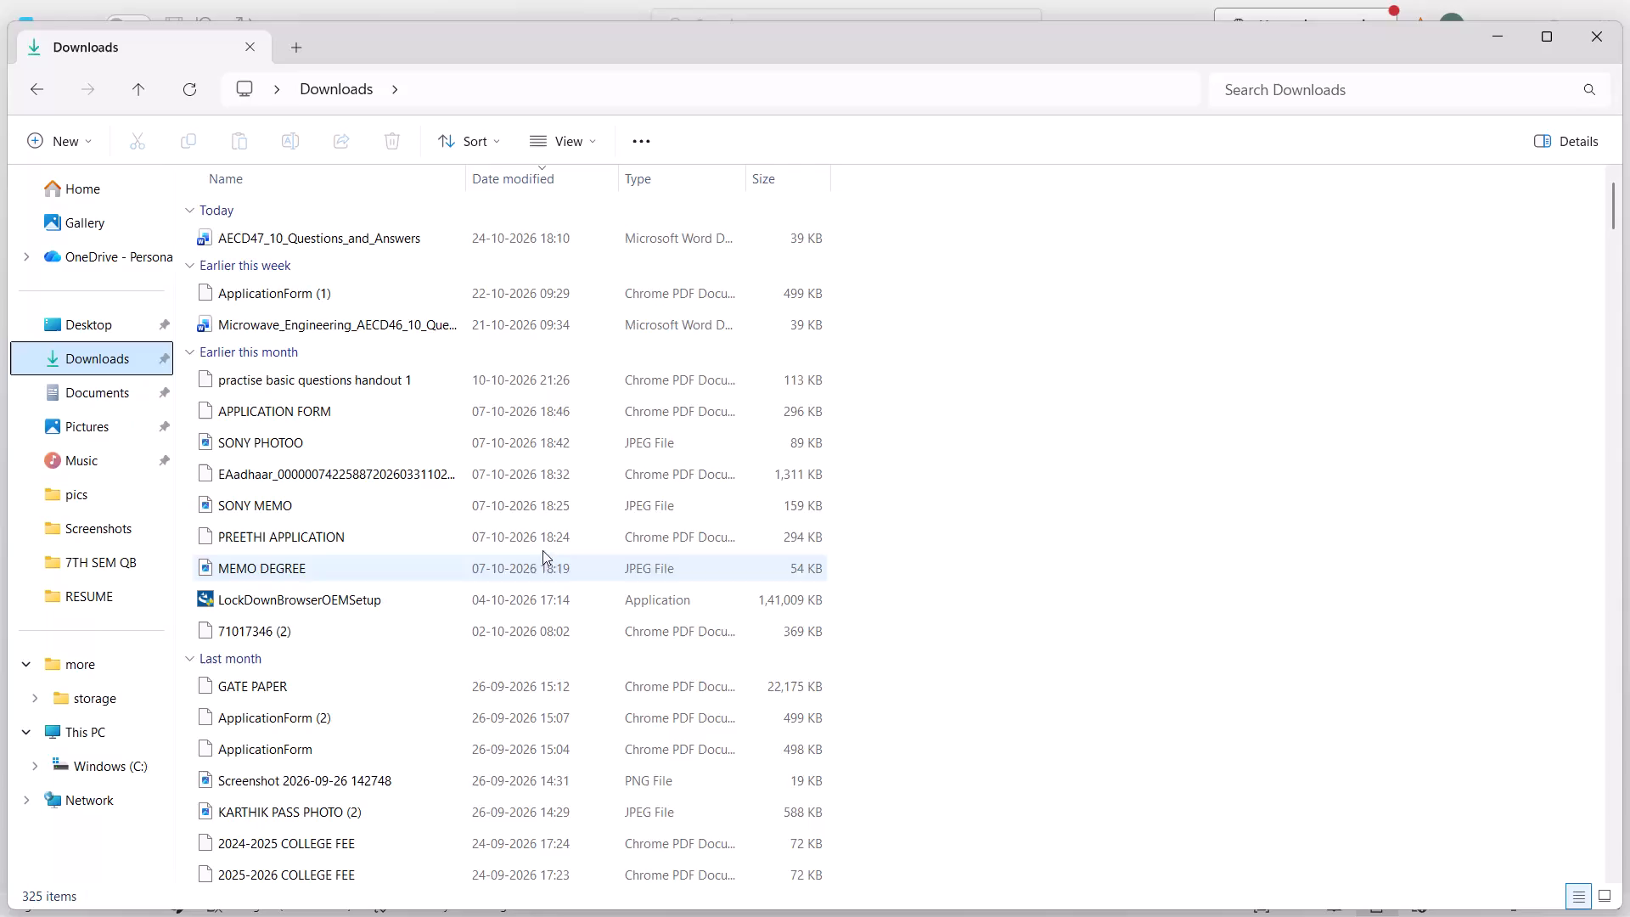
Delete the LockDownBrowserOEMSetup application from the Downloads folder.
{"action": "left_click", "coordinate": [390, 604]}
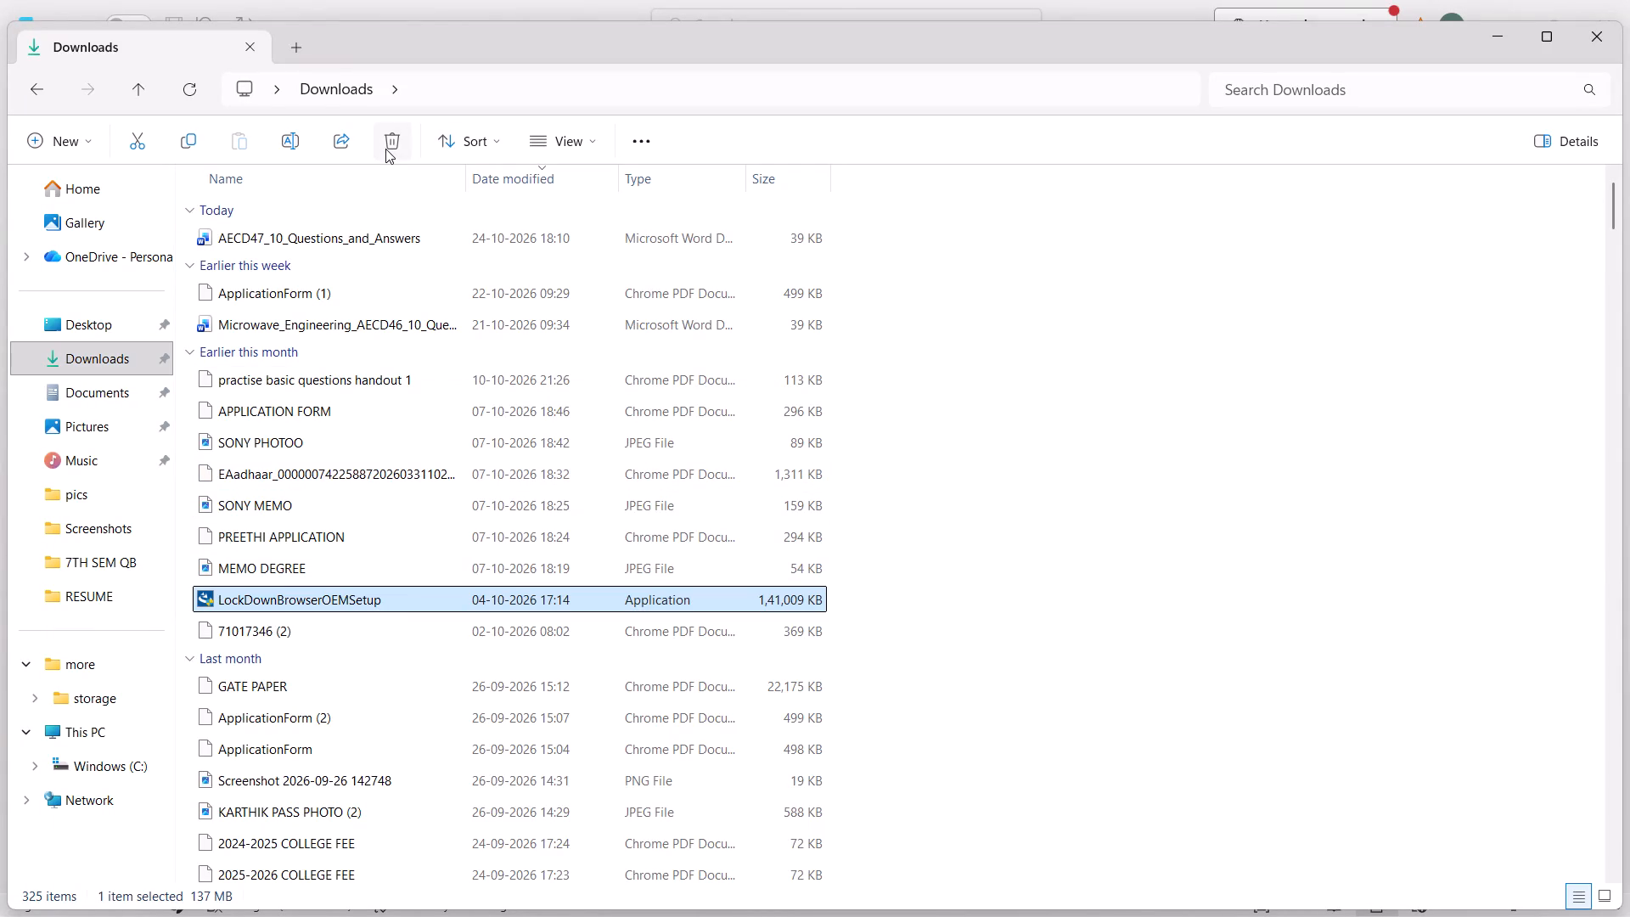
{"action": "left_click", "coordinate": [385, 149]}
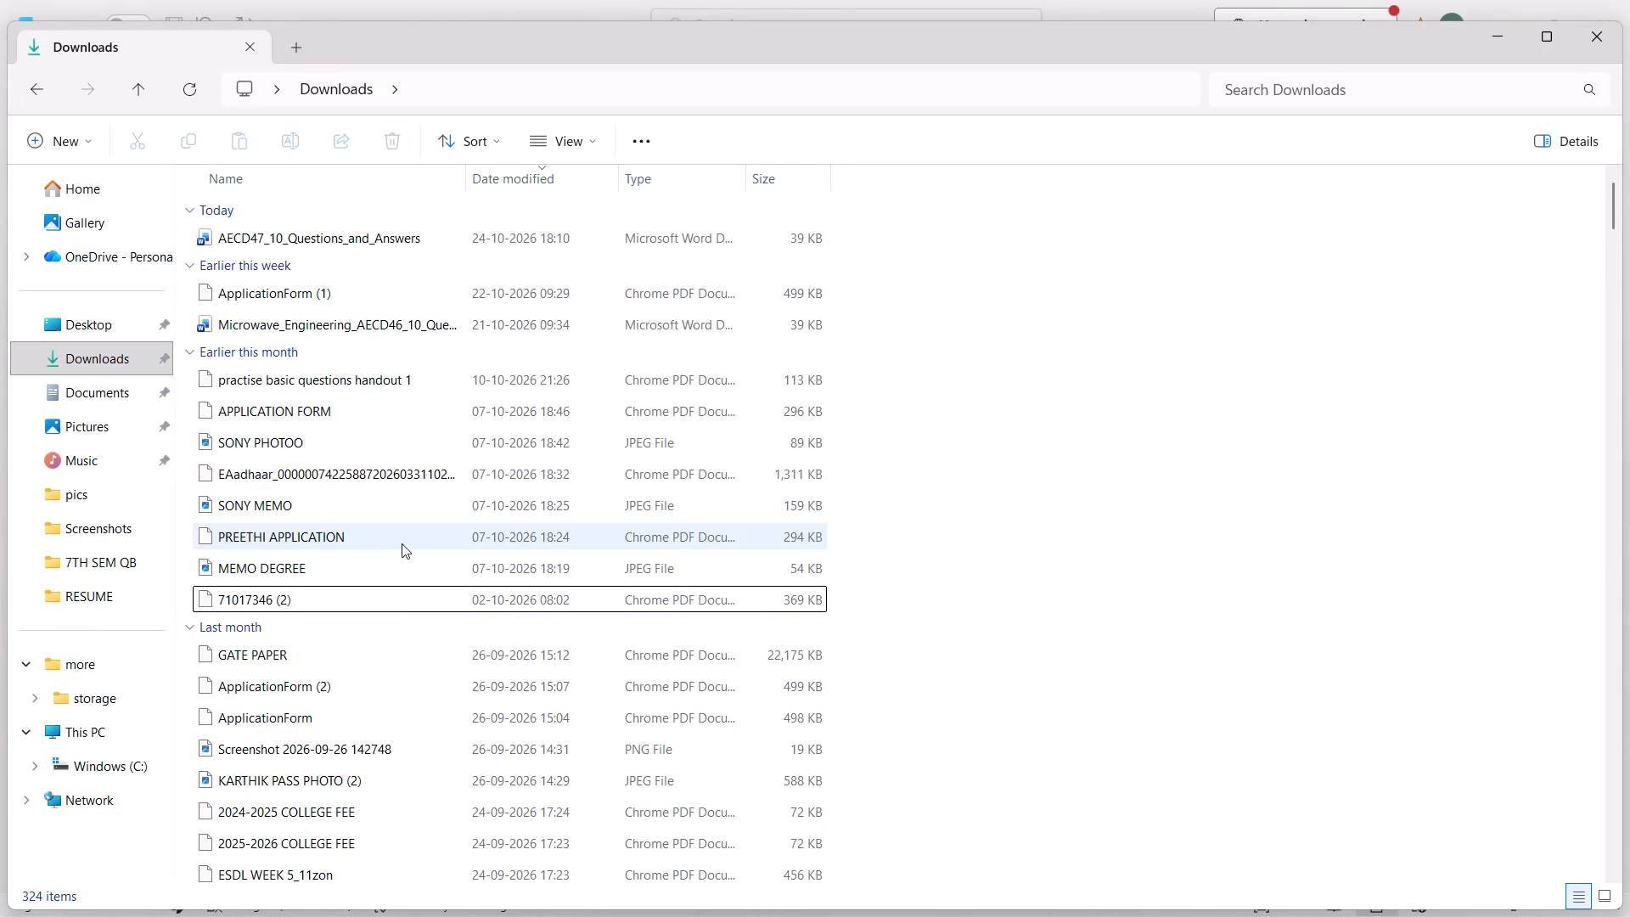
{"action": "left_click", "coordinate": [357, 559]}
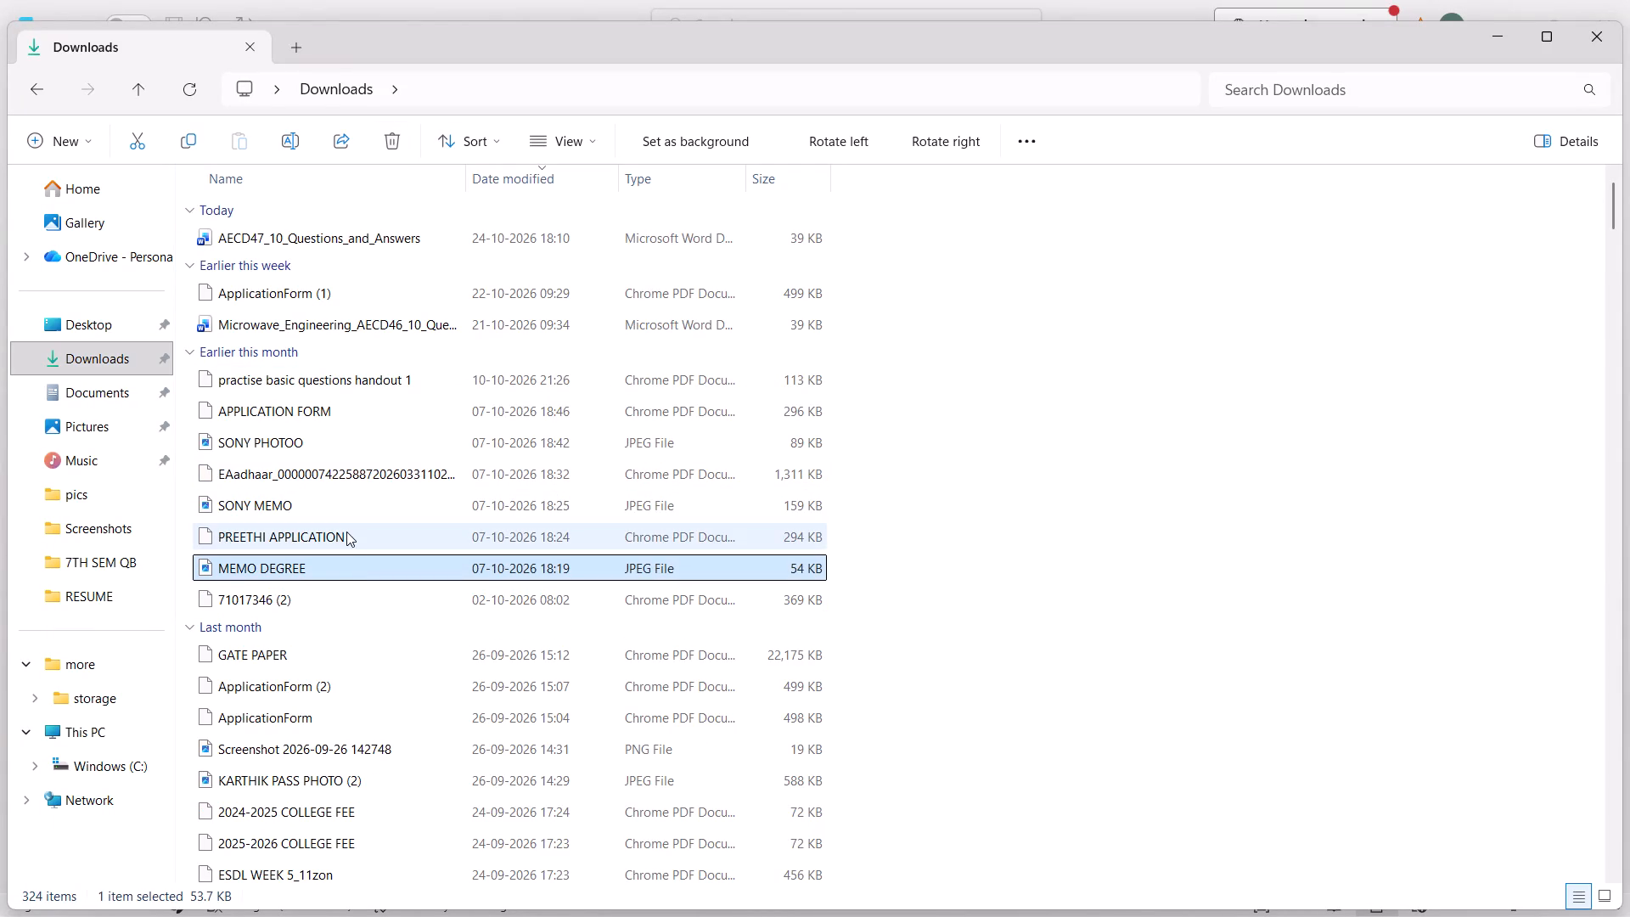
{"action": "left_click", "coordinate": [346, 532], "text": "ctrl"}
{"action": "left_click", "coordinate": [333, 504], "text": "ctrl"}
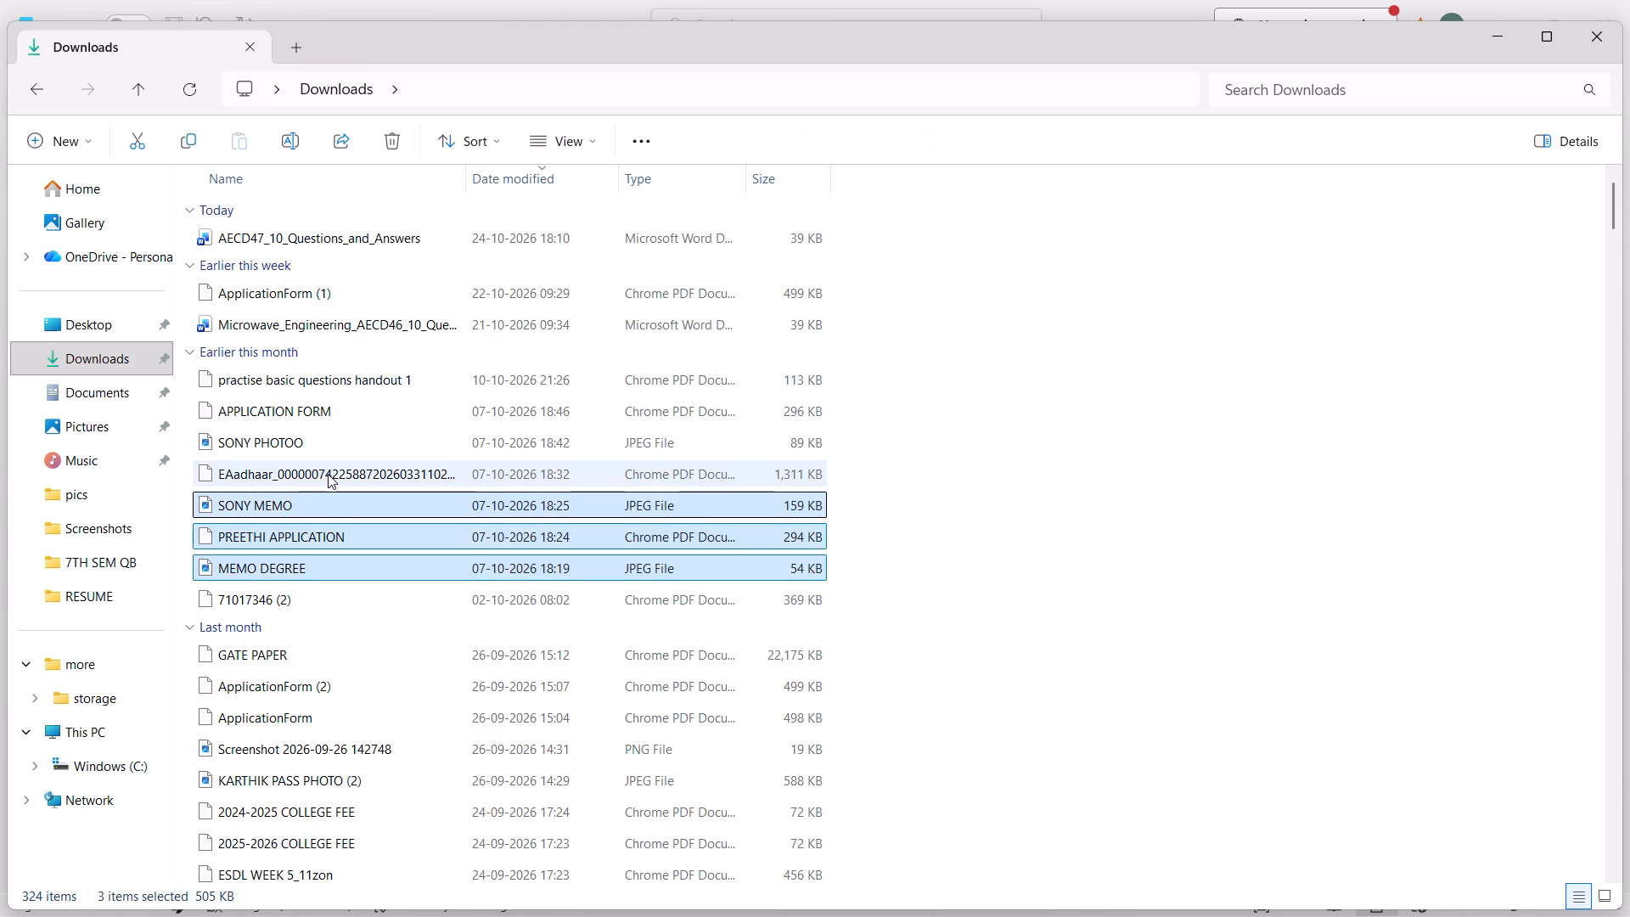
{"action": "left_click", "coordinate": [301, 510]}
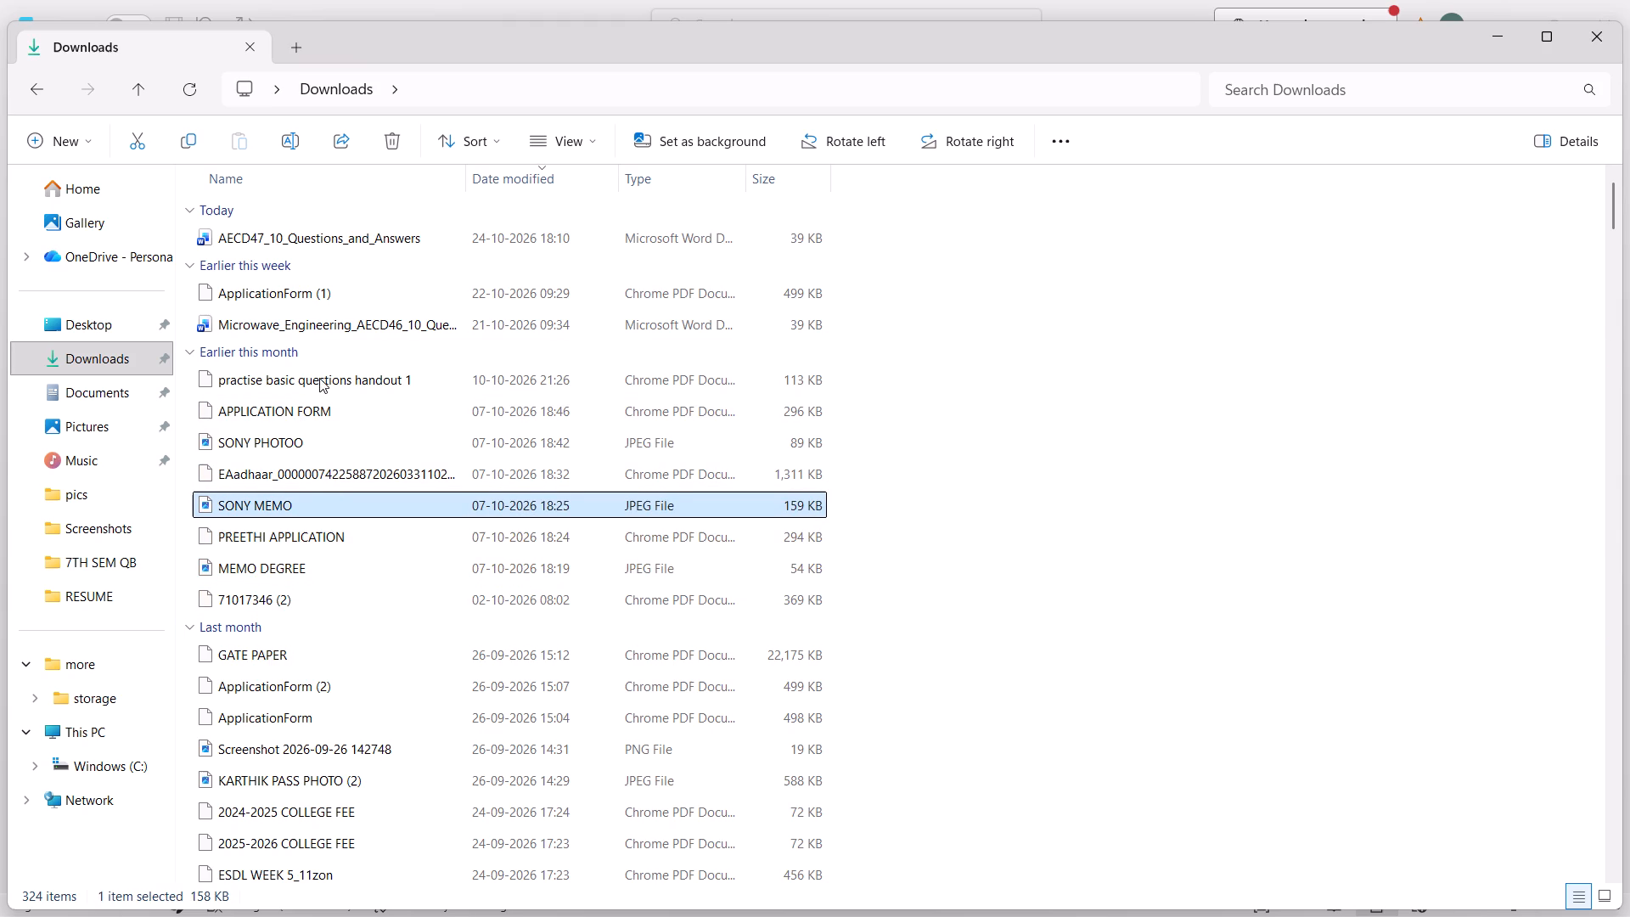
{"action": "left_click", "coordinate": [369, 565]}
Delete the "PC (Civil et al) 2026 Notification" PDF from the Downloads folder.
{"action": "scroll", "coordinate": [369, 565], "scroll_direction": "down", "scroll_amount": 4}
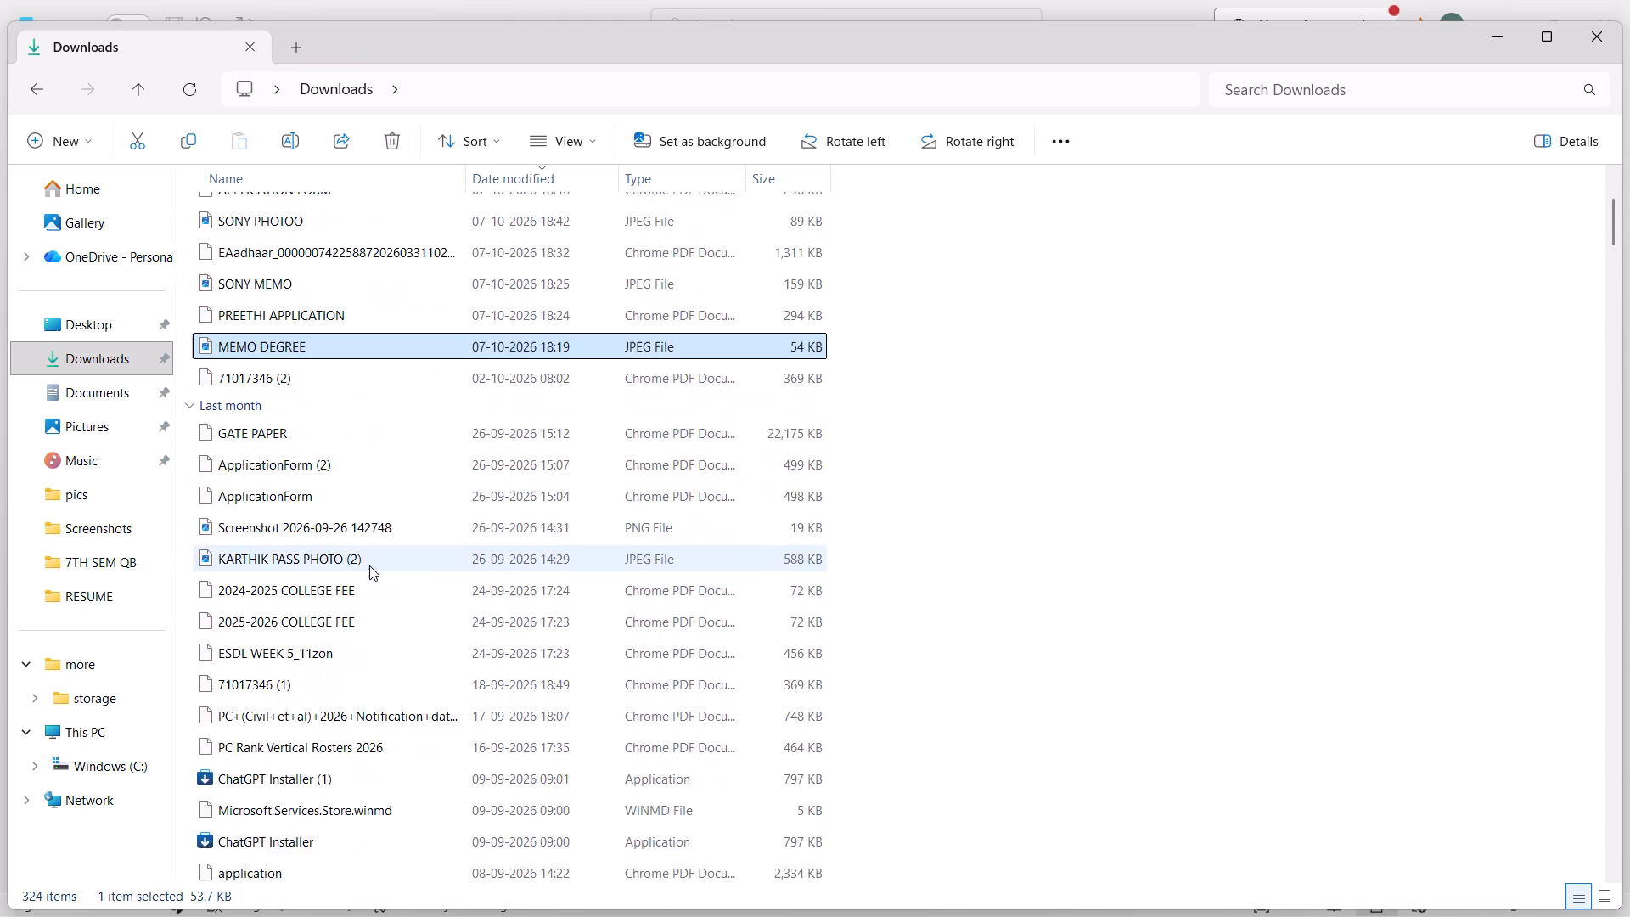
{"action": "scroll", "coordinate": [369, 565], "scroll_direction": "down", "scroll_amount": 5}
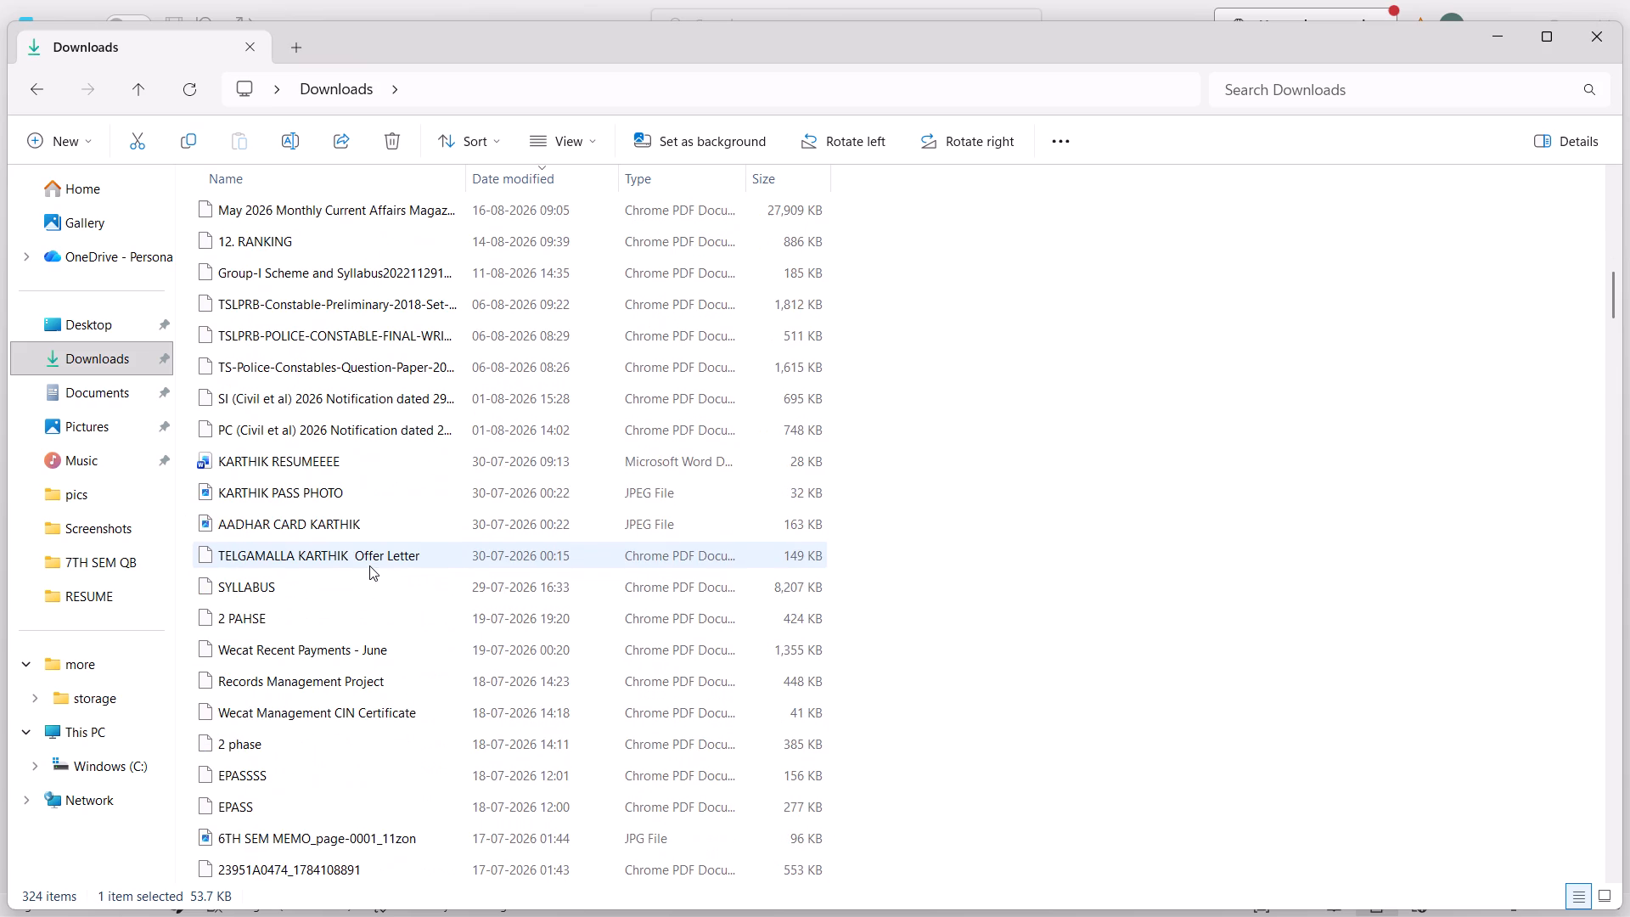
{"action": "scroll", "coordinate": [369, 565], "scroll_direction": "down", "scroll_amount": 2}
{"action": "scroll", "coordinate": [369, 565], "scroll_direction": "up", "scroll_amount": 2}
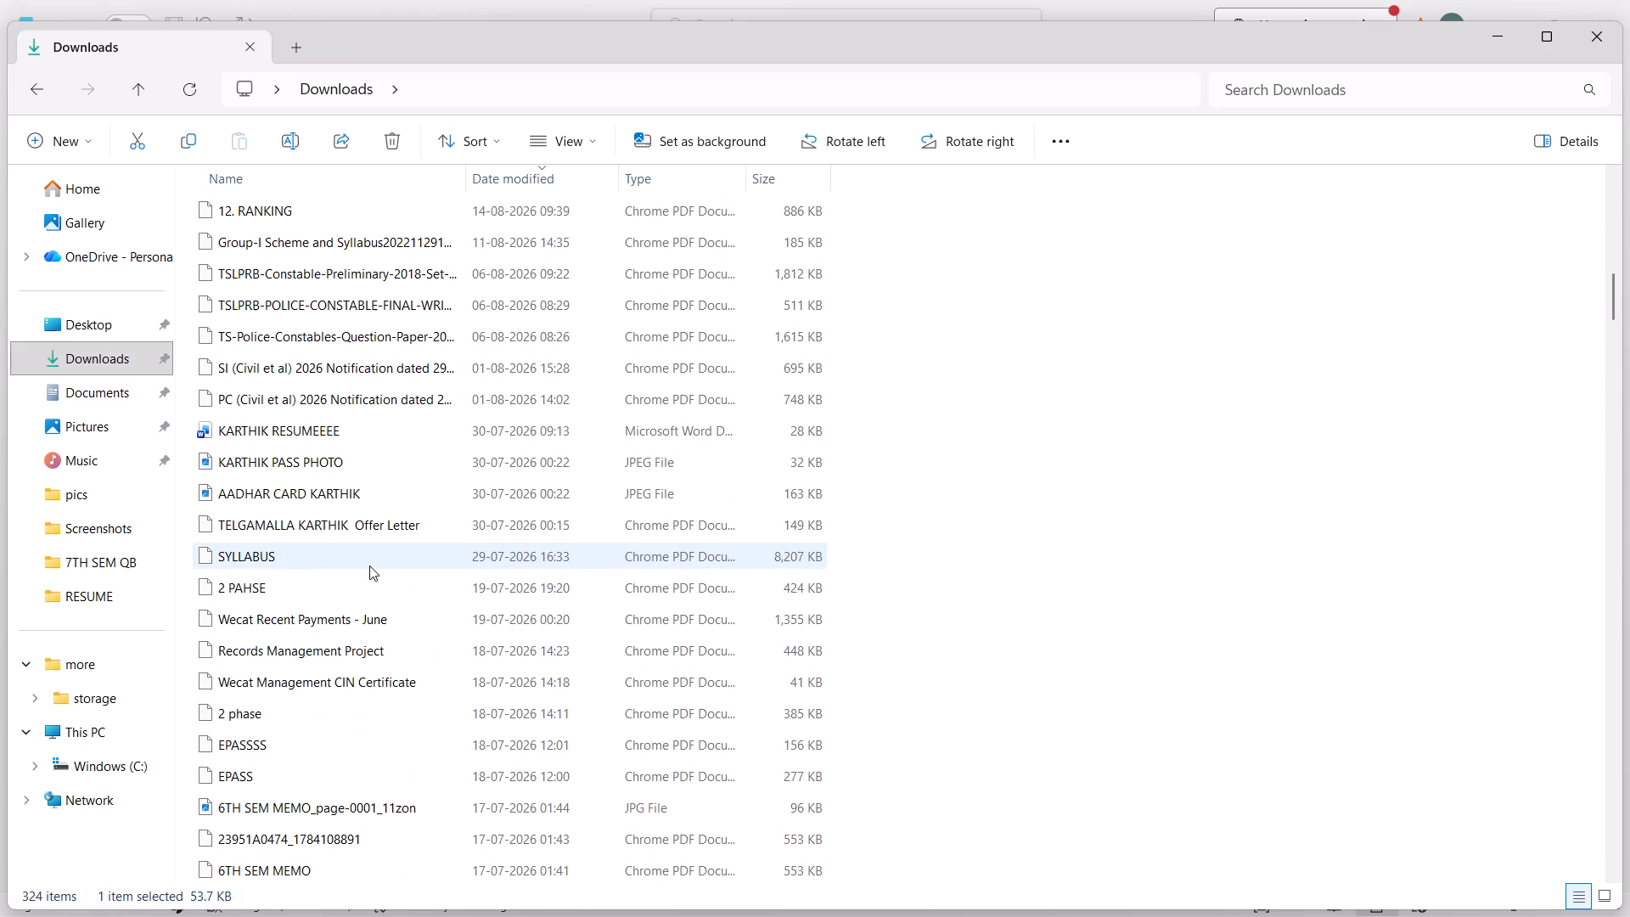
{"action": "left_click", "coordinate": [370, 397]}
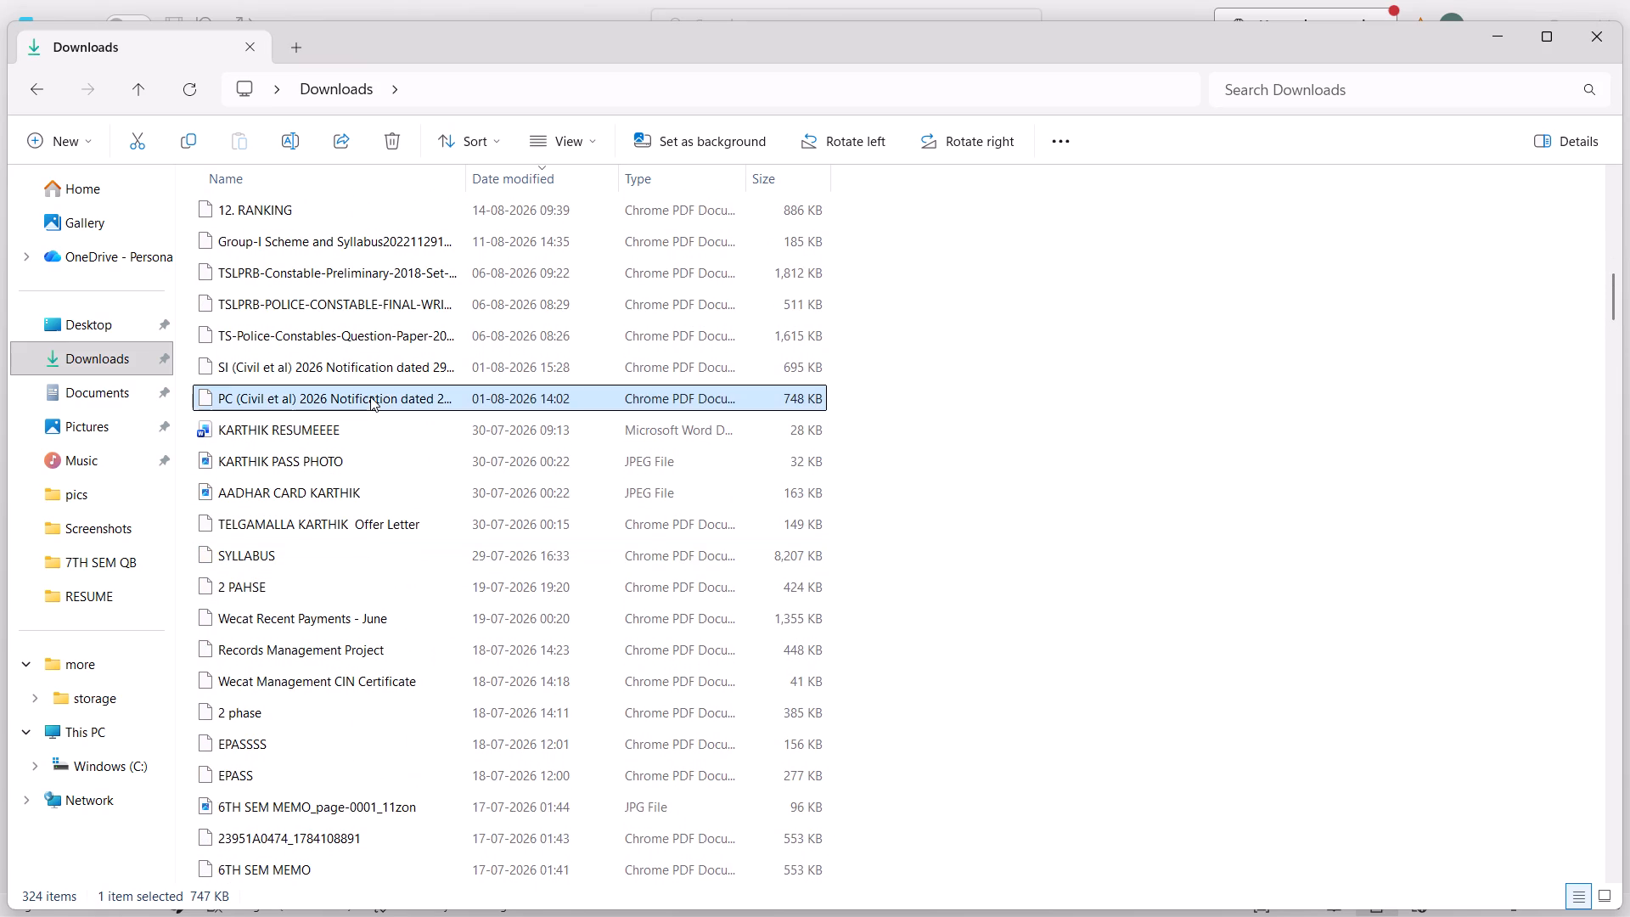
{"action": "left_click", "coordinate": [402, 148]}
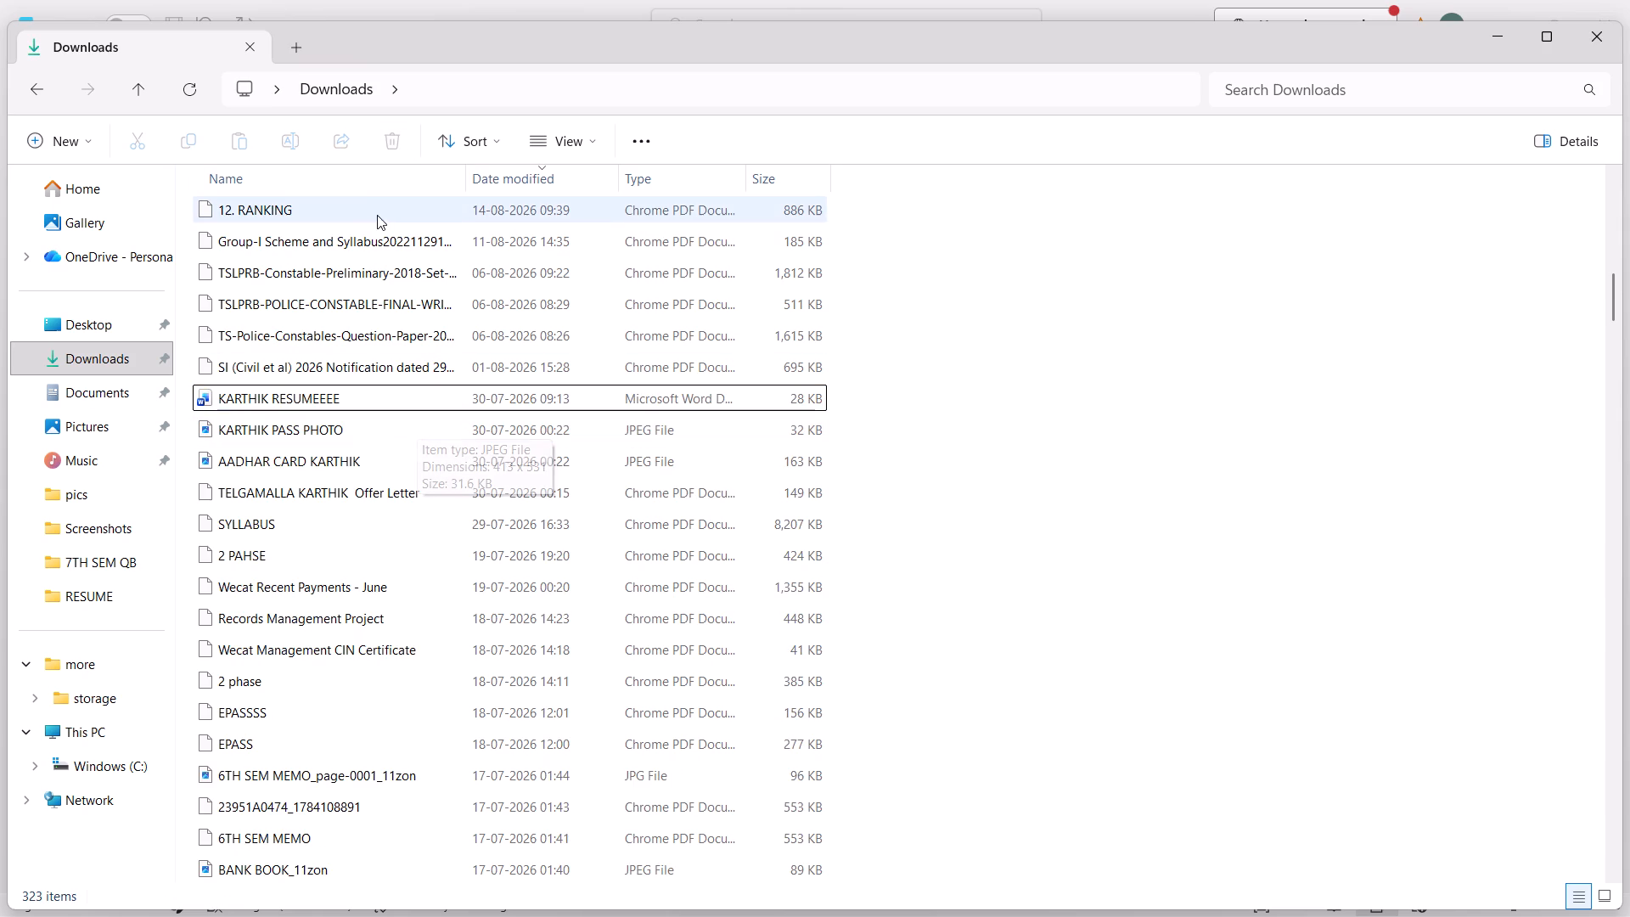
Delete the "Group-I Scheme and Syllabus" PDF from the Downloads folder.
{"action": "left_click", "coordinate": [373, 238]}
{"action": "left_click", "coordinate": [383, 136]}
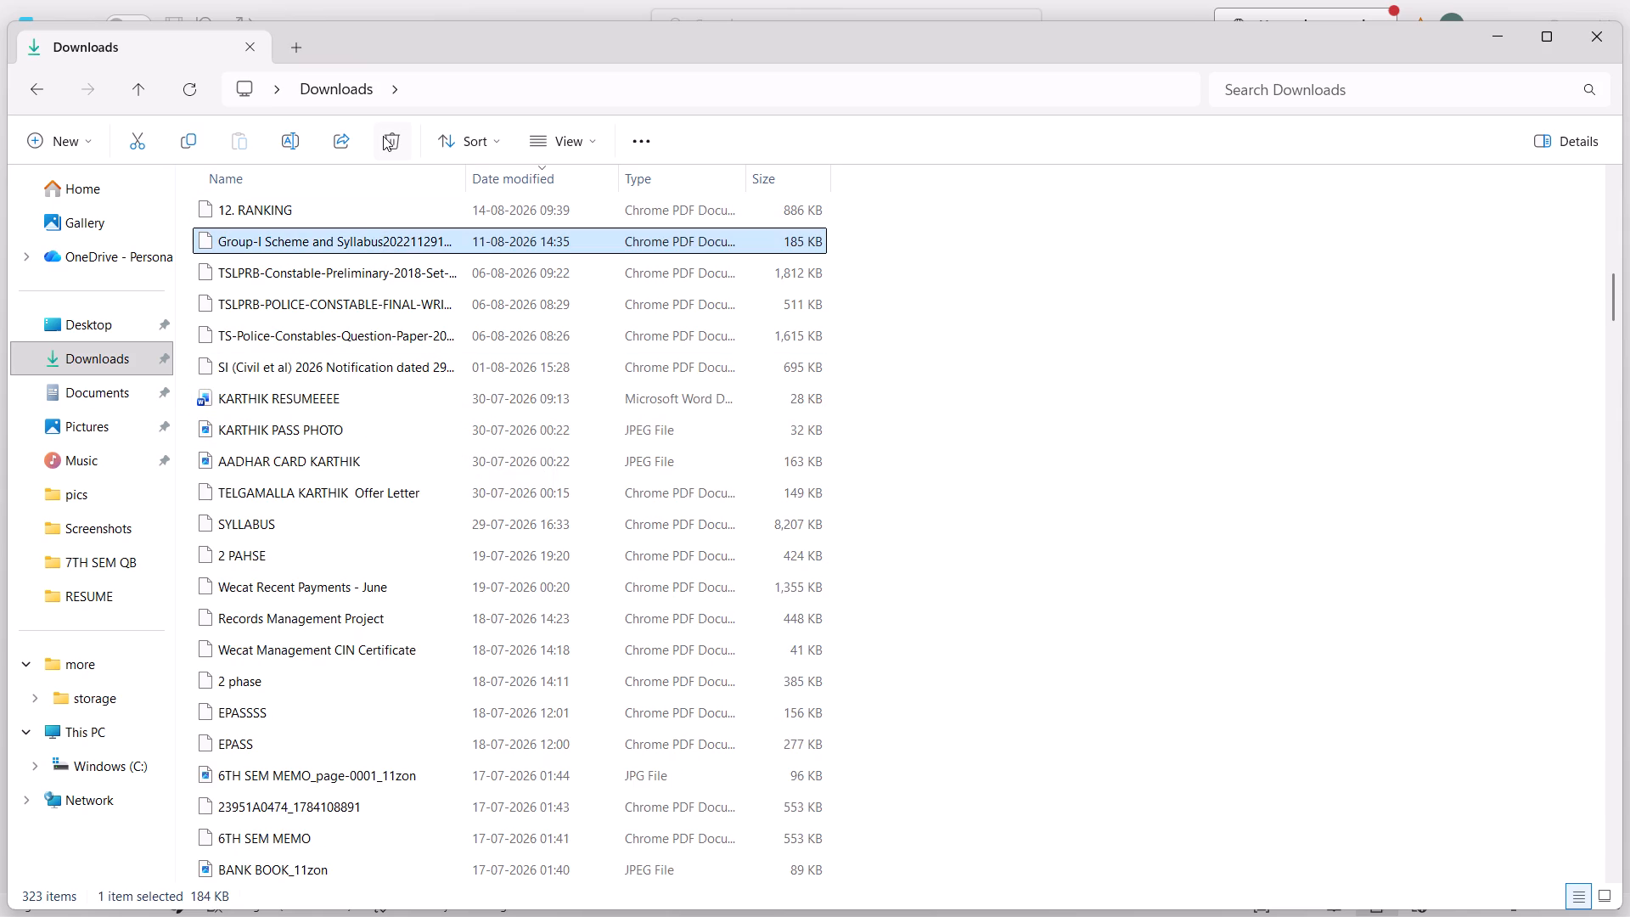
Look through the older files in the Downloads folder for further items to clean up.
{"action": "scroll", "coordinate": [388, 289], "scroll_direction": "down", "scroll_amount": 2}
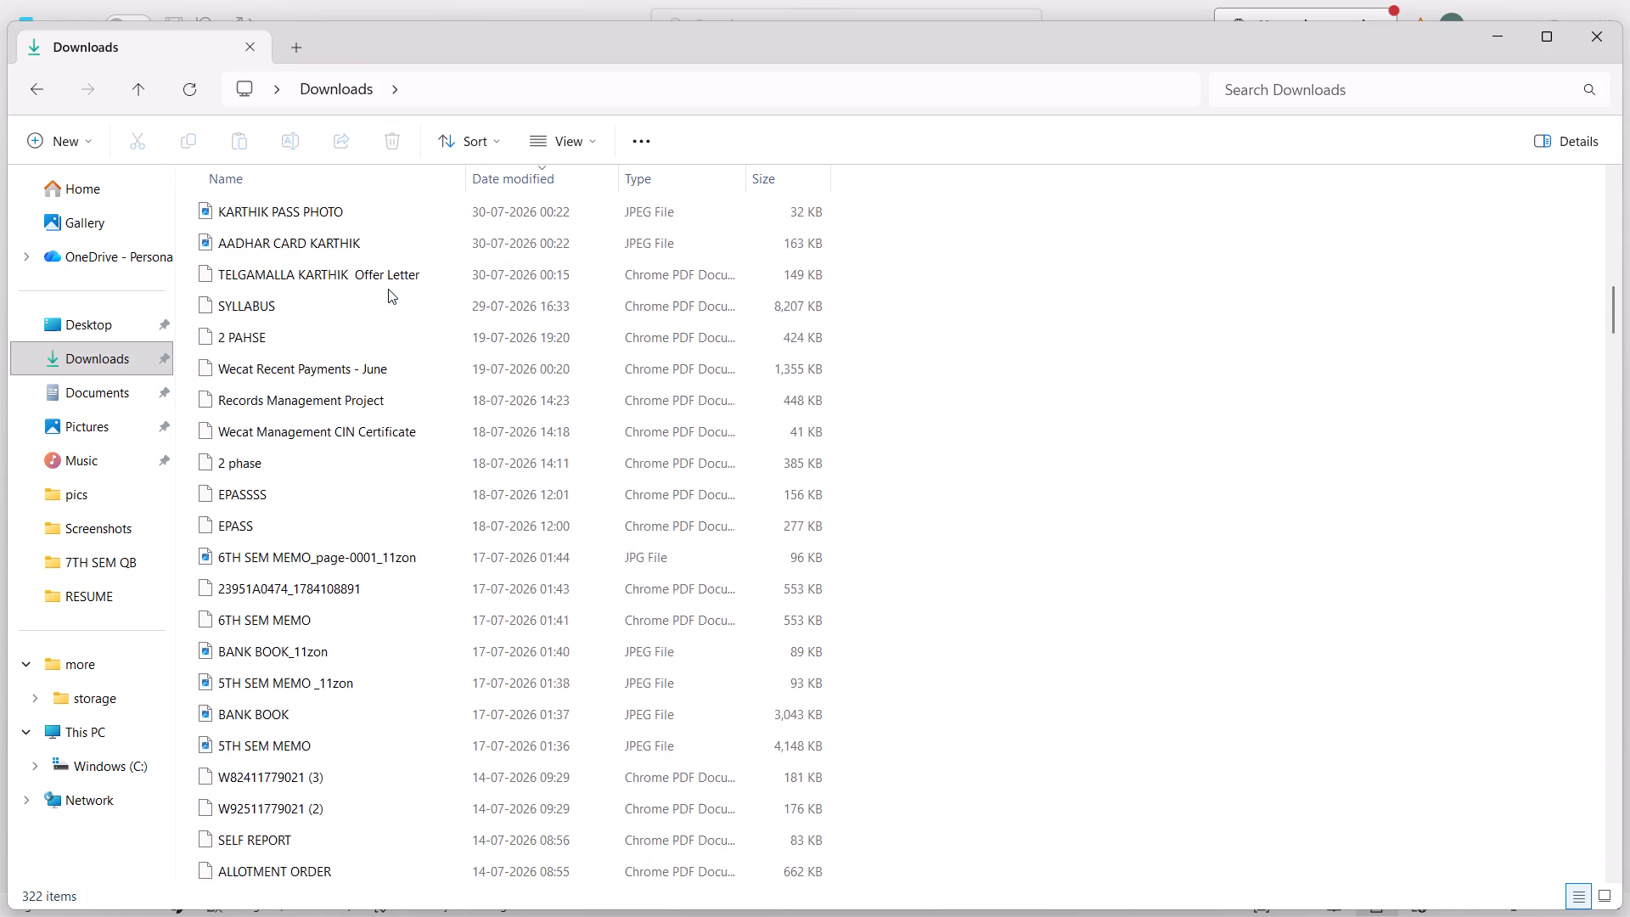
{"action": "scroll", "coordinate": [388, 289], "scroll_direction": "down", "scroll_amount": 11}
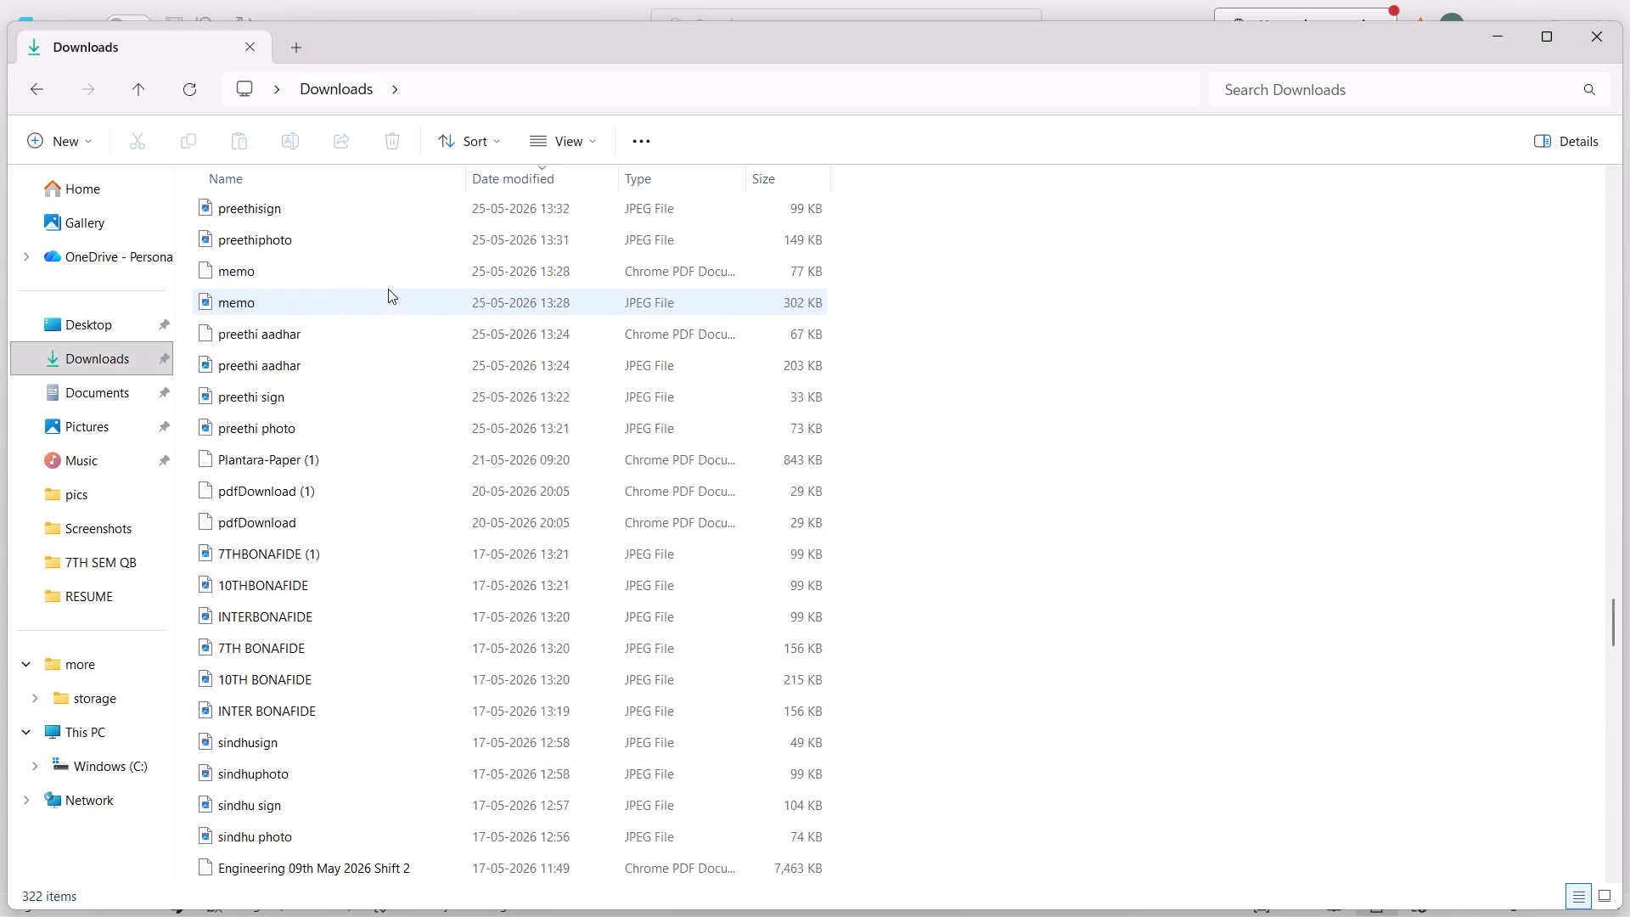
{"action": "scroll", "coordinate": [388, 289], "scroll_direction": "down", "scroll_amount": 10}
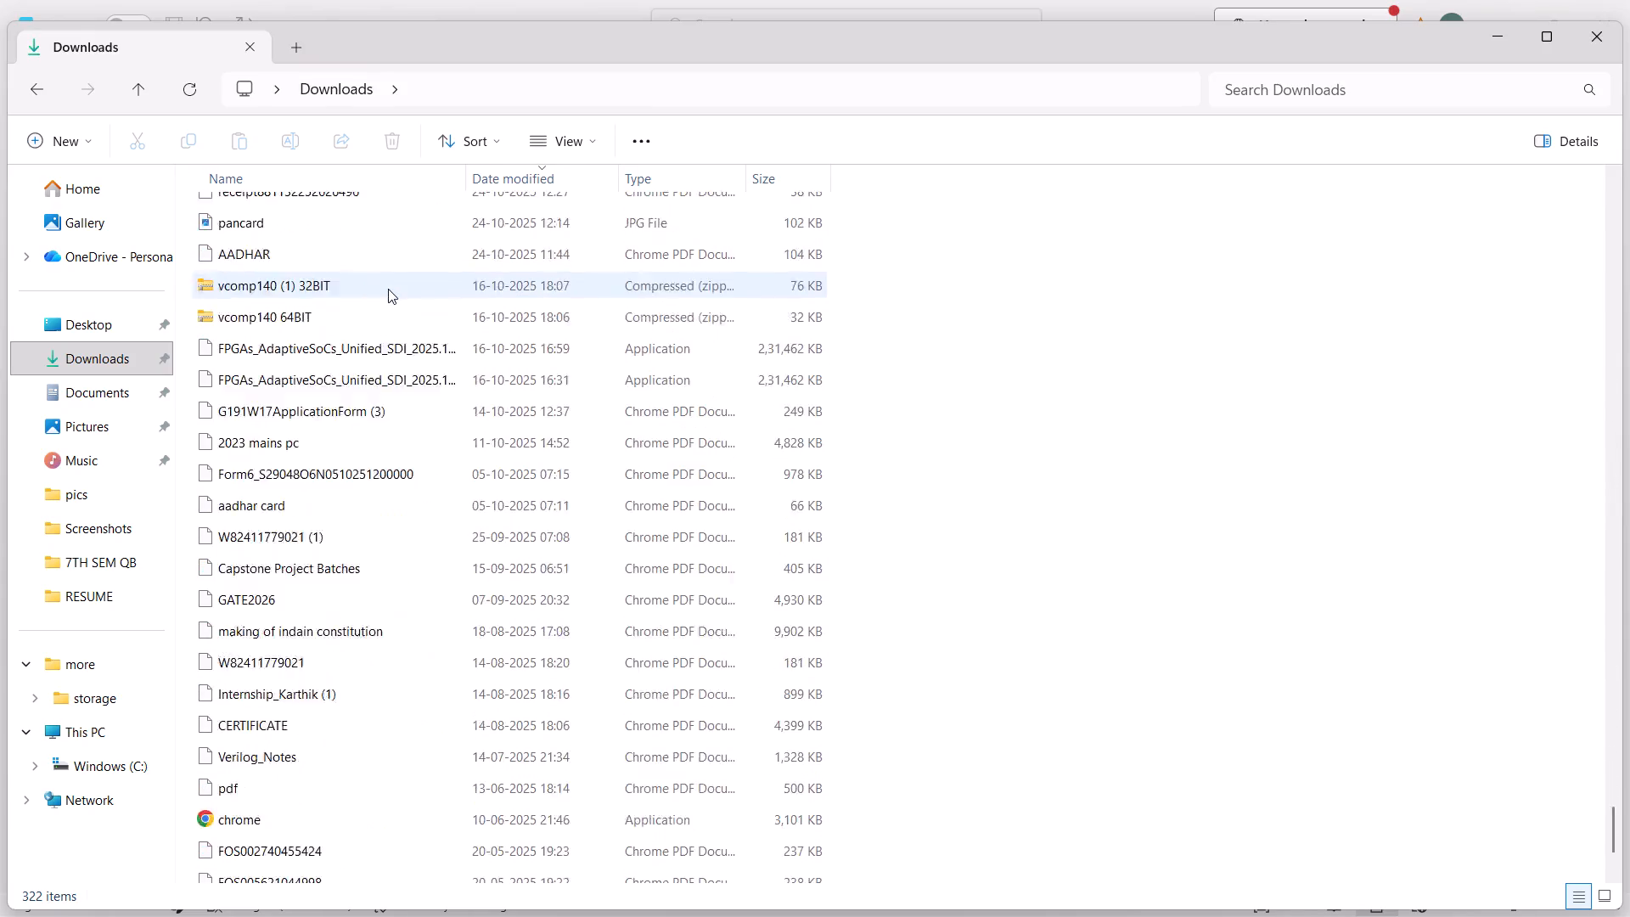
{"action": "scroll", "coordinate": [388, 289], "scroll_direction": "down", "scroll_amount": 8}
{"action": "scroll", "coordinate": [388, 289], "scroll_direction": "up", "scroll_amount": 20}
{"action": "scroll", "coordinate": [388, 289], "scroll_direction": "up", "scroll_amount": 2}
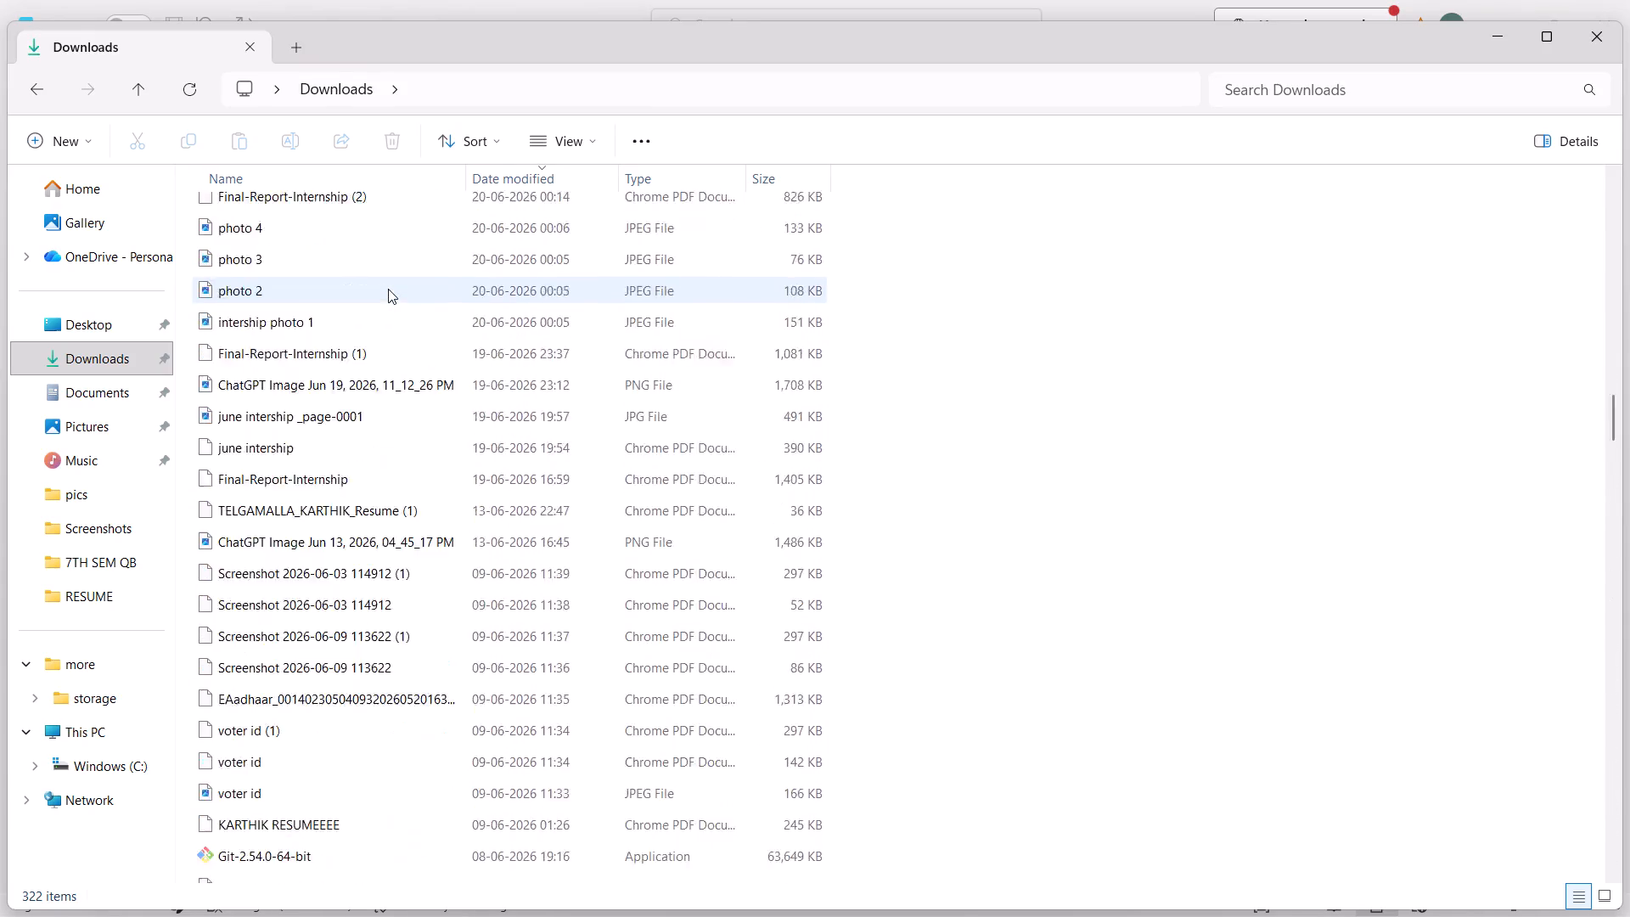
{"action": "scroll", "coordinate": [388, 289], "scroll_direction": "up", "scroll_amount": 8}
Switch to Word and close the AECD47_10_Questions_and_Answers document.
{"action": "key", "text": "alt+Tab"}
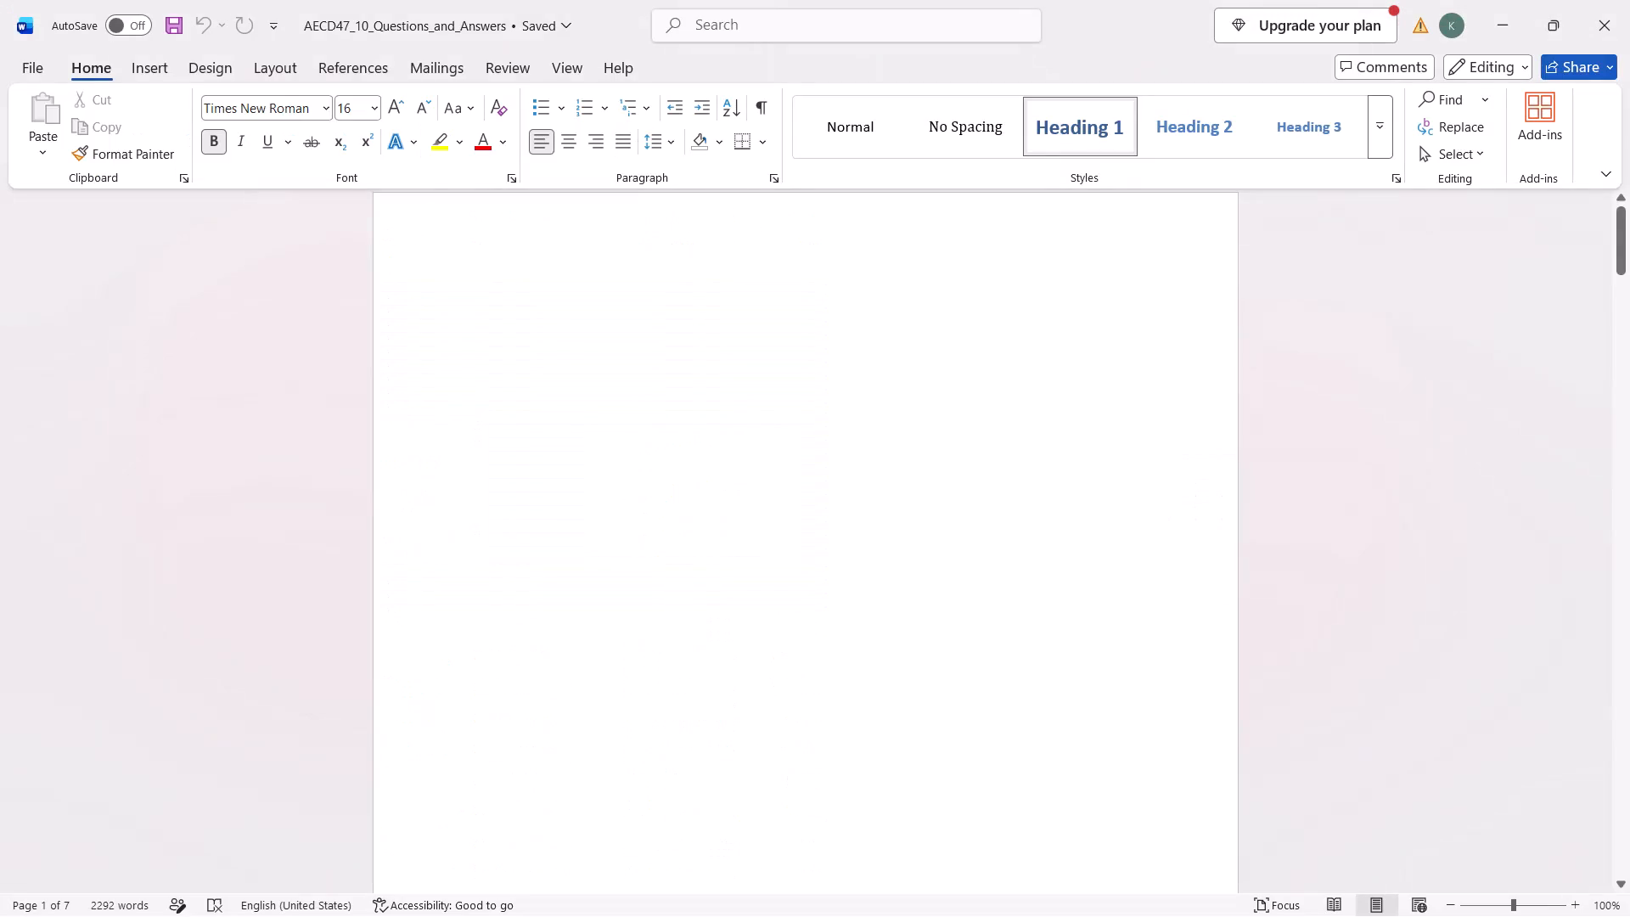
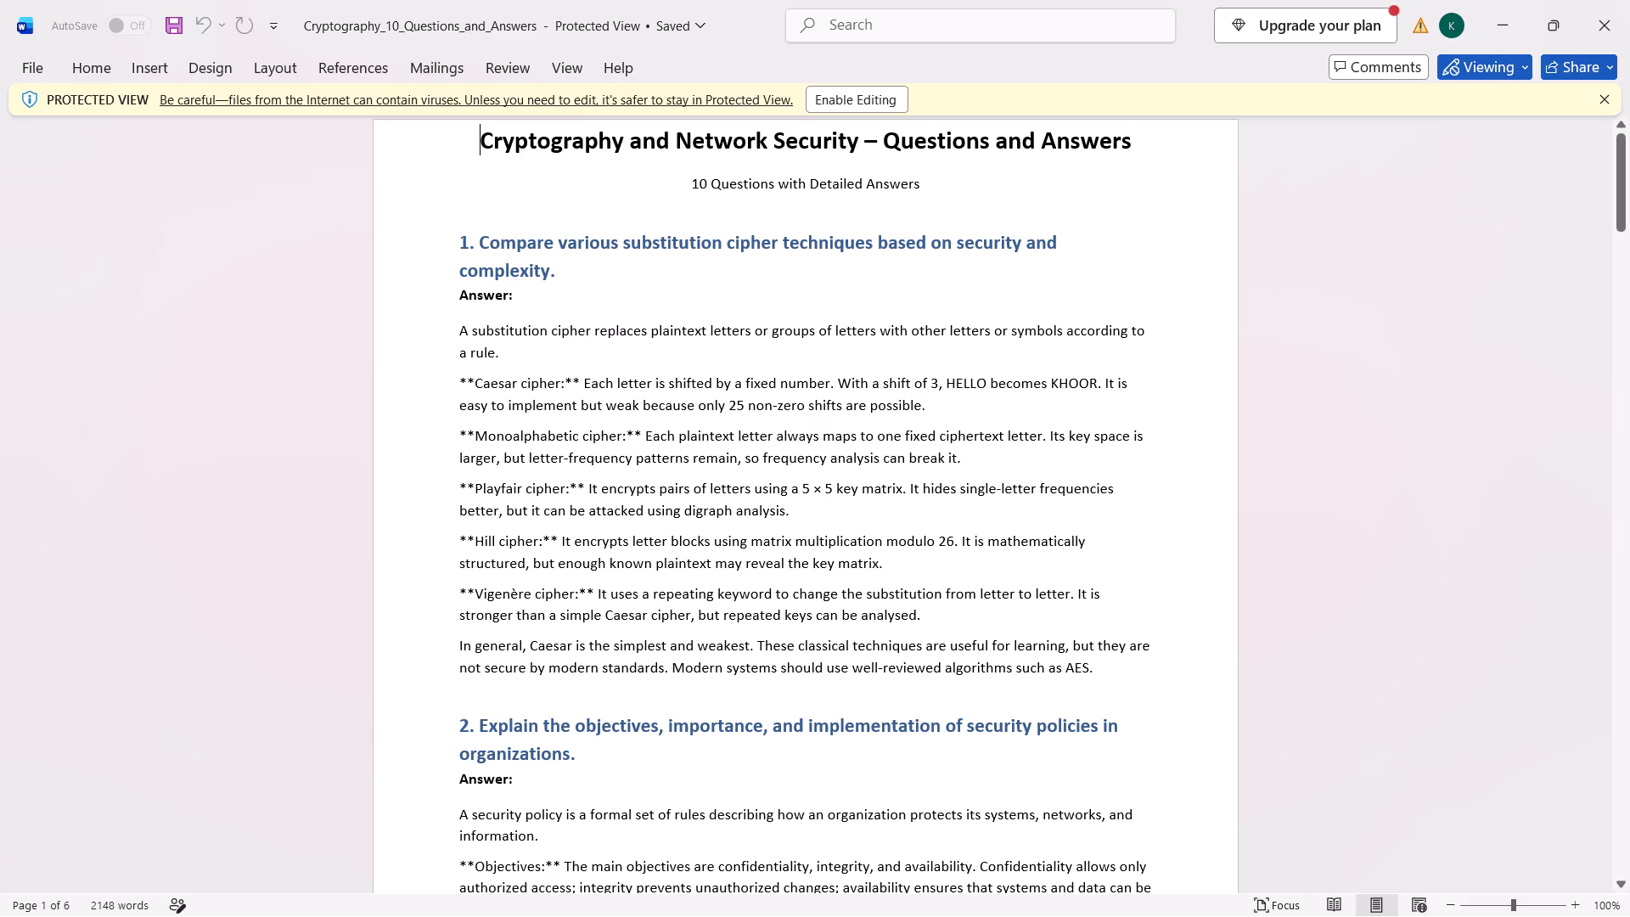
{"action": "left_click", "coordinate": [846, 110]}
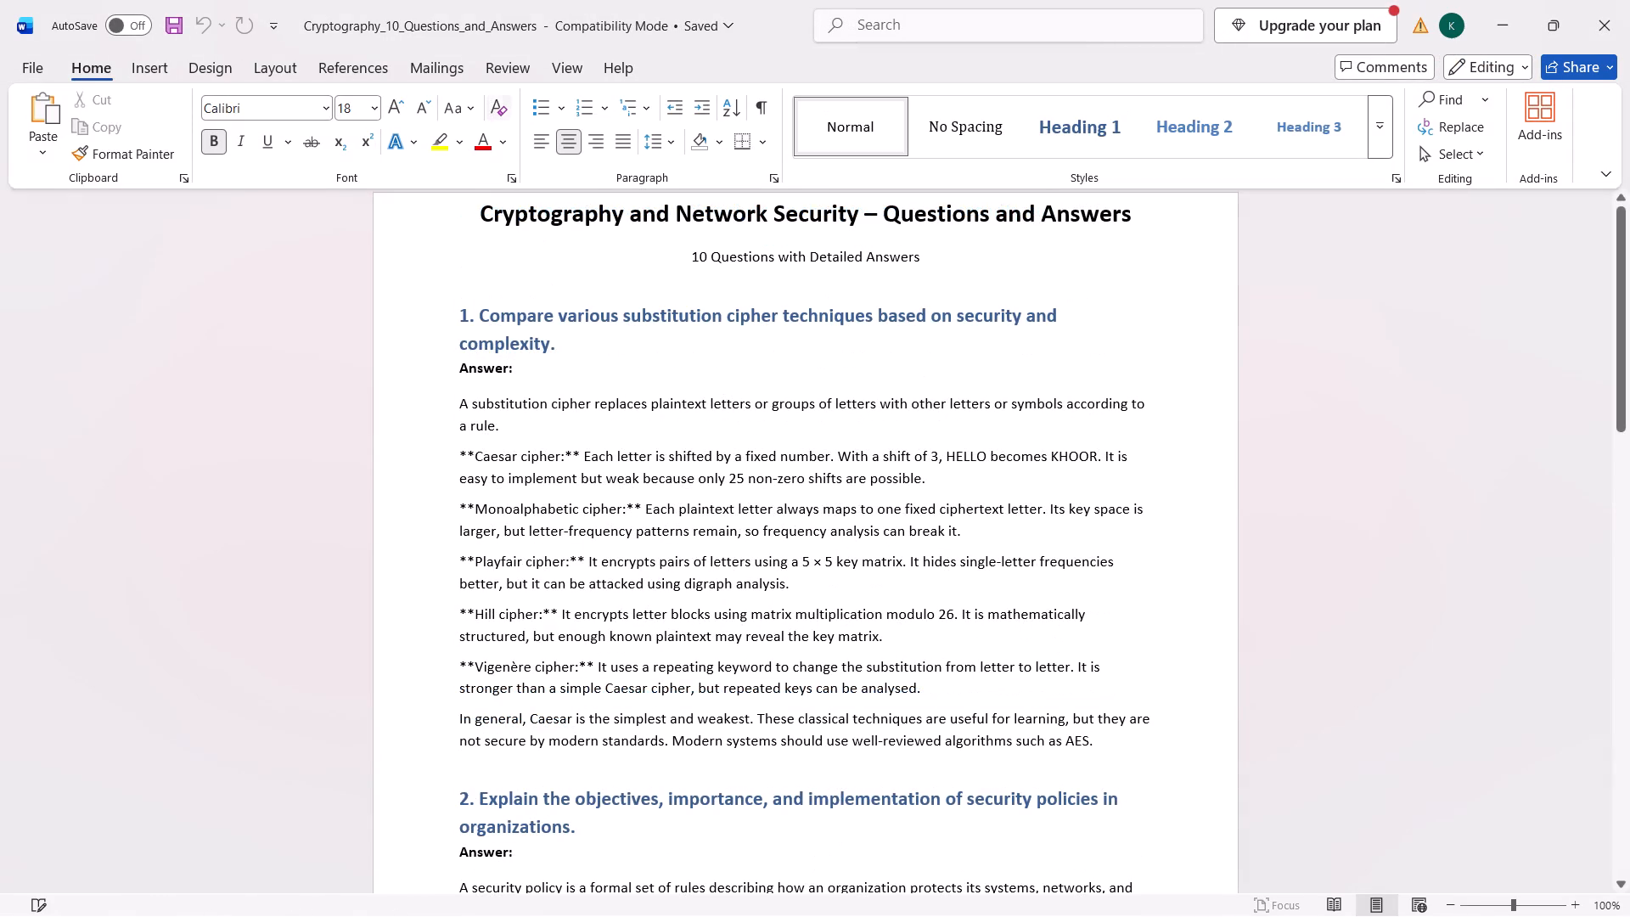
Delete the title "Cryptography and Network Security – Questions and Answers" and the subtitle "10 Questions with Detailed Answers" above question 1.
{"action": "left_click_drag", "start_coordinate": [481, 211], "coordinate": [791, 245]}
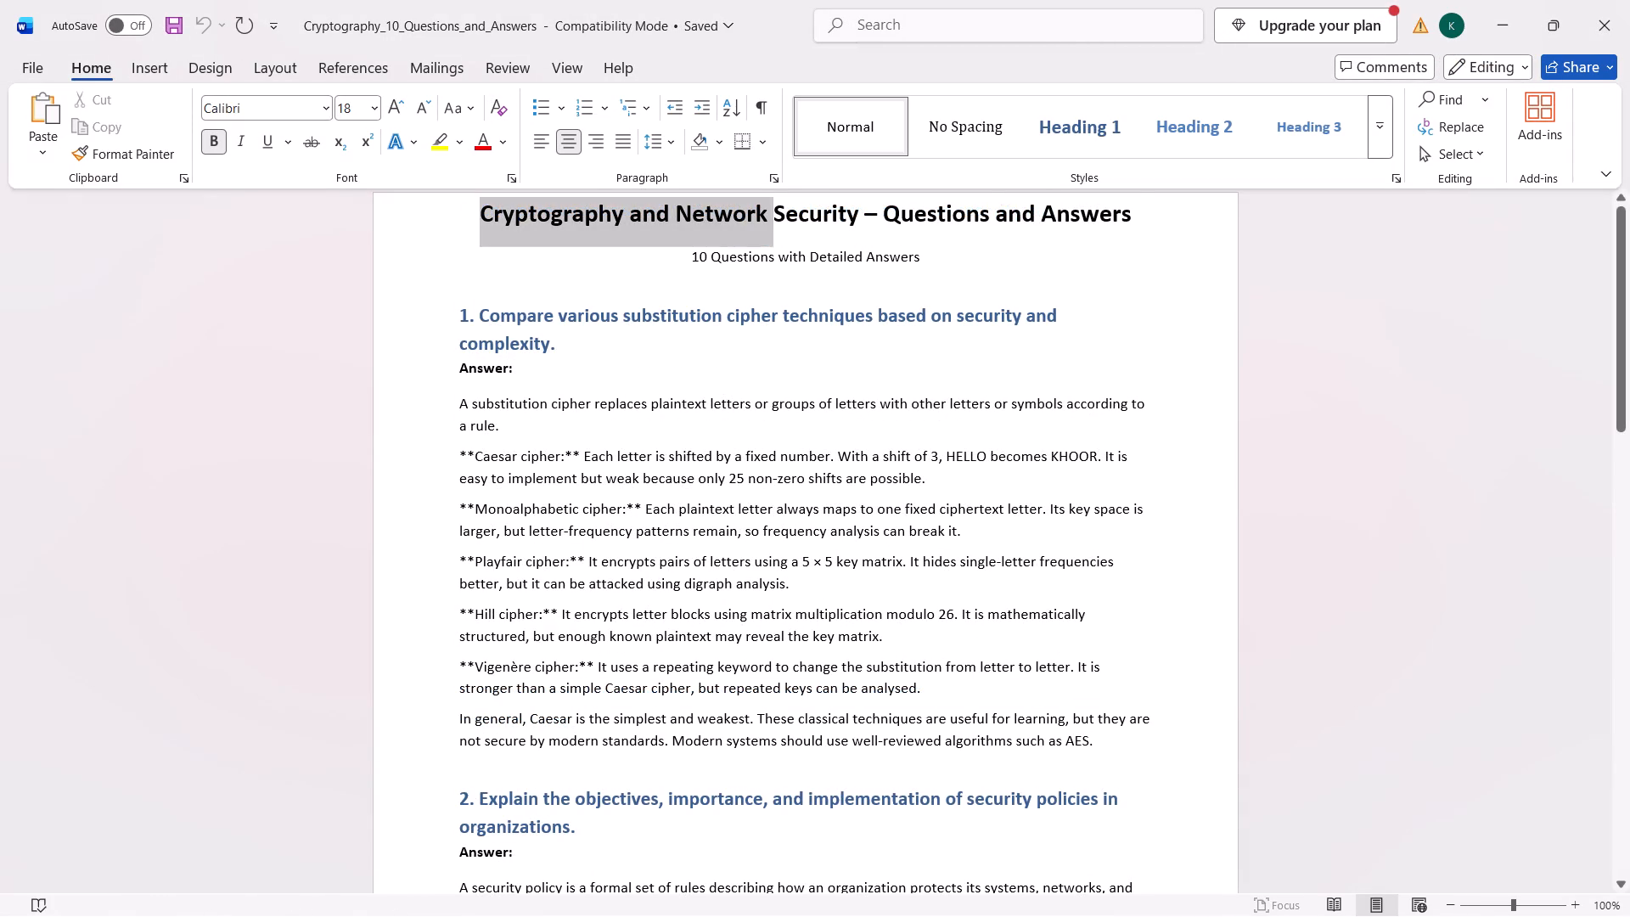
{"action": "left_click_drag", "start_coordinate": [791, 245], "coordinate": [958, 259]}
{"action": "key", "text": "BackSpace"}
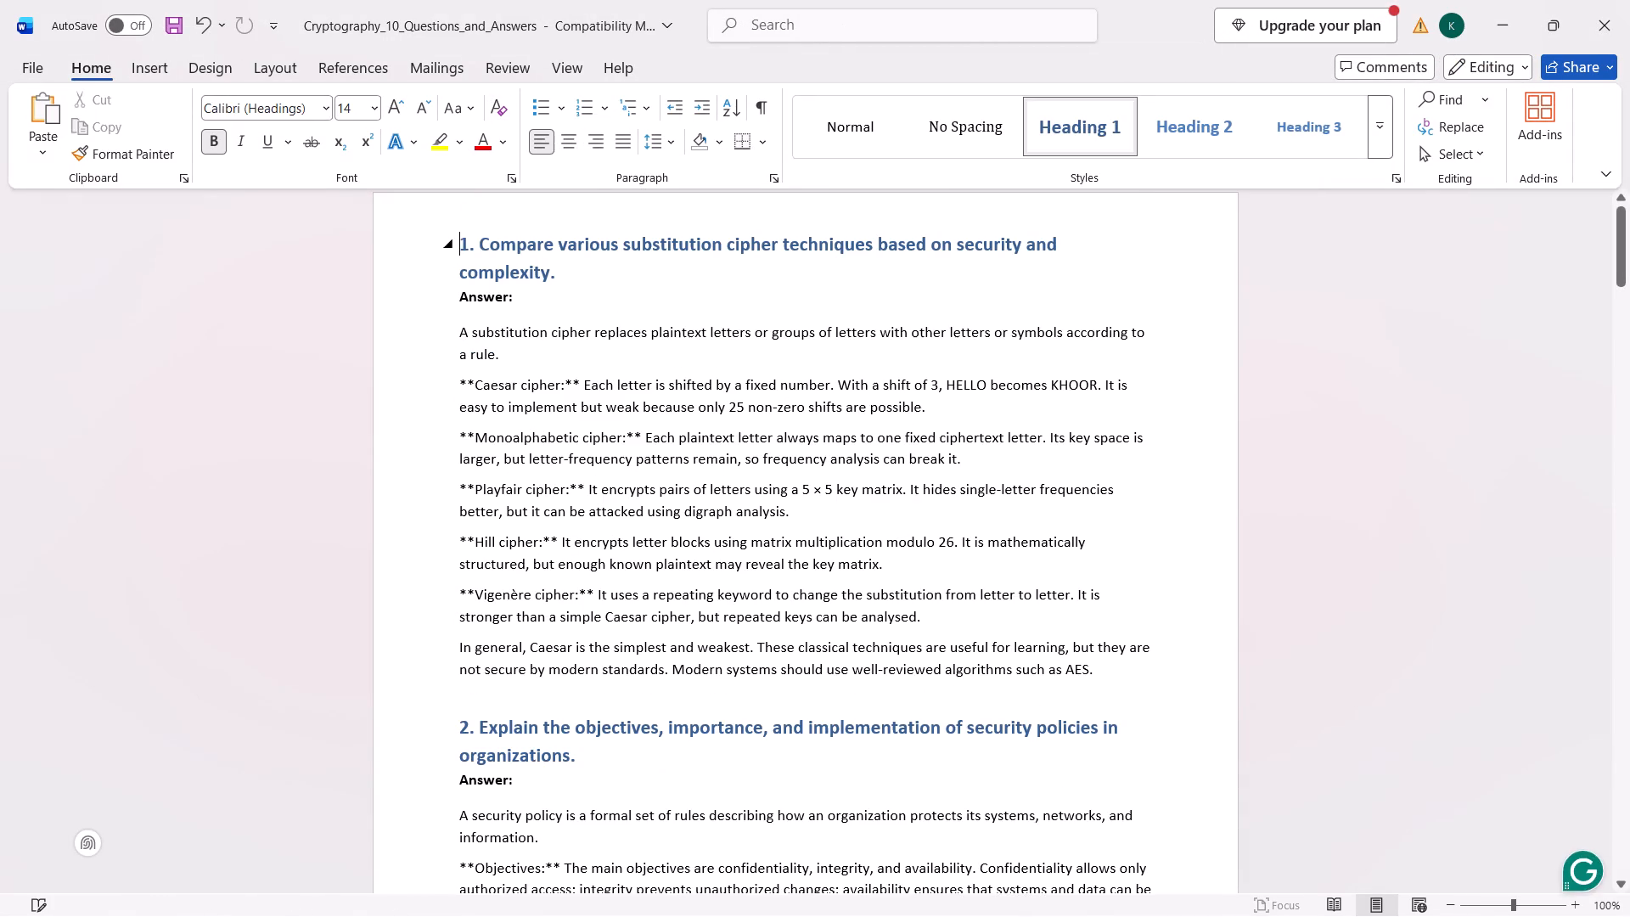
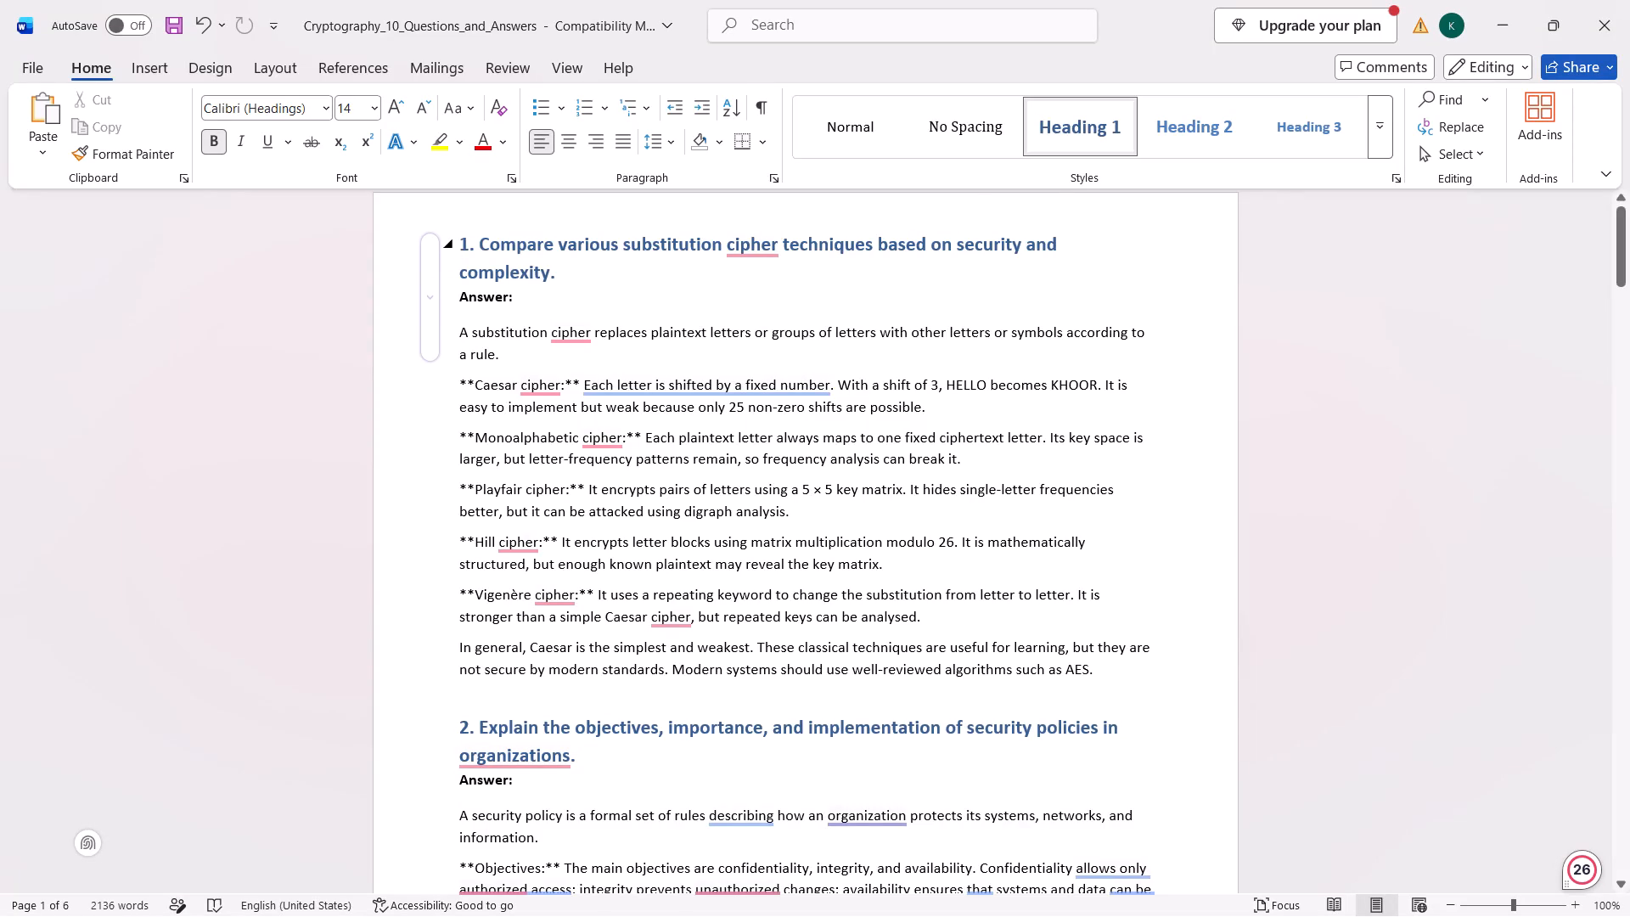
Set the font size of the question 1 heading about substitution cipher techniques to 16.
{"action": "left_click_drag", "start_coordinate": [456, 239], "coordinate": [578, 275]}
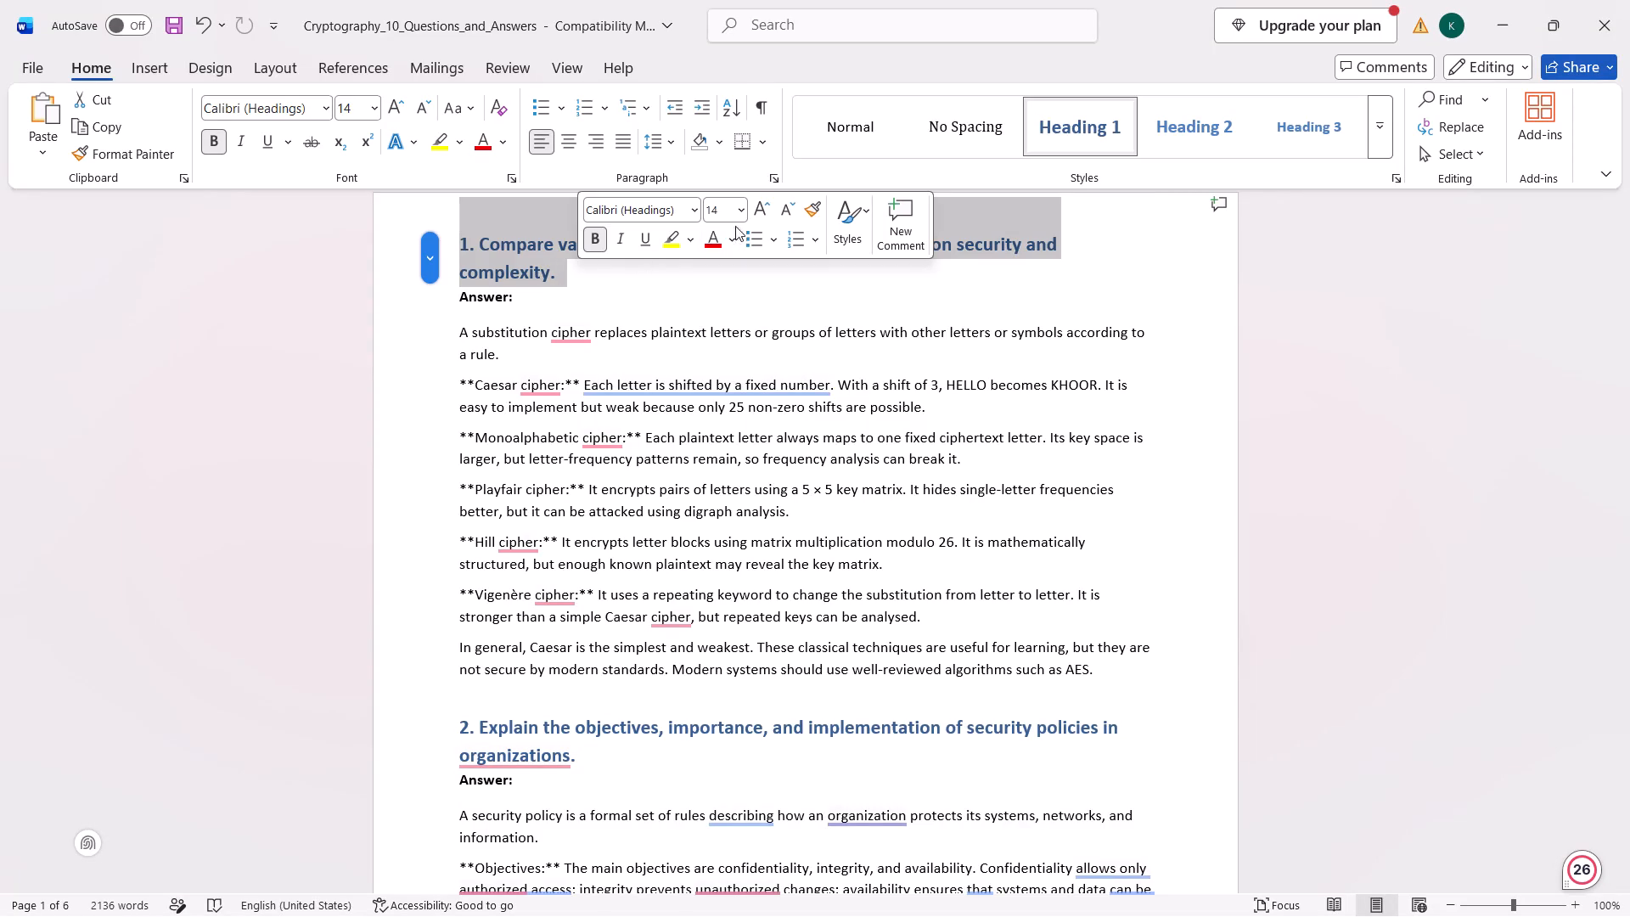
{"action": "left_click", "coordinate": [739, 210]}
{"action": "left_click", "coordinate": [729, 391]}
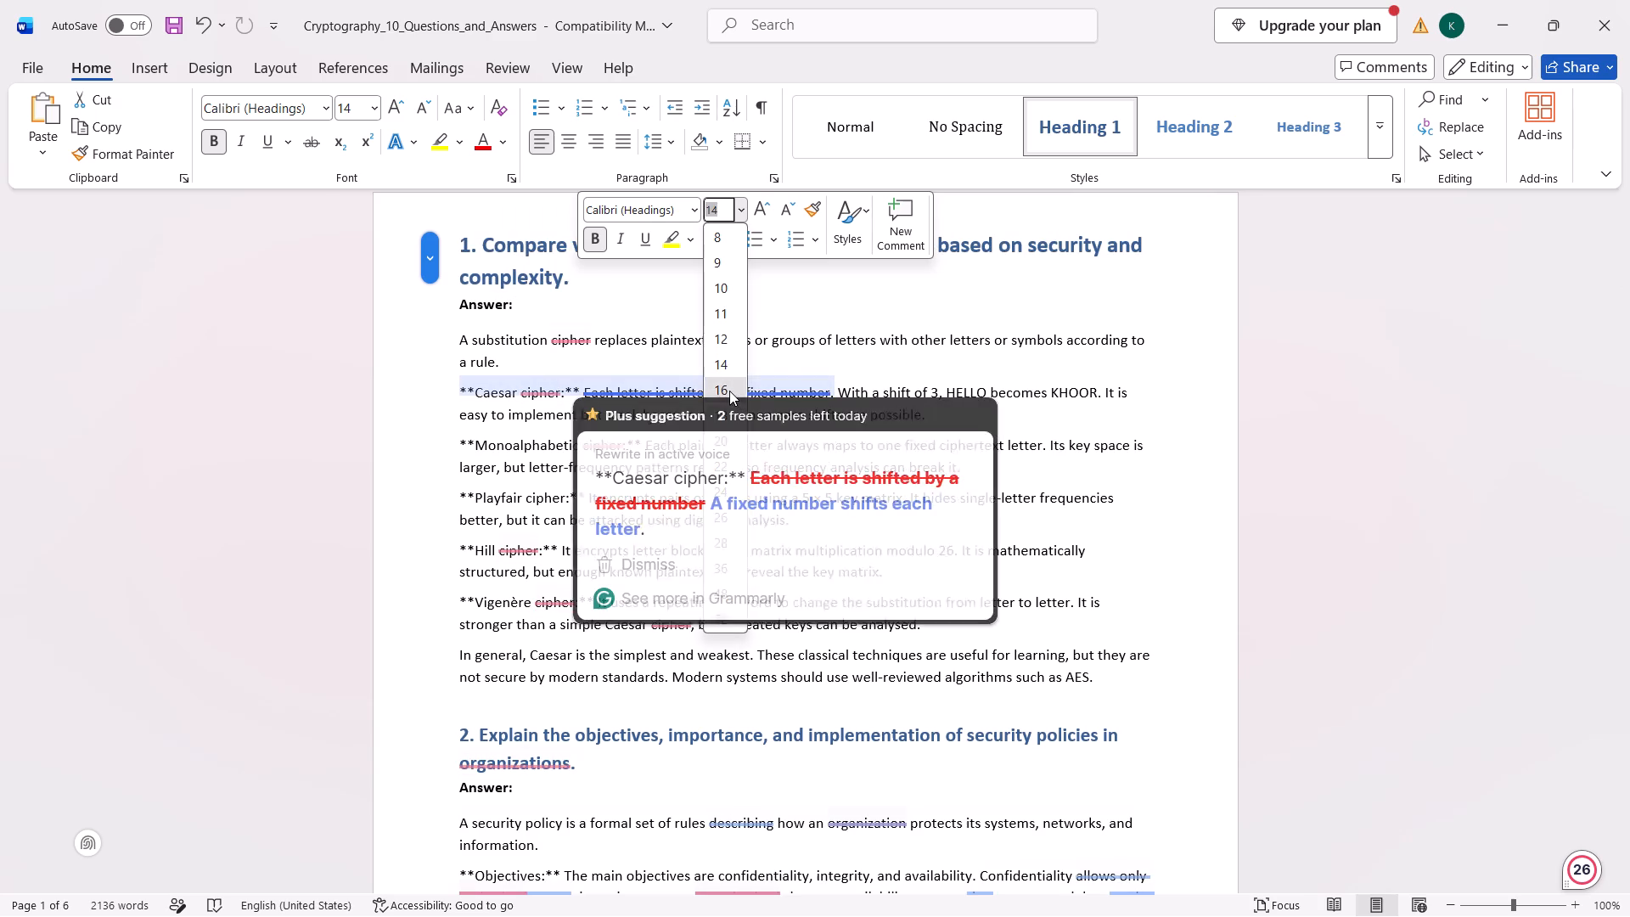
Replace the separate "Answer:" line under question 1 with a bold "Ans: " directly before "A substitution cipher replaces plaintext letters".
{"action": "left_click", "coordinate": [461, 340]}
{"action": "key", "text": "BackSpace"}
{"action": "key", "text": "BackSpace"}
{"action": "key", "text": "BackSpace"}
{"action": "key", "text": "BackSpace"}
{"action": "key", "text": "BackSpace"}
{"action": "key", "text": "BackSpace"}
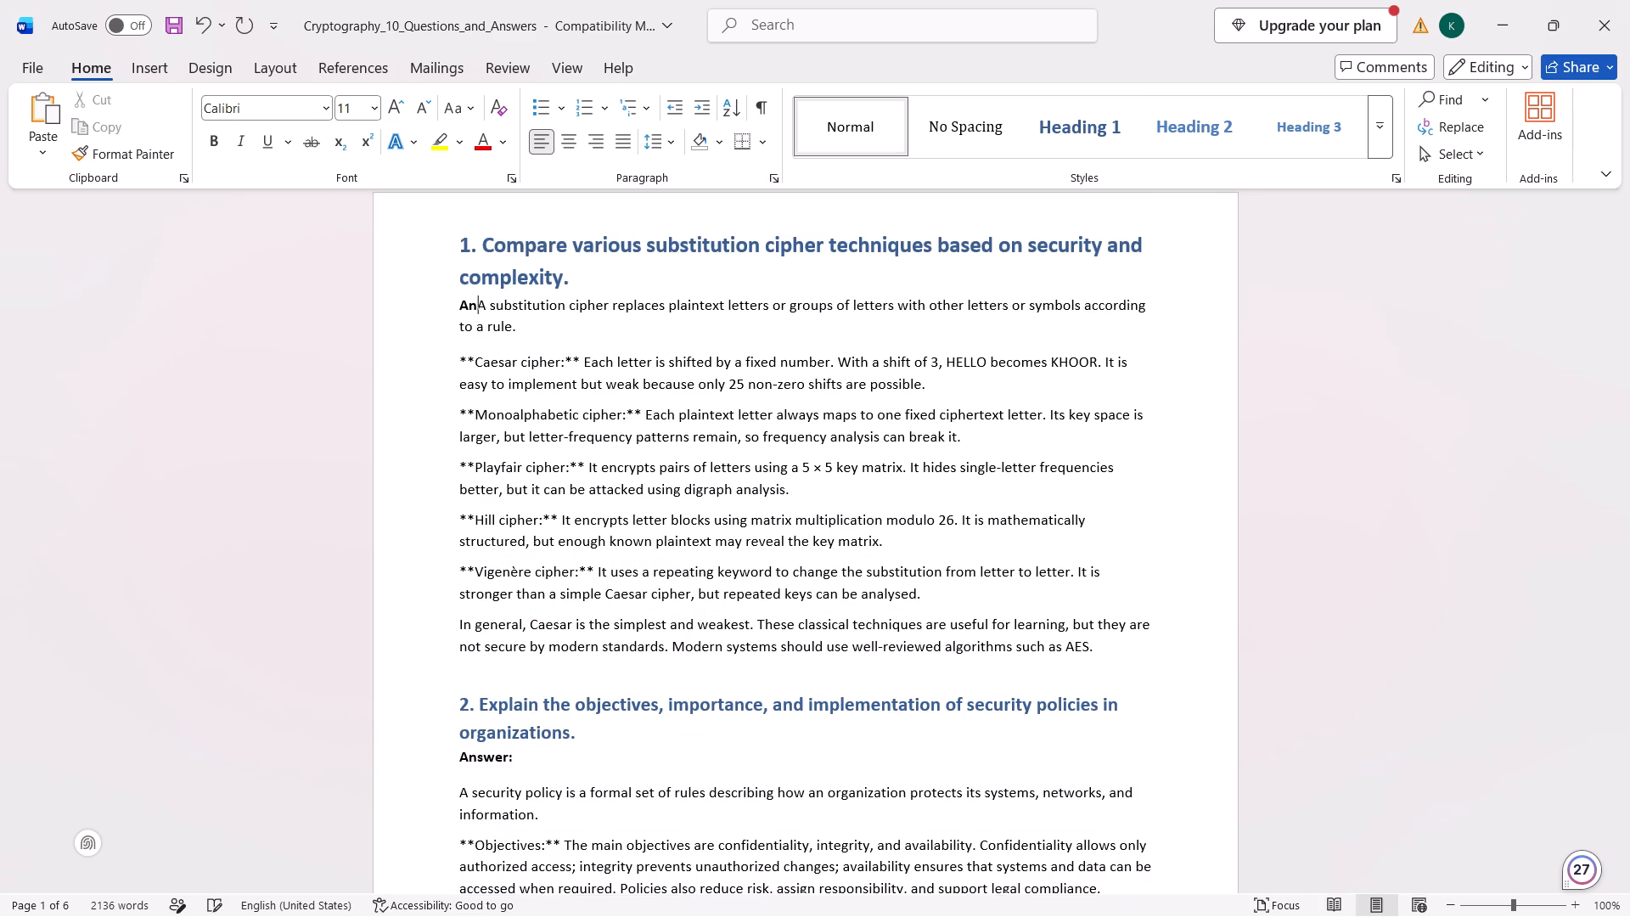
{"action": "key", "text": "BackSpace"}
{"action": "key", "text": "BackSpace"}
{"action": "type", "text": "Ans"}
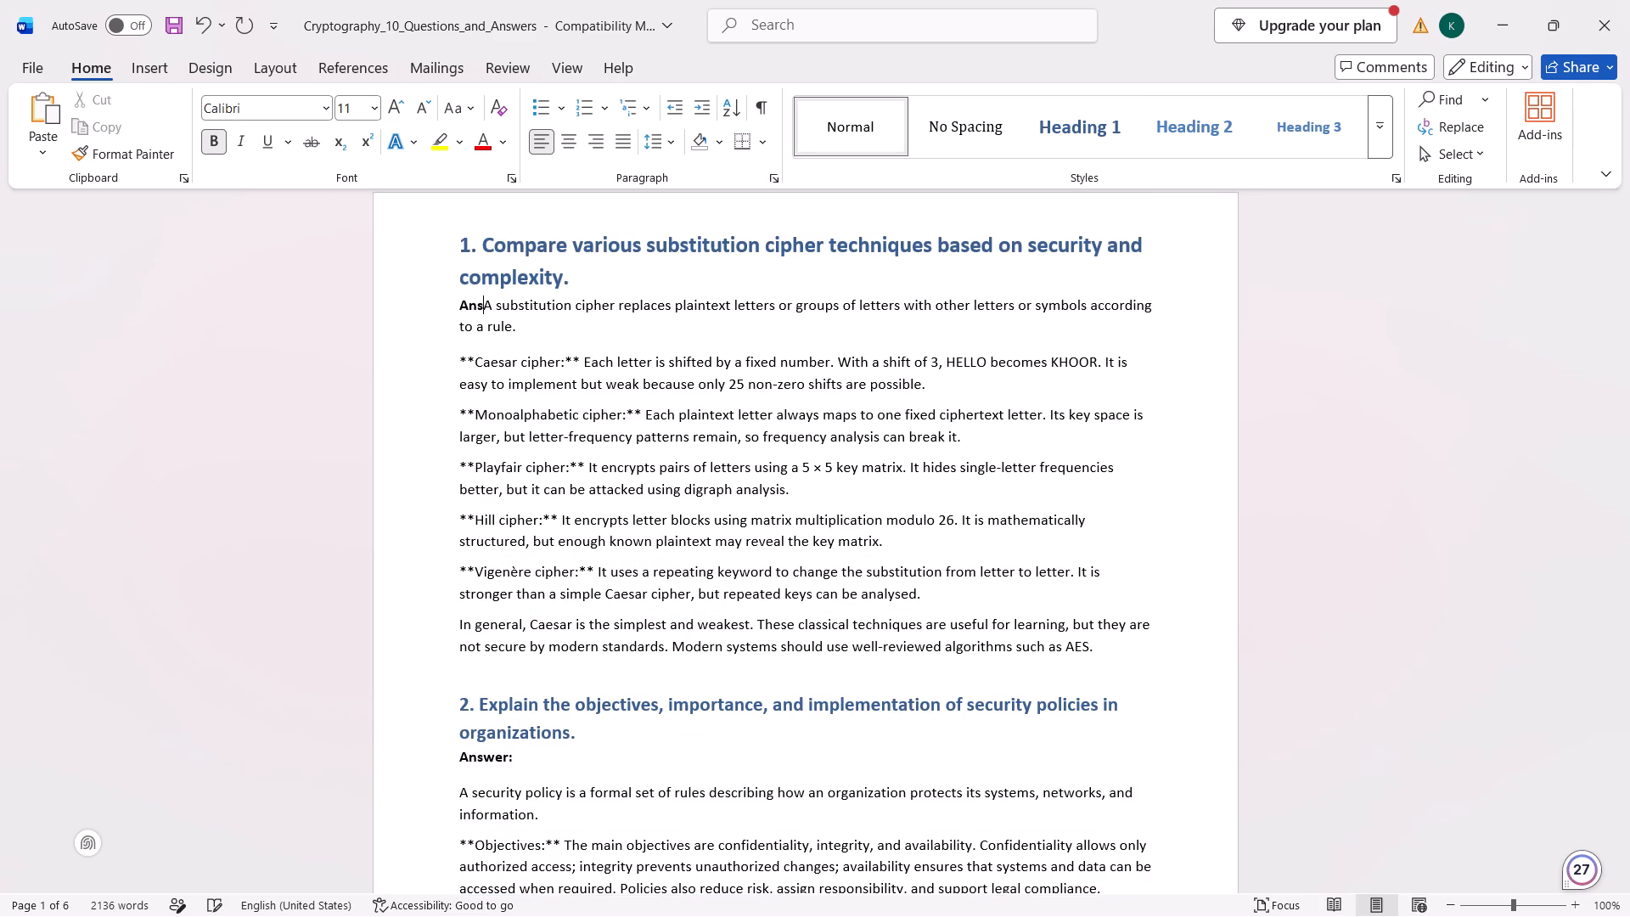
{"action": "type", "text": ":"}
{"action": "key", "text": "space"}
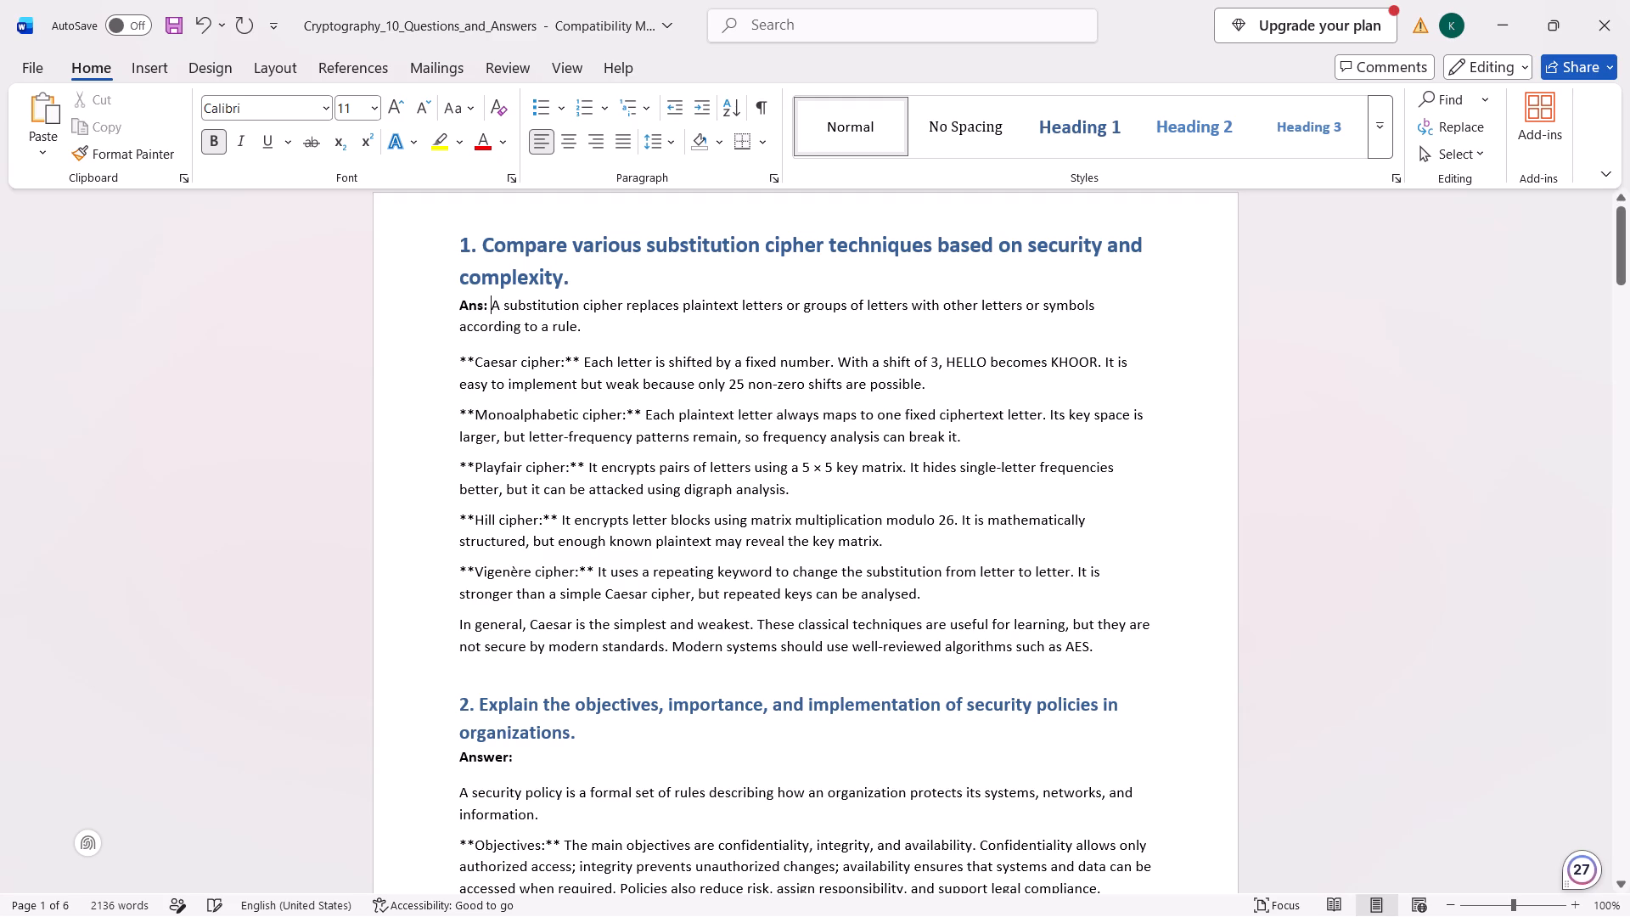
Delete the double asterisks before and after "Caesar cipher:" in the answer to question 1.
{"action": "left_click", "coordinate": [471, 359]}
{"action": "key", "text": "BackSpace"}
{"action": "key", "text": "BackSpace"}
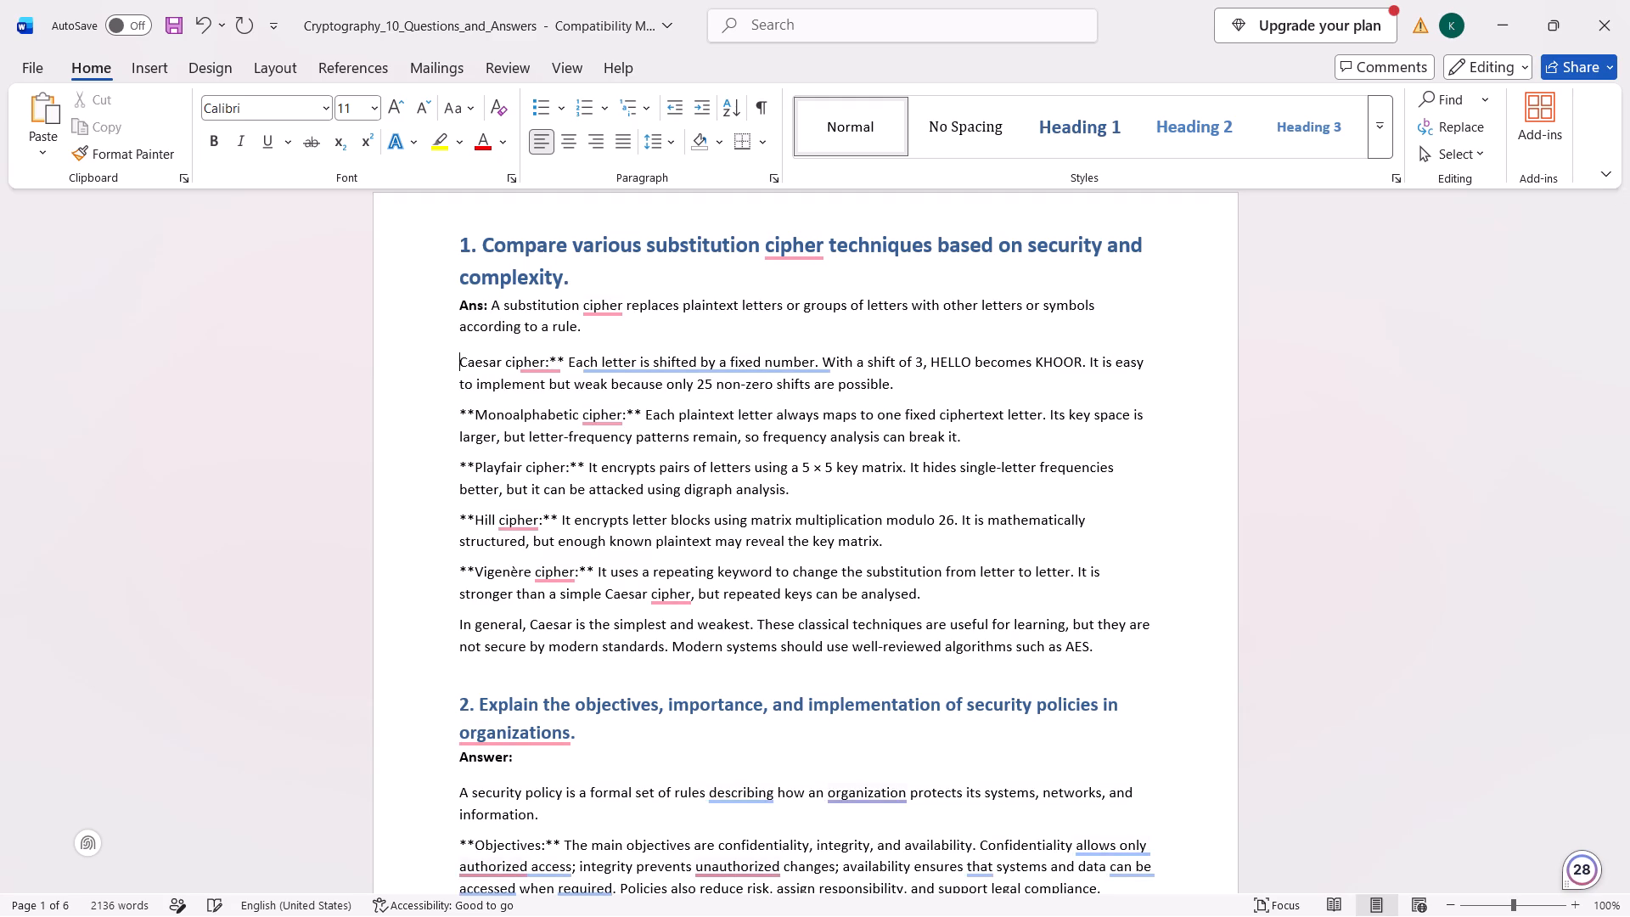
{"action": "key", "text": "Right"}
{"action": "key", "text": "Right"}
{"action": "key", "text": "Right"}
{"action": "key", "text": "Right"}
{"action": "key", "text": "Right"}
{"action": "key", "text": "Right"}
{"action": "key", "text": "Right"}
{"action": "key", "text": "Right"}
{"action": "key", "text": "Right"}
{"action": "key", "text": "Right"}
{"action": "key", "text": "Right"}
{"action": "key", "text": "Right"}
{"action": "key", "text": "Right"}
{"action": "key", "text": "Right"}
{"action": "key", "text": "Right"}
{"action": "key", "text": "Right"}
{"action": "key", "text": "BackSpace"}
{"action": "key", "text": "BackSpace"}
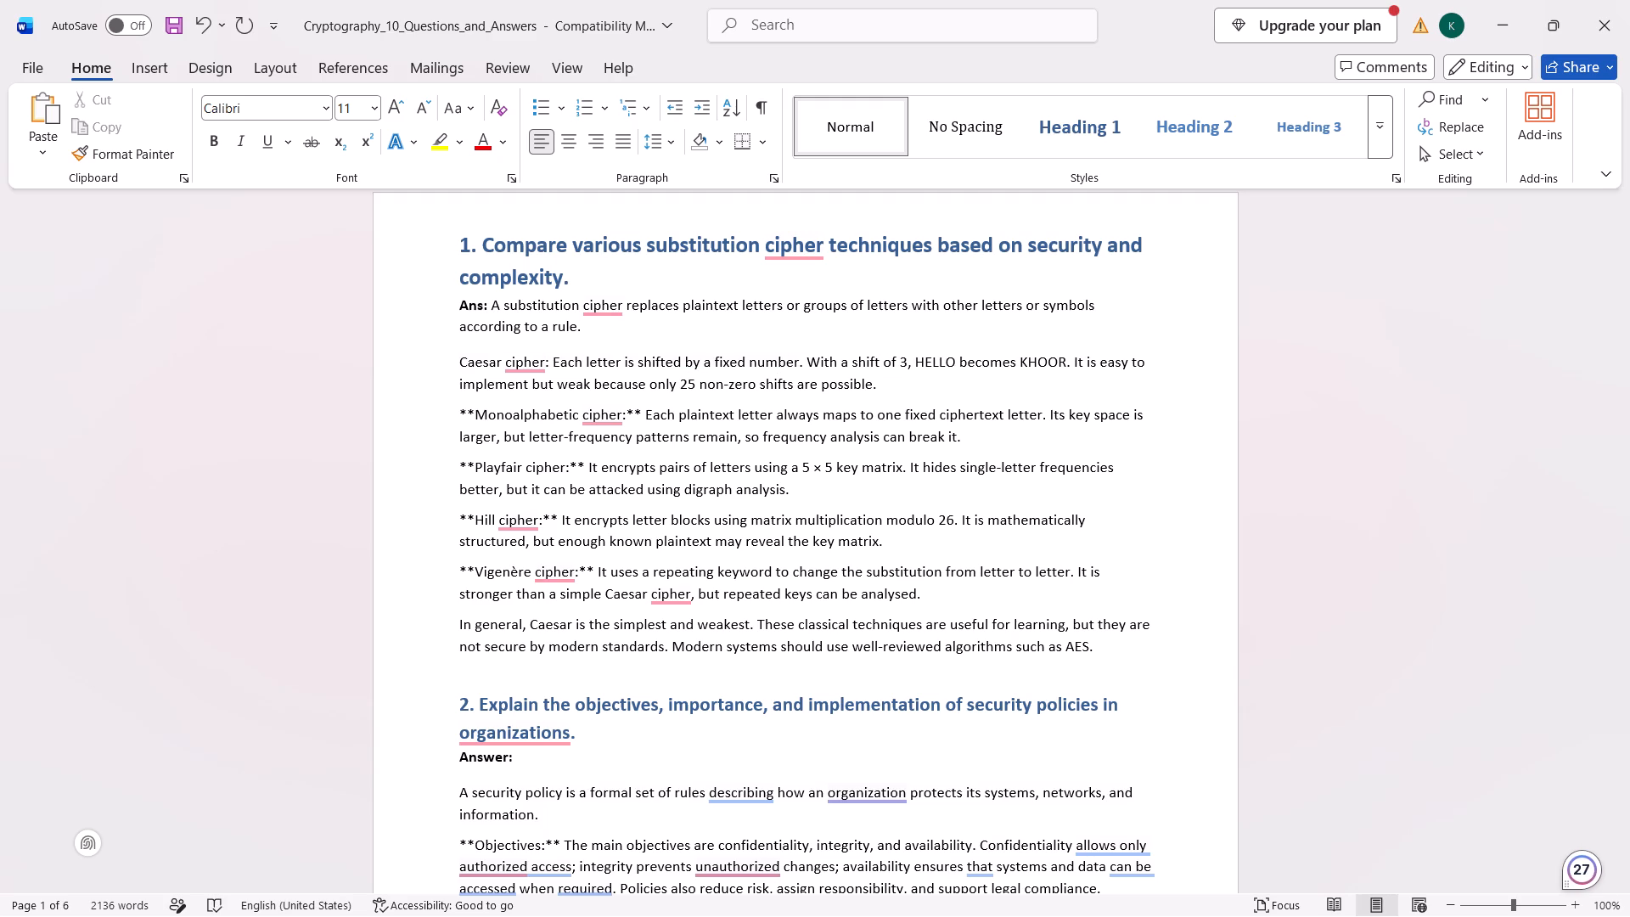
Delete the double asterisks before and after "Monoalphabetic cipher:" in the answer to question 1.
{"action": "left_click", "coordinate": [641, 417]}
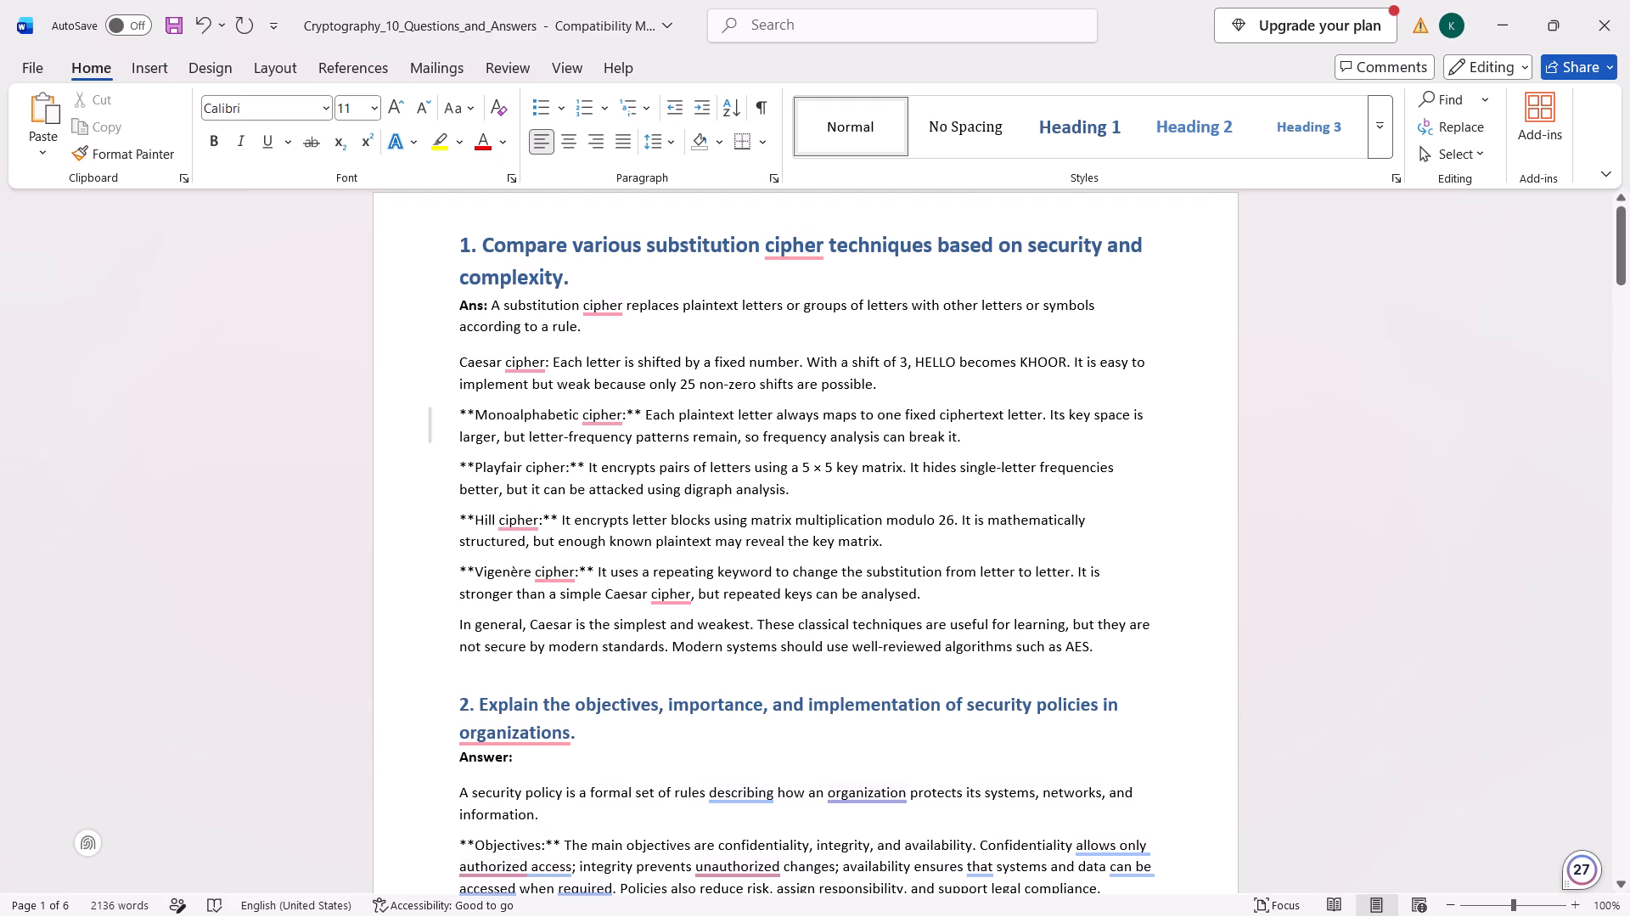
{"action": "key", "text": "BackSpace"}
{"action": "key", "text": "BackSpace"}
{"action": "key", "text": "Left"}
{"action": "key", "text": "Left"}
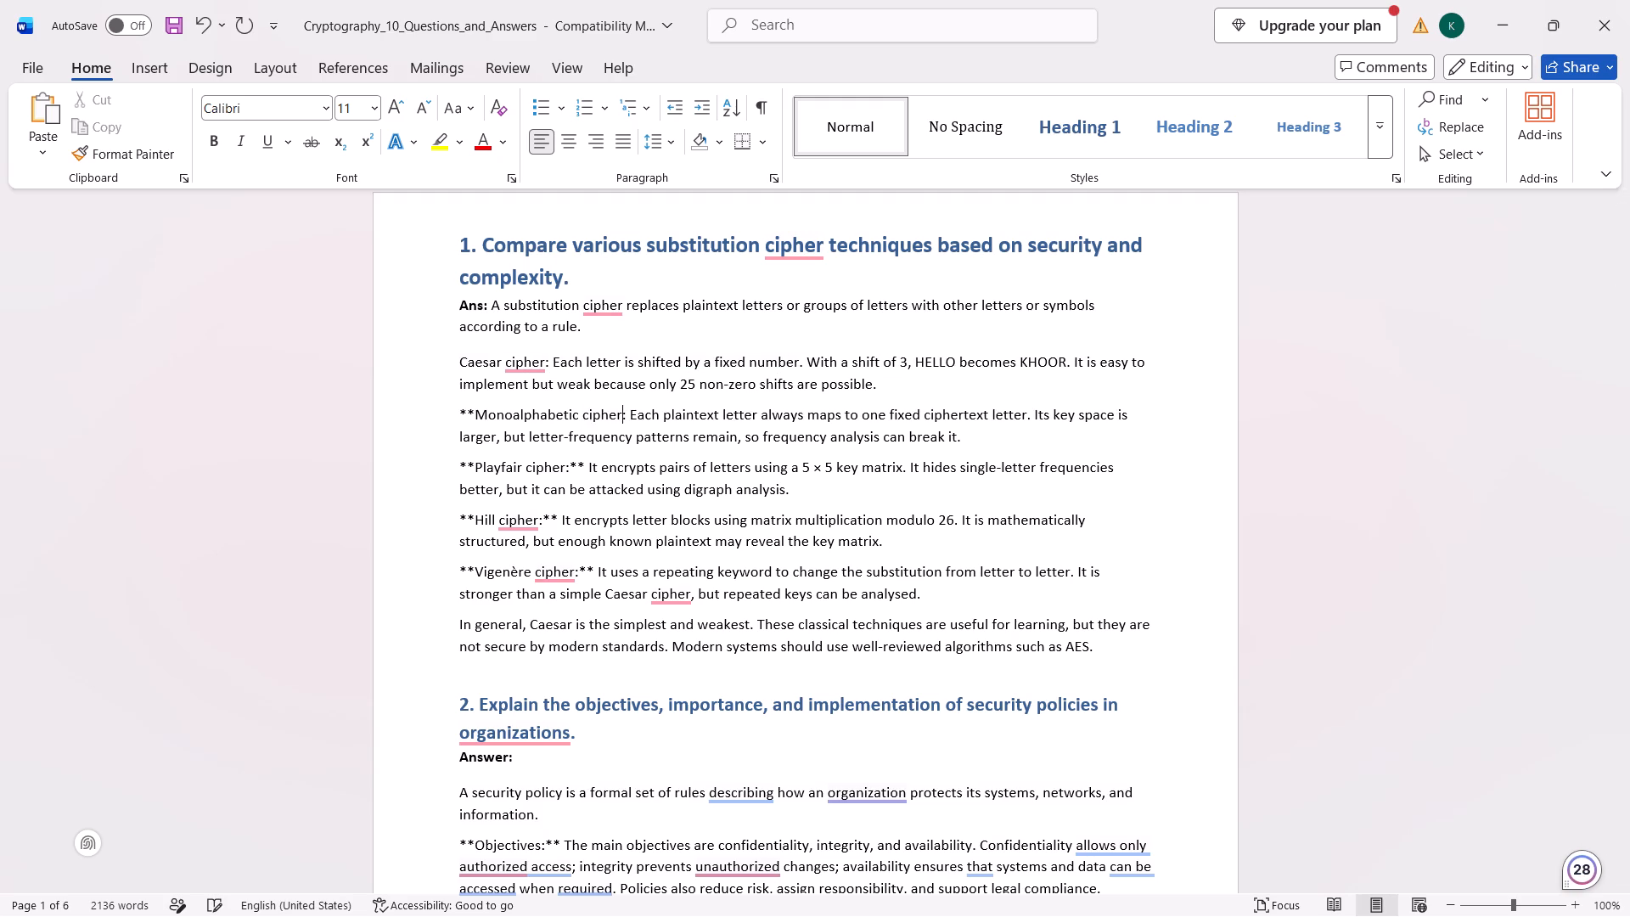
{"action": "key", "text": "Left"}
{"action": "key", "text": "Left"}
{"action": "key", "text": "Left"}
{"action": "key", "text": "Left"}
{"action": "key", "text": "Left"}
{"action": "key", "text": "Left"}
{"action": "key", "text": "Left"}
{"action": "key", "text": "Left"}
{"action": "key", "text": "Left"}
{"action": "key", "text": "Left"}
{"action": "key", "text": "Left"}
{"action": "key", "text": "Left"}
{"action": "key", "text": "Left"}
{"action": "key", "text": "Left"}
{"action": "key", "text": "Left"}
{"action": "key", "text": "Left"}
{"action": "key", "text": "Left"}
{"action": "key", "text": "Left"}
{"action": "key", "text": "Left"}
{"action": "key", "text": "Left"}
{"action": "key", "text": "Left"}
{"action": "key", "text": "Right"}
{"action": "key", "text": "BackSpace"}
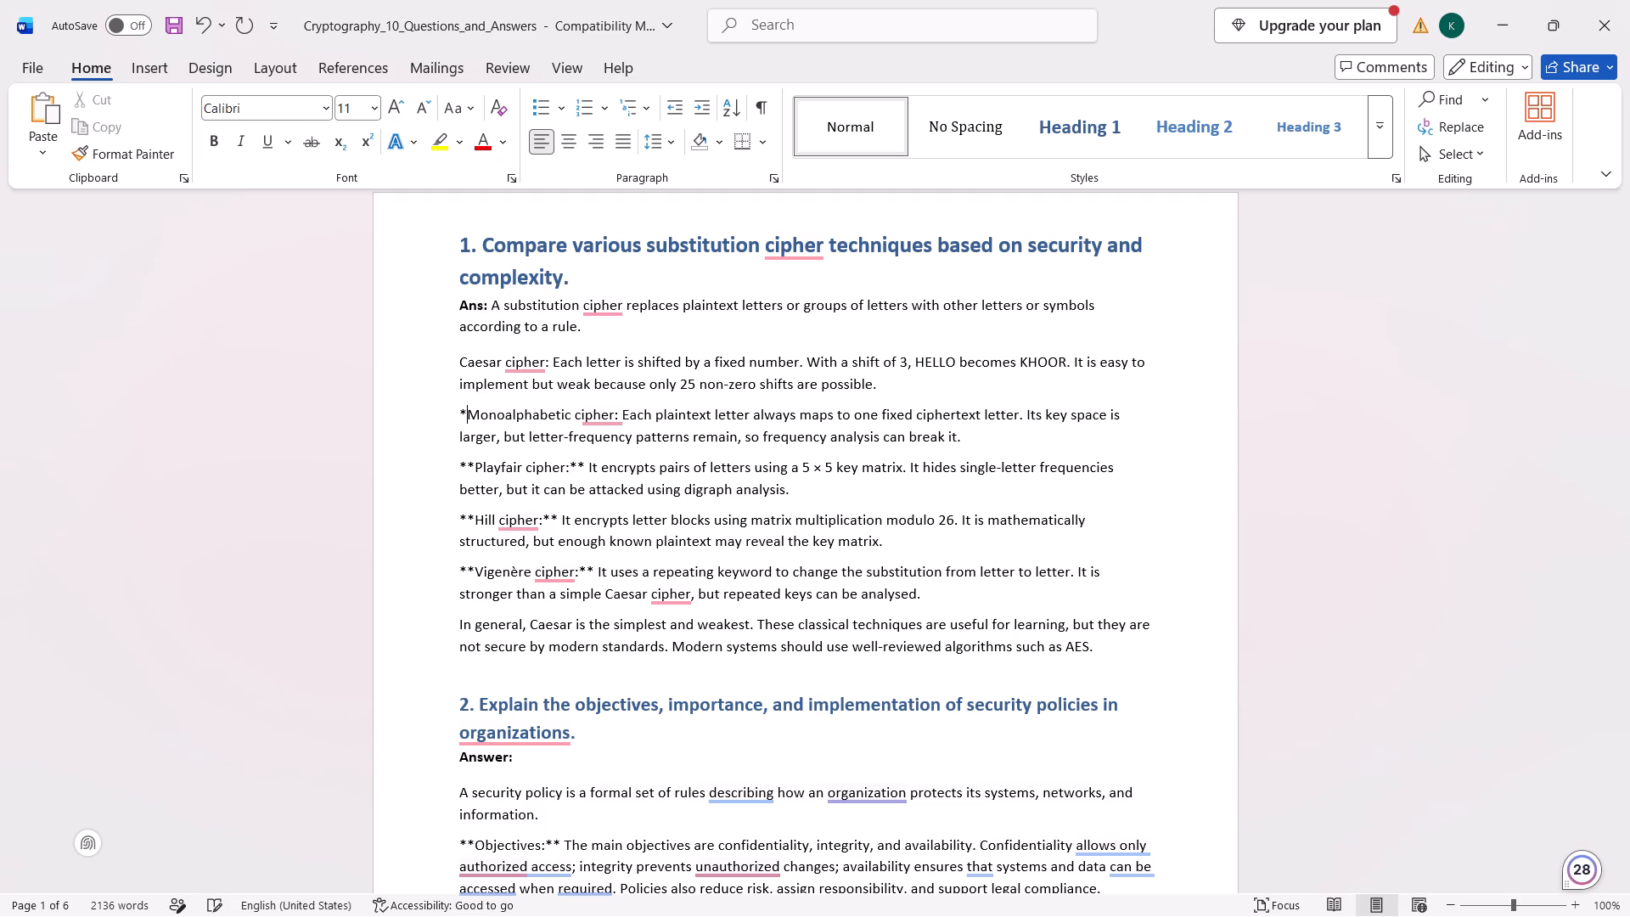
{"action": "key", "text": "BackSpace"}
Delete the double asterisks before and after "Playfair cipher:" in the answer to question 1.
{"action": "key", "text": "Down"}
{"action": "key", "text": "Down"}
{"action": "key", "text": "Down"}
{"action": "key", "text": "Right"}
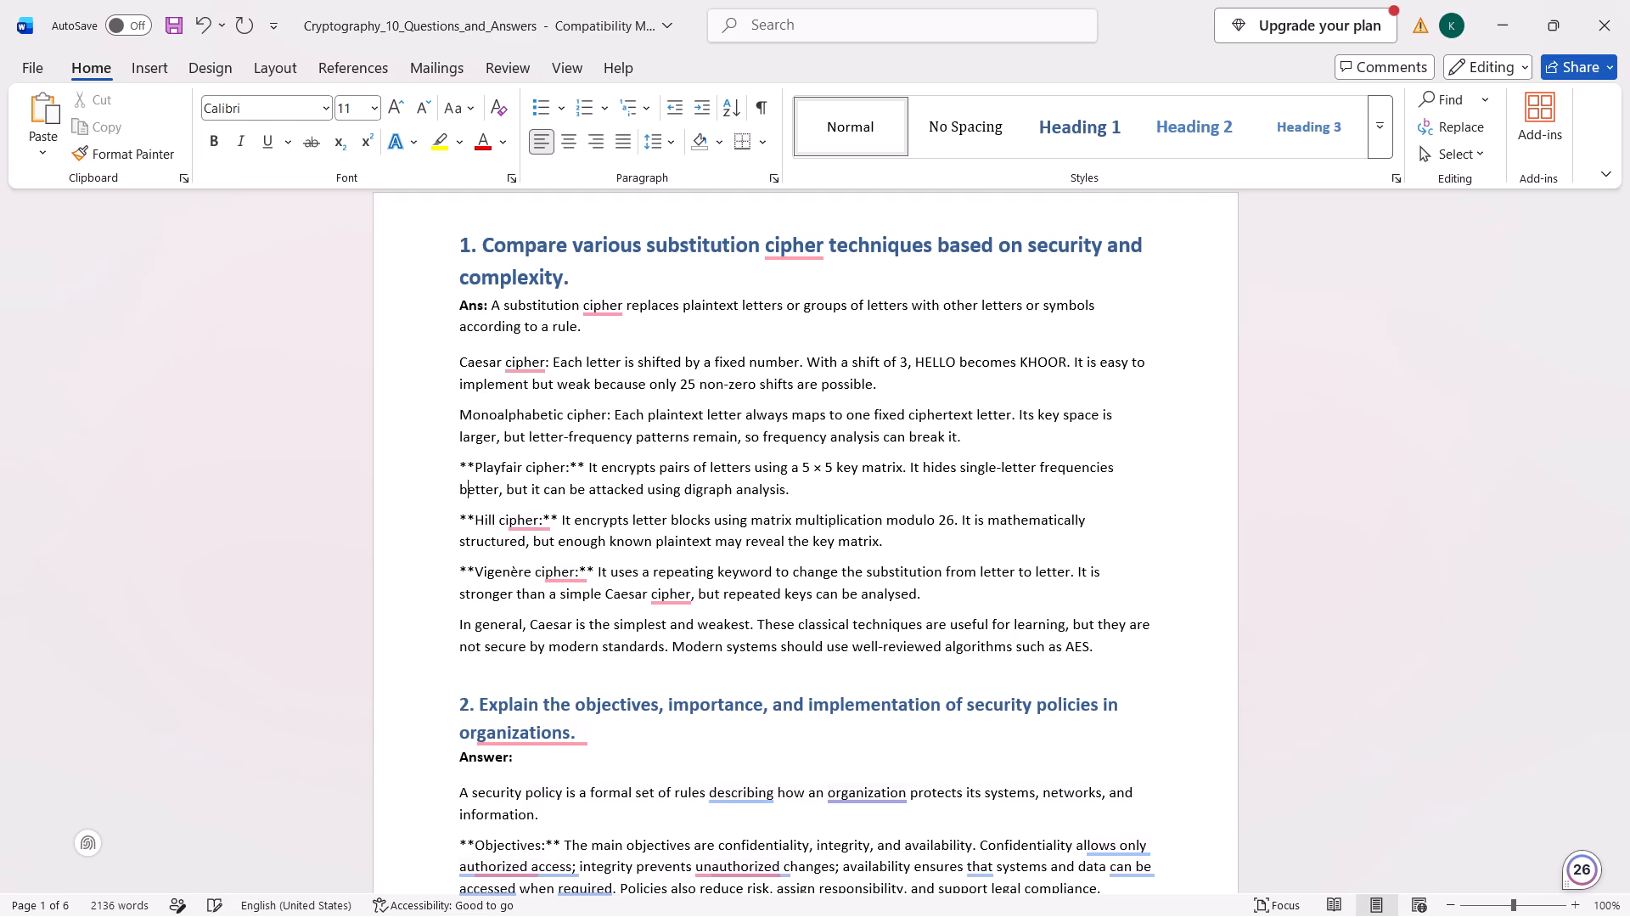
{"action": "key", "text": "Up"}
{"action": "key", "text": "Right"}
{"action": "key", "text": "Right"}
{"action": "key", "text": "Left"}
{"action": "key", "text": "BackSpace"}
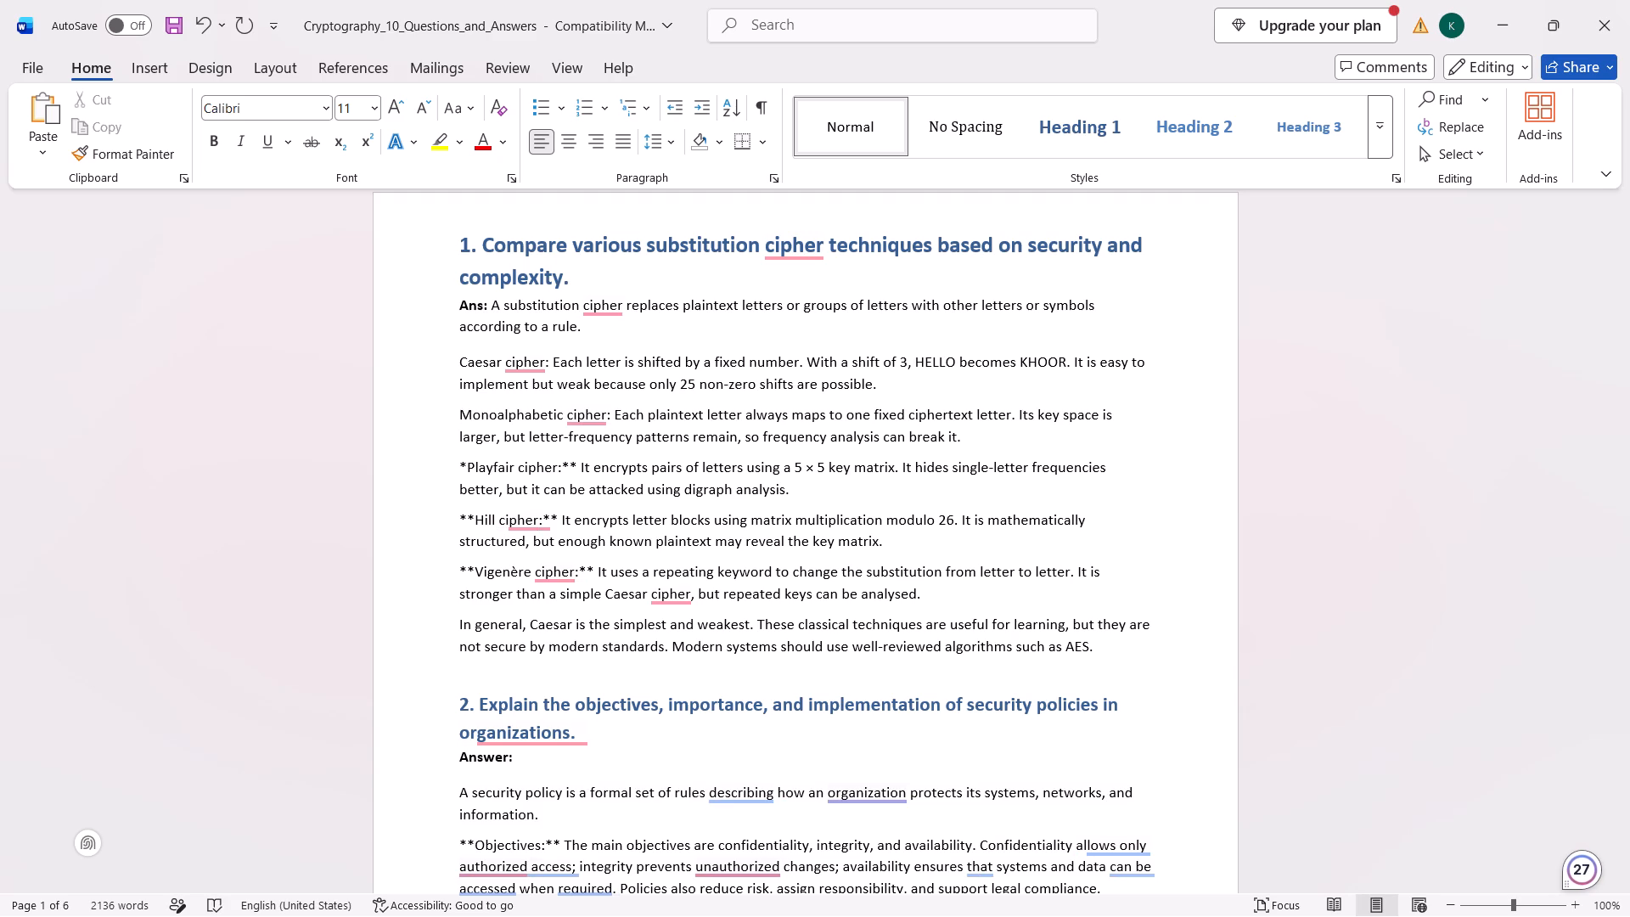
{"action": "key", "text": "BackSpace"}
{"action": "key", "text": "Right"}
{"action": "key", "text": "Right"}
{"action": "key", "text": "Right"}
{"action": "key", "text": "Right"}
{"action": "key", "text": "Right"}
{"action": "key", "text": "Right"}
{"action": "key", "text": "Right"}
{"action": "key", "text": "Right"}
{"action": "key", "text": "Right"}
{"action": "key", "text": "Right"}
{"action": "key", "text": "Right"}
{"action": "key", "text": "Right"}
{"action": "key", "text": "Right"}
{"action": "key", "text": "Right"}
{"action": "key", "text": "Right"}
{"action": "key", "text": "Right"}
{"action": "key", "text": "Right"}
{"action": "key", "text": "Right"}
{"action": "key", "text": "Right"}
{"action": "key", "text": "Right"}
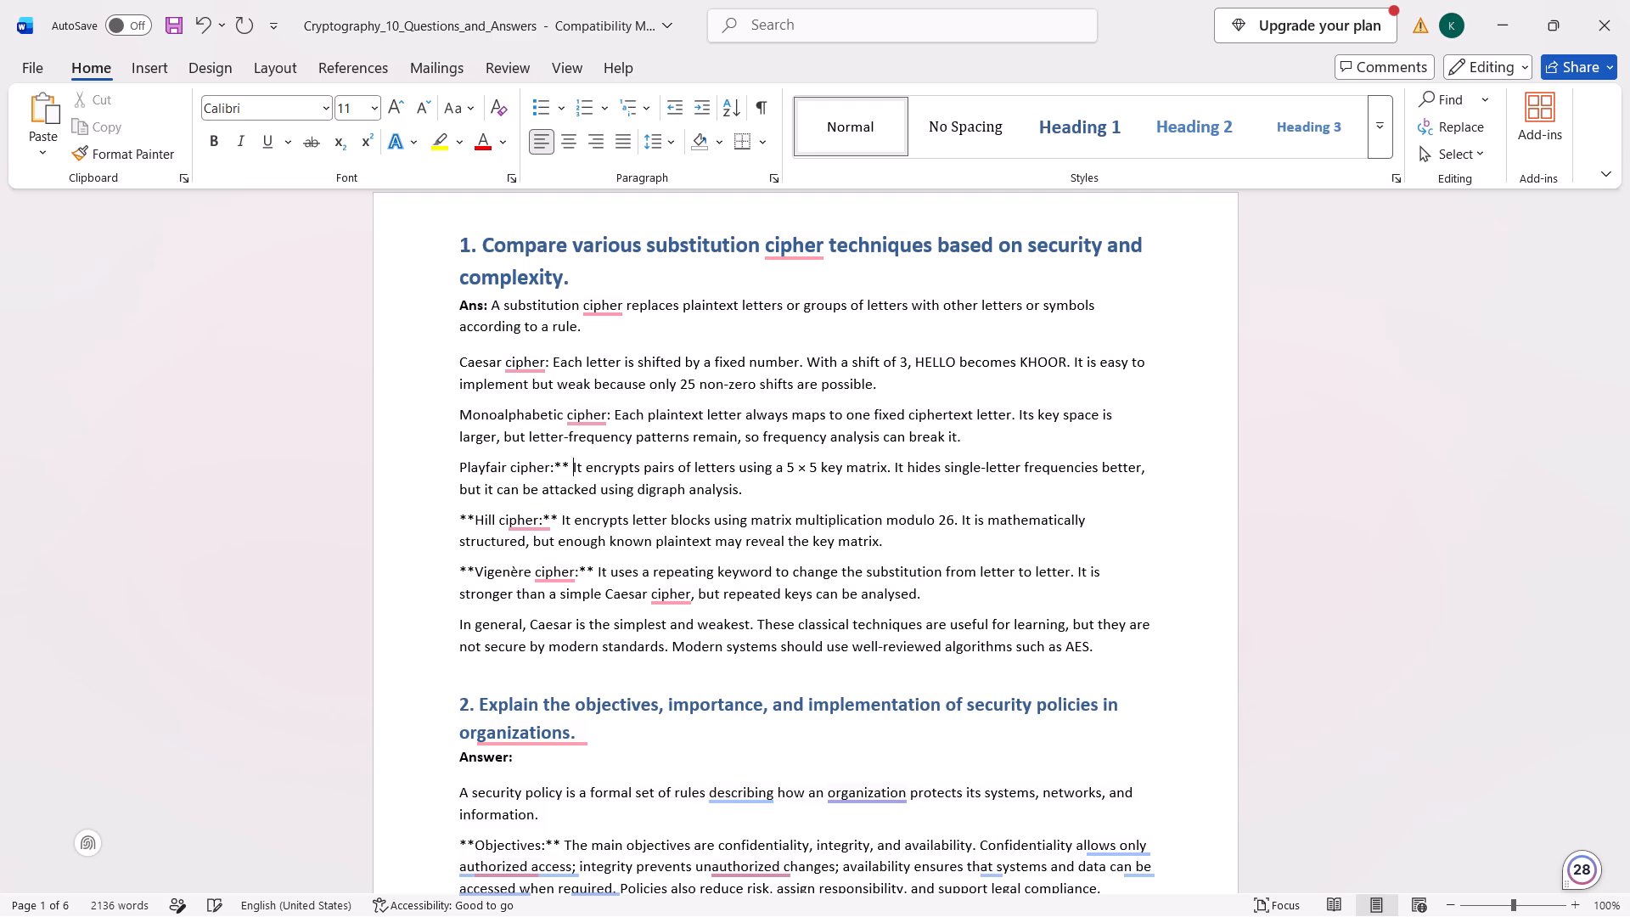
{"action": "key", "text": "Left"}
{"action": "key", "text": "Left"}
{"action": "key", "text": "BackSpace"}
{"action": "key", "text": "BackSpace"}
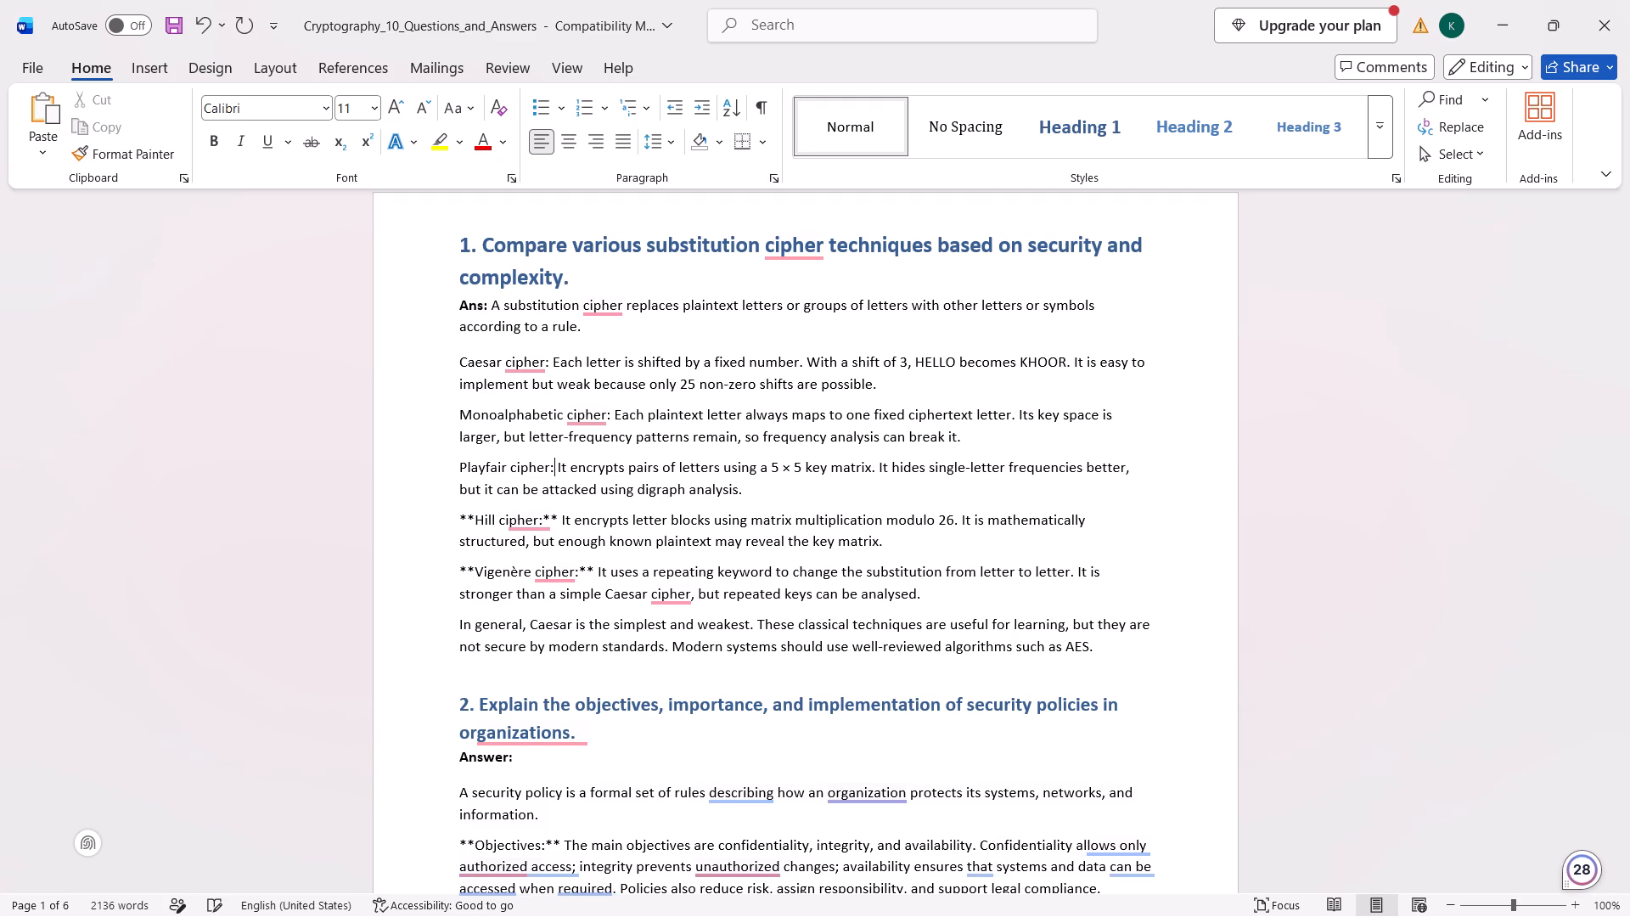
Delete the double asterisks before and after "Hill cipher:" in the answer to question 1.
{"action": "key", "text": "Down"}
{"action": "key", "text": "Down"}
{"action": "key", "text": "BackSpace"}
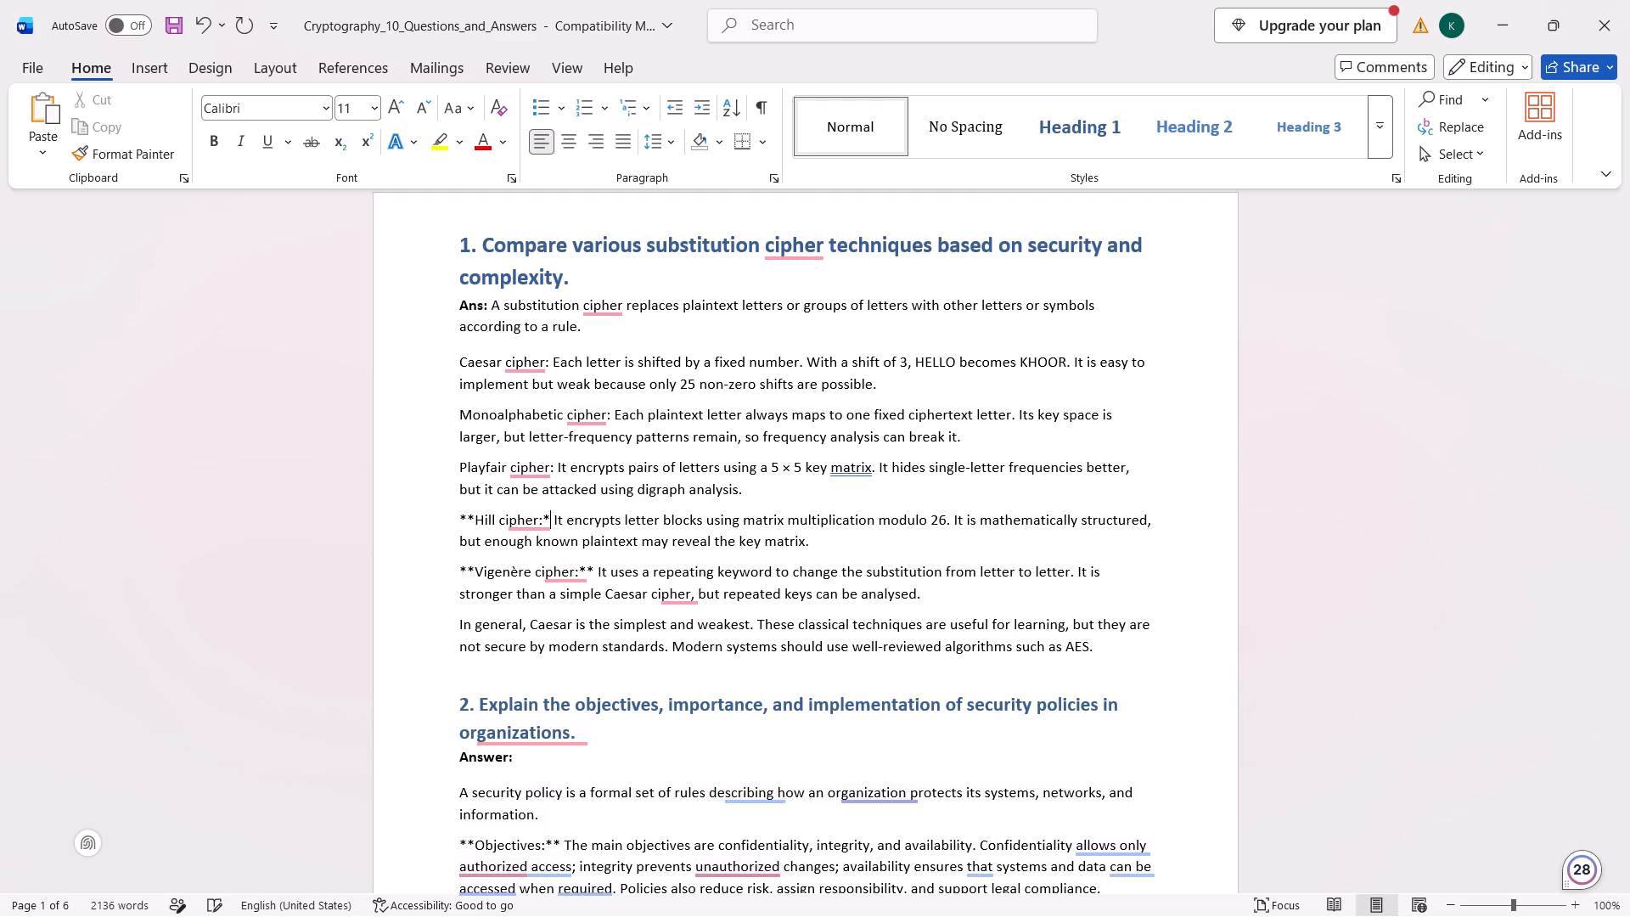
{"action": "key", "text": "BackSpace"}
{"action": "key", "text": "Left"}
{"action": "key", "text": "Left"}
{"action": "key", "text": "Left"}
{"action": "key", "text": "Left"}
{"action": "key", "text": "Left"}
{"action": "key", "text": "Left"}
{"action": "key", "text": "Left"}
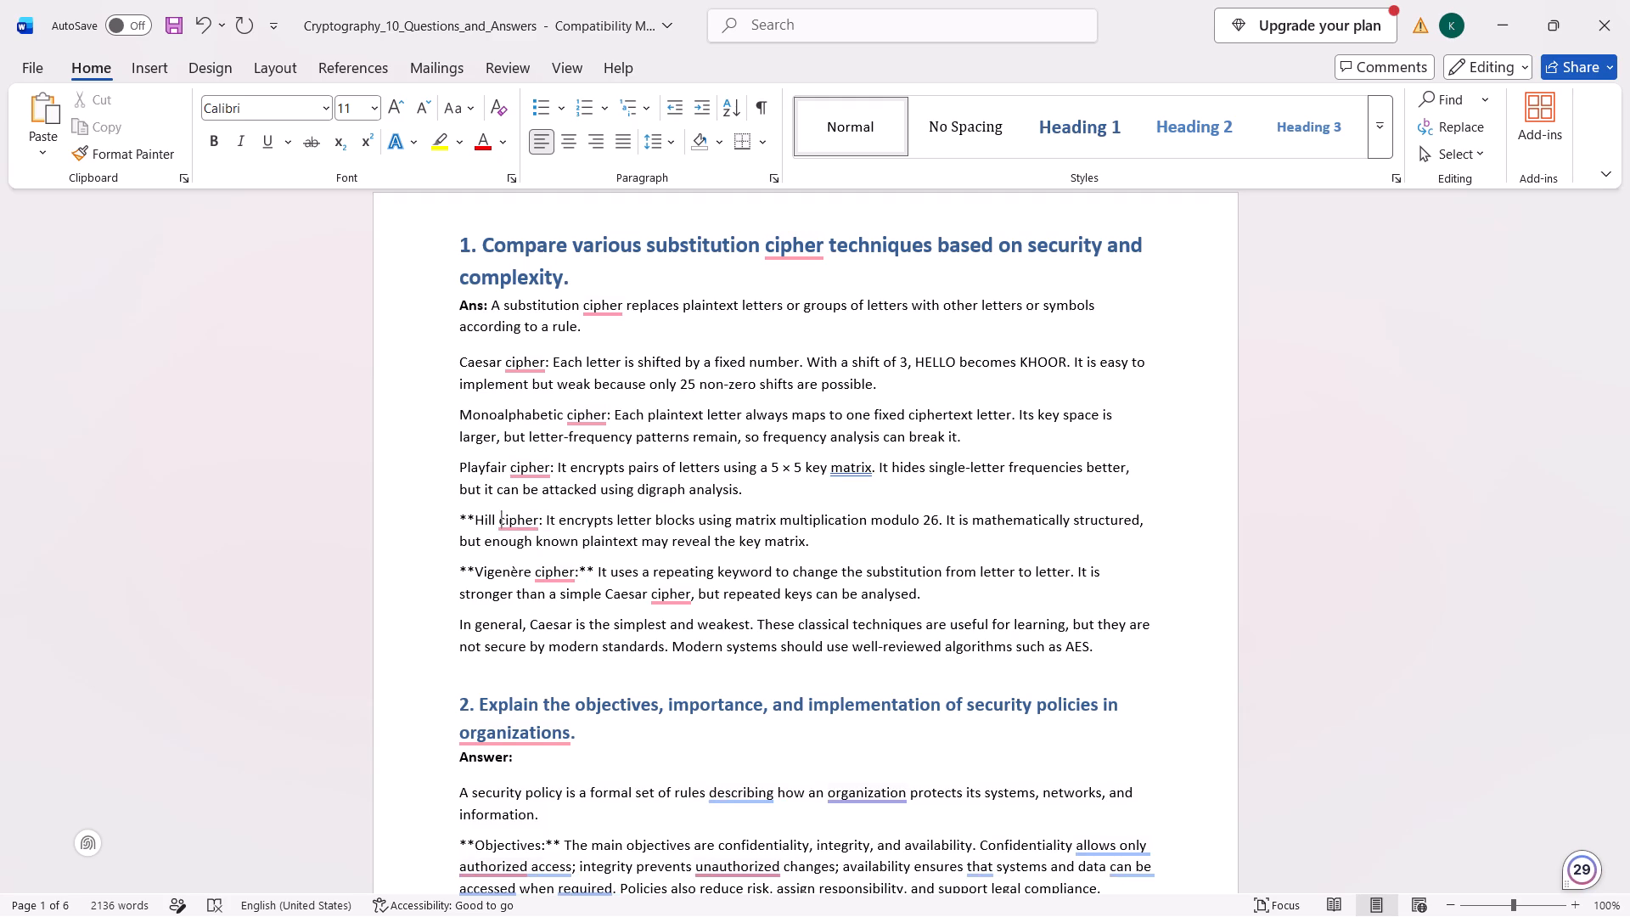
{"action": "key", "text": "Left"}
{"action": "key", "text": "Left"}
{"action": "key", "text": "Left"}
{"action": "key", "text": "Left"}
{"action": "key", "text": "Left"}
{"action": "key", "text": "BackSpace"}
{"action": "key", "text": "BackSpace"}
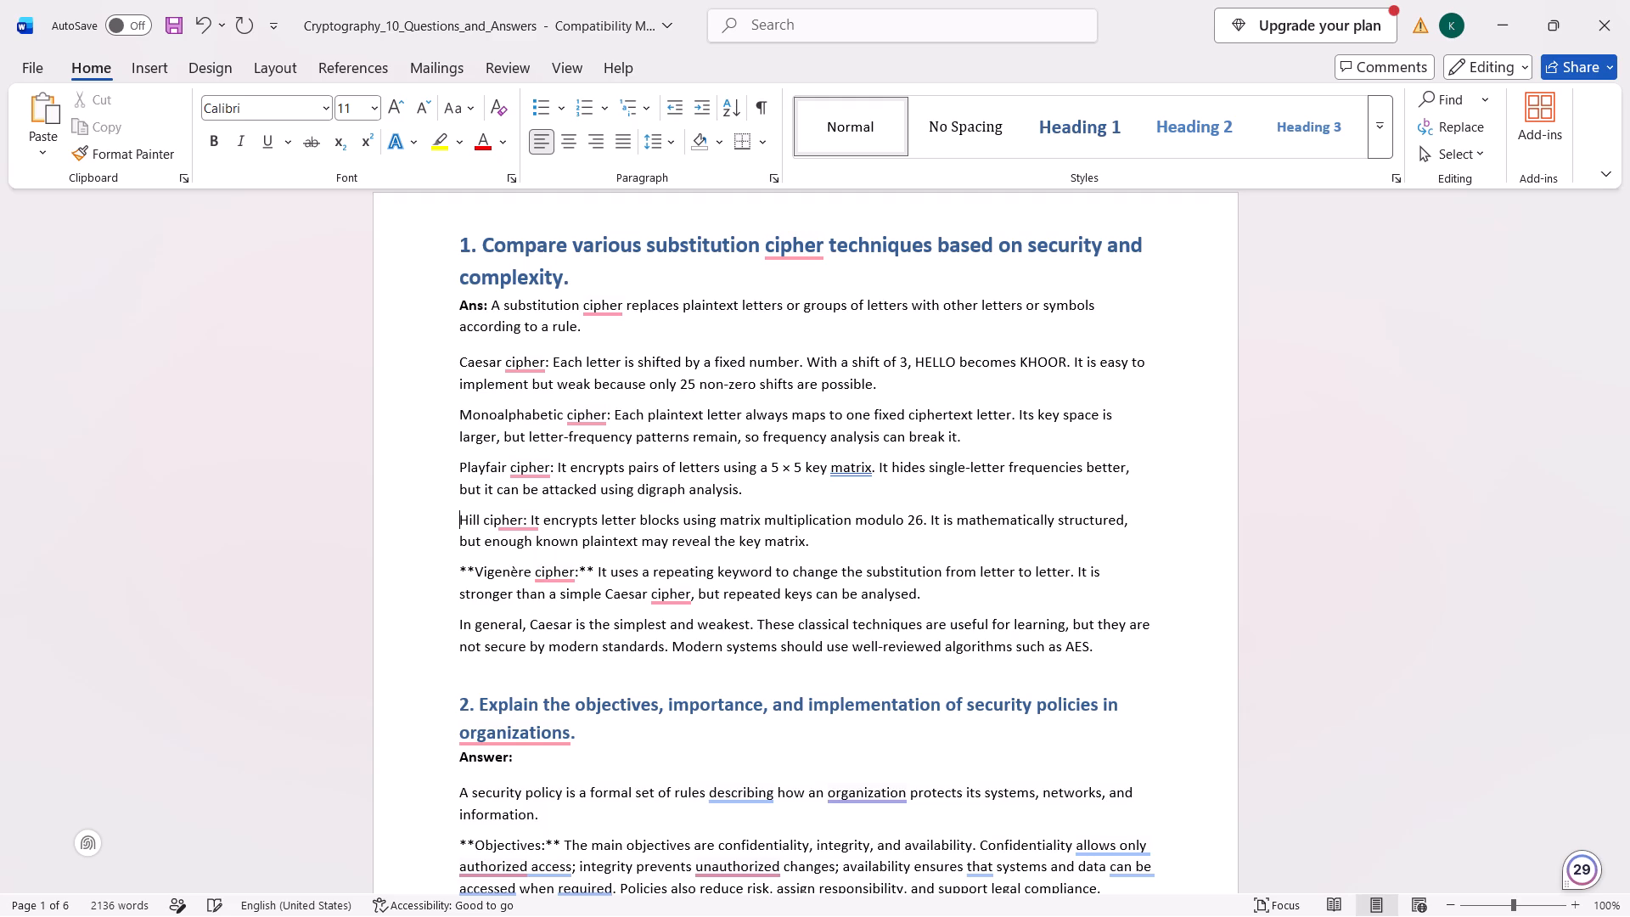
Delete the double asterisks before and after "Vigenère cipher:" in the answer to question 1.
{"action": "key", "text": "Down"}
{"action": "key", "text": "Down"}
{"action": "key", "text": "Right"}
{"action": "key", "text": "Right"}
{"action": "key", "text": "BackSpace"}
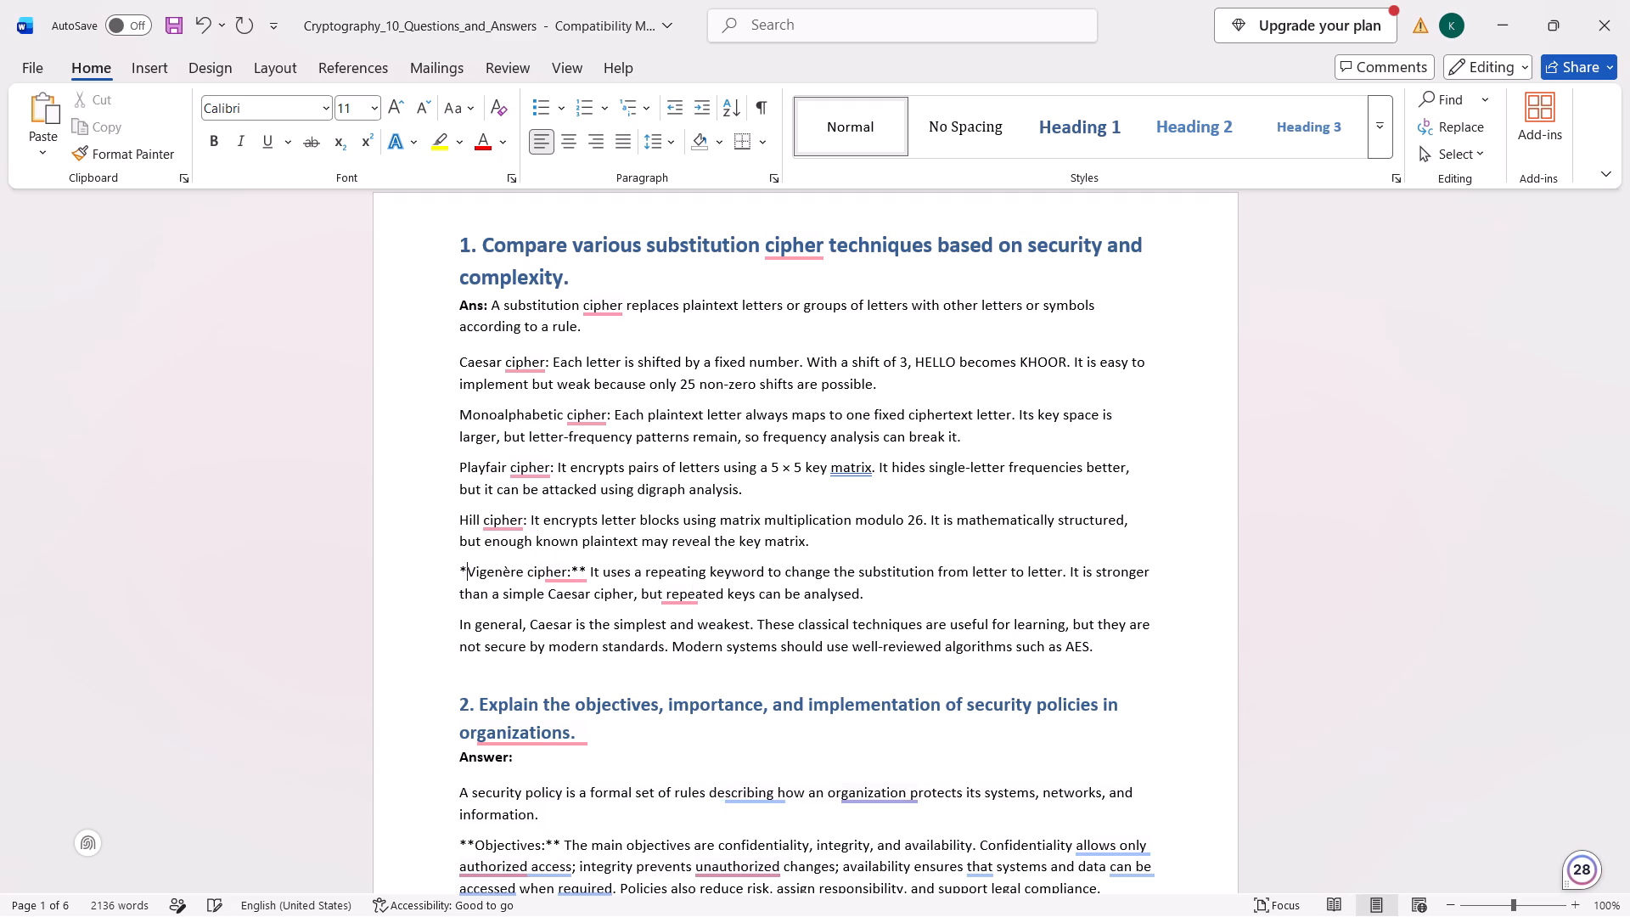
{"action": "key", "text": "BackSpace"}
{"action": "key", "text": "Right"}
{"action": "key", "text": "Right"}
{"action": "key", "text": "Right"}
{"action": "key", "text": "Right"}
{"action": "key", "text": "Right"}
{"action": "key", "text": "Right"}
{"action": "key", "text": "Right"}
{"action": "key", "text": "Right"}
{"action": "key", "text": "Right"}
{"action": "key", "text": "Right"}
{"action": "key", "text": "Right"}
{"action": "key", "text": "Right"}
{"action": "key", "text": "Right"}
{"action": "key", "text": "Right"}
{"action": "key", "text": "Right"}
{"action": "key", "text": "Right"}
{"action": "key", "text": "Right"}
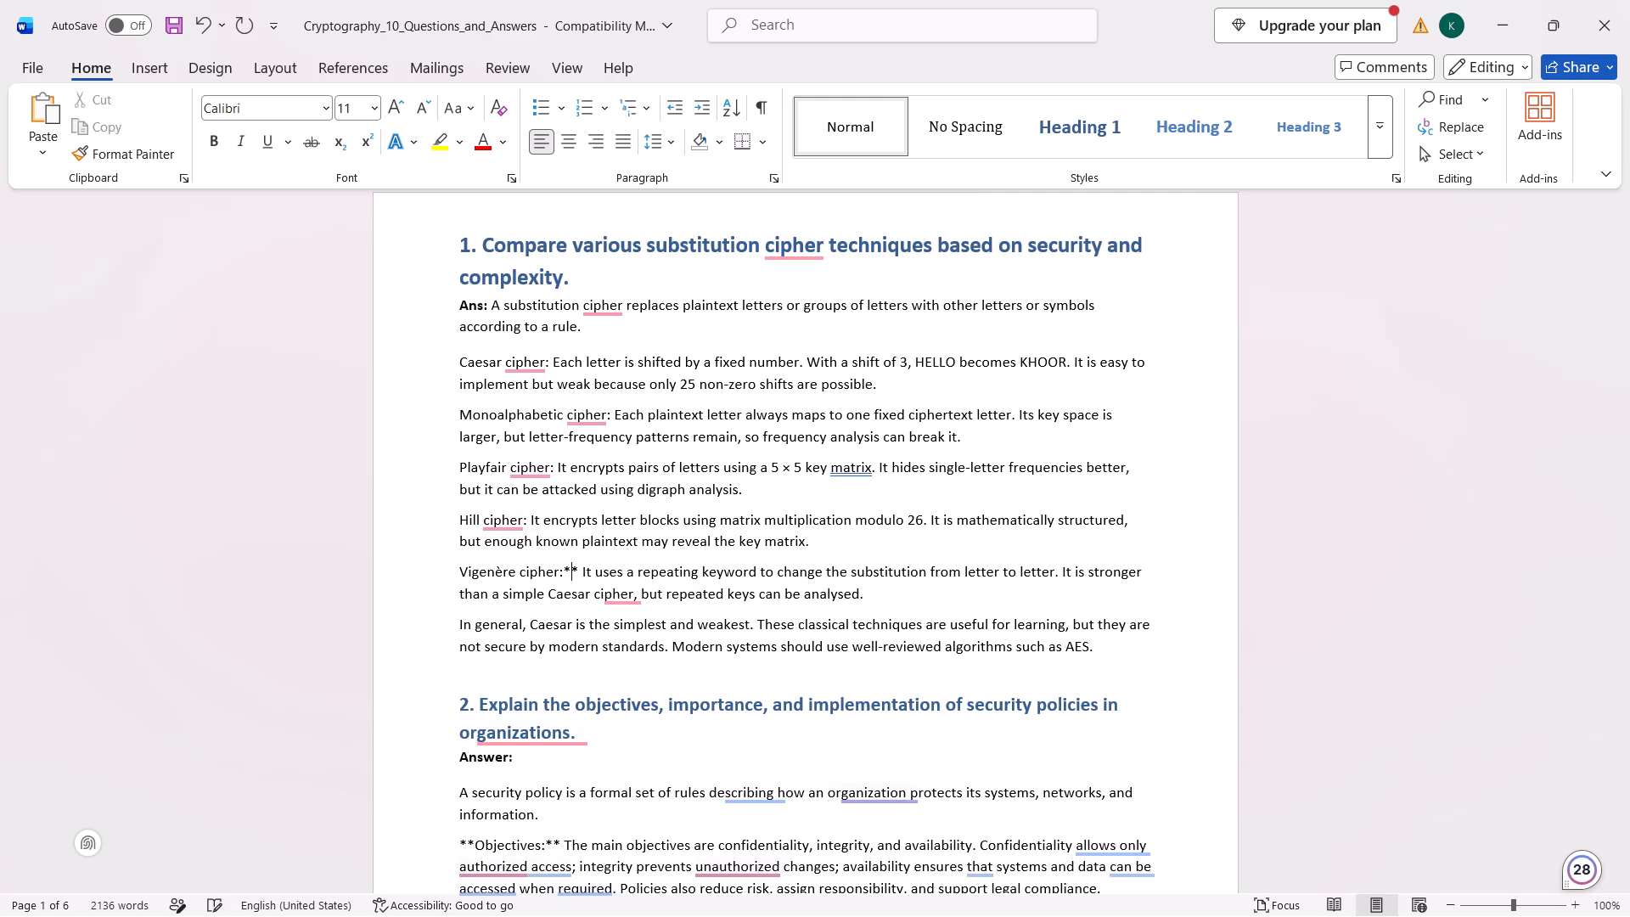
{"action": "key", "text": "Right"}
{"action": "key", "text": "BackSpace"}
{"action": "key", "text": "BackSpace"}
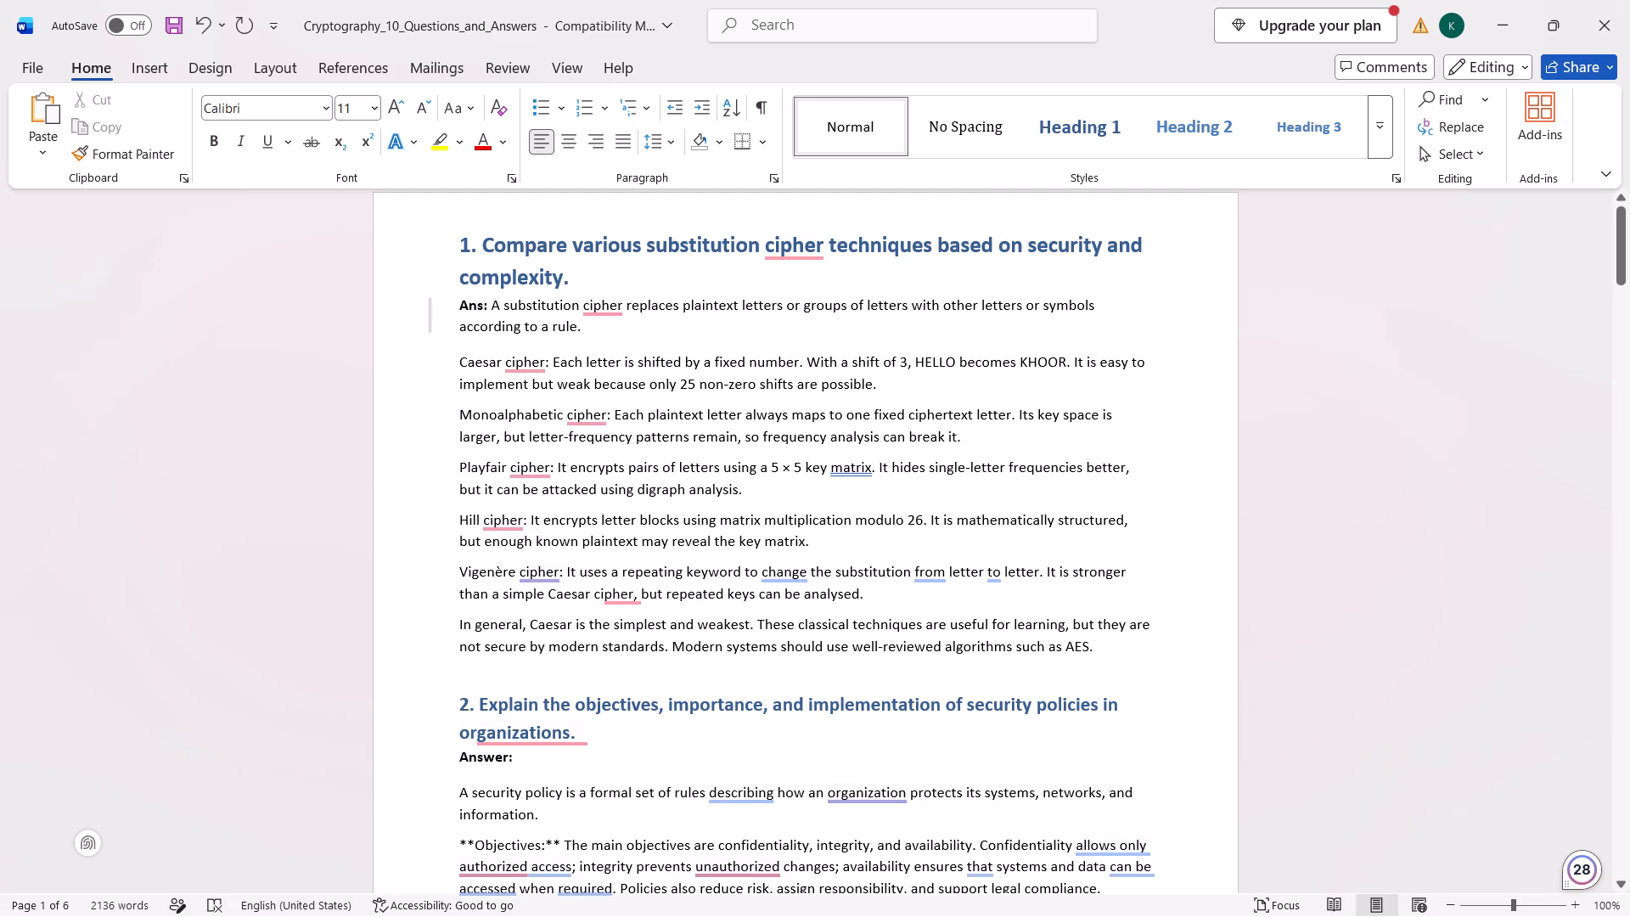
Format the whole answer to question 1, from "Ans:" through "such as AES.", in Times New Roman at size 12.
{"action": "left_click_drag", "start_coordinate": [460, 302], "coordinate": [1101, 633]}
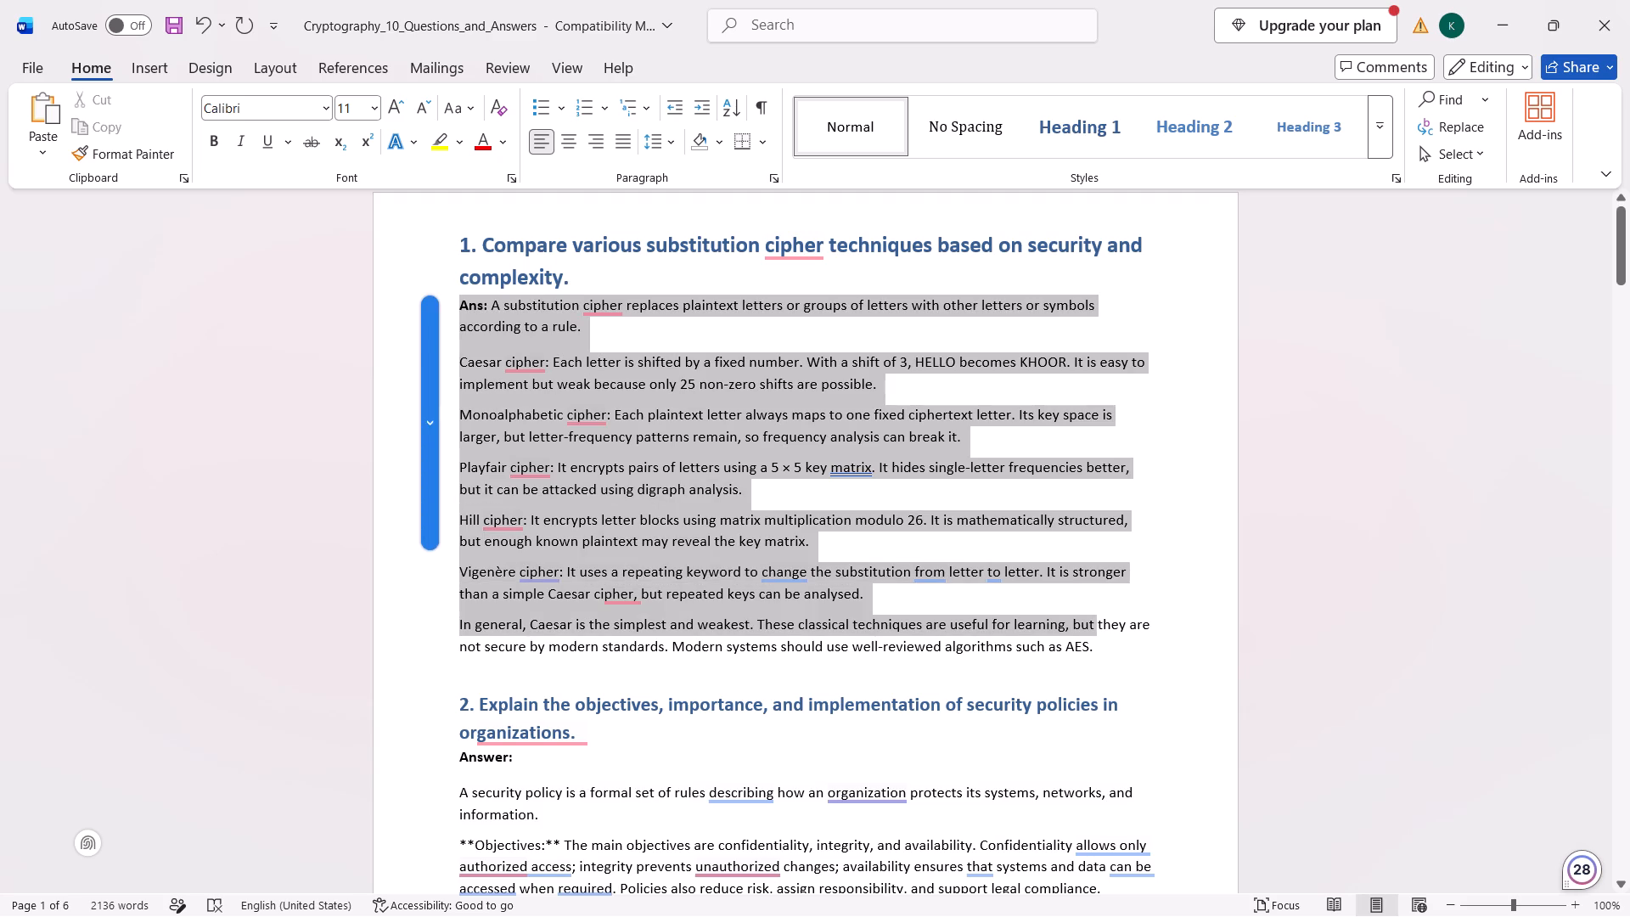
{"action": "left_click_drag", "start_coordinate": [1101, 633], "coordinate": [1107, 648]}
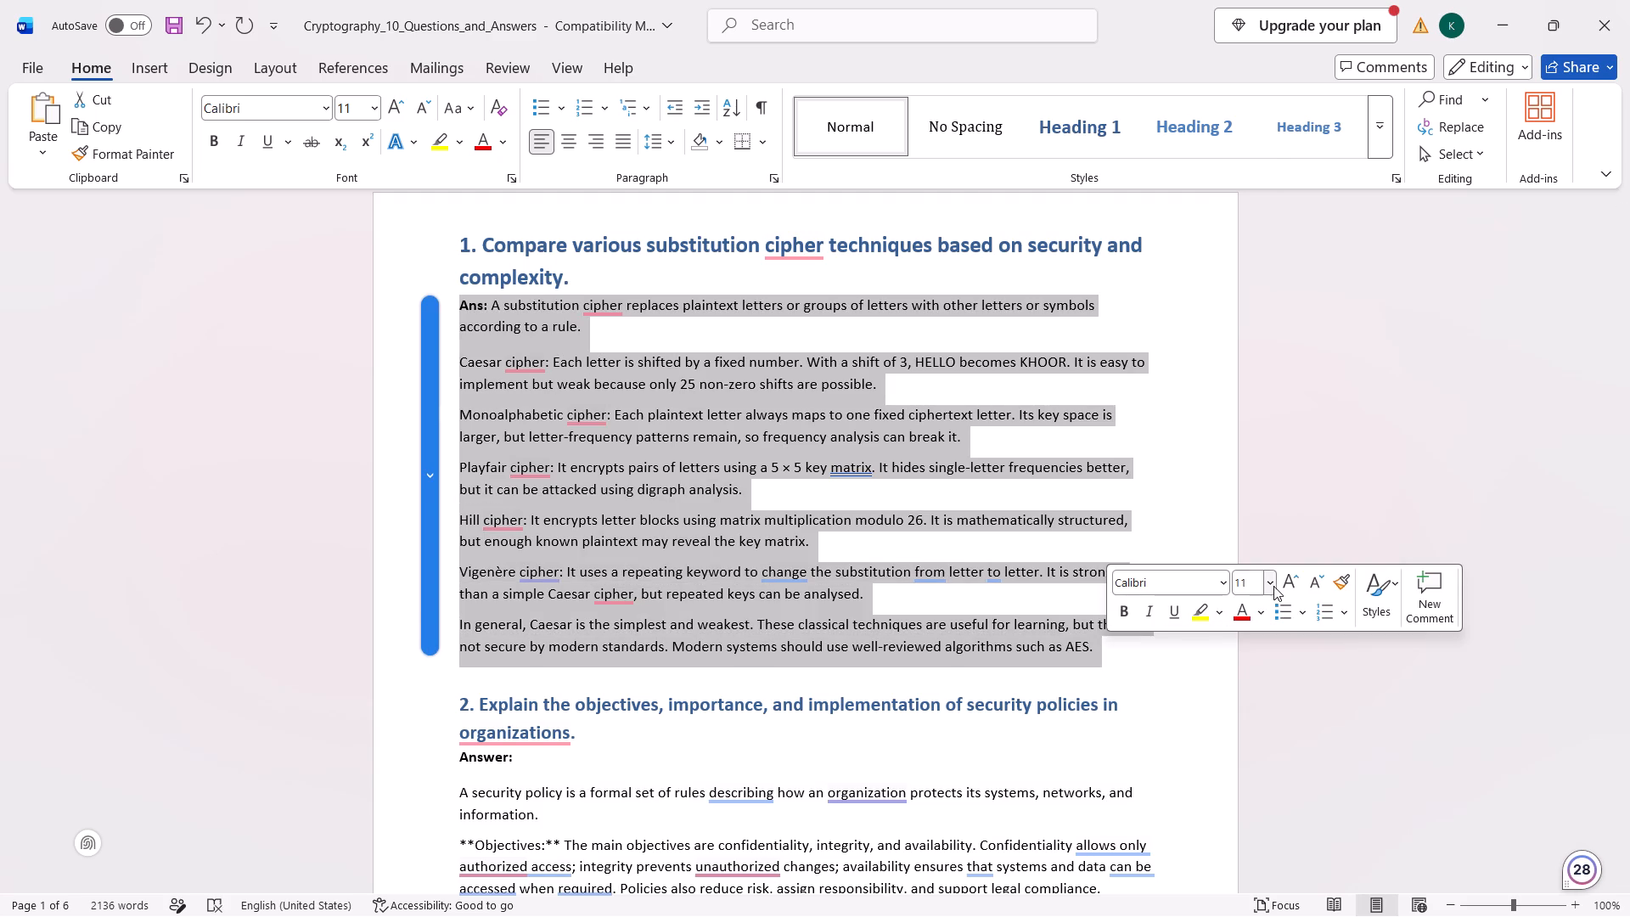
{"action": "left_click", "coordinate": [1272, 584]}
{"action": "left_click", "coordinate": [1256, 273]}
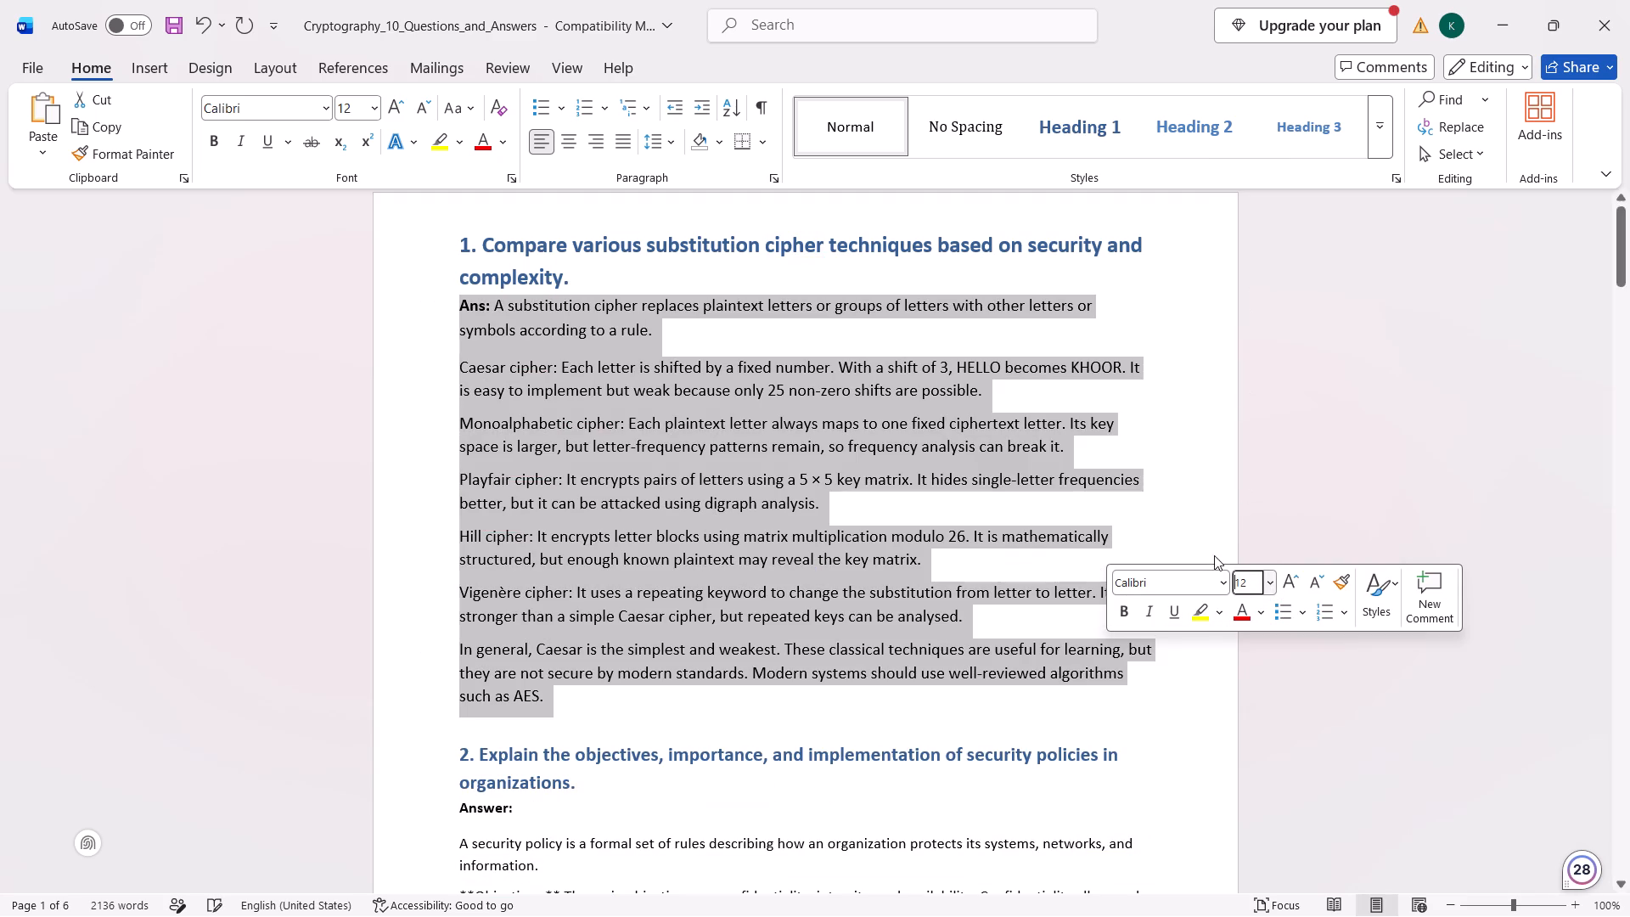
{"action": "left_click", "coordinate": [1228, 588]}
{"action": "scroll", "coordinate": [1202, 232], "scroll_direction": "up", "scroll_amount": 6}
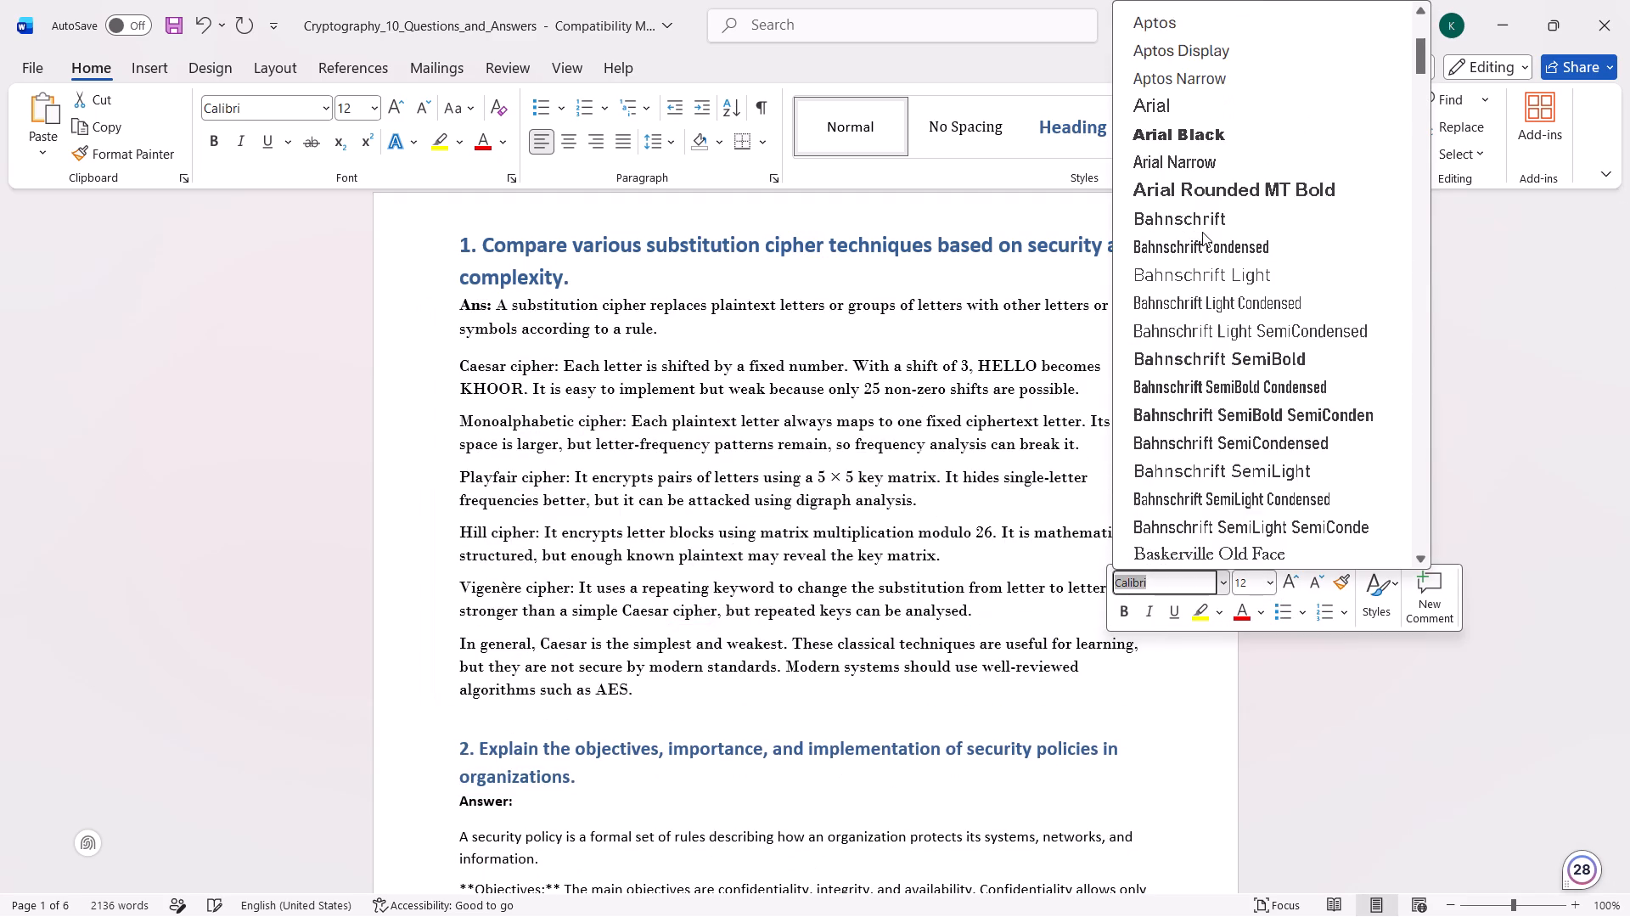
{"action": "left_click", "coordinate": [1184, 141]}
{"action": "left_click", "coordinate": [767, 578]}
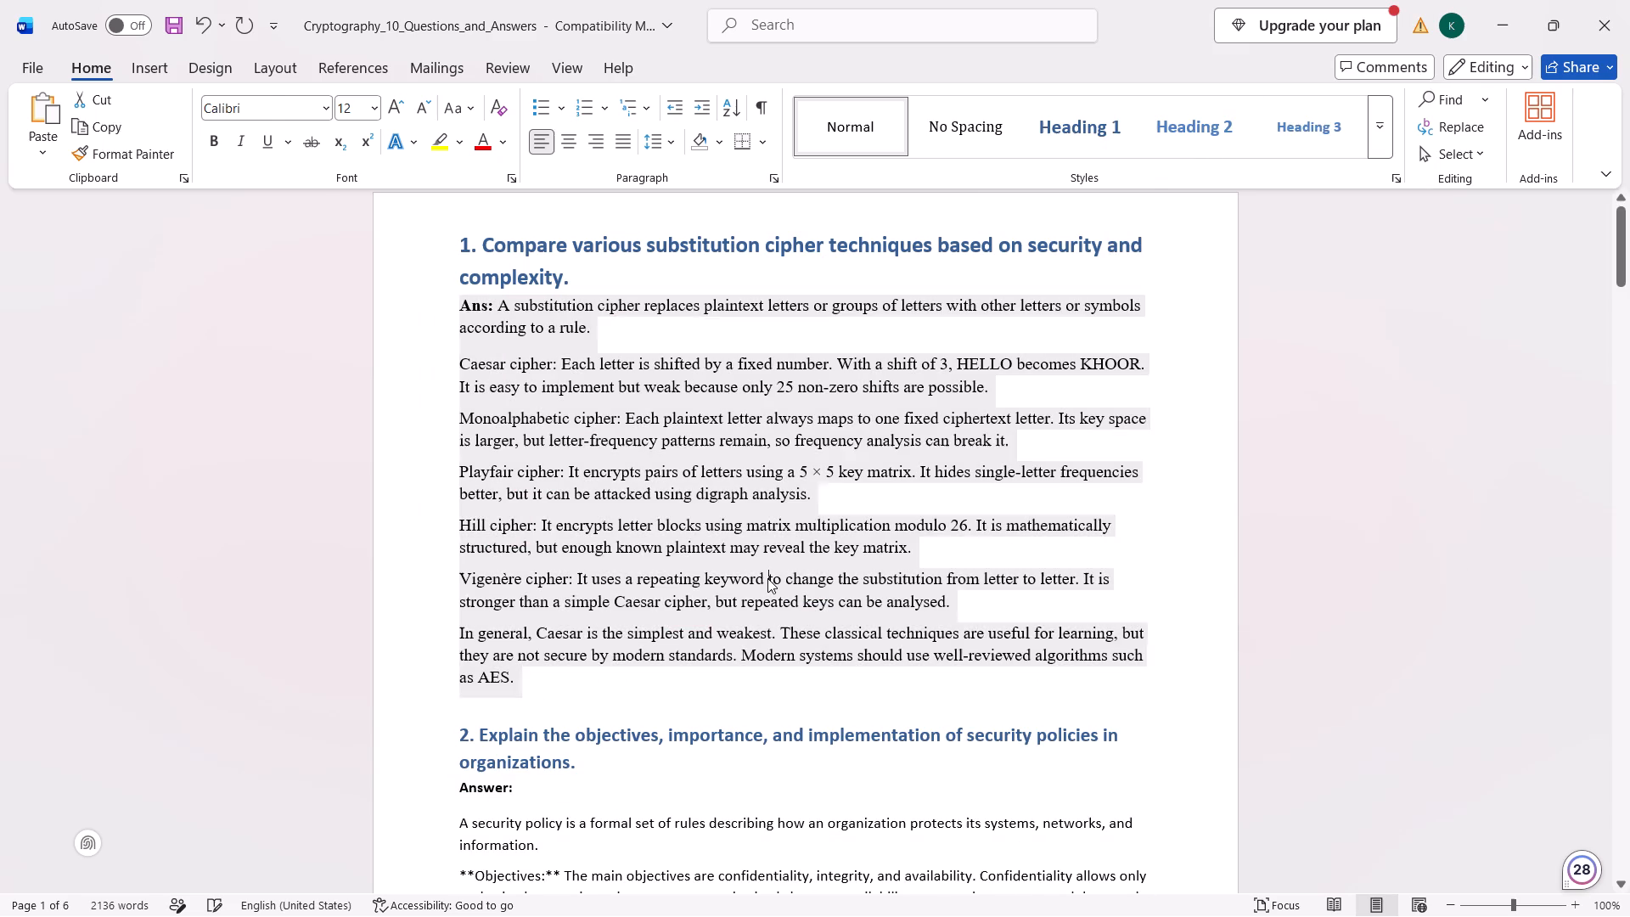
Format the question 2 heading about security policies in organizations in Times New Roman at size 16.
{"action": "scroll", "coordinate": [767, 578], "scroll_direction": "down", "scroll_amount": 1}
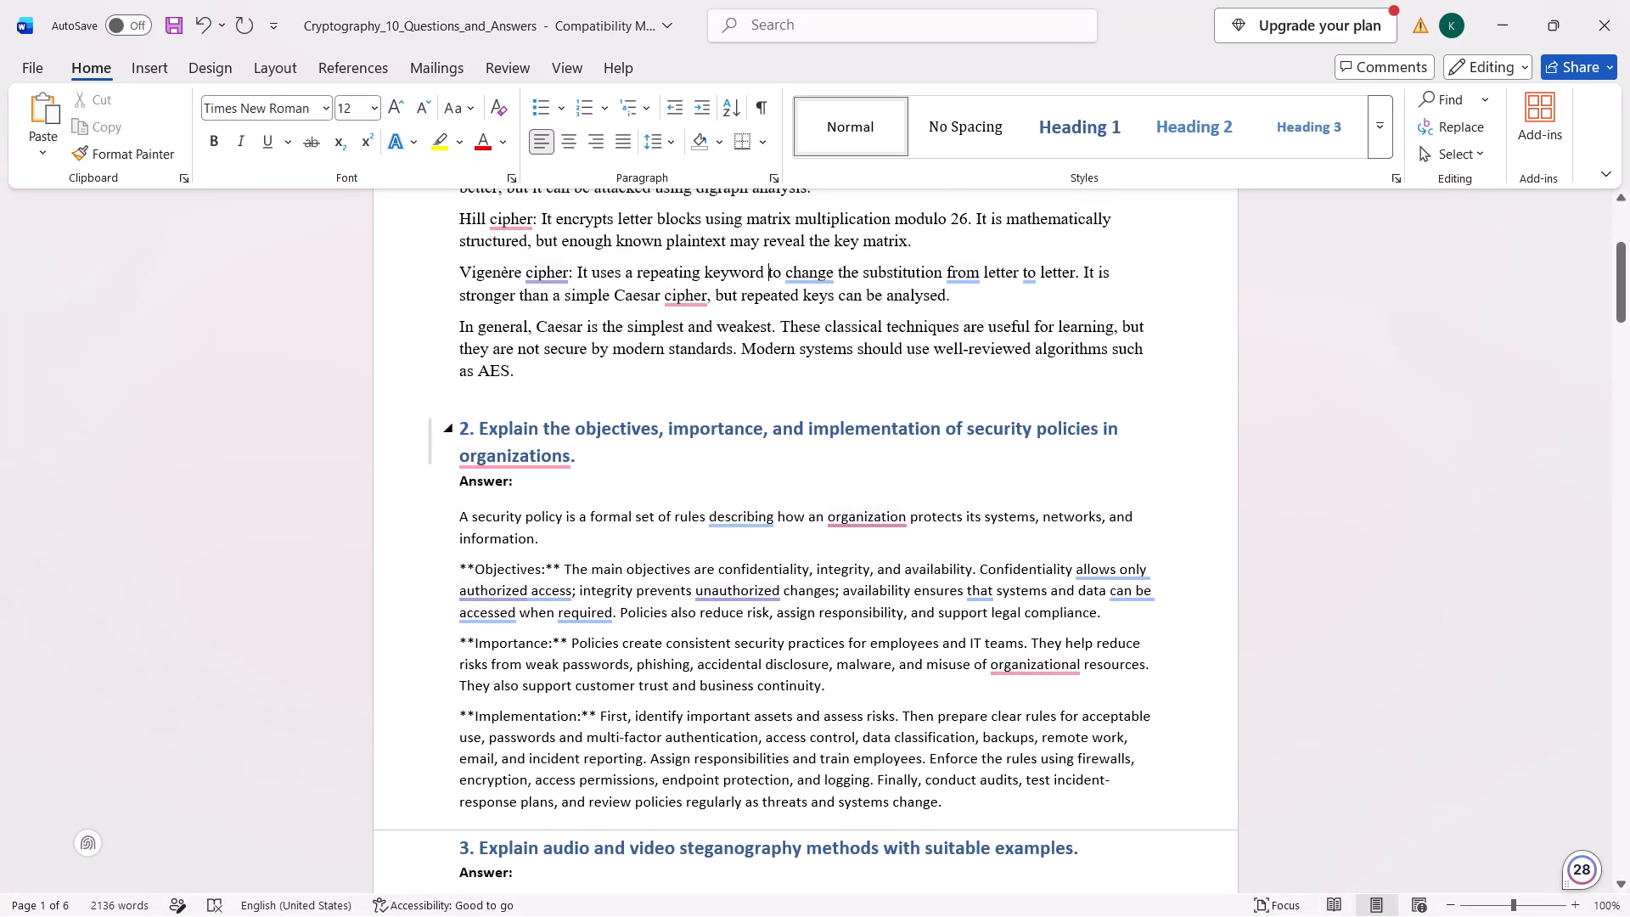
{"action": "left_click_drag", "start_coordinate": [458, 430], "coordinate": [598, 461]}
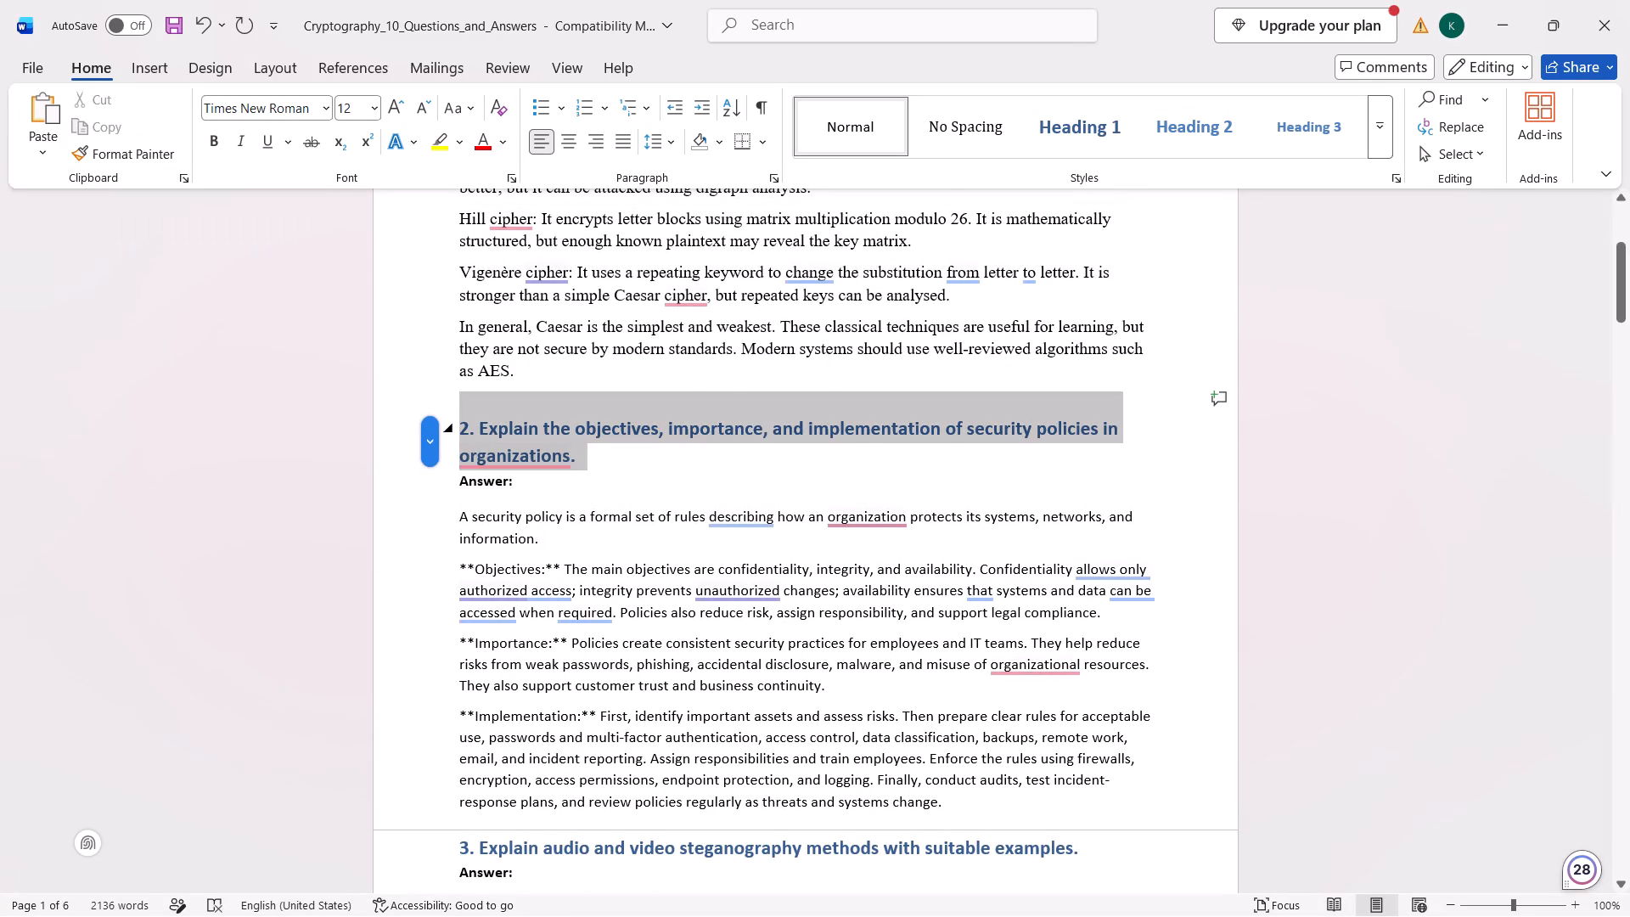
{"action": "left_click_drag", "start_coordinate": [598, 461], "coordinate": [596, 460]}
{"action": "left_click", "coordinate": [712, 396]}
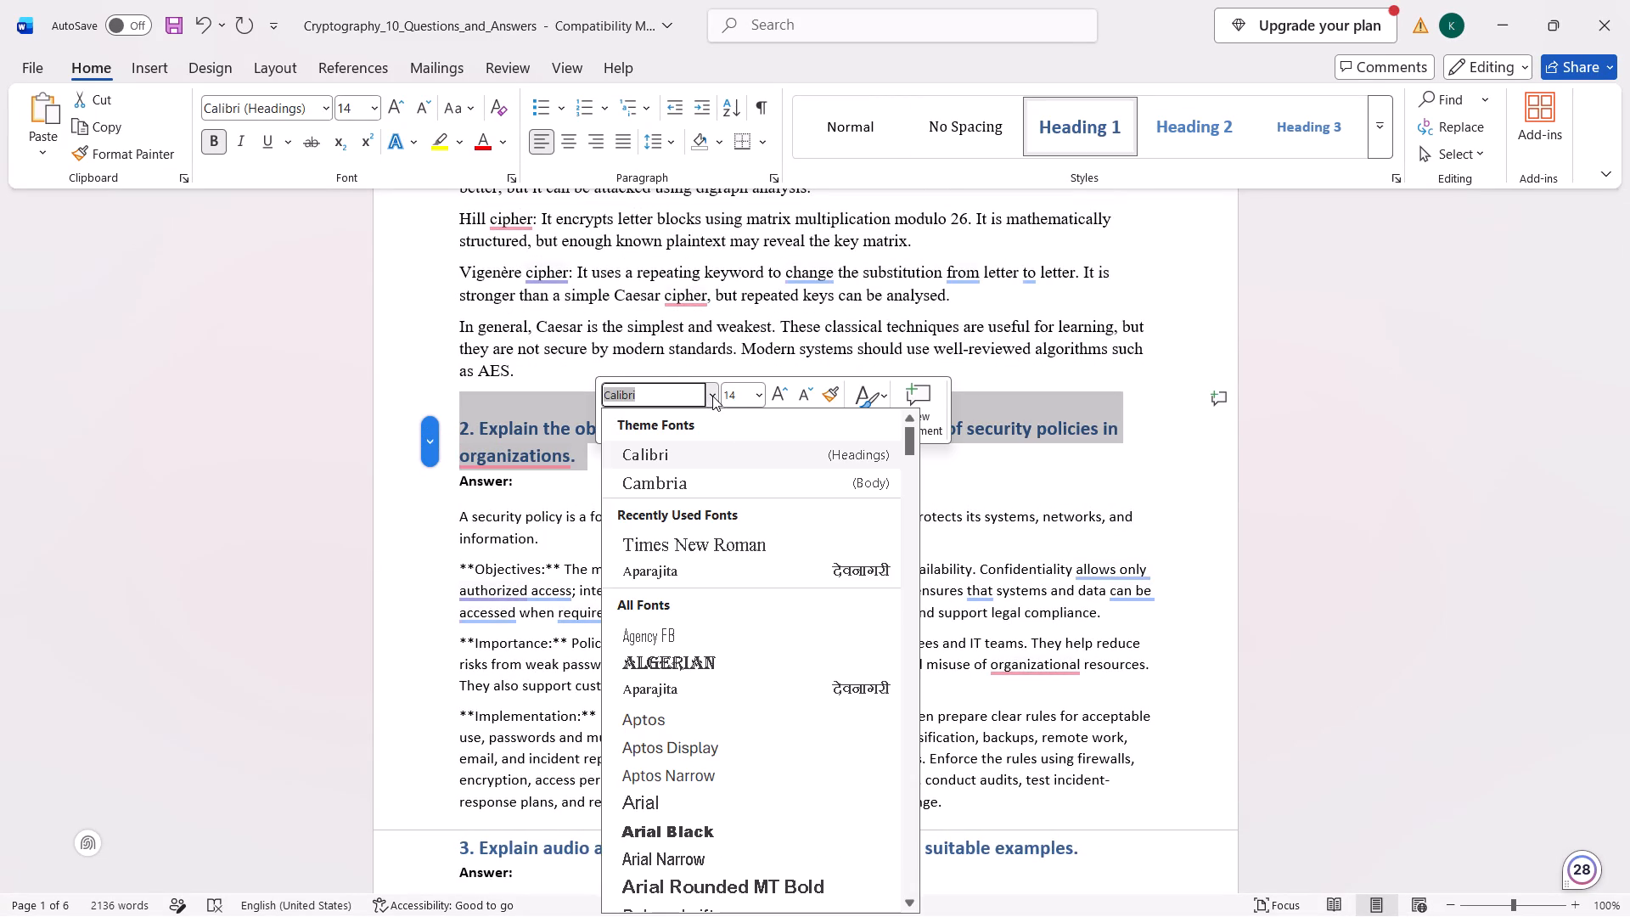
{"action": "left_click", "coordinate": [710, 555]}
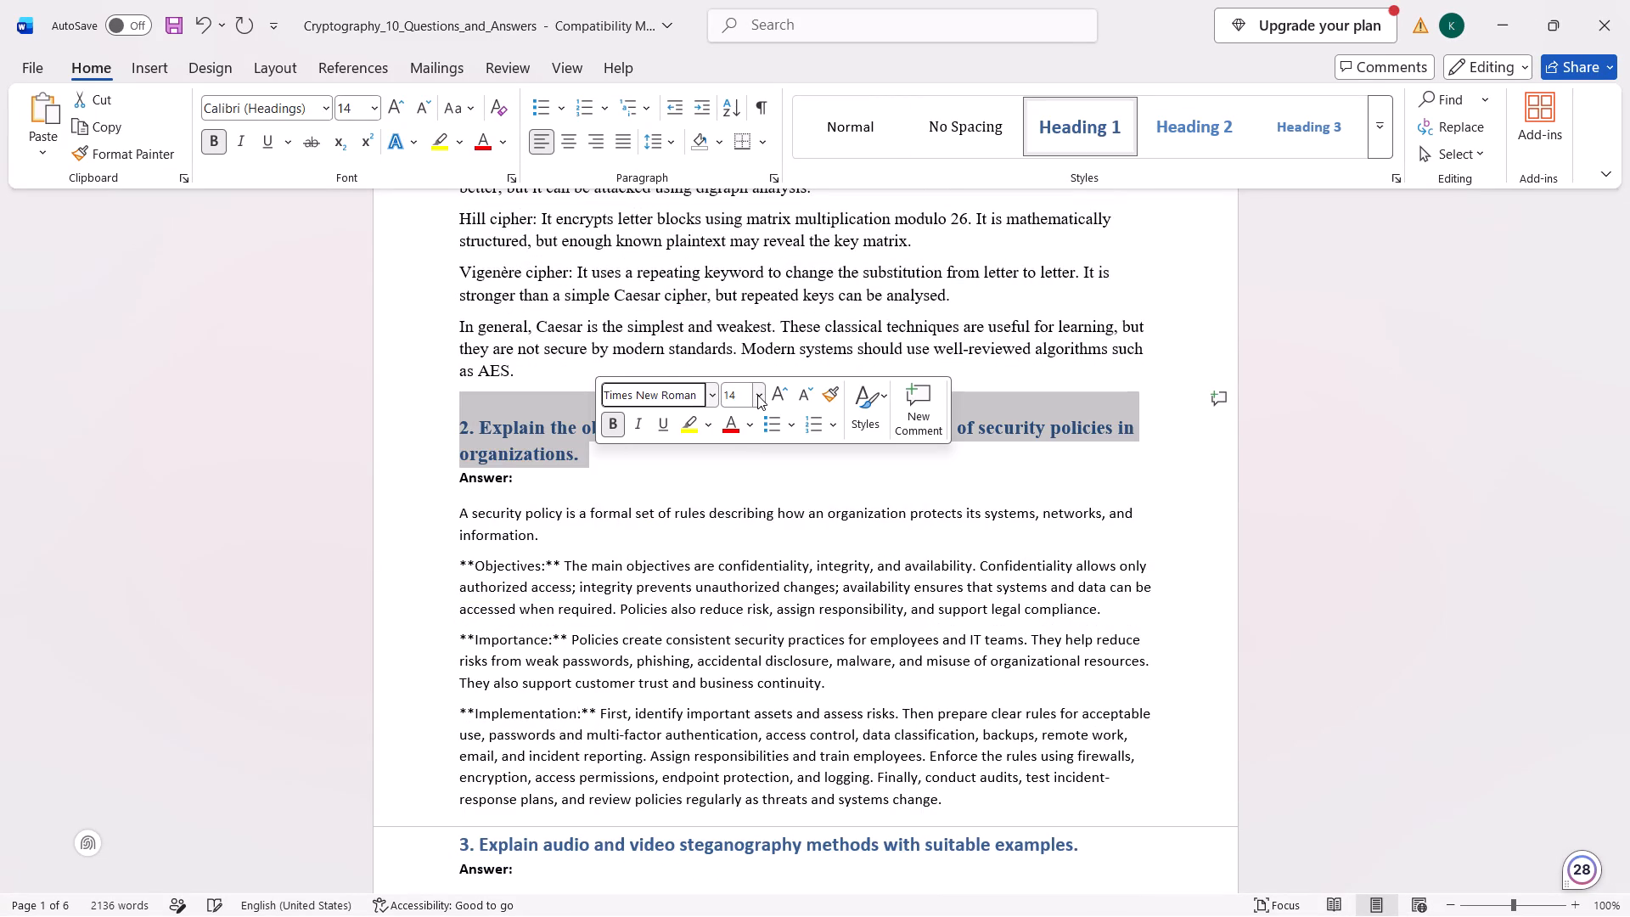
{"action": "left_click", "coordinate": [757, 395]}
{"action": "left_click", "coordinate": [734, 573]}
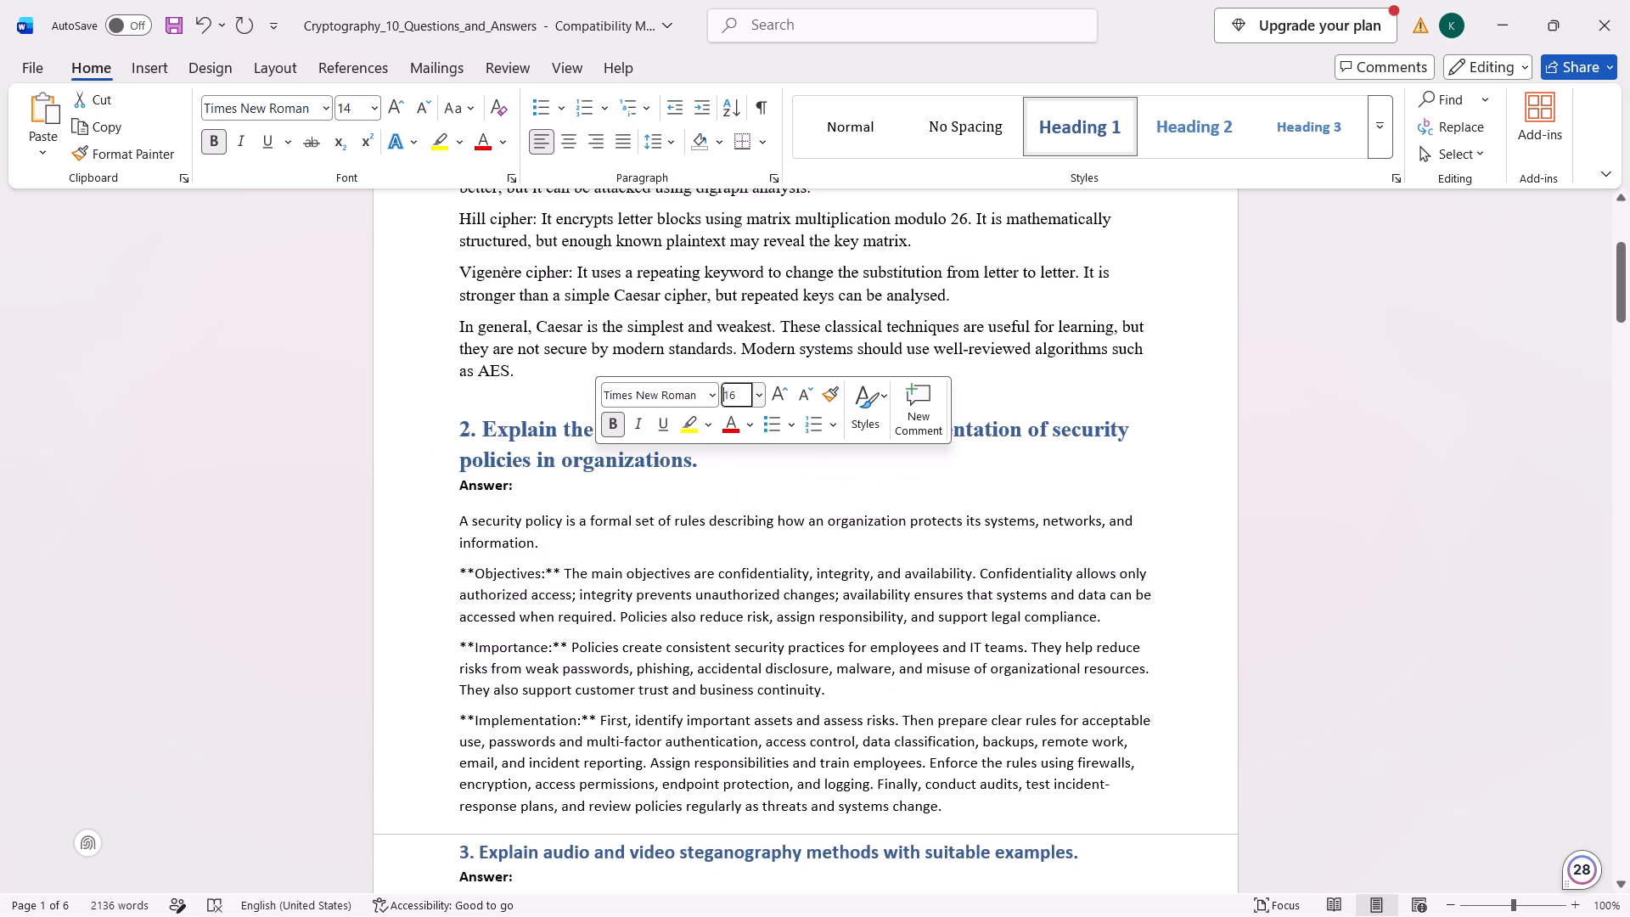
Replace the "Answer:" label of question 2 with "Ans:" on the same line as "A security policy is a formal set".
{"action": "left_click", "coordinate": [460, 524]}
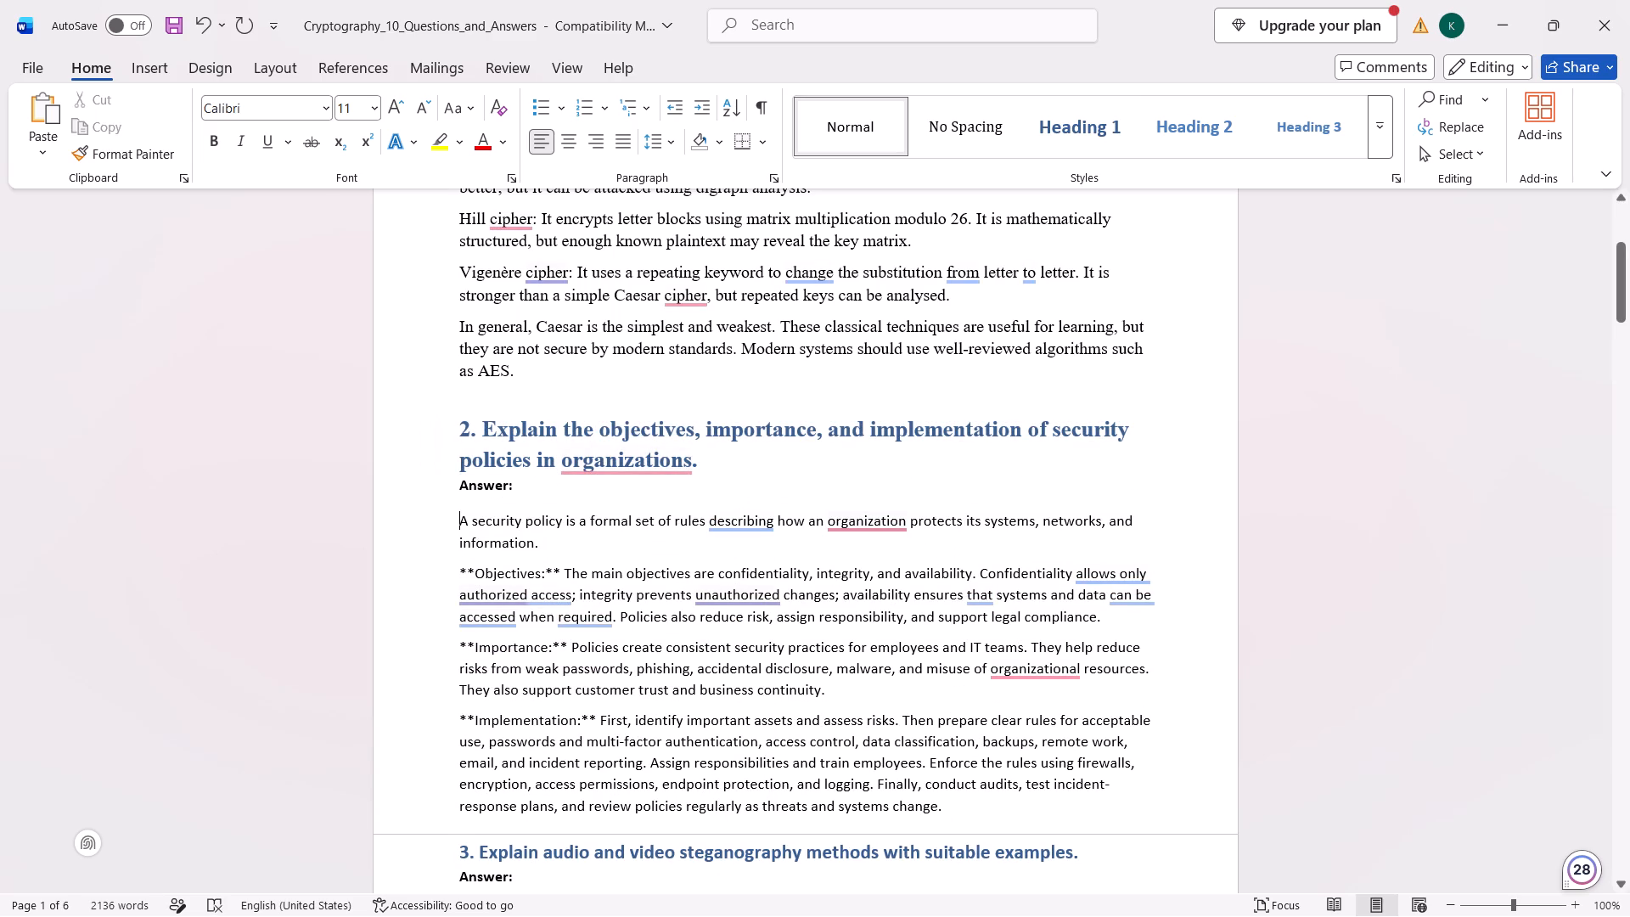
{"action": "key", "text": "BackSpace"}
{"action": "key", "text": "BackSpace"}
{"action": "key", "text": "BackSpace"}
{"action": "key", "text": "BackSpace"}
{"action": "key", "text": "BackSpace"}
{"action": "key", "text": "BackSpace"}
{"action": "key", "text": "BackSpace"}
{"action": "key", "text": "BackSpace"}
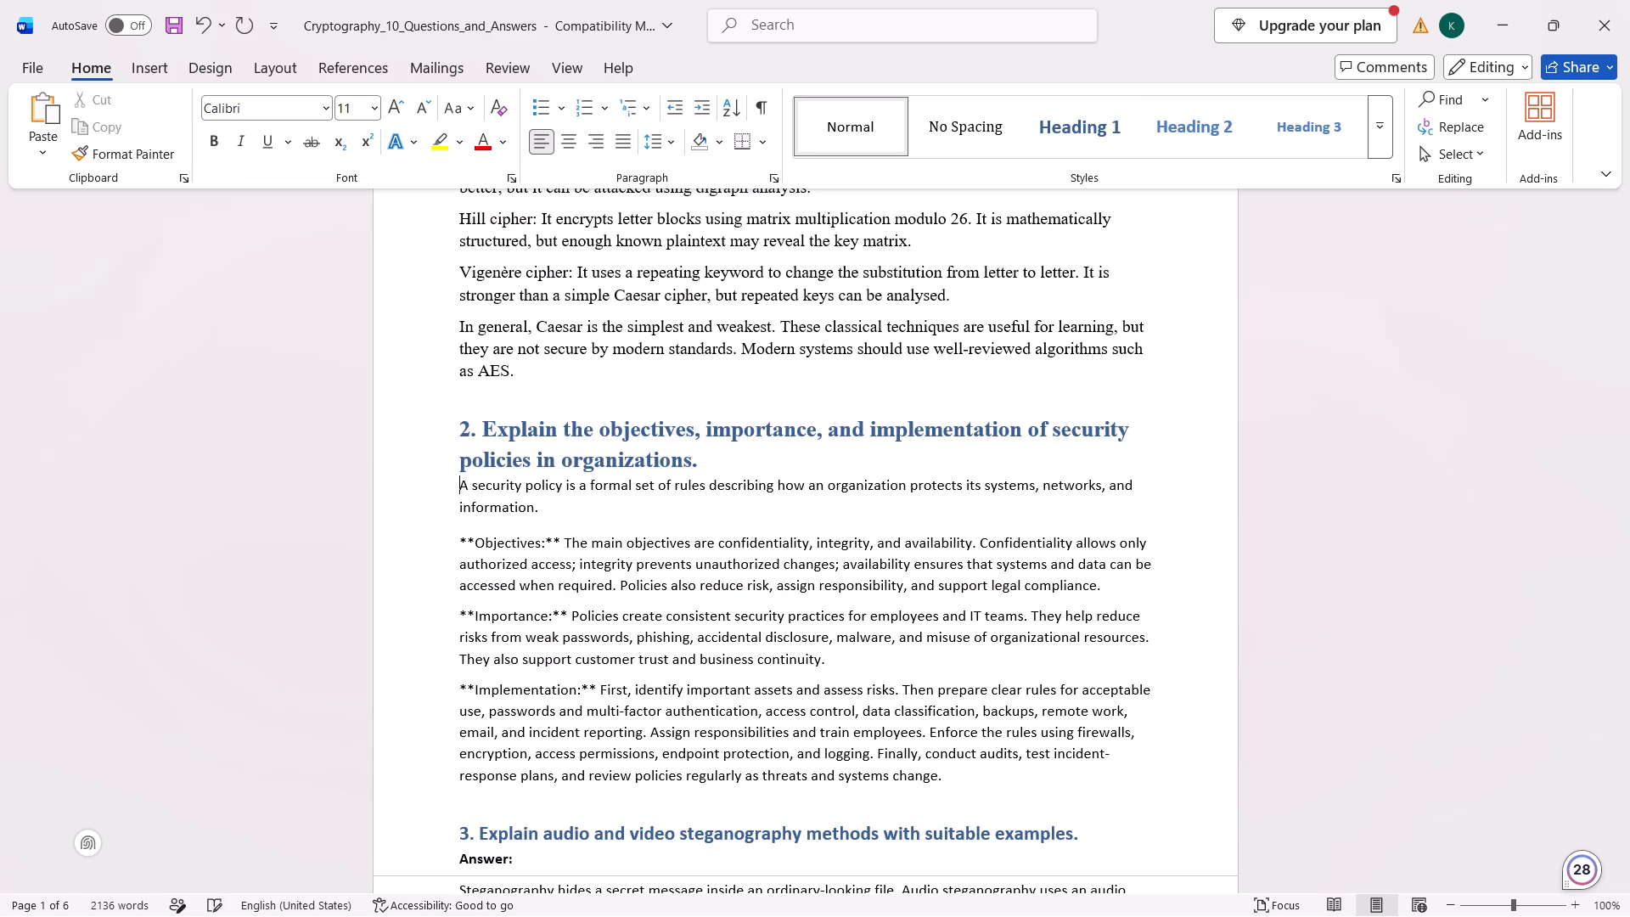
{"action": "type", "text": "Ans:"}
{"action": "key", "text": "space"}
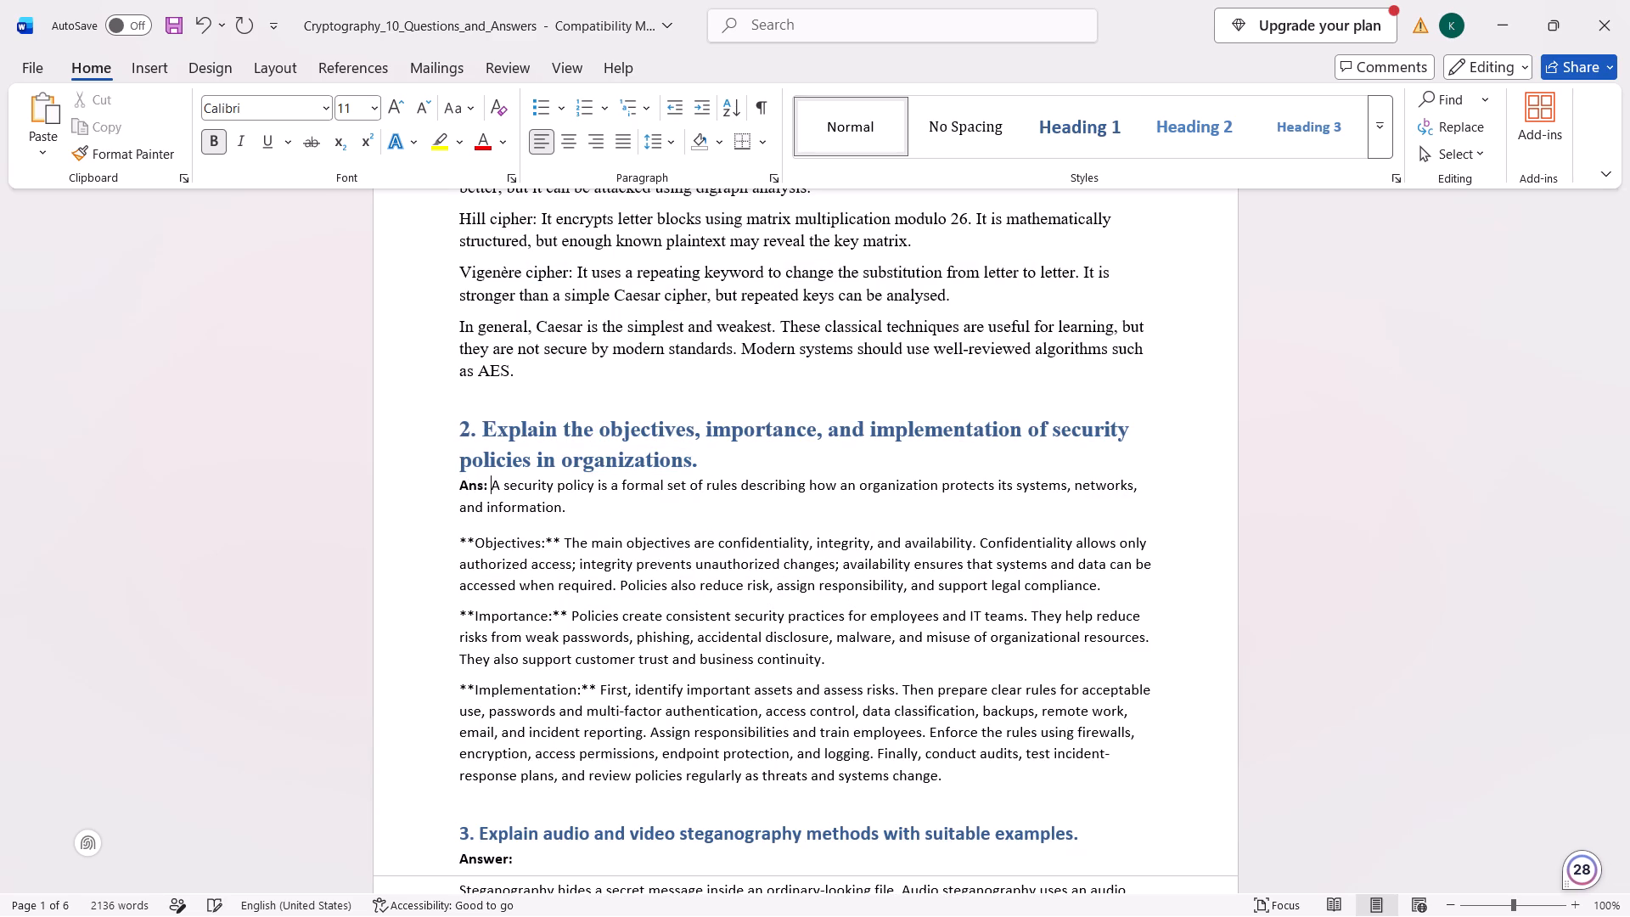
Delete the double asterisks before and after "Objectives:" in the answer to question 2.
{"action": "left_click", "coordinate": [562, 542]}
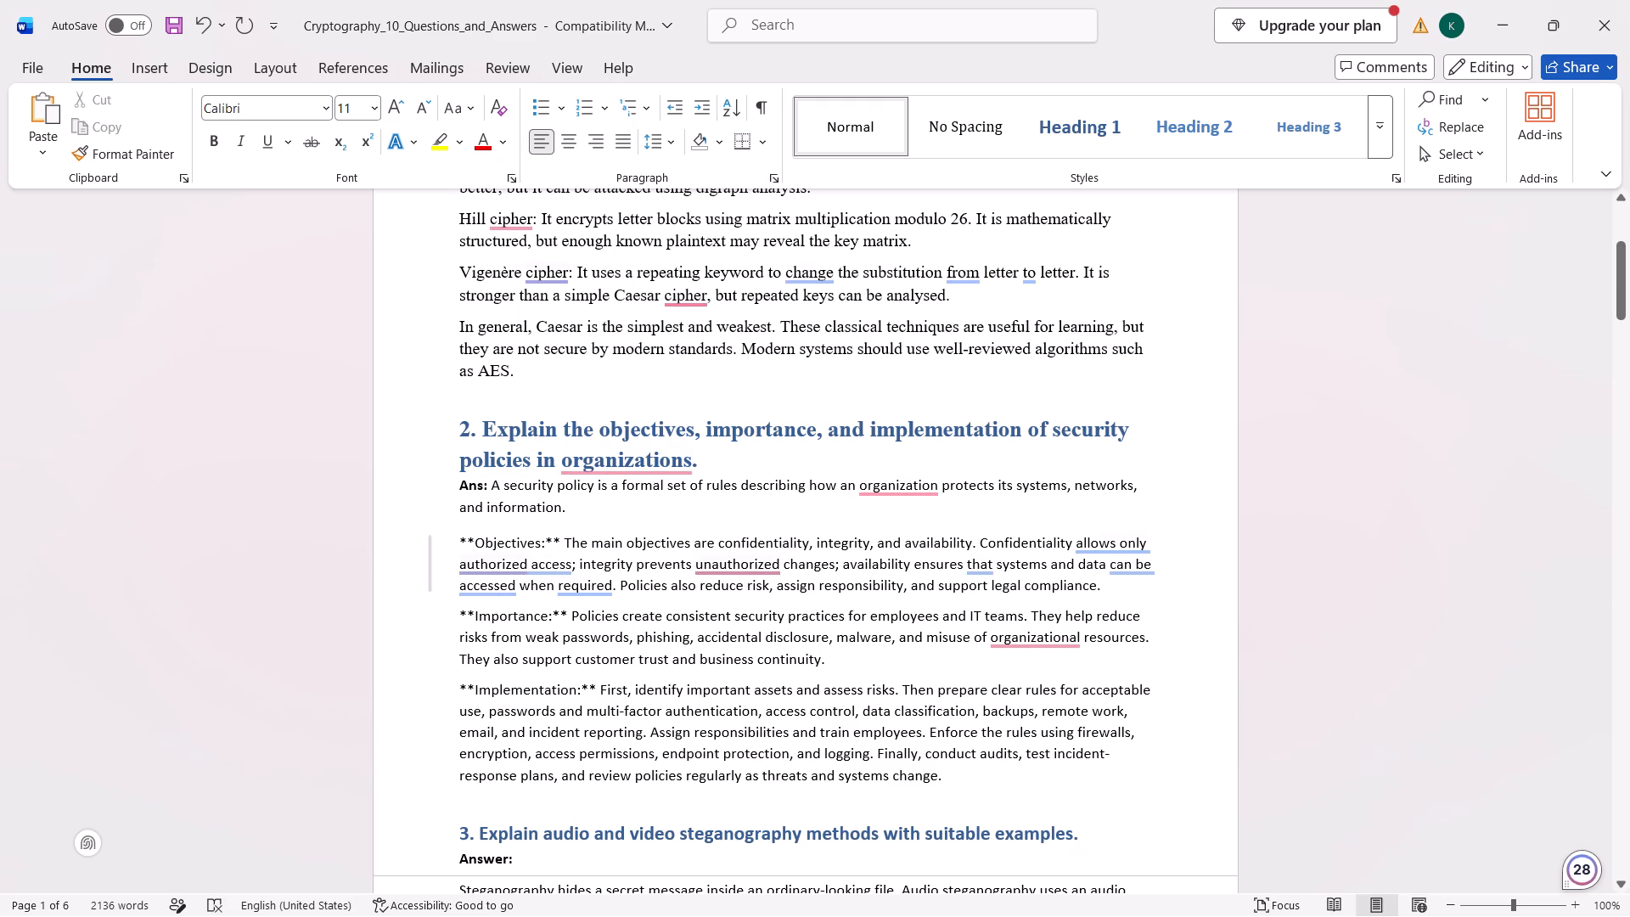
{"action": "key", "text": "BackSpace"}
{"action": "key", "text": "BackSpace"}
{"action": "key", "text": "Left"}
{"action": "key", "text": "Left"}
{"action": "key", "text": "Left"}
{"action": "key", "text": "Left"}
{"action": "key", "text": "Left"}
{"action": "key", "text": "Left"}
{"action": "key", "text": "Left"}
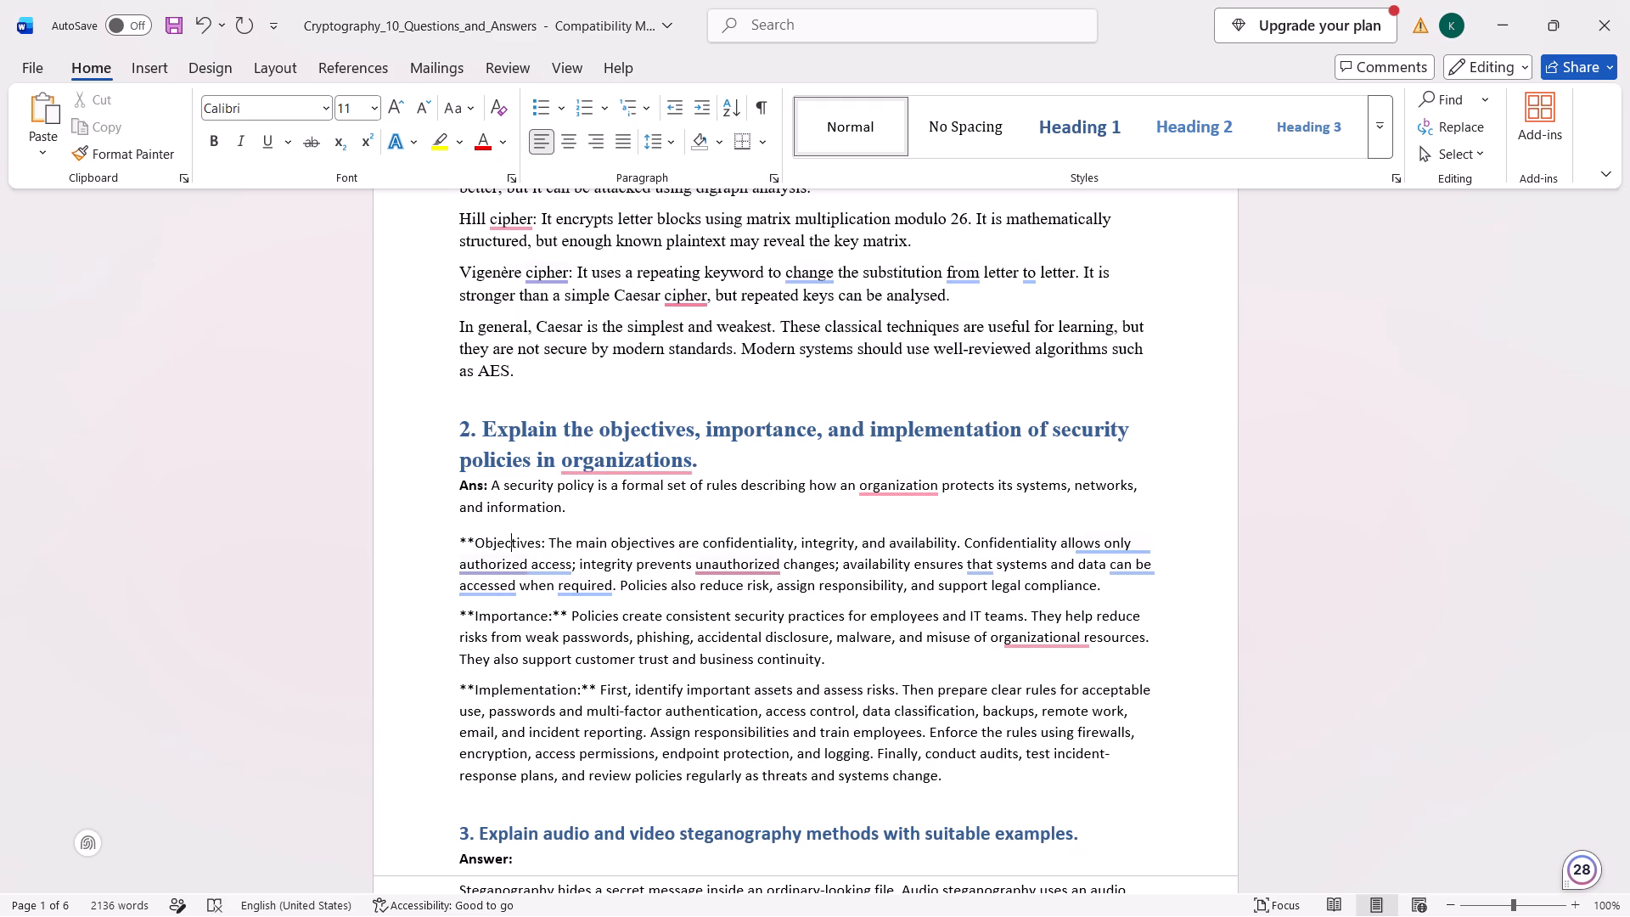
{"action": "key", "text": "Left"}
{"action": "key", "text": "Left"}
{"action": "key", "text": "Left"}
{"action": "key", "text": "Left"}
{"action": "key", "text": "BackSpace"}
{"action": "key", "text": "BackSpace"}
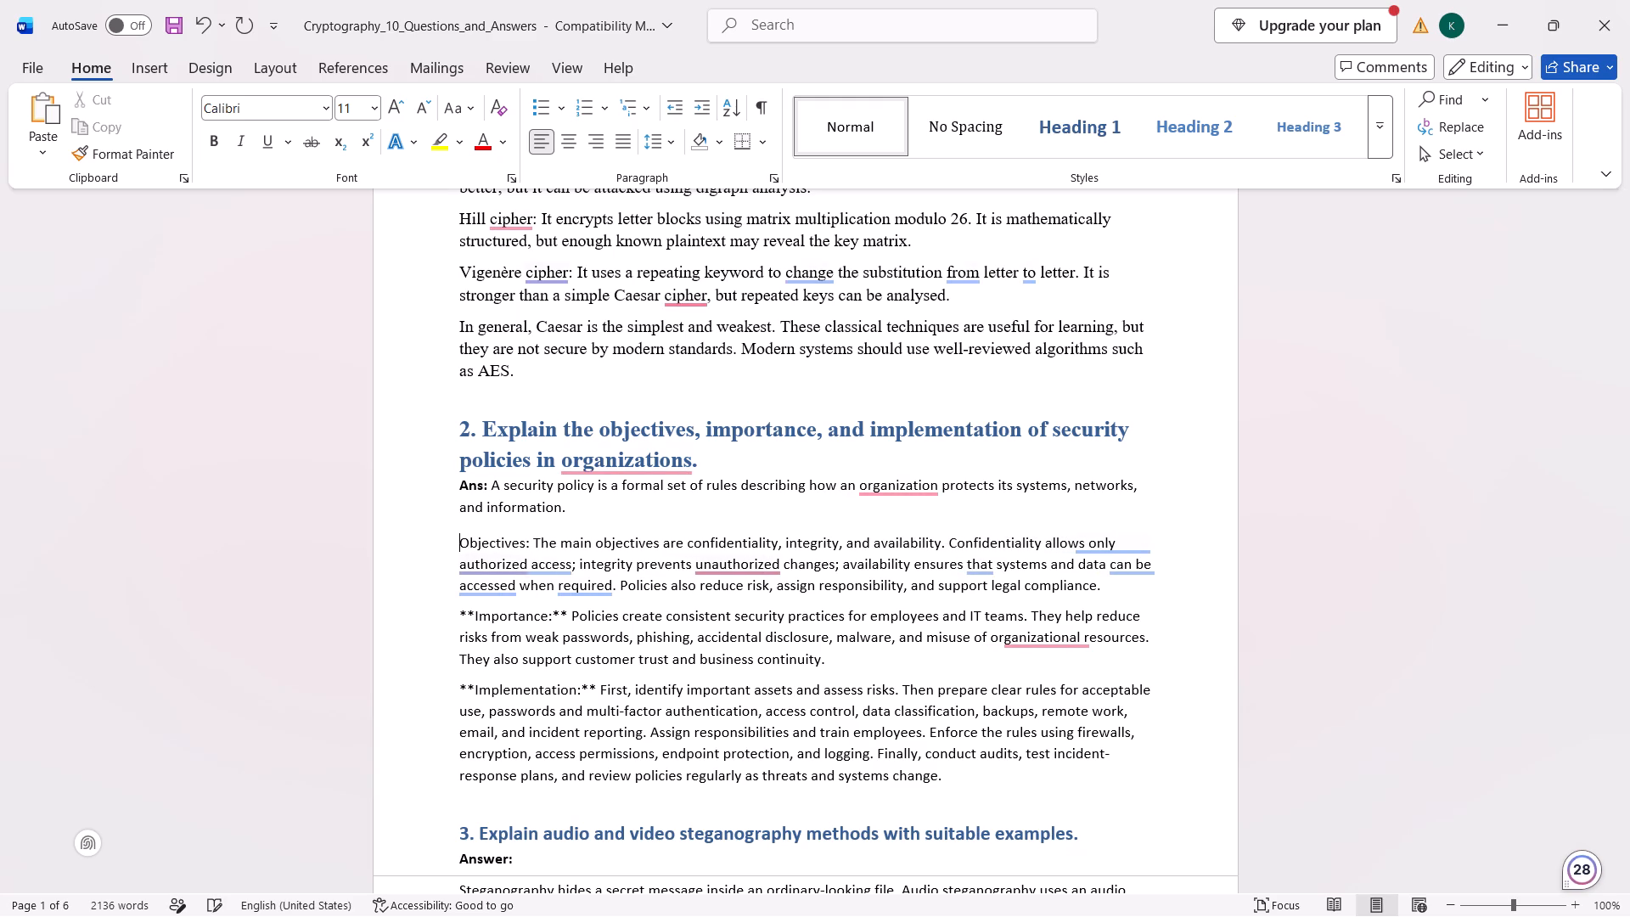
Delete the double asterisks before and after "Importance:" in the answer to question 2.
{"action": "key", "text": "Down"}
{"action": "key", "text": "Down"}
{"action": "key", "text": "Down"}
{"action": "key", "text": "Right"}
{"action": "key", "text": "Right"}
{"action": "key", "text": "BackSpace"}
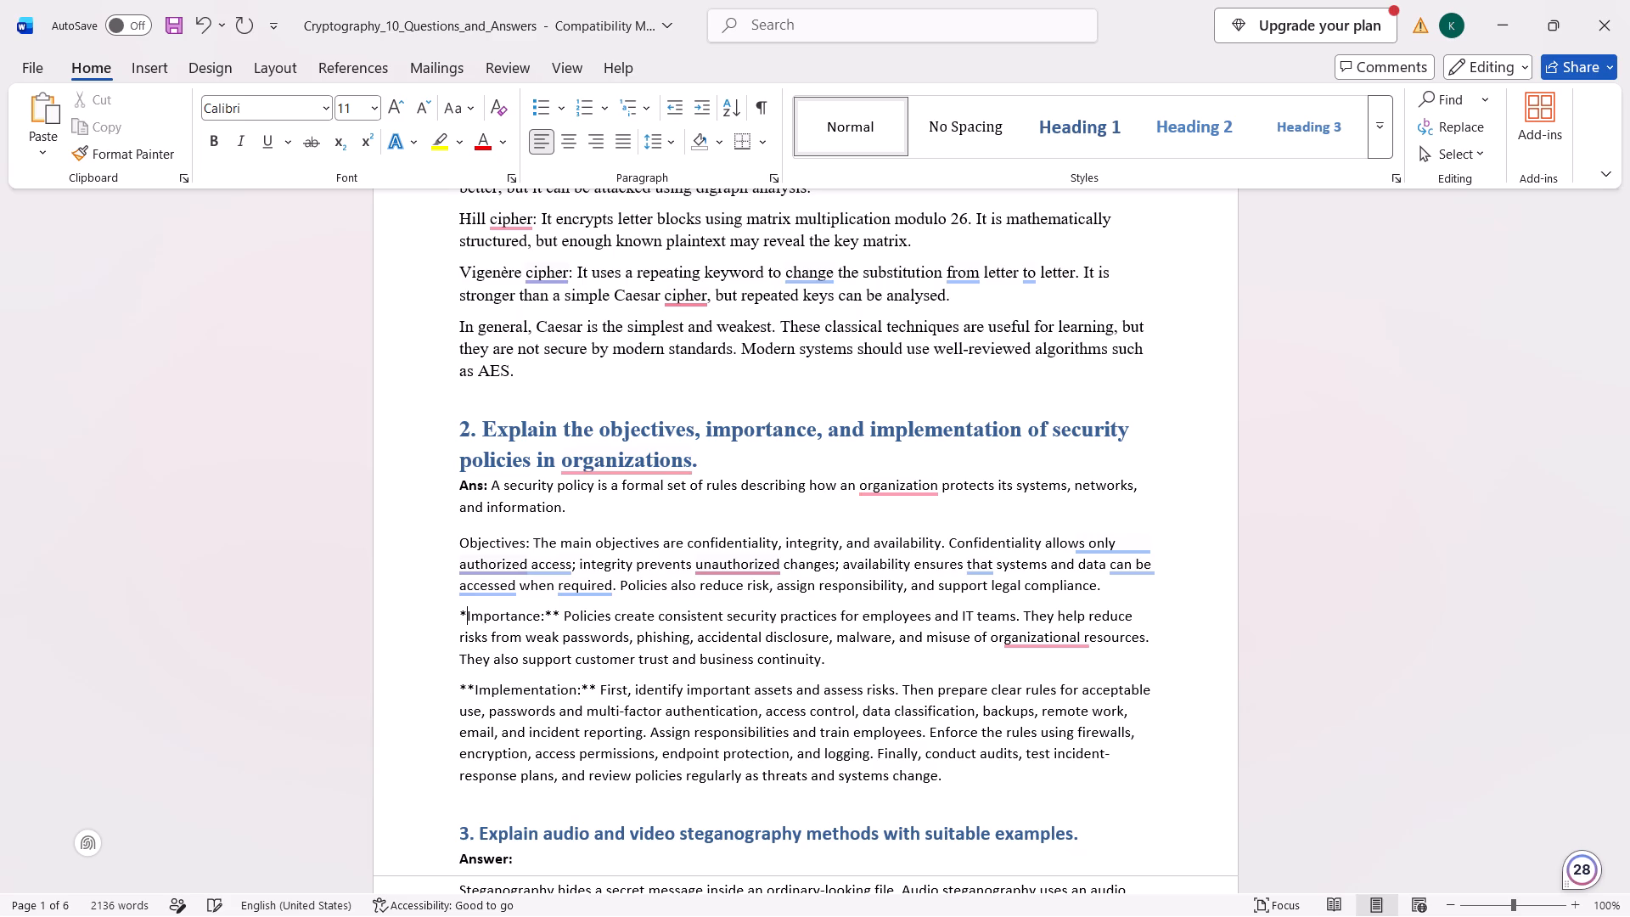
{"action": "key", "text": "BackSpace"}
{"action": "key", "text": "Right"}
{"action": "key", "text": "Right"}
{"action": "key", "text": "Right"}
{"action": "key", "text": "Right"}
{"action": "key", "text": "Right"}
{"action": "key", "text": "Right"}
{"action": "key", "text": "Right"}
{"action": "key", "text": "Right"}
{"action": "key", "text": "Right"}
{"action": "key", "text": "Right"}
{"action": "key", "text": "Right"}
{"action": "key", "text": "Right"}
{"action": "key", "text": "Right"}
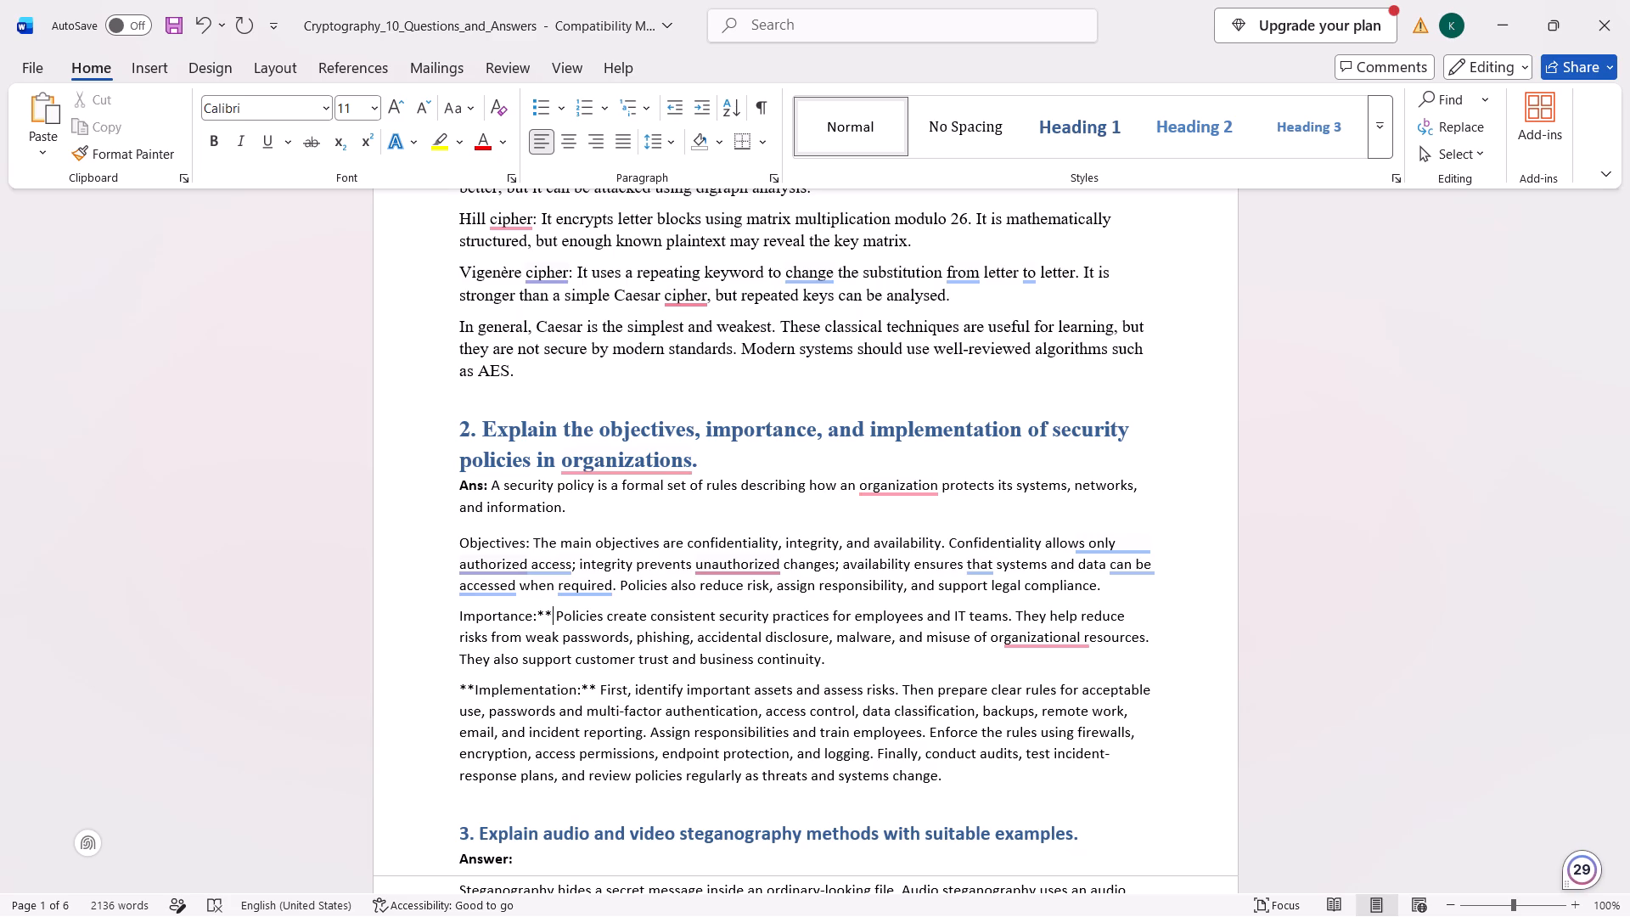
{"action": "key", "text": "BackSpace"}
{"action": "key", "text": "BackSpace"}
Delete the double asterisks before and after "Implementation:" in the answer to question 2.
{"action": "key", "text": "Down"}
{"action": "key", "text": "Down"}
{"action": "key", "text": "Down"}
{"action": "key", "text": "Right"}
{"action": "key", "text": "Right"}
{"action": "key", "text": "Right"}
{"action": "key", "text": "Right"}
{"action": "key", "text": "Right"}
{"action": "key", "text": "Right"}
{"action": "key", "text": "Right"}
{"action": "key", "text": "Right"}
{"action": "key", "text": "Right"}
{"action": "key", "text": "Right"}
{"action": "key", "text": "Right"}
{"action": "key", "text": "Right"}
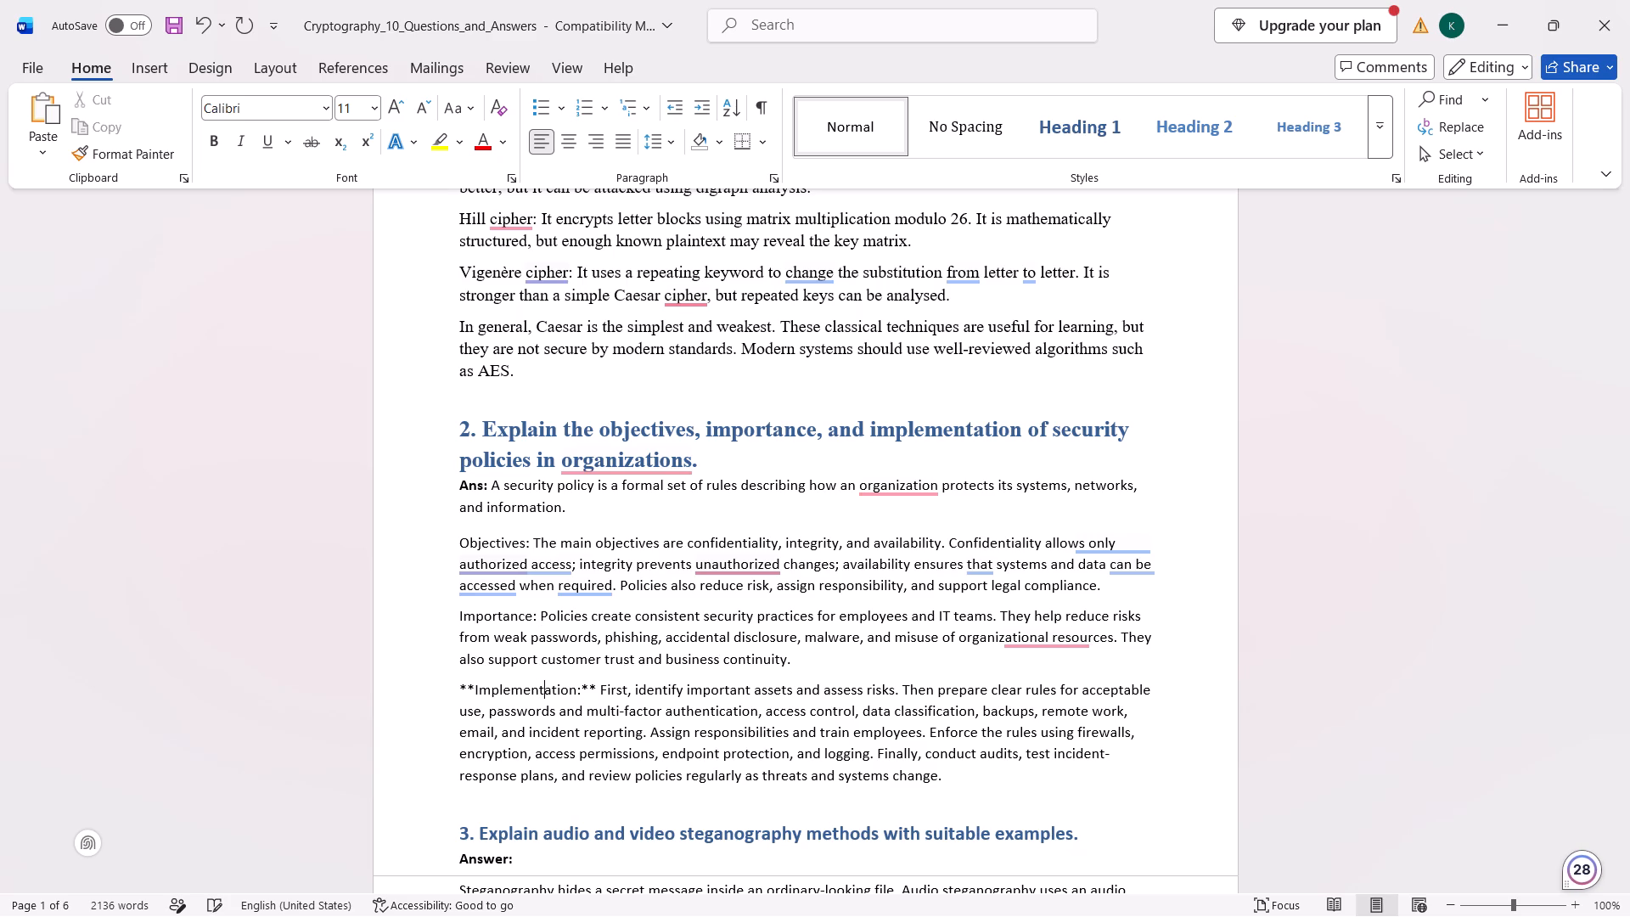
{"action": "key", "text": "Left"}
{"action": "key", "text": "Left"}
{"action": "key", "text": "Left"}
{"action": "key", "text": "BackSpace"}
{"action": "key", "text": "BackSpace"}
{"action": "key", "text": "Left"}
{"action": "key", "text": "Left"}
{"action": "key", "text": "Left"}
{"action": "key", "text": "Left"}
{"action": "key", "text": "Left"}
{"action": "key", "text": "Left"}
{"action": "key", "text": "Left"}
{"action": "key", "text": "Left"}
{"action": "key", "text": "Left"}
{"action": "key", "text": "Left"}
{"action": "key", "text": "Left"}
{"action": "key", "text": "Left"}
{"action": "key", "text": "Left"}
{"action": "key", "text": "Left"}
{"action": "key", "text": "Left"}
{"action": "key", "text": "Left"}
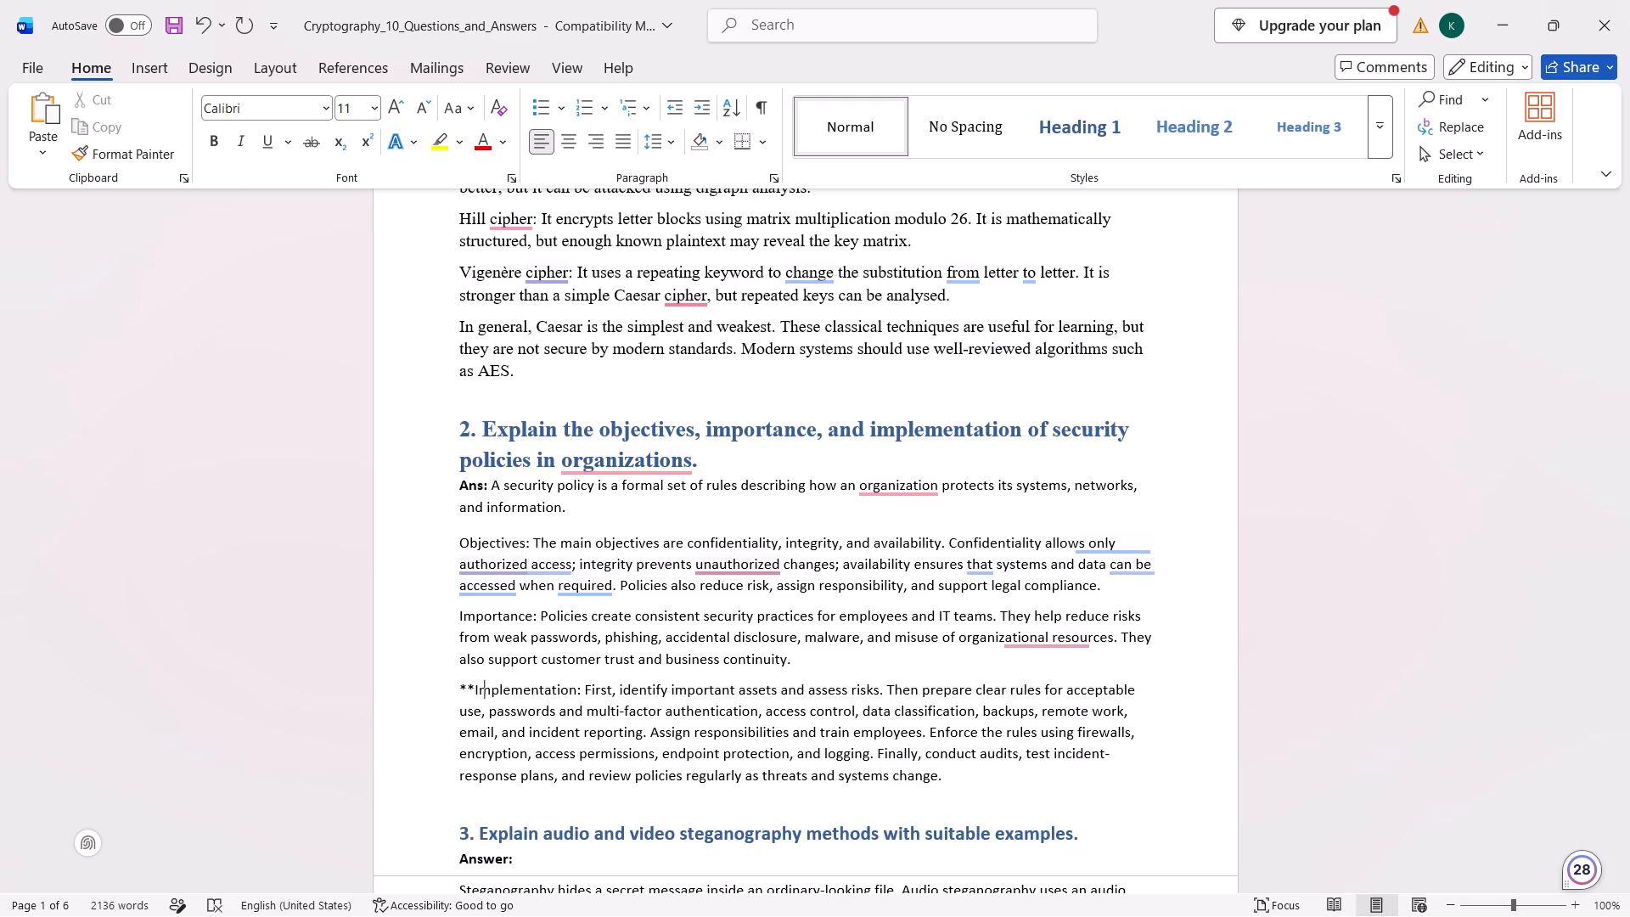
{"action": "key", "text": "Right"}
{"action": "key", "text": "BackSpace"}
{"action": "key", "text": "BackSpace"}
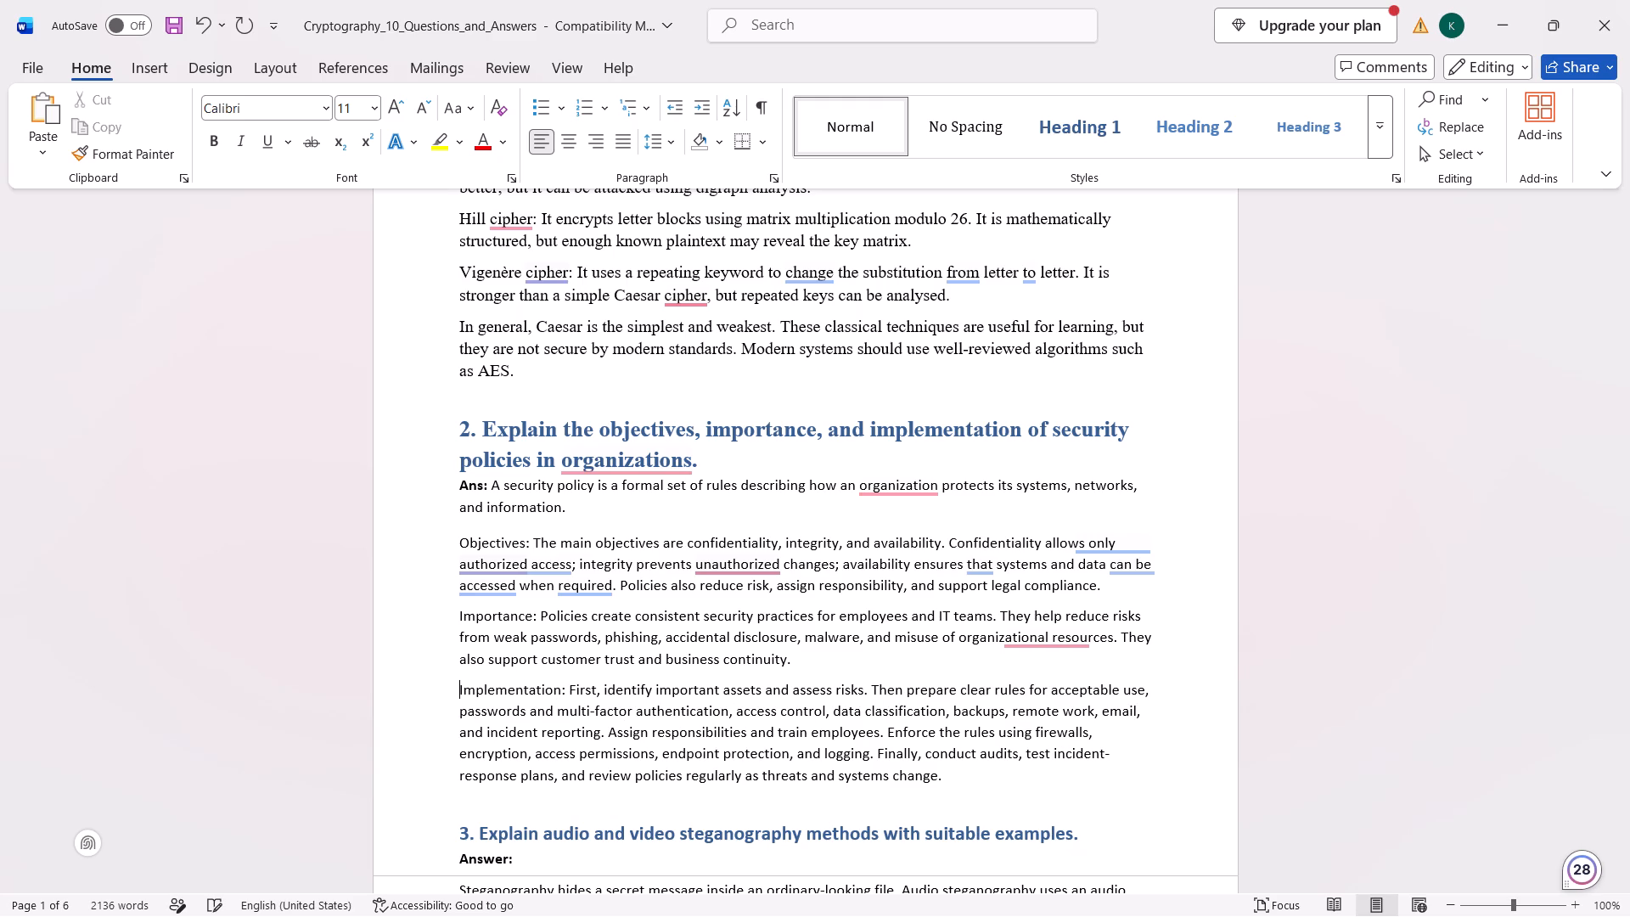
Format the whole answer to question 2, from "Ans:" through "systems change.", in Times New Roman at size 12.
{"action": "left_click_drag", "start_coordinate": [455, 490], "coordinate": [603, 540]}
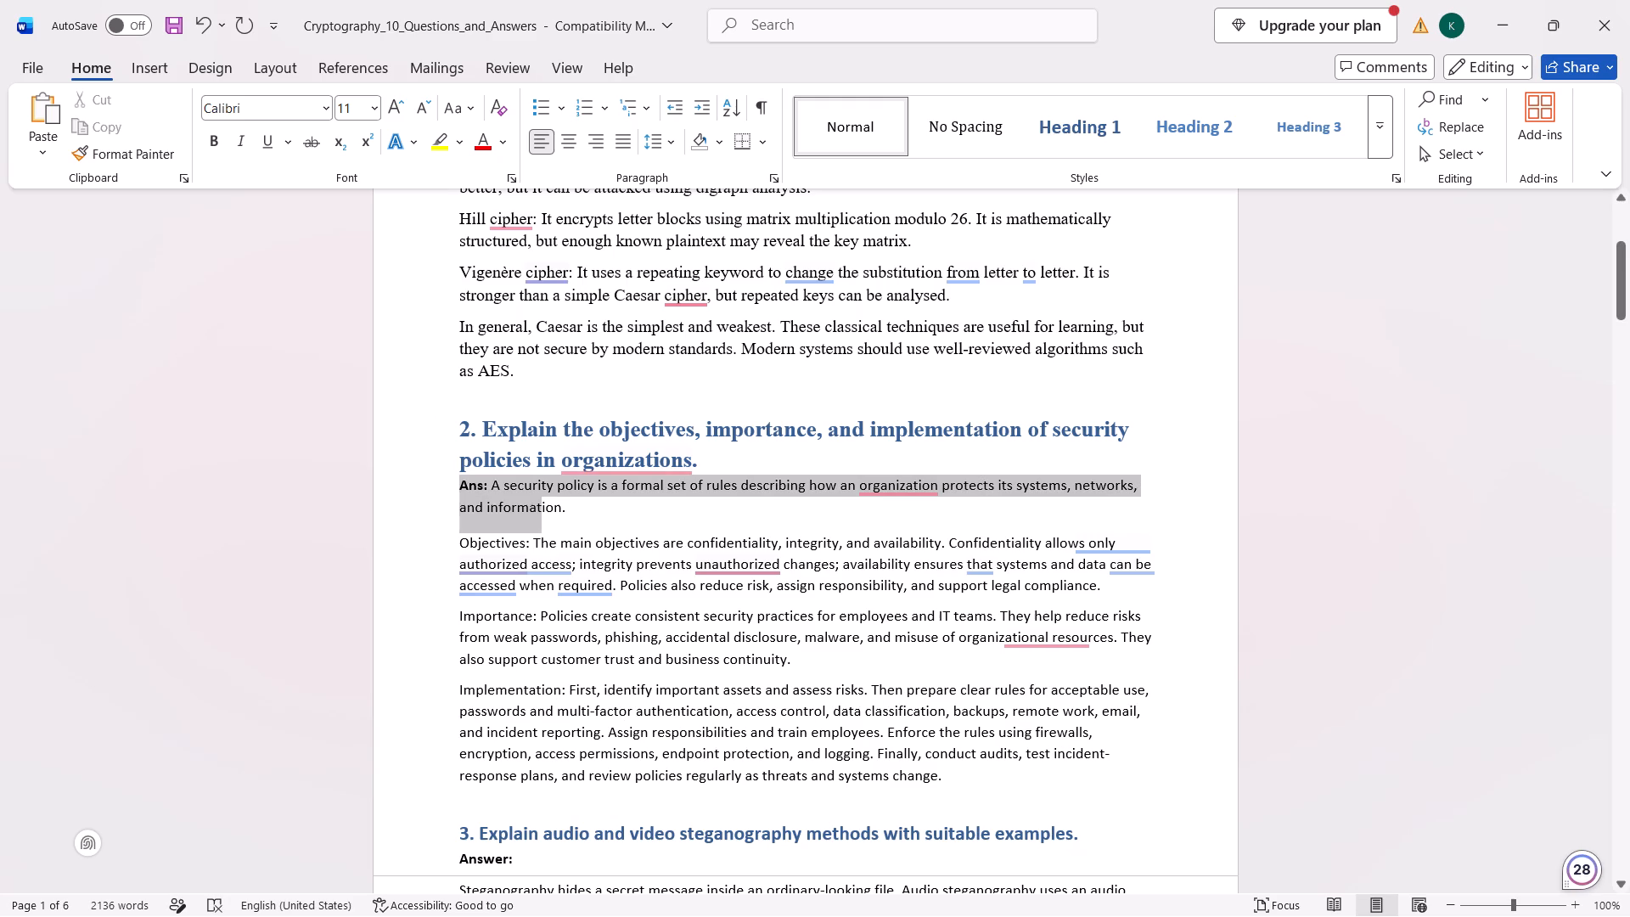
{"action": "left_click_drag", "start_coordinate": [603, 540], "coordinate": [955, 781]}
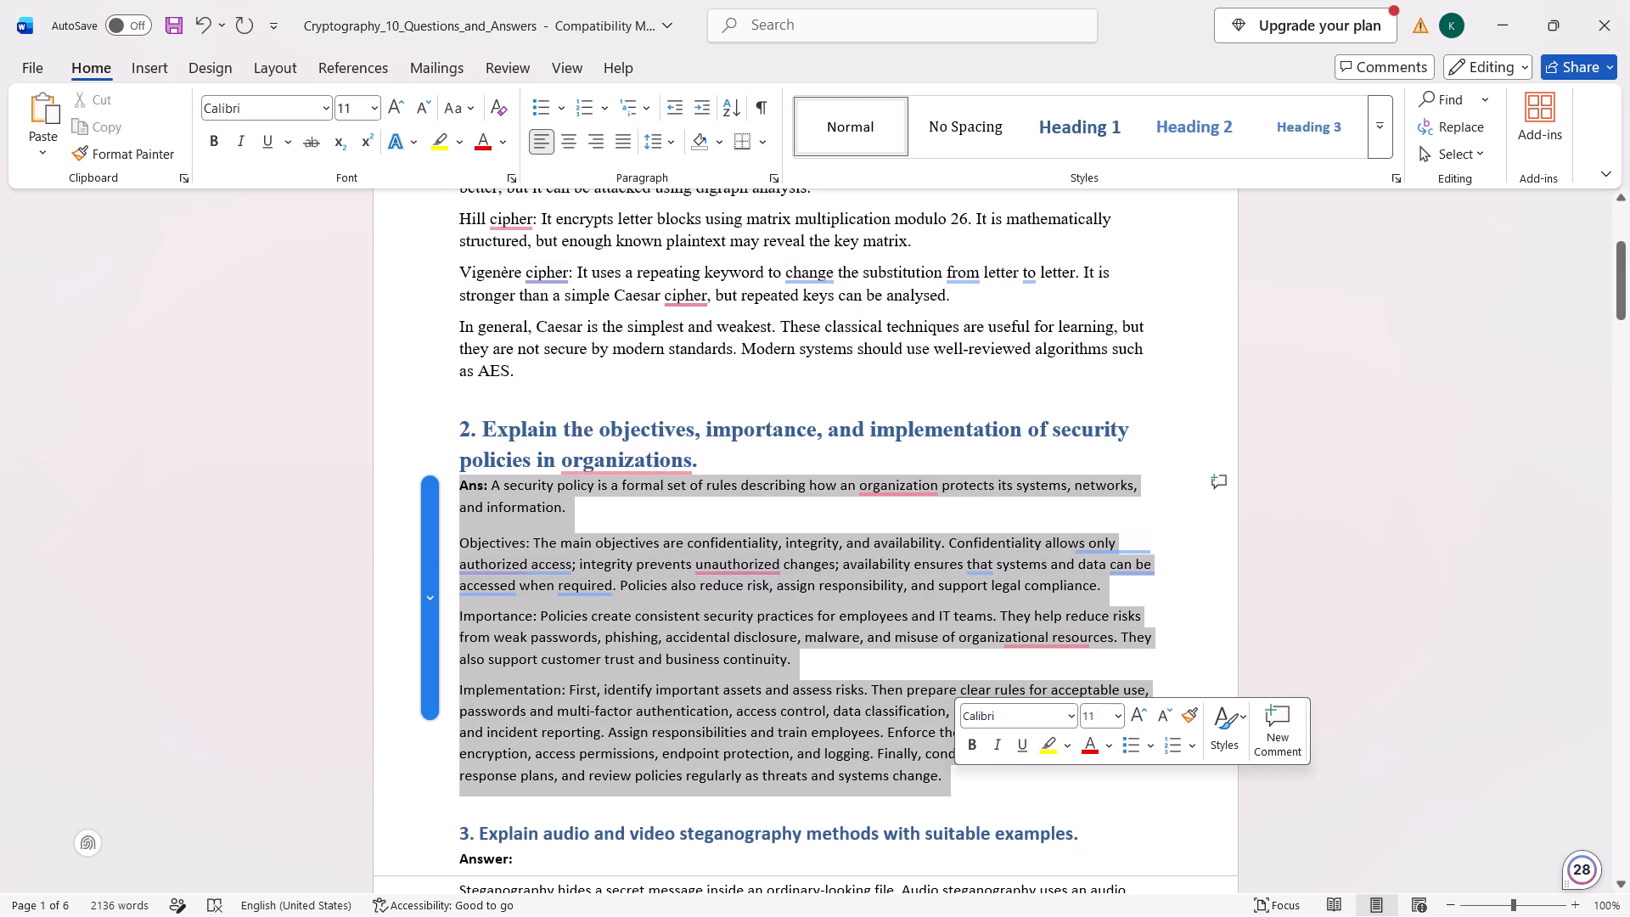
{"action": "left_click", "coordinate": [1073, 712]}
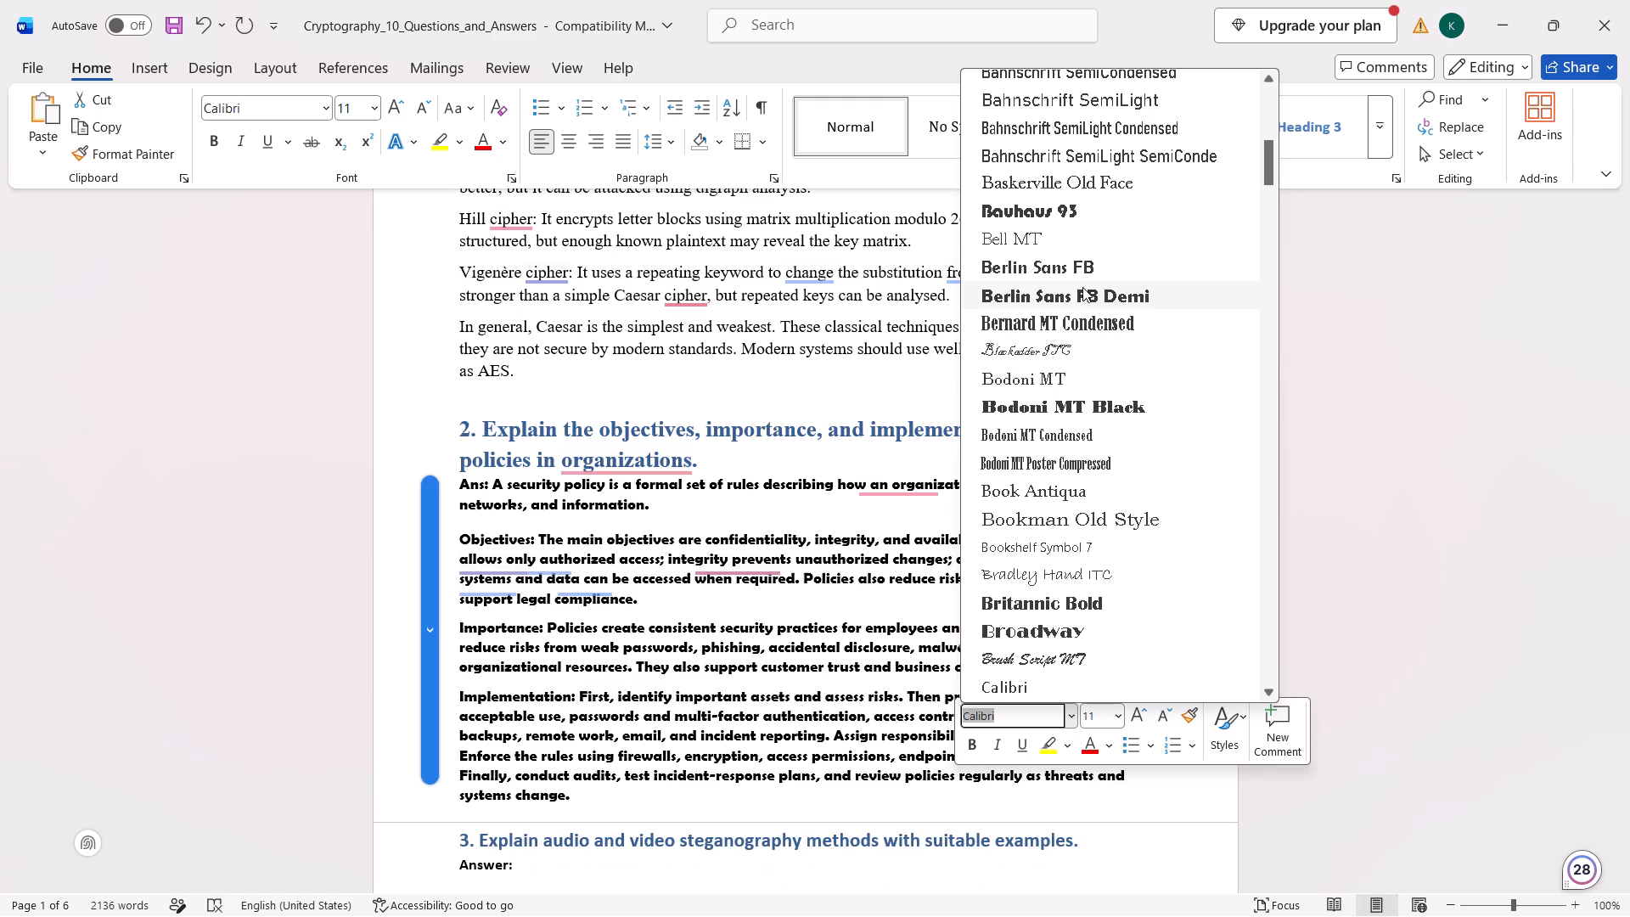
{"action": "scroll", "coordinate": [1082, 287], "scroll_direction": "up", "scroll_amount": 8}
{"action": "left_click", "coordinate": [1073, 211]}
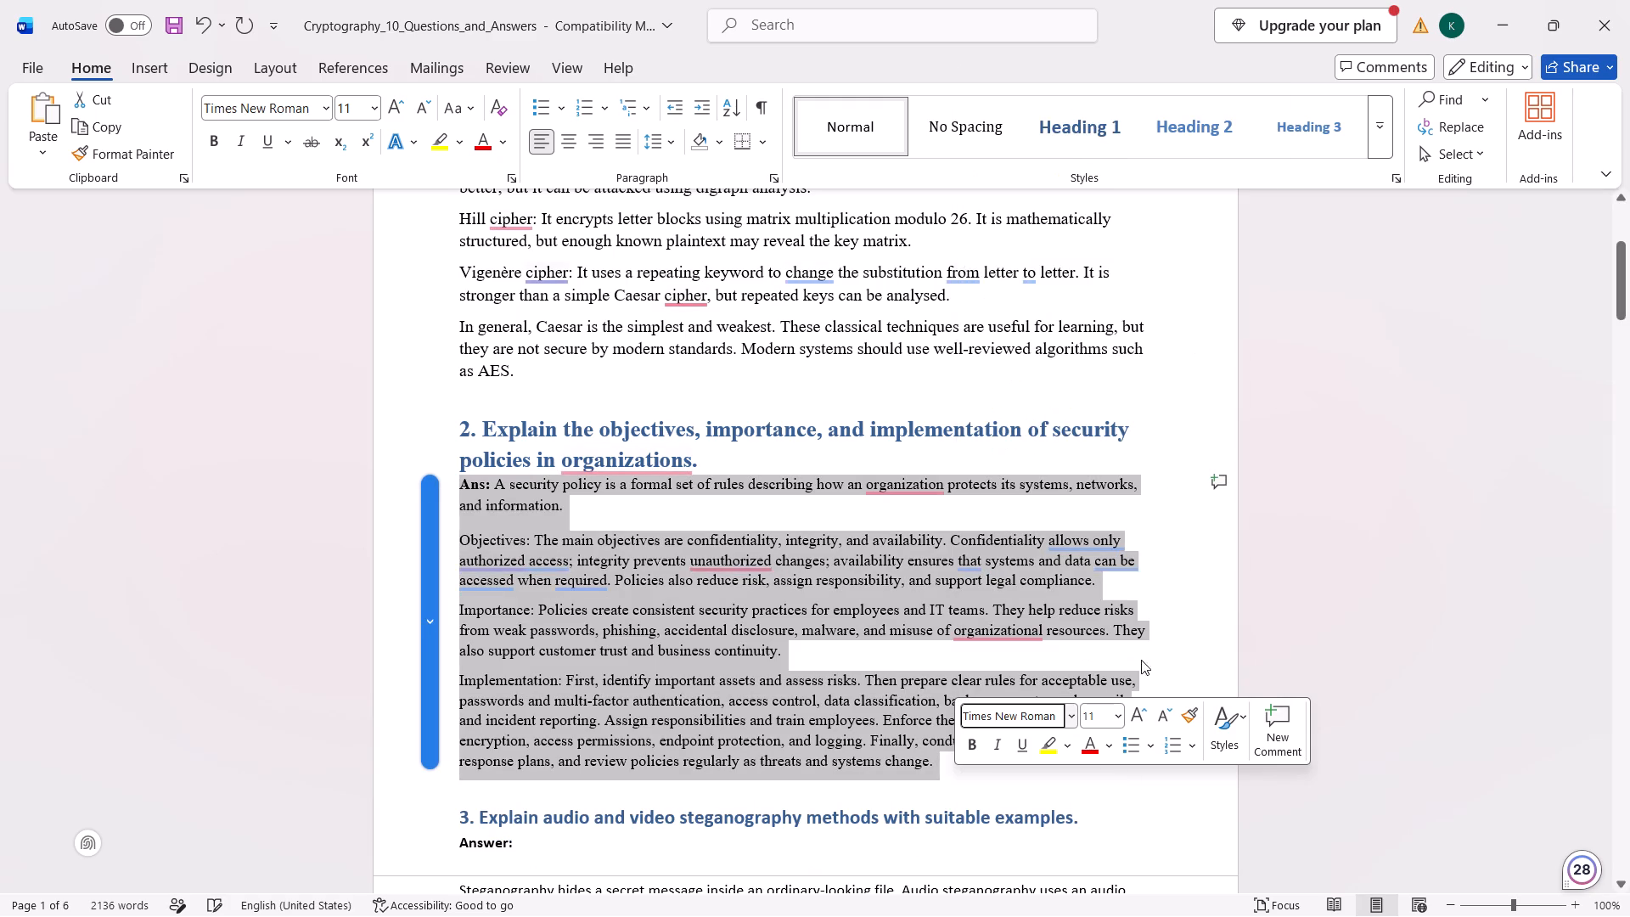
{"action": "left_click", "coordinate": [1116, 718]}
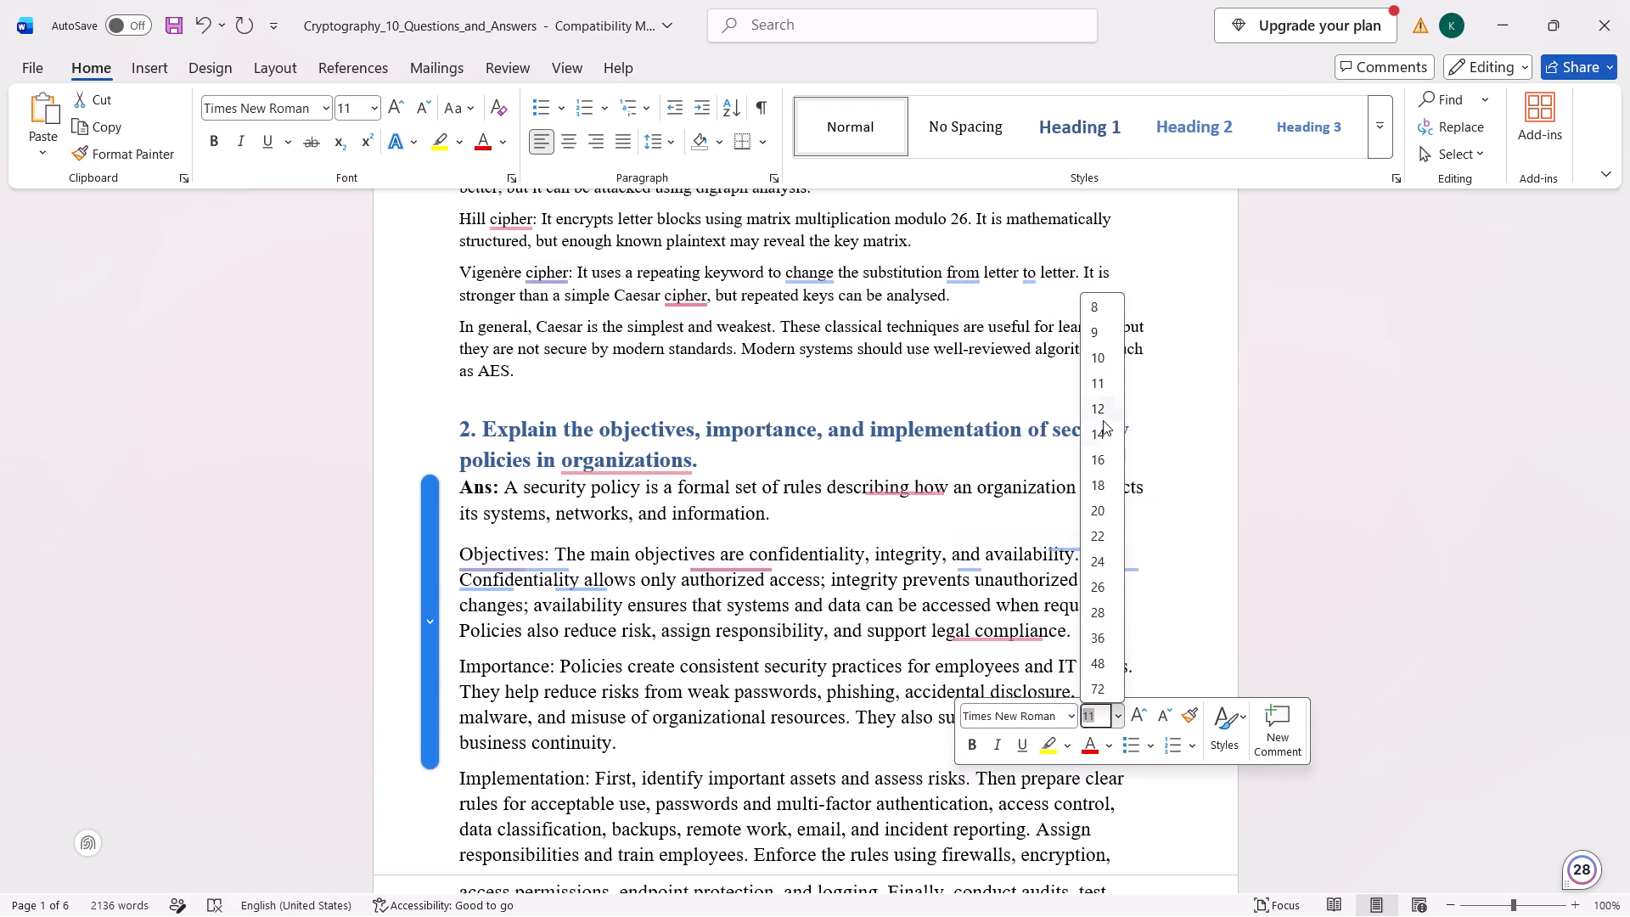
{"action": "left_click", "coordinate": [1098, 420]}
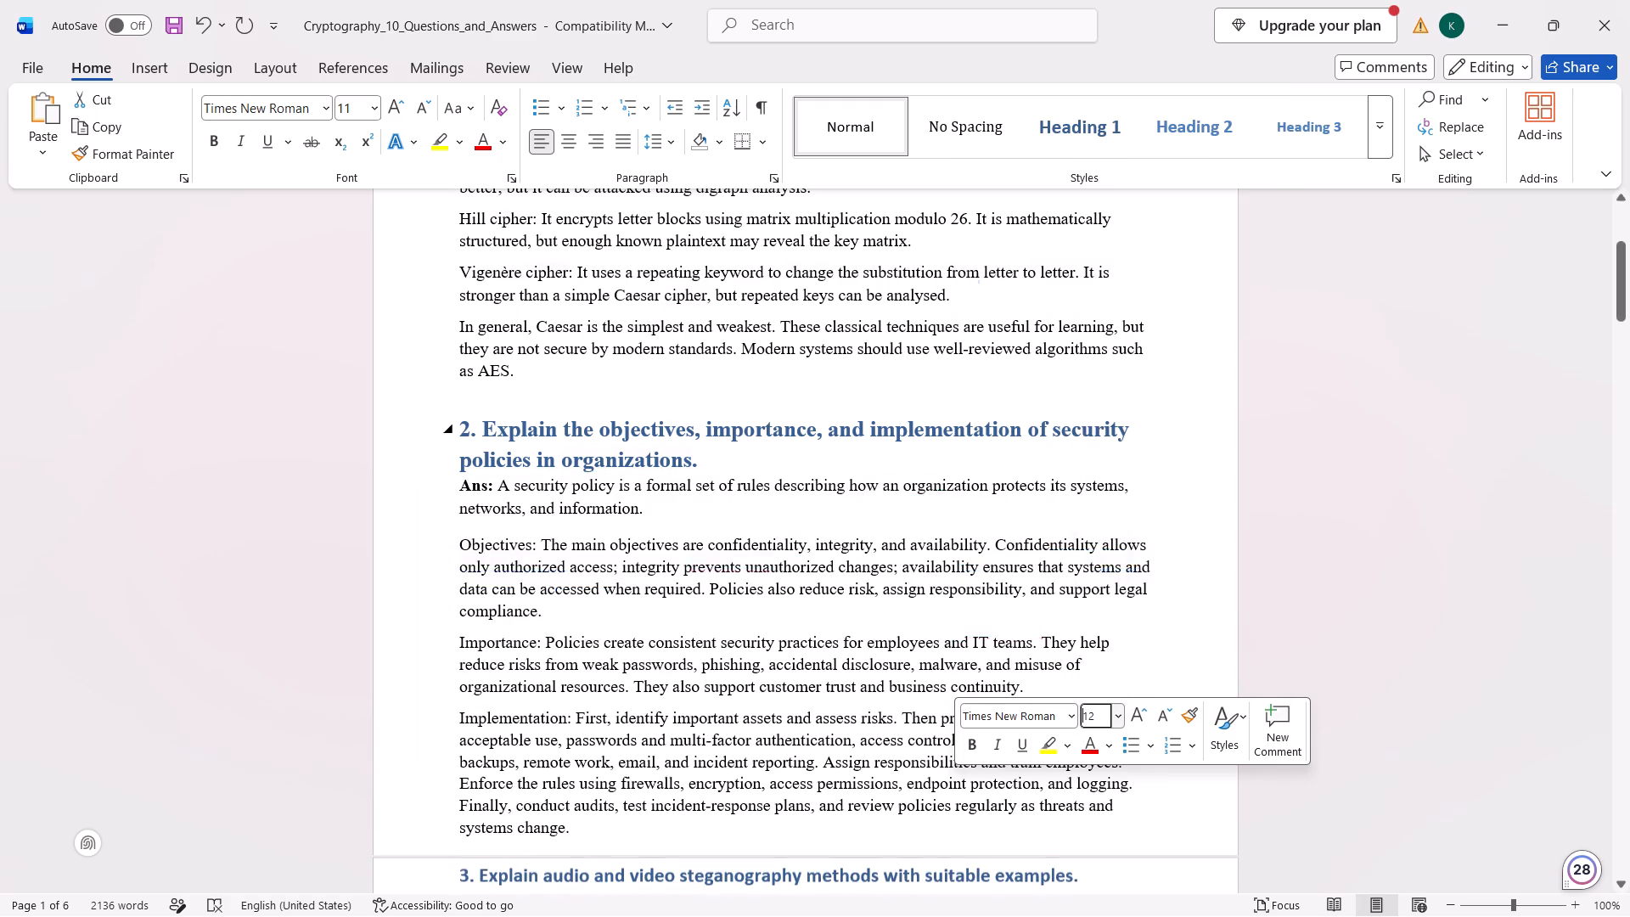
{"action": "left_click", "coordinate": [820, 620]}
Set the question 3 heading about audio and video steganography to size 16 and its text after the number to Times New Roman.
{"action": "scroll", "coordinate": [820, 620], "scroll_direction": "down", "scroll_amount": 3}
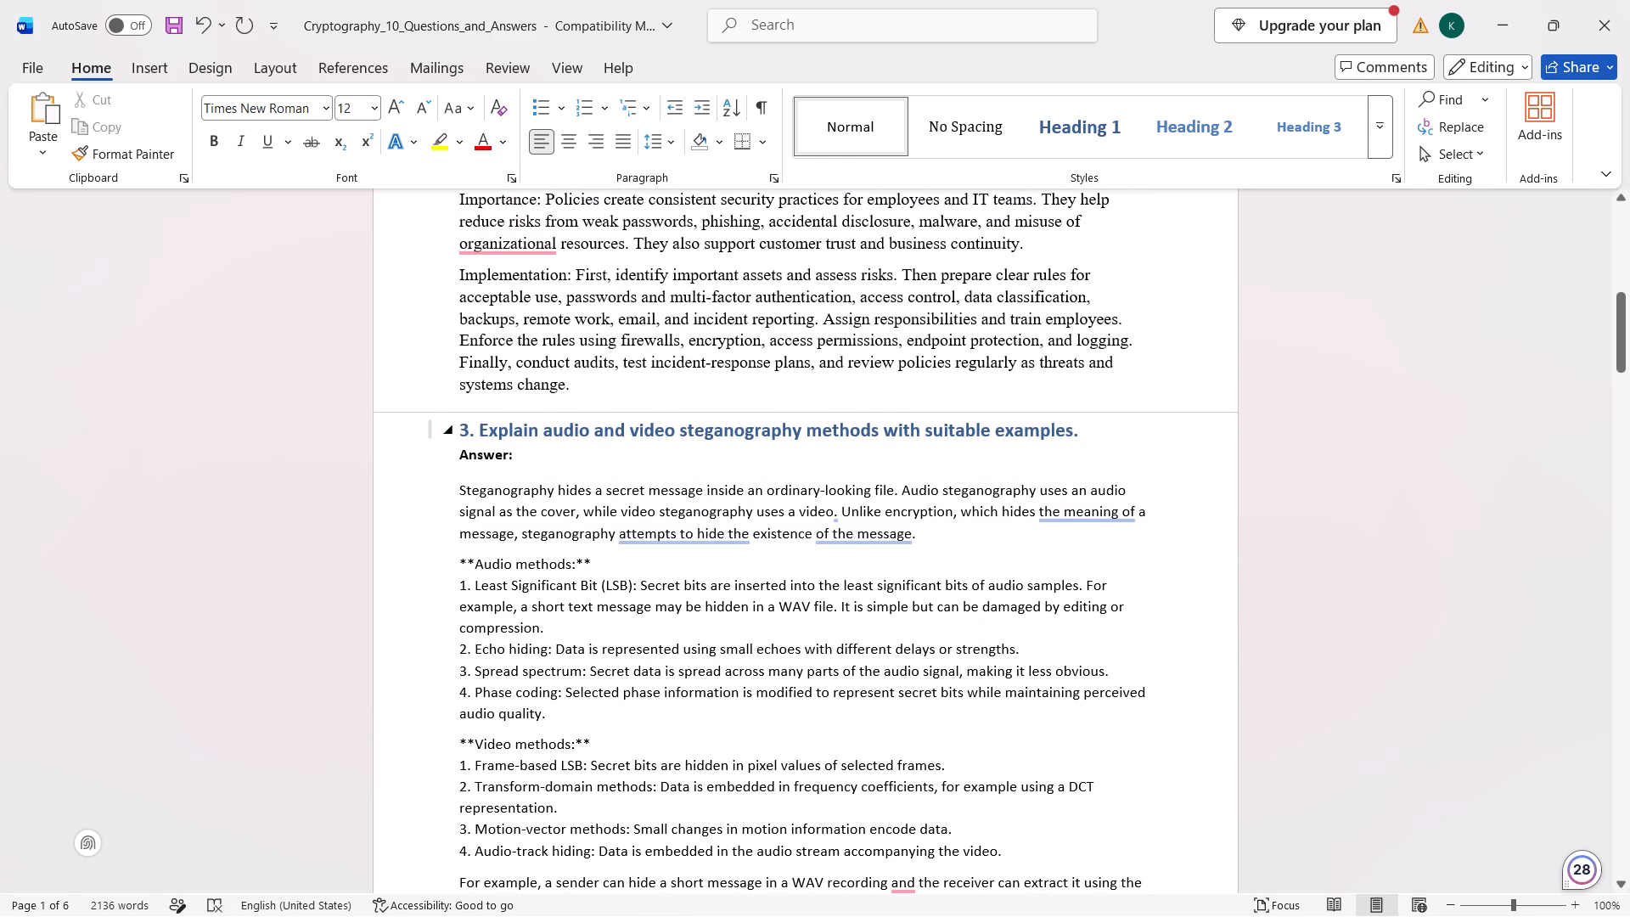
{"action": "left_click_drag", "start_coordinate": [458, 428], "coordinate": [1084, 442]}
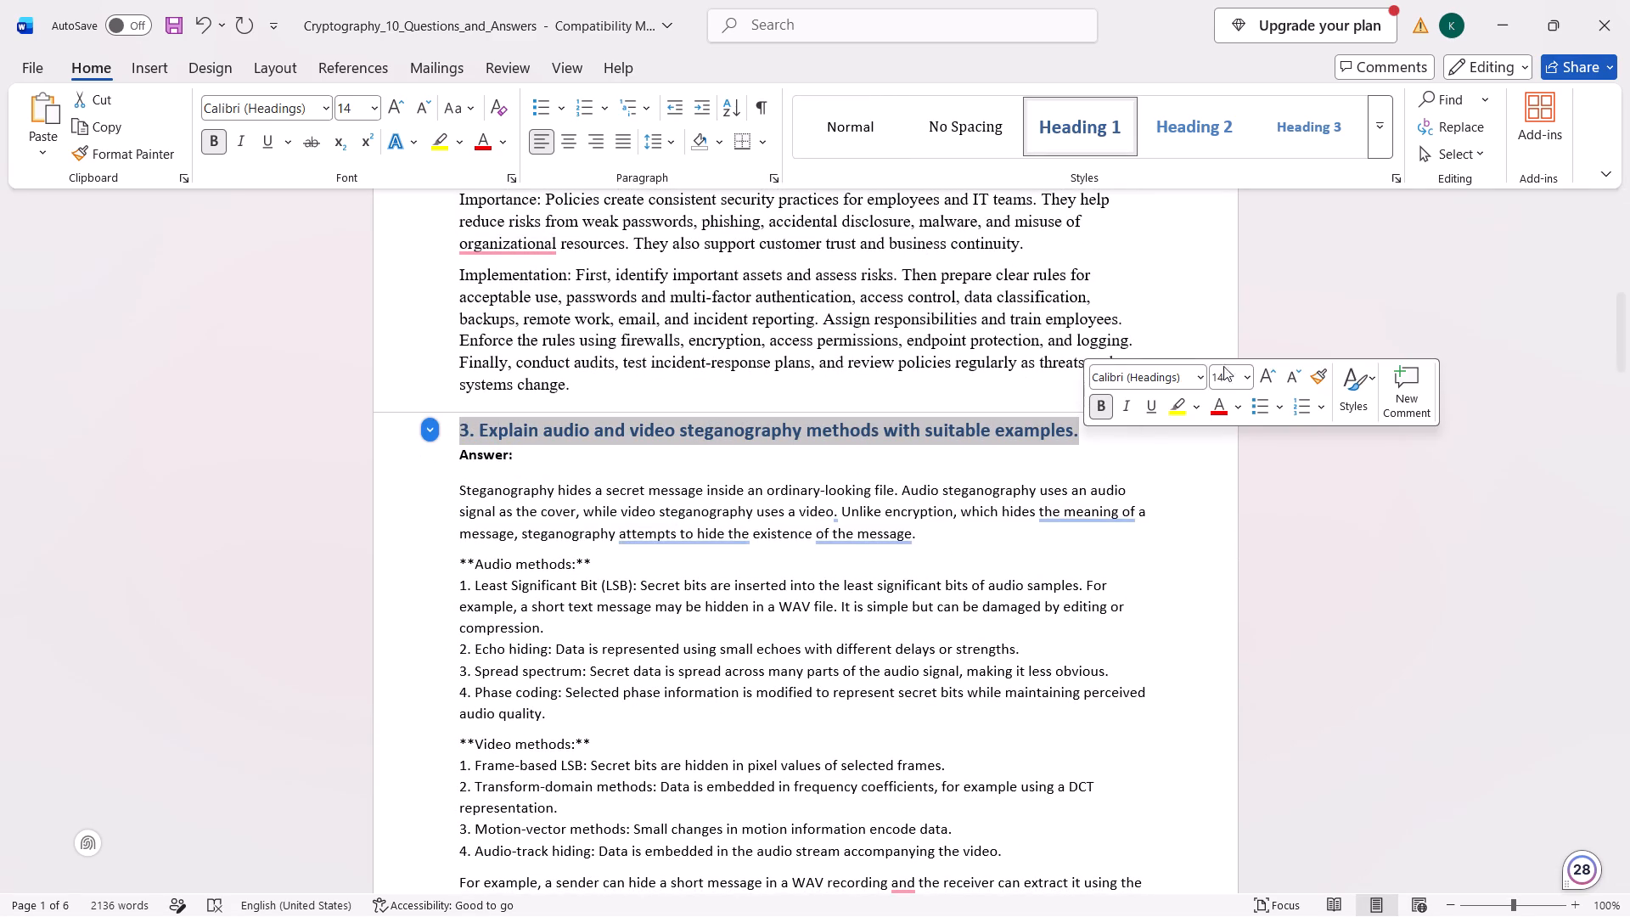
{"action": "left_click_drag", "start_coordinate": [1245, 372], "coordinate": [1223, 550]}
{"action": "left_click", "coordinate": [1223, 550]}
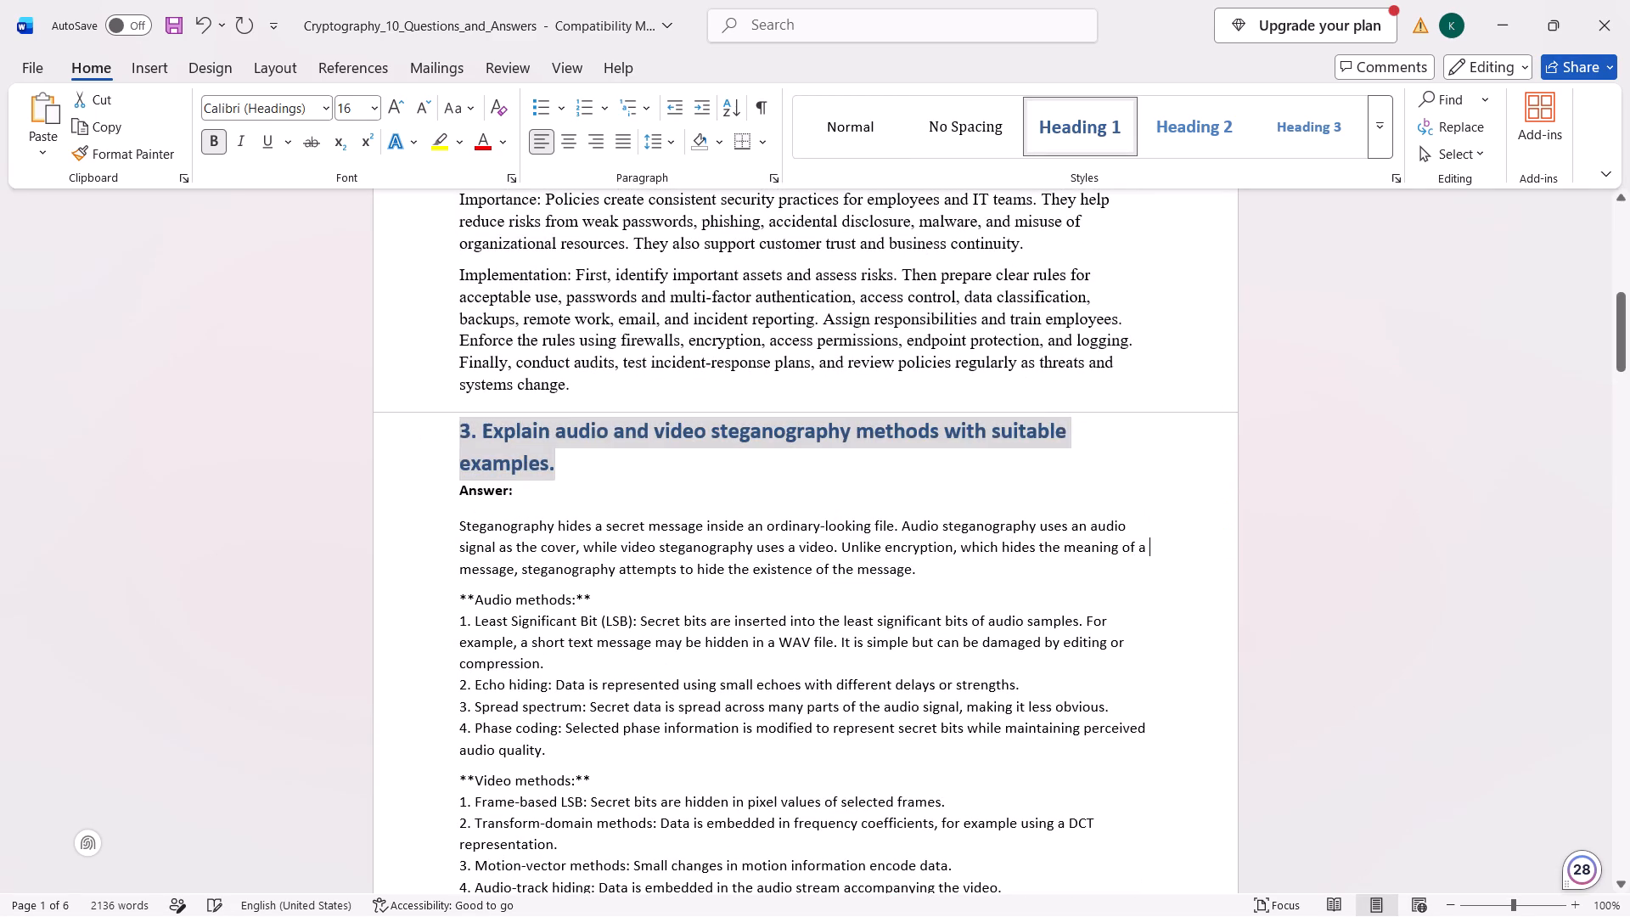
{"action": "left_click", "coordinate": [458, 430]}
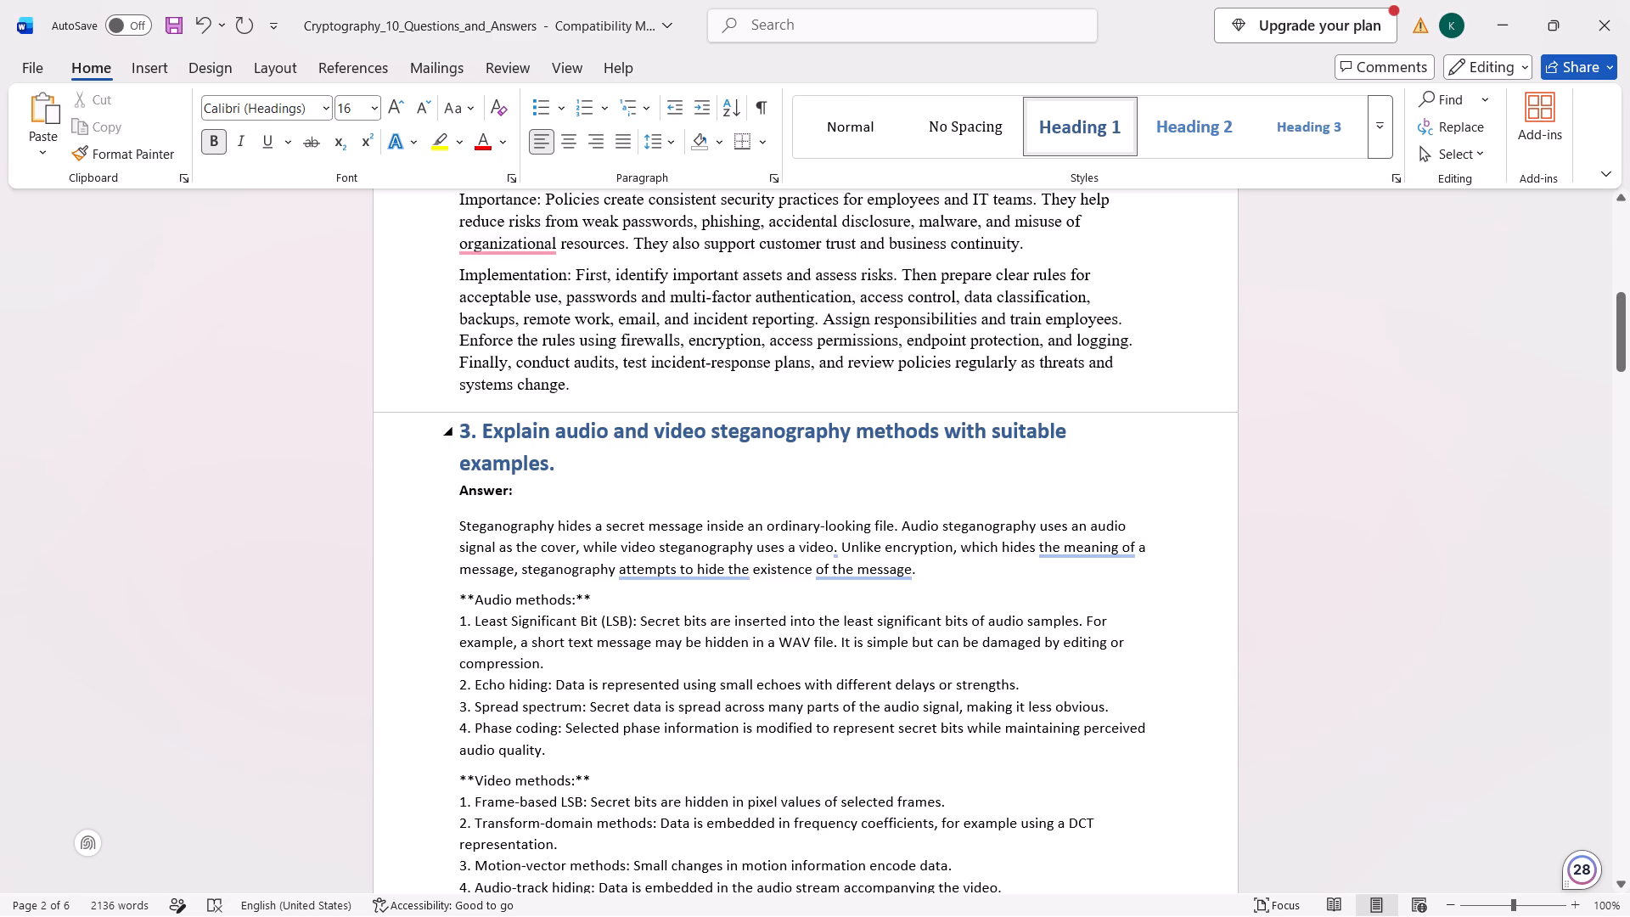
{"action": "left_click", "coordinate": [453, 429]}
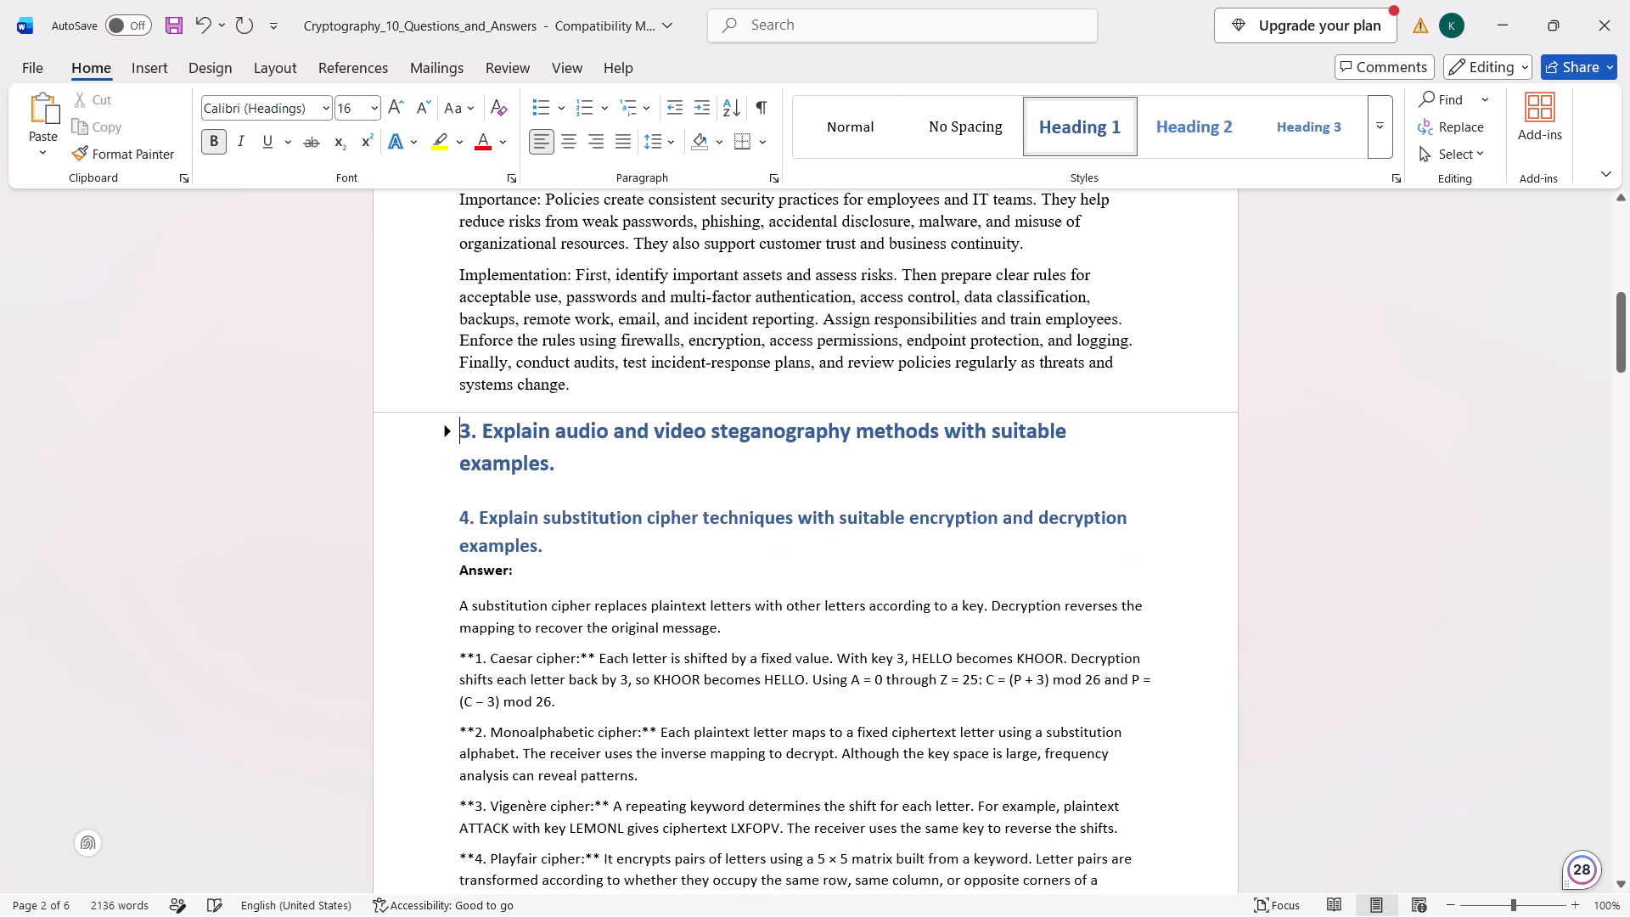
{"action": "left_click", "coordinate": [447, 434]}
{"action": "left_click_drag", "start_coordinate": [465, 426], "coordinate": [559, 464]}
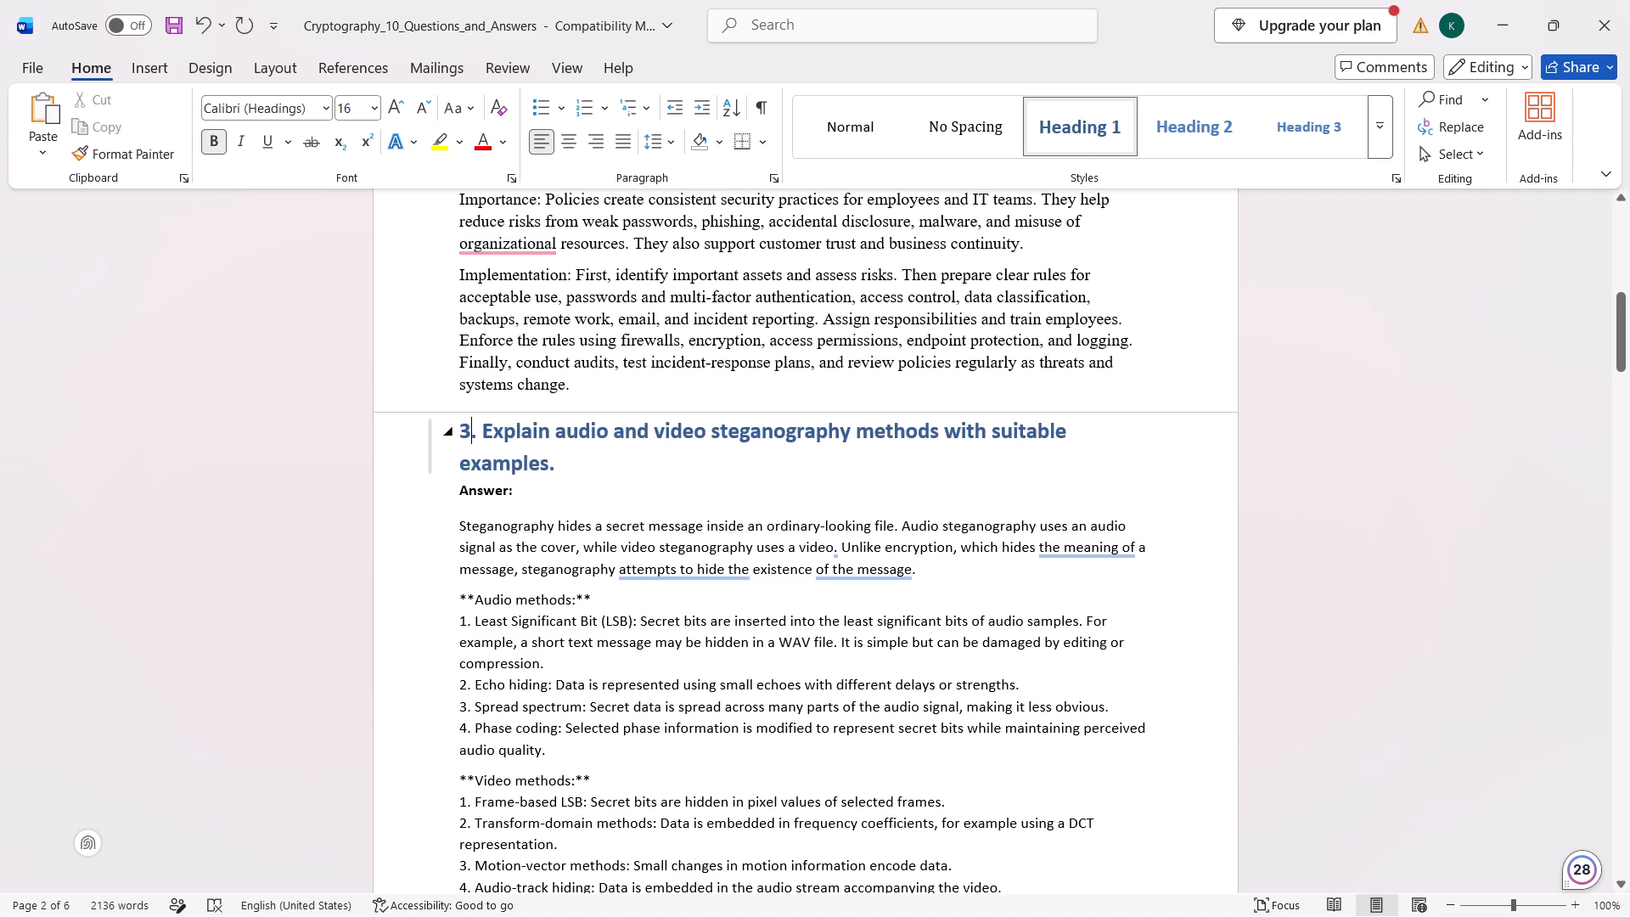
{"action": "left_click_drag", "start_coordinate": [559, 464], "coordinate": [583, 472]}
{"action": "left_click", "coordinate": [695, 405]}
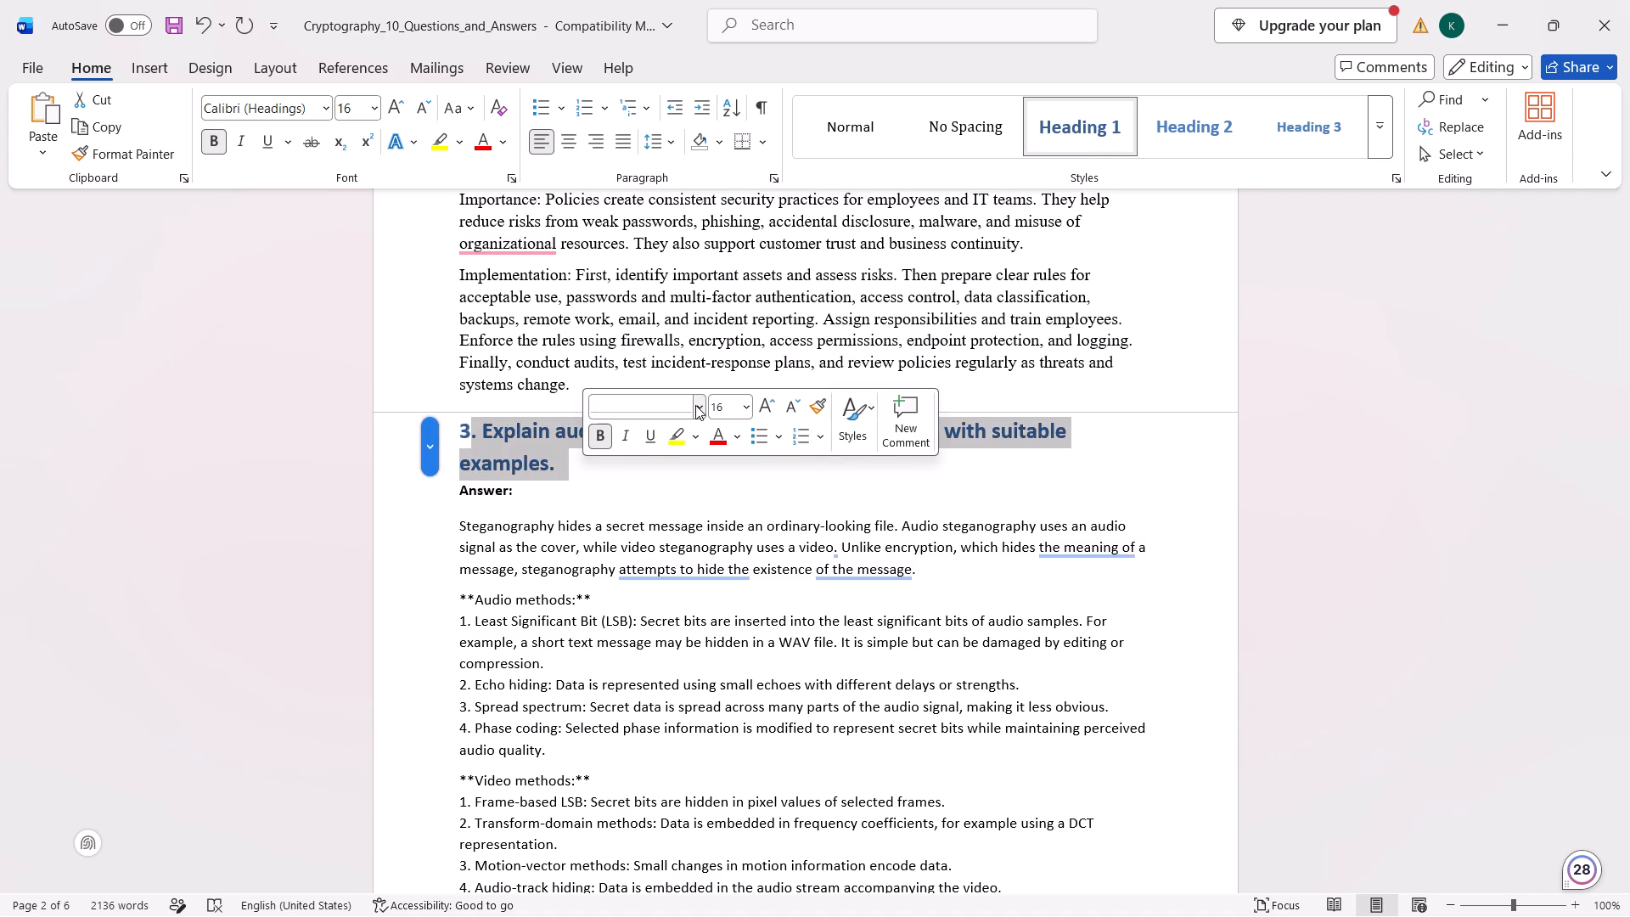
{"action": "left_click", "coordinate": [711, 550]}
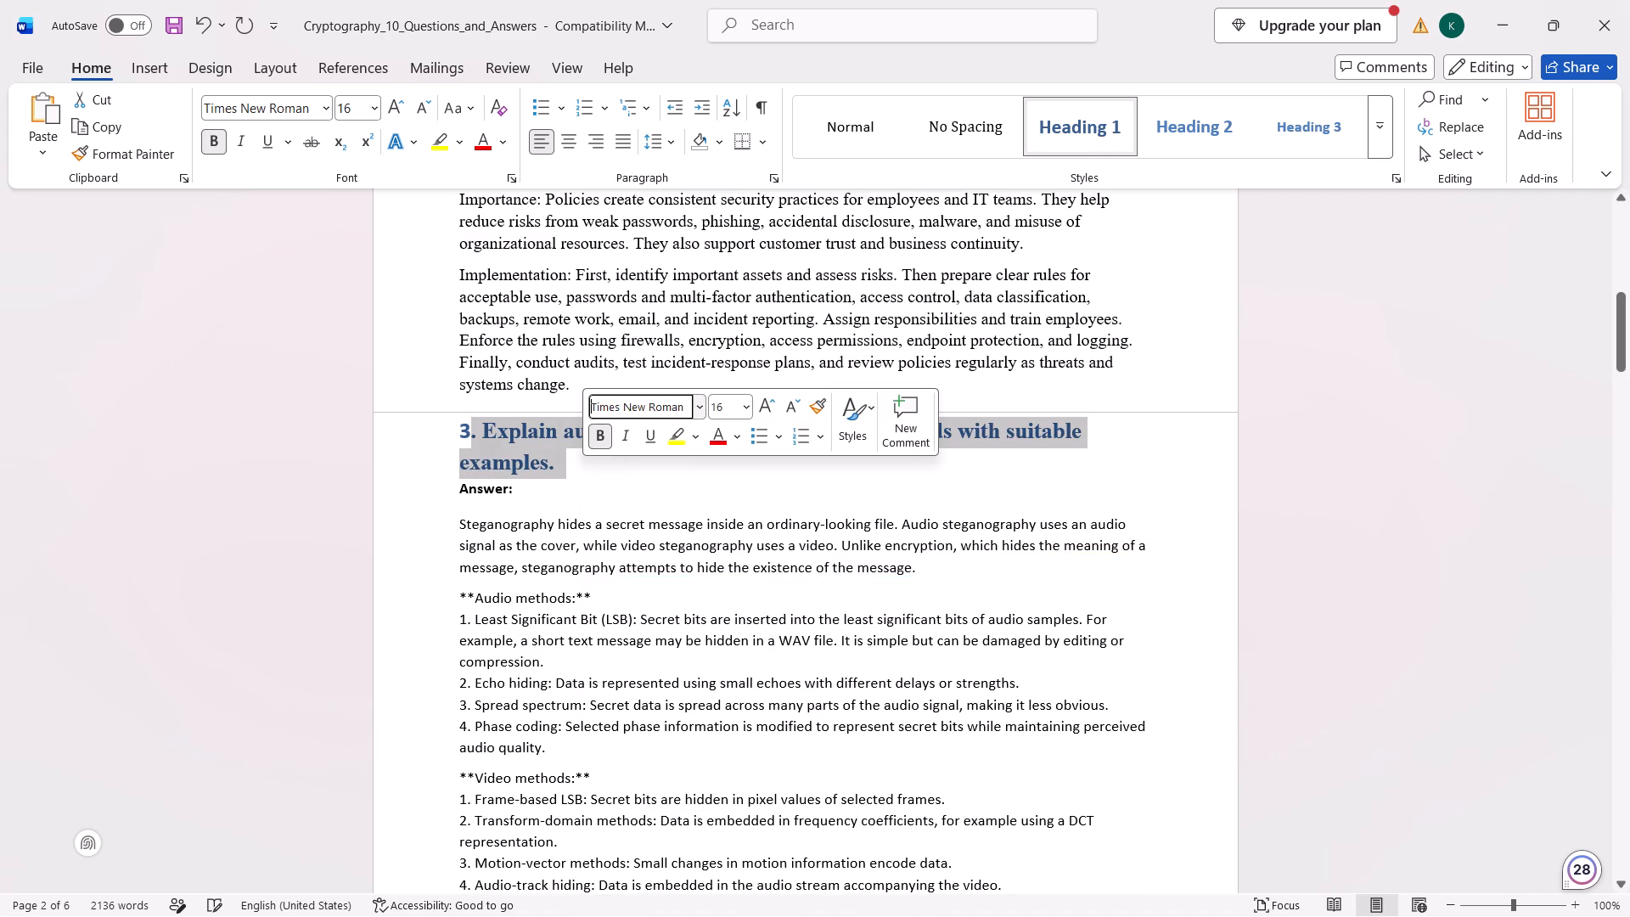
Replace the "Answer:" label of question 3 with "Ans:" on the same line as "Steganography hides a secret message".
{"action": "left_click", "coordinate": [468, 519]}
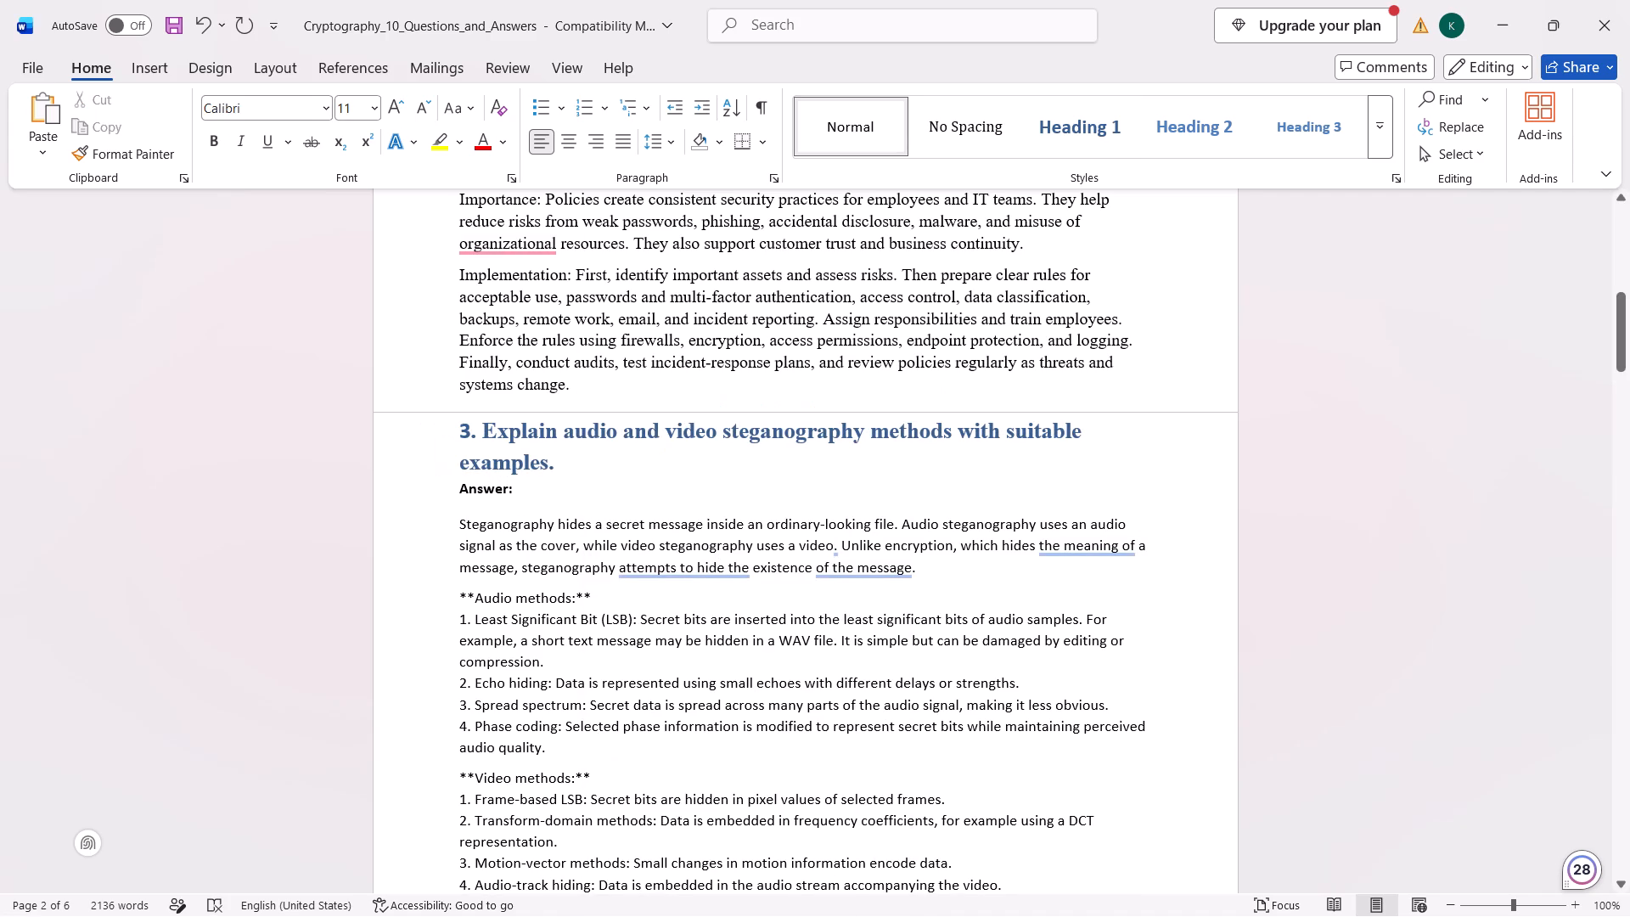
{"action": "key", "text": "Left"}
{"action": "key", "text": "BackSpace"}
{"action": "key", "text": "BackSpace"}
{"action": "key", "text": "BackSpace"}
{"action": "key", "text": "BackSpace"}
{"action": "key", "text": "BackSpace"}
{"action": "key", "text": "BackSpace"}
{"action": "key", "text": "BackSpace"}
{"action": "key", "text": "BackSpace"}
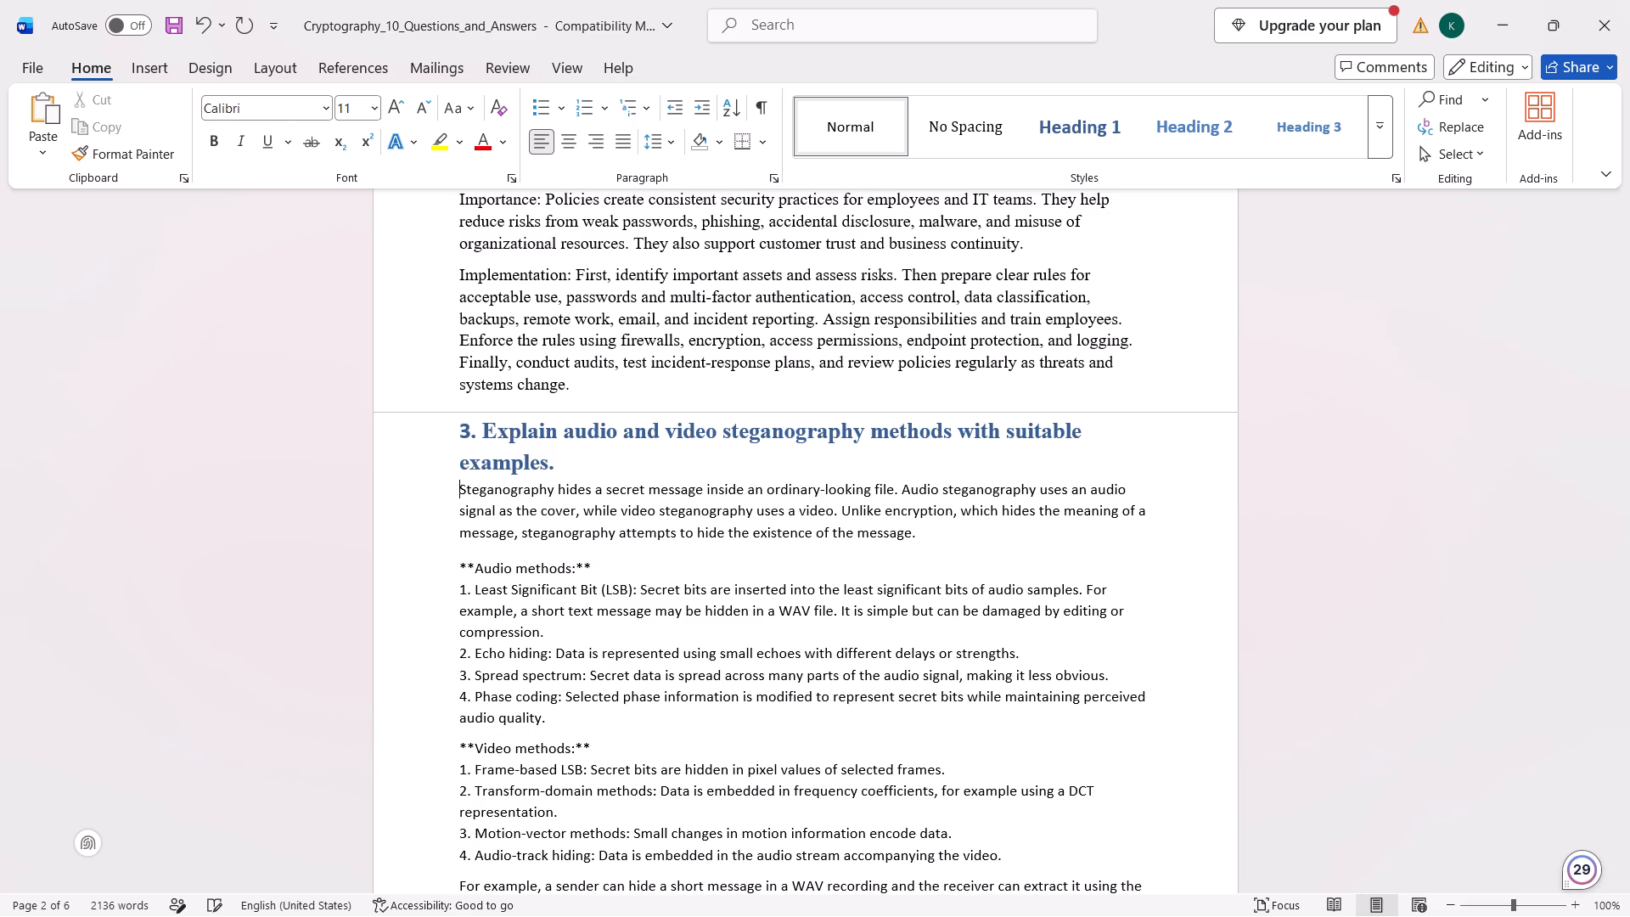
{"action": "type", "text": "Ans:"}
{"action": "key", "text": "space"}
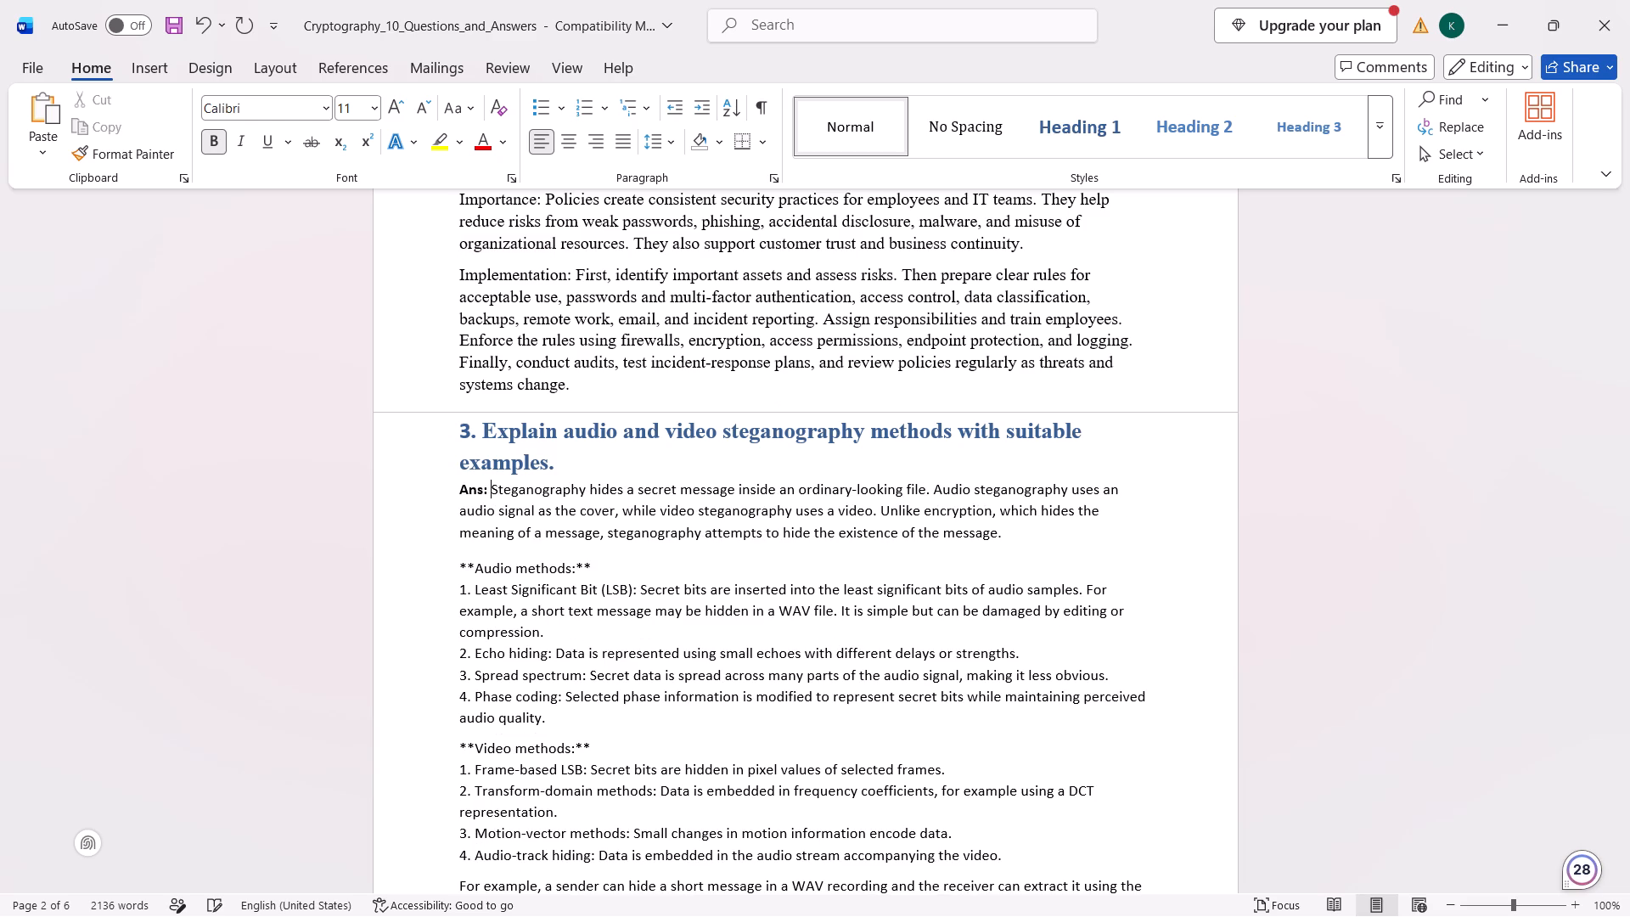
Delete the double asterisks before and after "Audio methods:" in the answer to question 3.
{"action": "scroll", "coordinate": [482, 550], "scroll_direction": "down", "scroll_amount": 2}
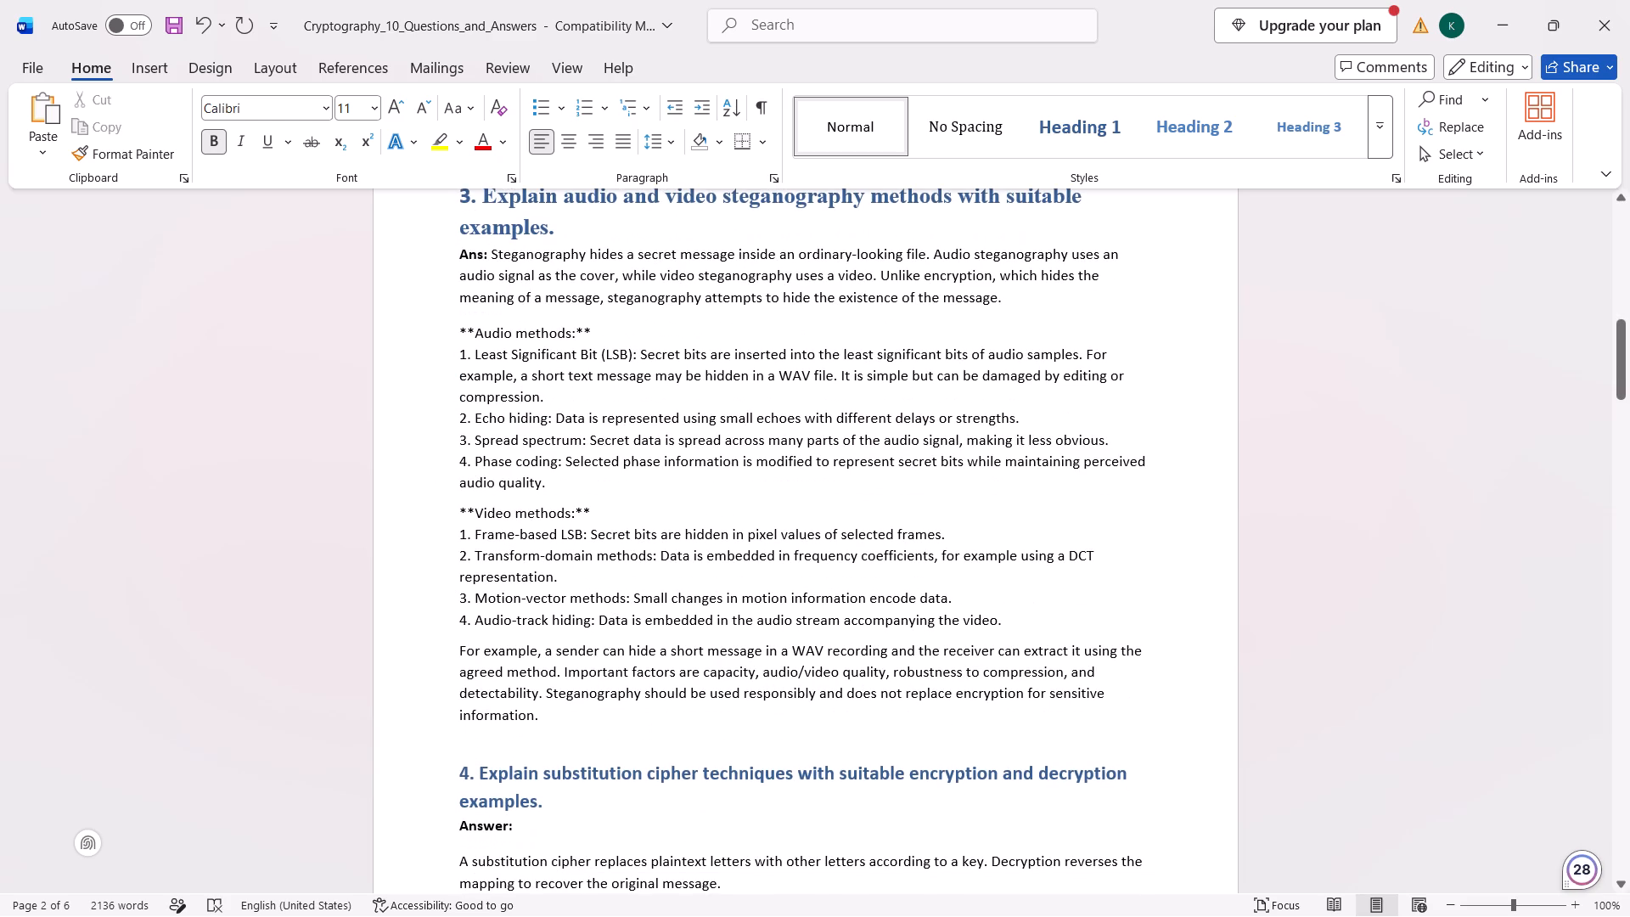
{"action": "left_click", "coordinate": [595, 335]}
{"action": "key", "text": "BackSpace"}
{"action": "key", "text": "BackSpace"}
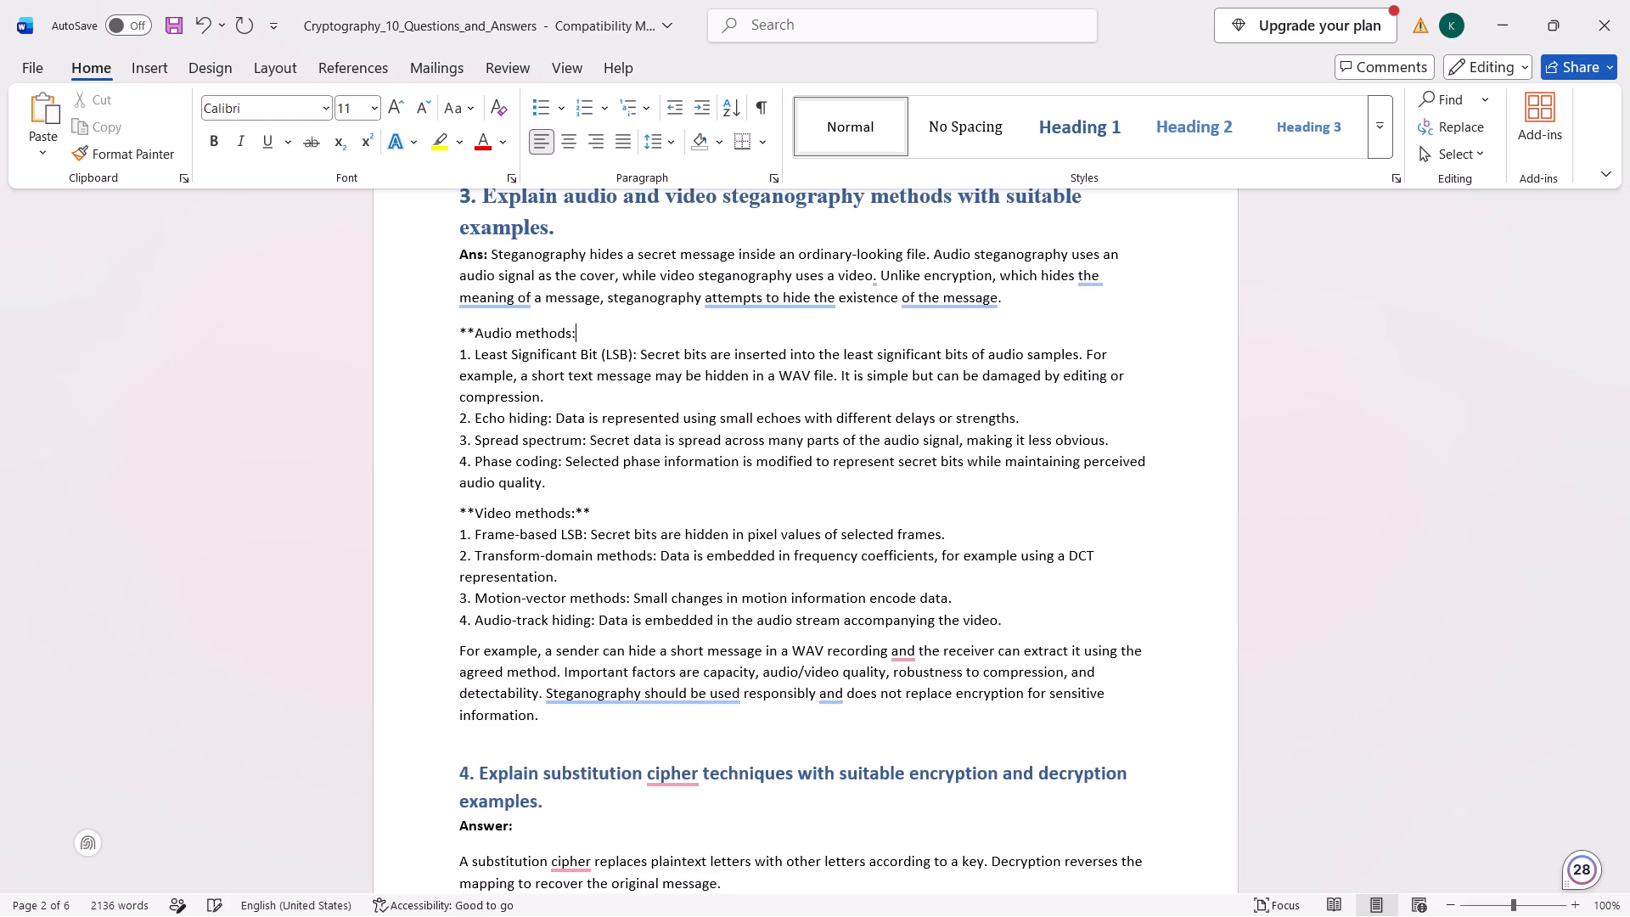
{"action": "key", "text": "Left"}
{"action": "key", "text": "Left"}
{"action": "key", "text": "Left"}
{"action": "key", "text": "Left"}
{"action": "key", "text": "Left"}
{"action": "key", "text": "Left"}
{"action": "key", "text": "Left"}
{"action": "key", "text": "Left"}
{"action": "key", "text": "Left"}
{"action": "key", "text": "Left"}
{"action": "key", "text": "Left"}
{"action": "key", "text": "Left"}
{"action": "key", "text": "Left"}
{"action": "key", "text": "Left"}
{"action": "key", "text": "BackSpace"}
{"action": "key", "text": "BackSpace"}
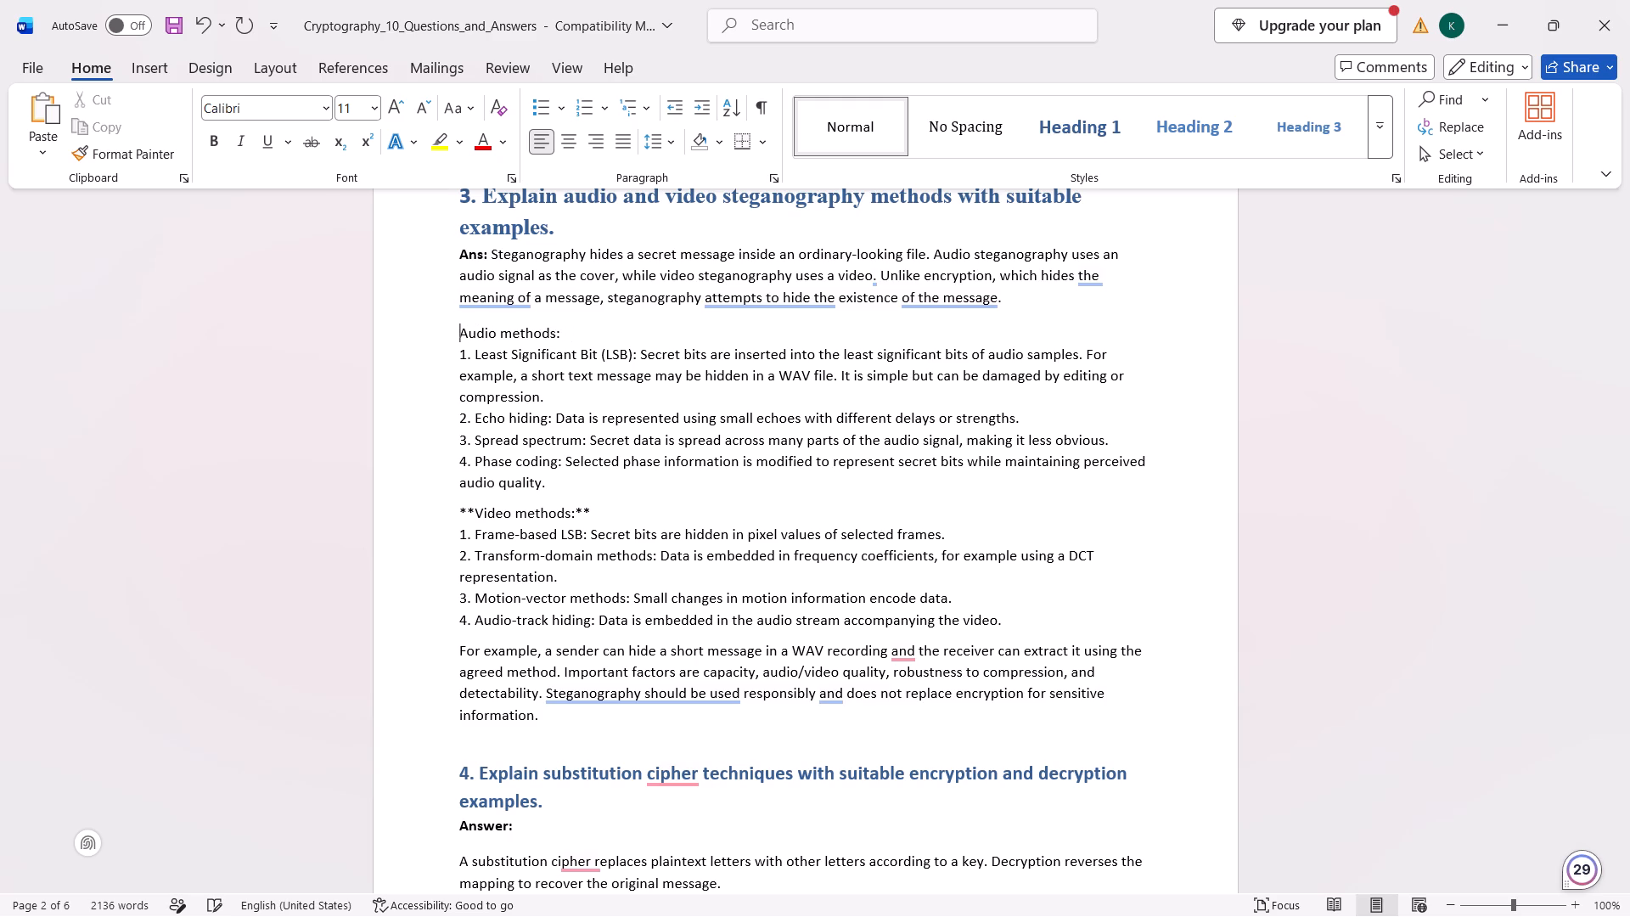
Delete the double asterisks before and after "Video methods:" in the answer to question 3.
{"action": "key", "text": "Down"}
{"action": "key", "text": "Down"}
{"action": "key", "text": "Down"}
{"action": "key", "text": "Down"}
{"action": "key", "text": "Down"}
{"action": "key", "text": "Down"}
{"action": "key", "text": "Down"}
{"action": "key", "text": "Down"}
{"action": "key", "text": "Right"}
{"action": "key", "text": "Right"}
{"action": "key", "text": "BackSpace"}
{"action": "key", "text": "BackSpace"}
{"action": "key", "text": "Right"}
{"action": "key", "text": "Right"}
{"action": "key", "text": "Right"}
{"action": "key", "text": "Right"}
{"action": "key", "text": "Right"}
{"action": "key", "text": "Right"}
{"action": "key", "text": "Right"}
{"action": "key", "text": "Right"}
{"action": "key", "text": "Right"}
{"action": "key", "text": "Right"}
{"action": "key", "text": "Right"}
{"action": "key", "text": "Right"}
{"action": "key", "text": "Right"}
{"action": "key", "text": "Right"}
{"action": "key", "text": "Right"}
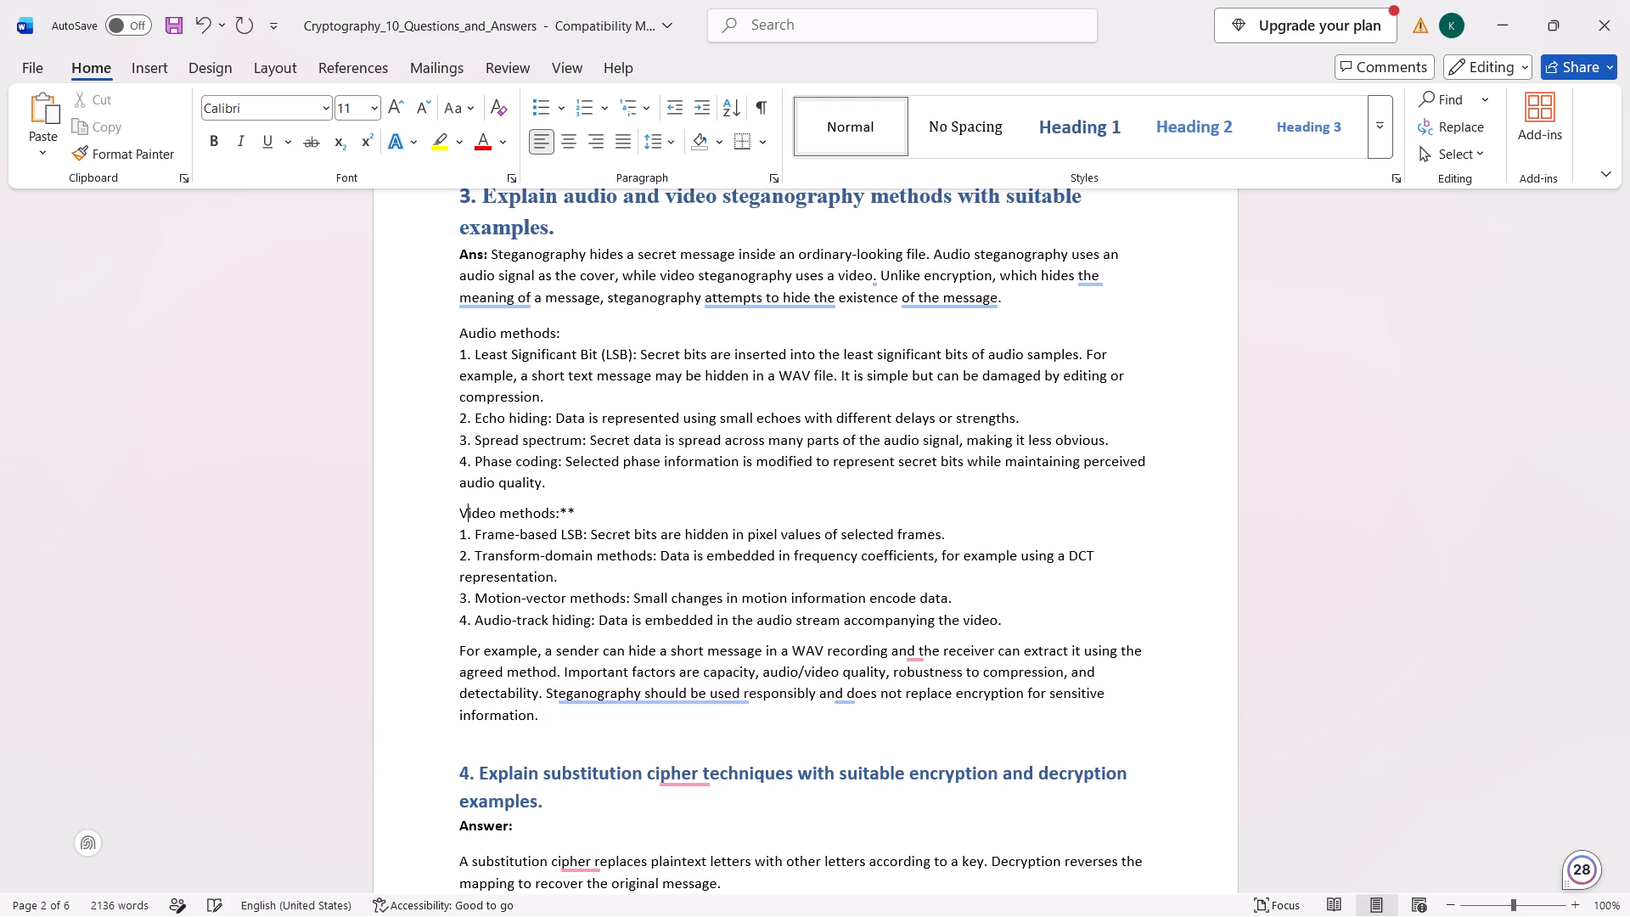
{"action": "key", "text": "Right"}
{"action": "key", "text": "BackSpace"}
{"action": "key", "text": "BackSpace"}
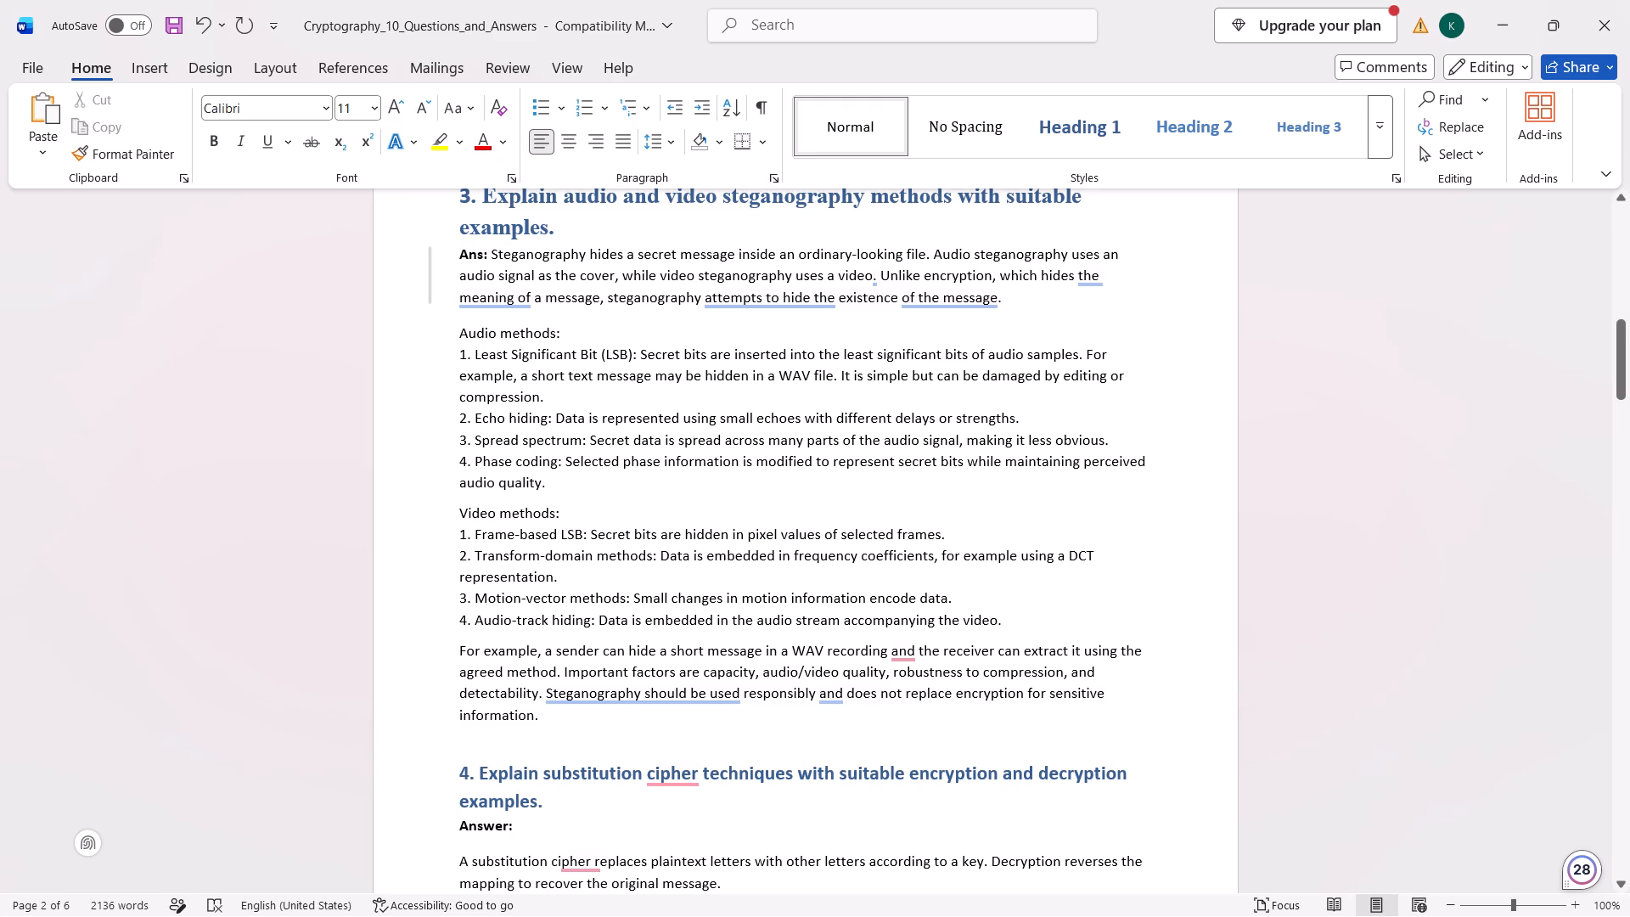
Format the whole answer to question 3, from "Ans:" through "sensitive information.", in Times New Roman at size 12.
{"action": "left_click_drag", "start_coordinate": [464, 256], "coordinate": [598, 589]}
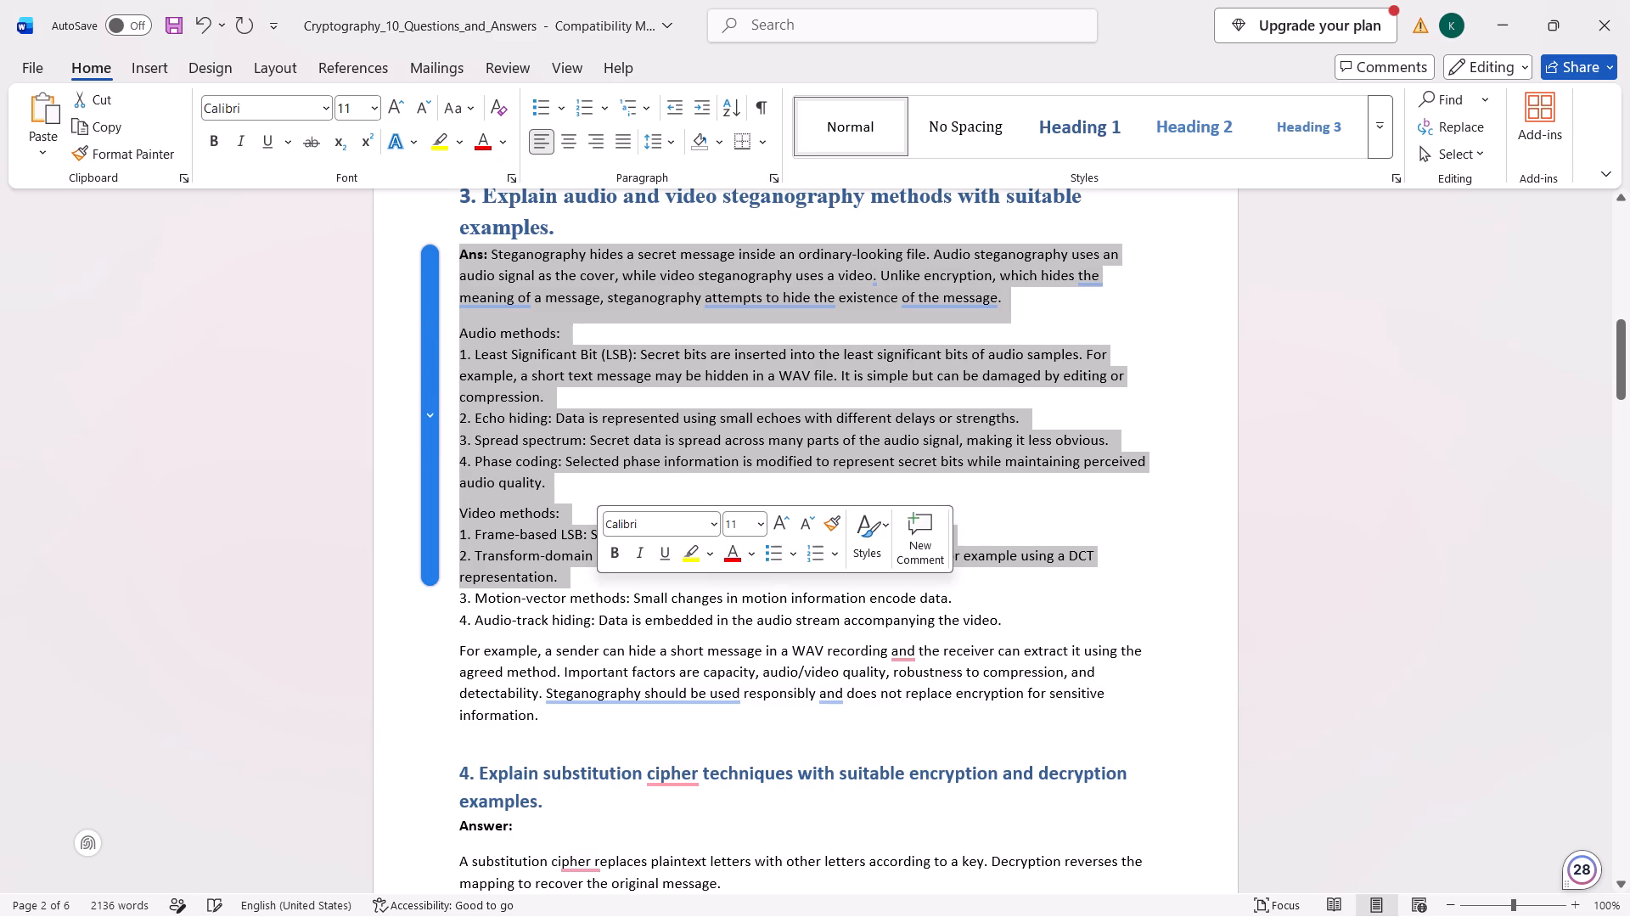
{"action": "left_click", "coordinate": [463, 253]}
{"action": "left_click_drag", "start_coordinate": [455, 253], "coordinate": [479, 352]}
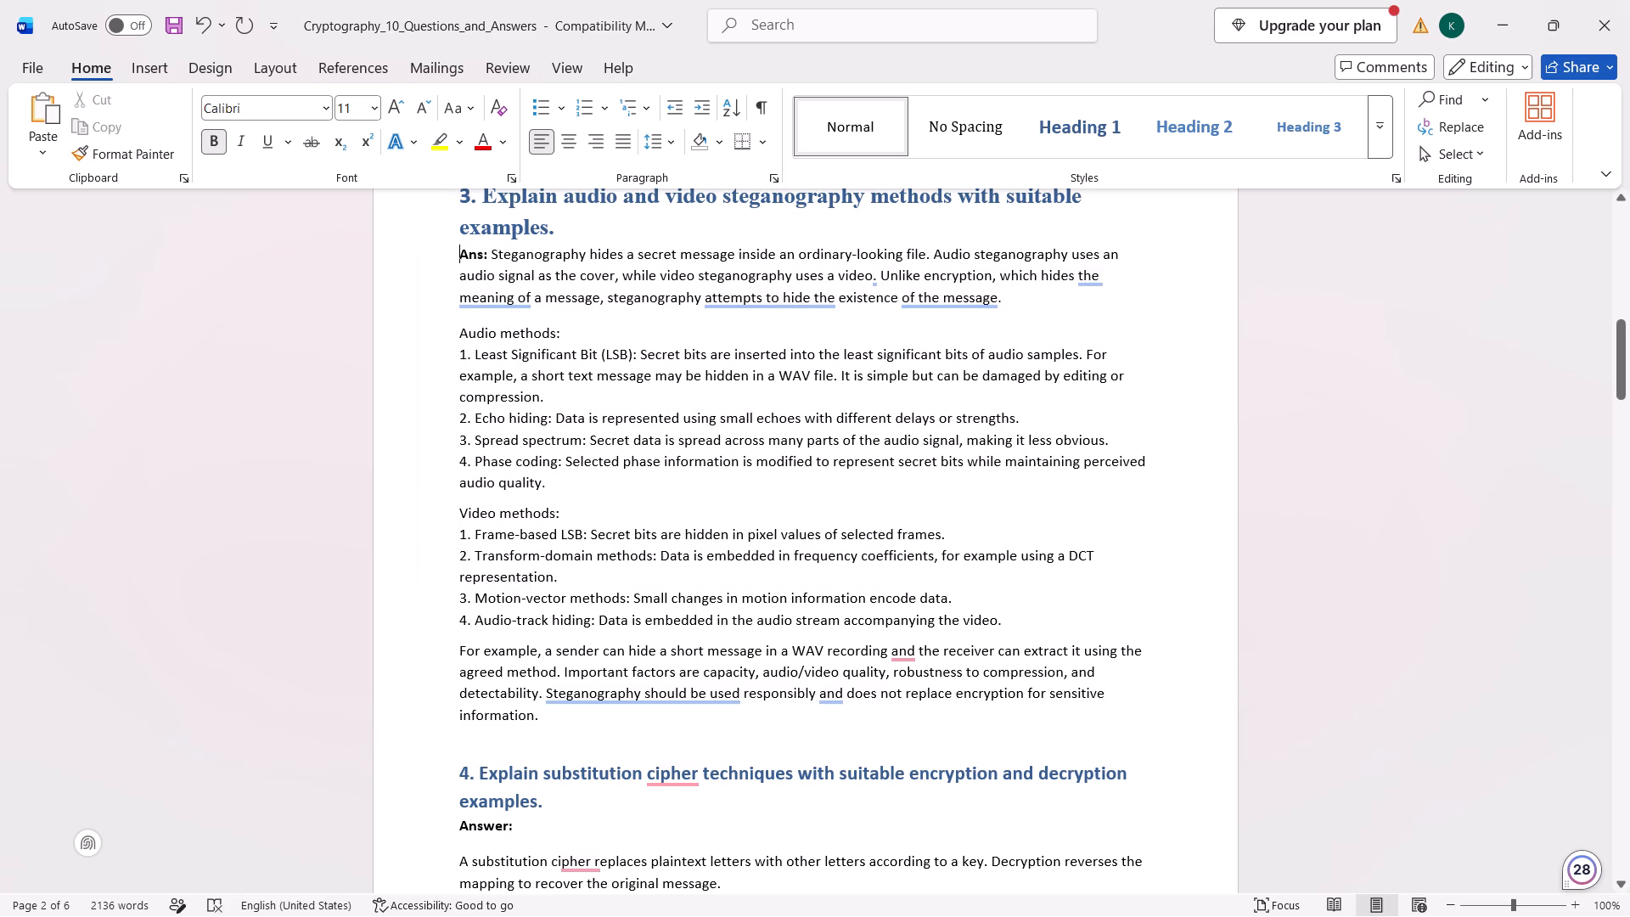
{"action": "left_click_drag", "start_coordinate": [479, 352], "coordinate": [556, 729]}
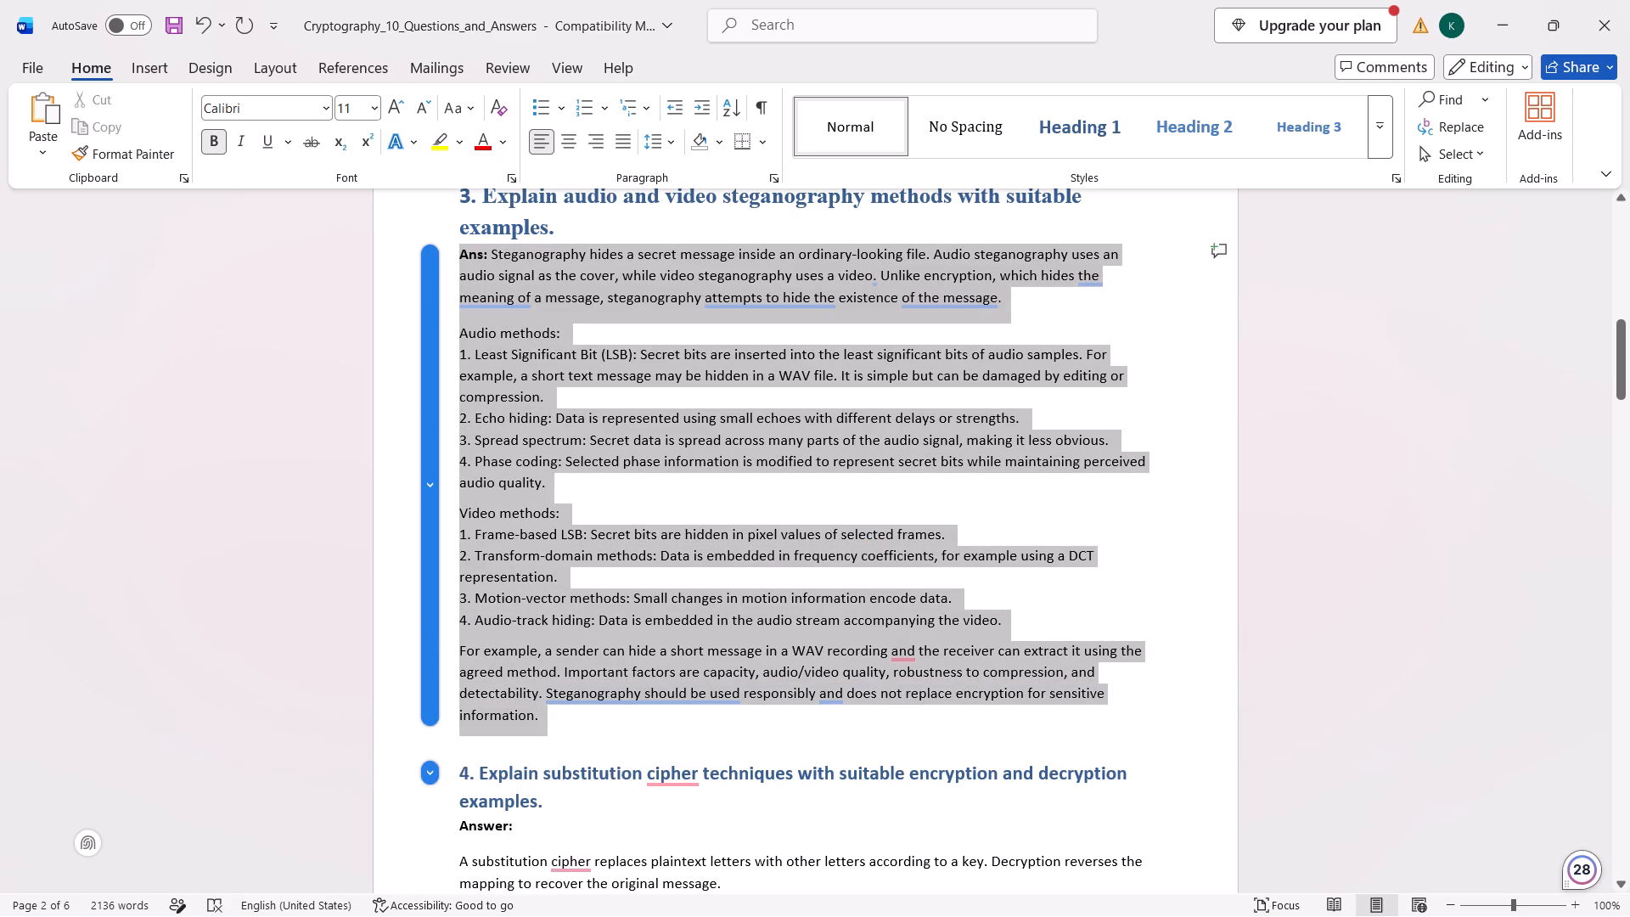
{"action": "left_click_drag", "start_coordinate": [556, 729], "coordinate": [553, 723]}
{"action": "left_click", "coordinate": [672, 651]}
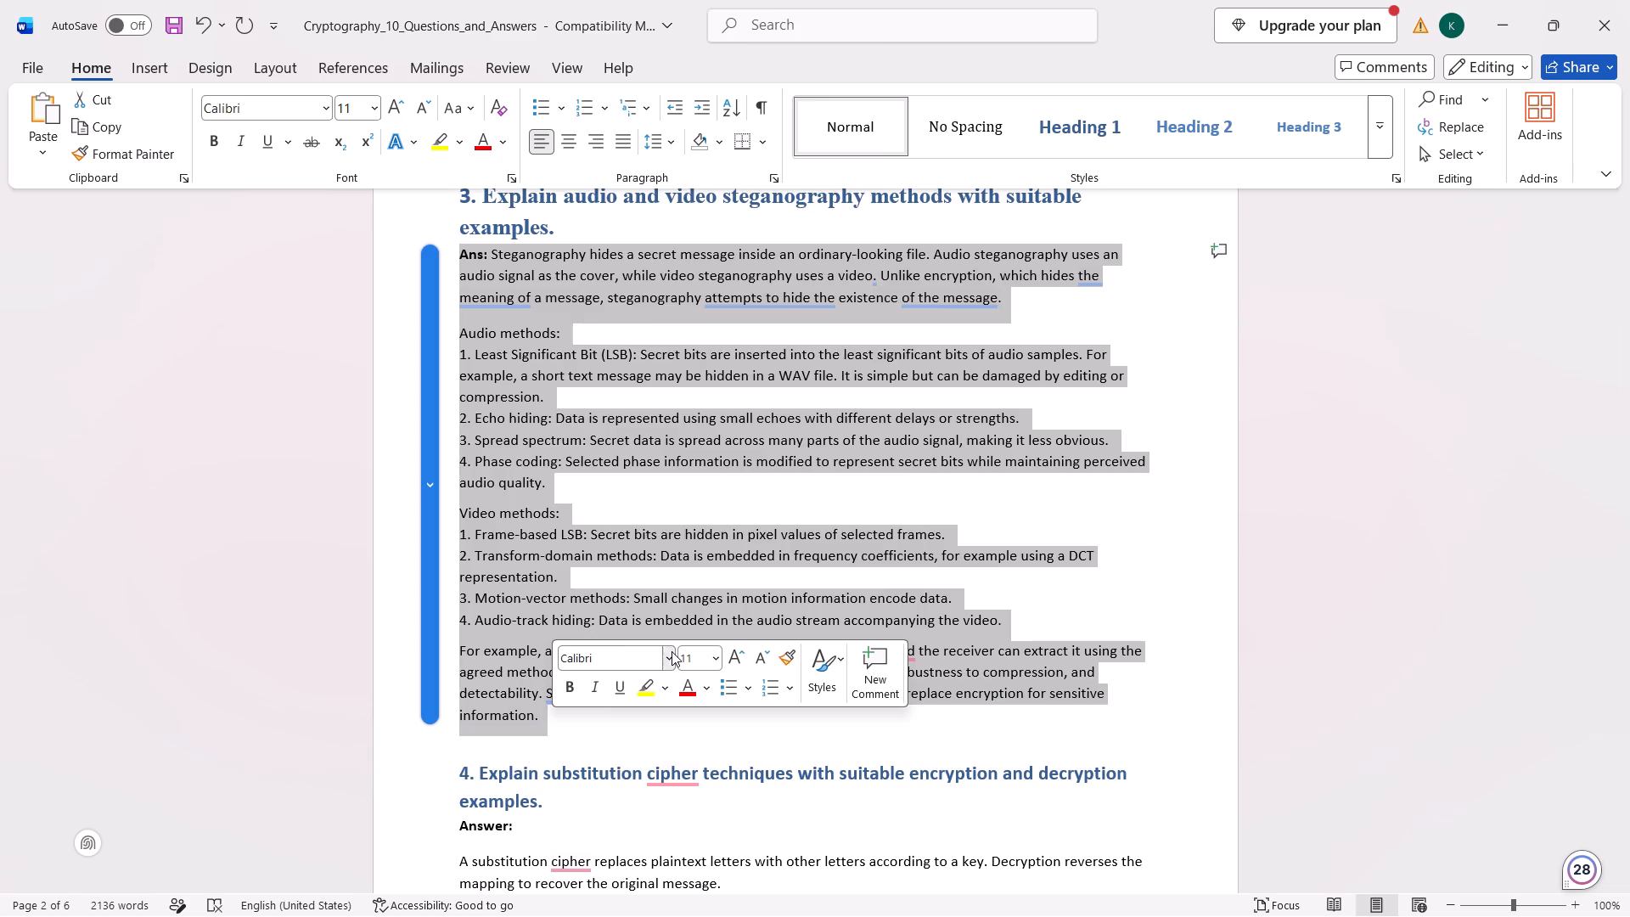
{"action": "scroll", "coordinate": [672, 178], "scroll_direction": "up", "scroll_amount": 7}
{"action": "left_click", "coordinate": [662, 157]}
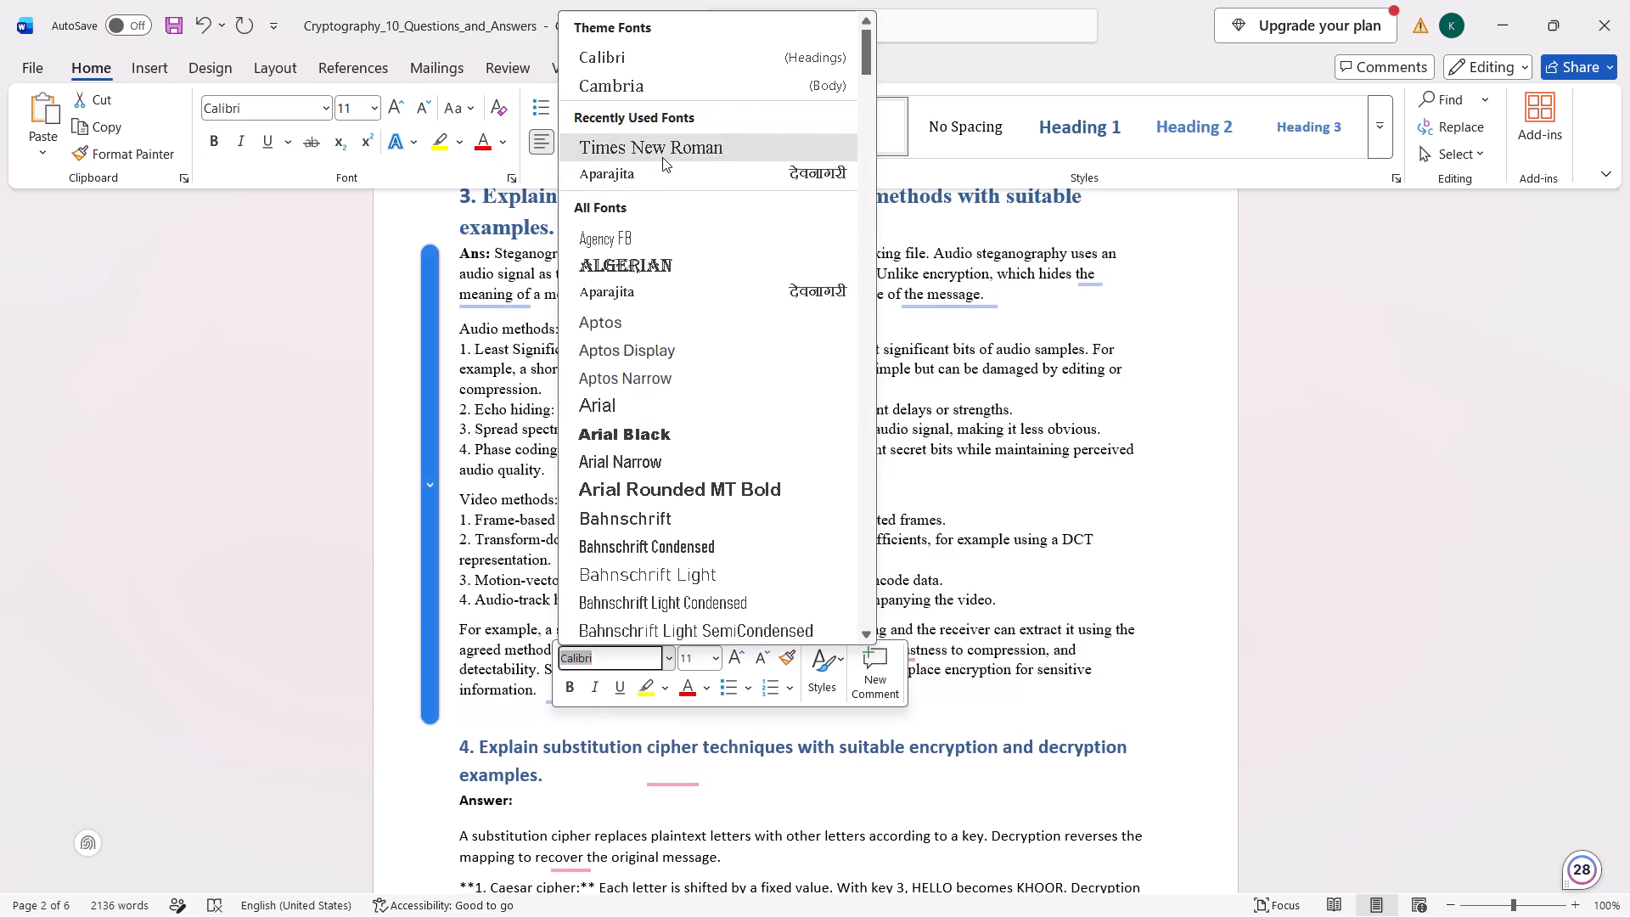
{"action": "left_click", "coordinate": [481, 272]}
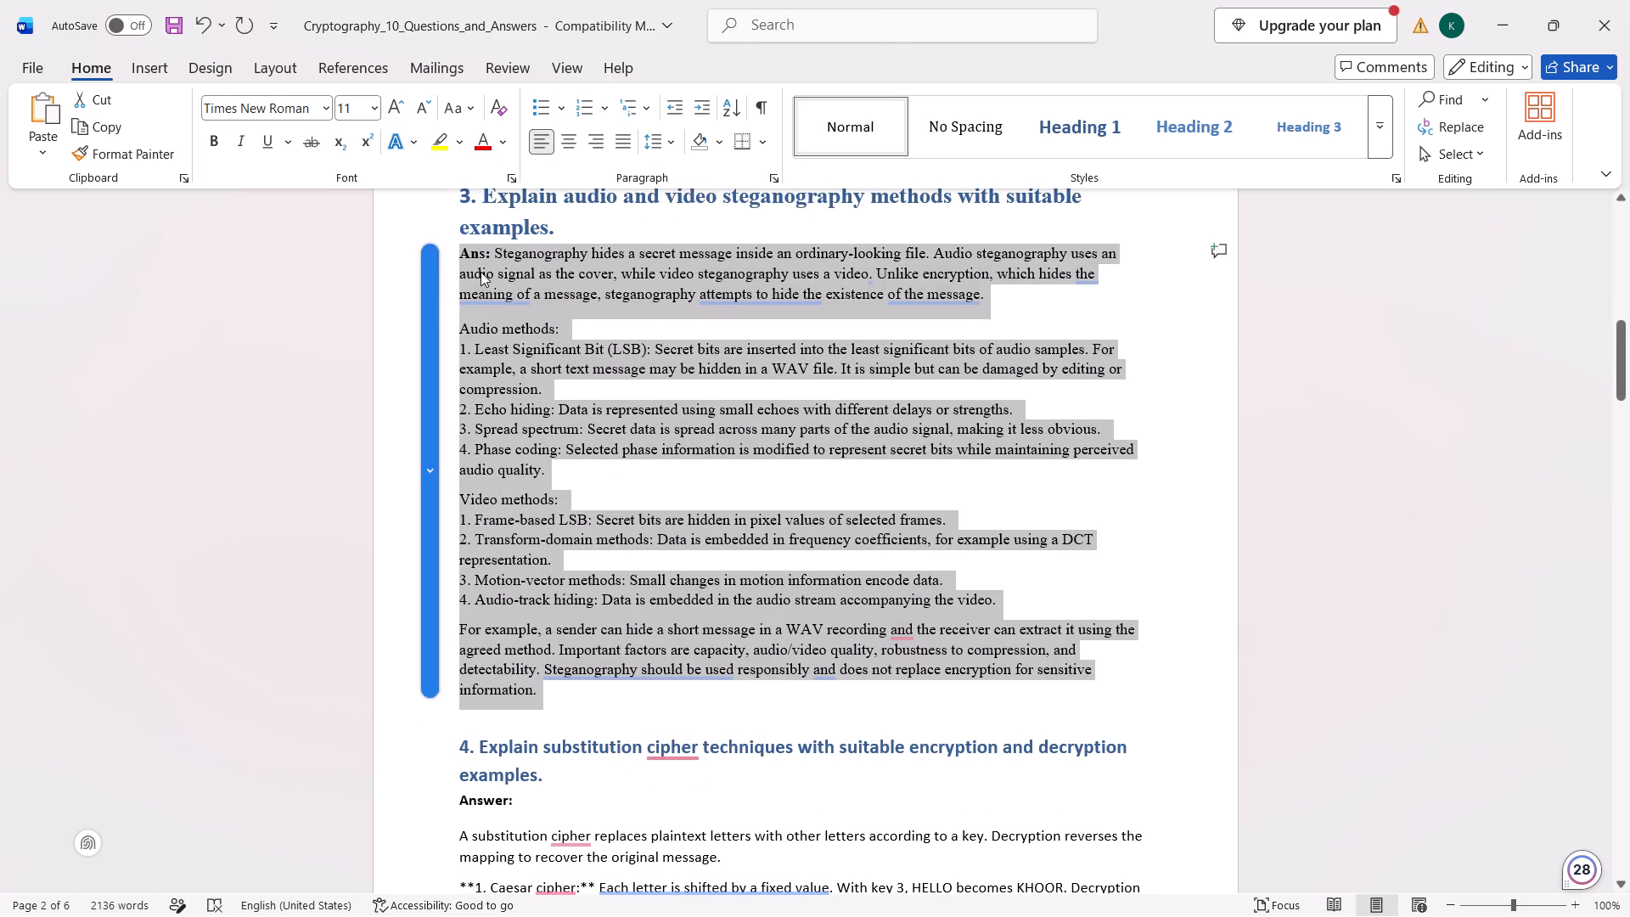
{"action": "left_click_drag", "start_coordinate": [457, 253], "coordinate": [599, 709]}
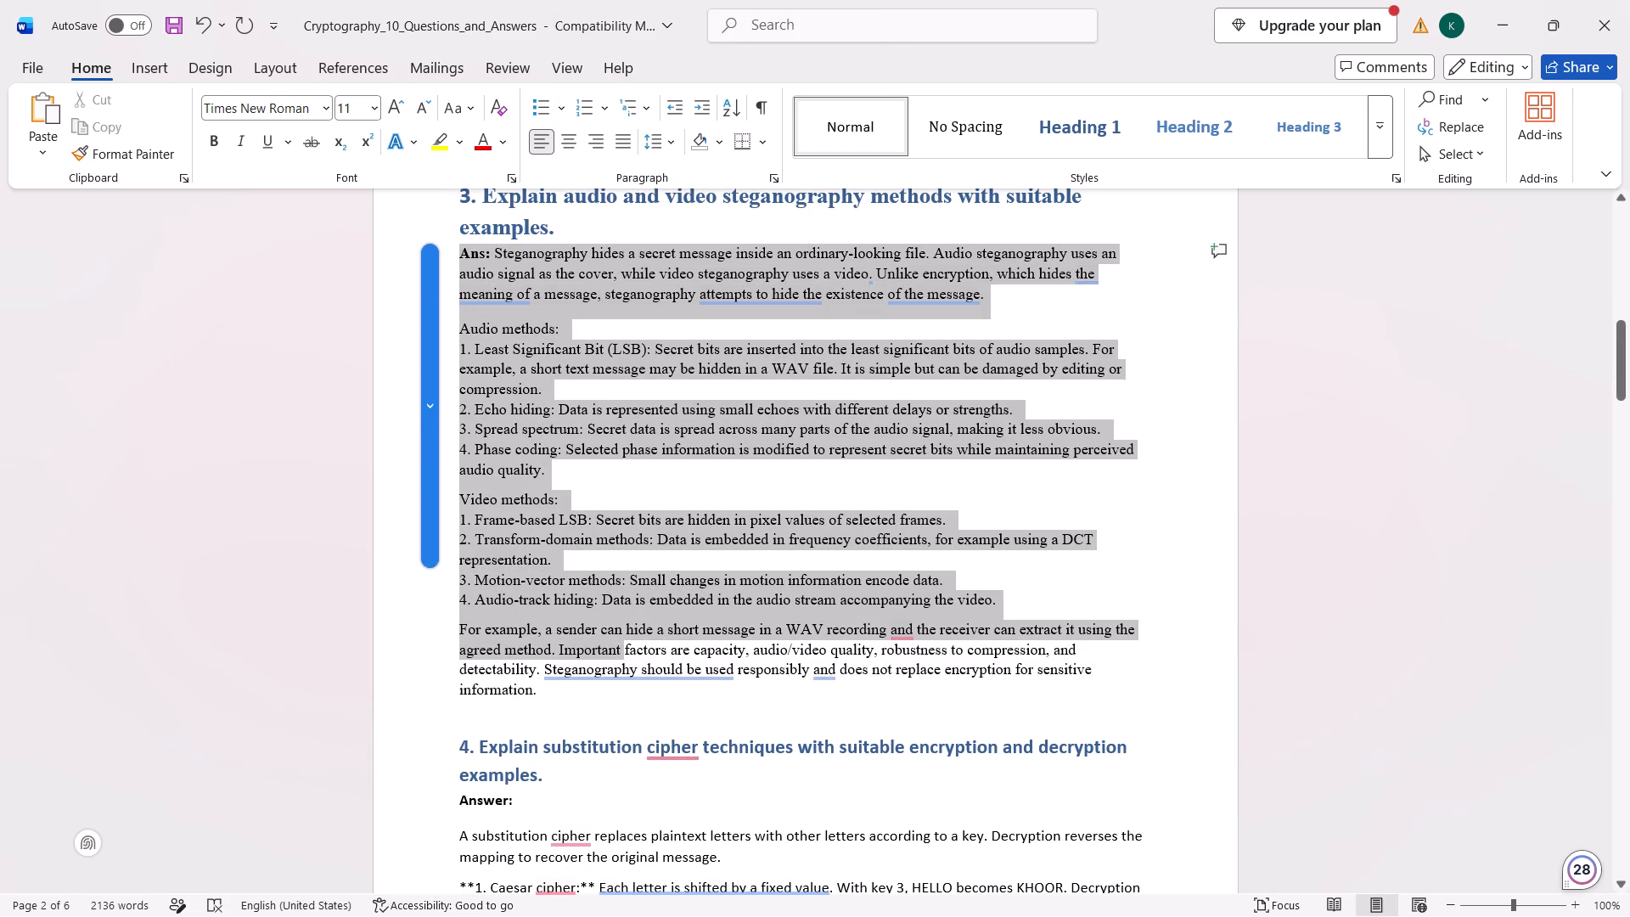
{"action": "left_click_drag", "start_coordinate": [599, 709], "coordinate": [565, 691]}
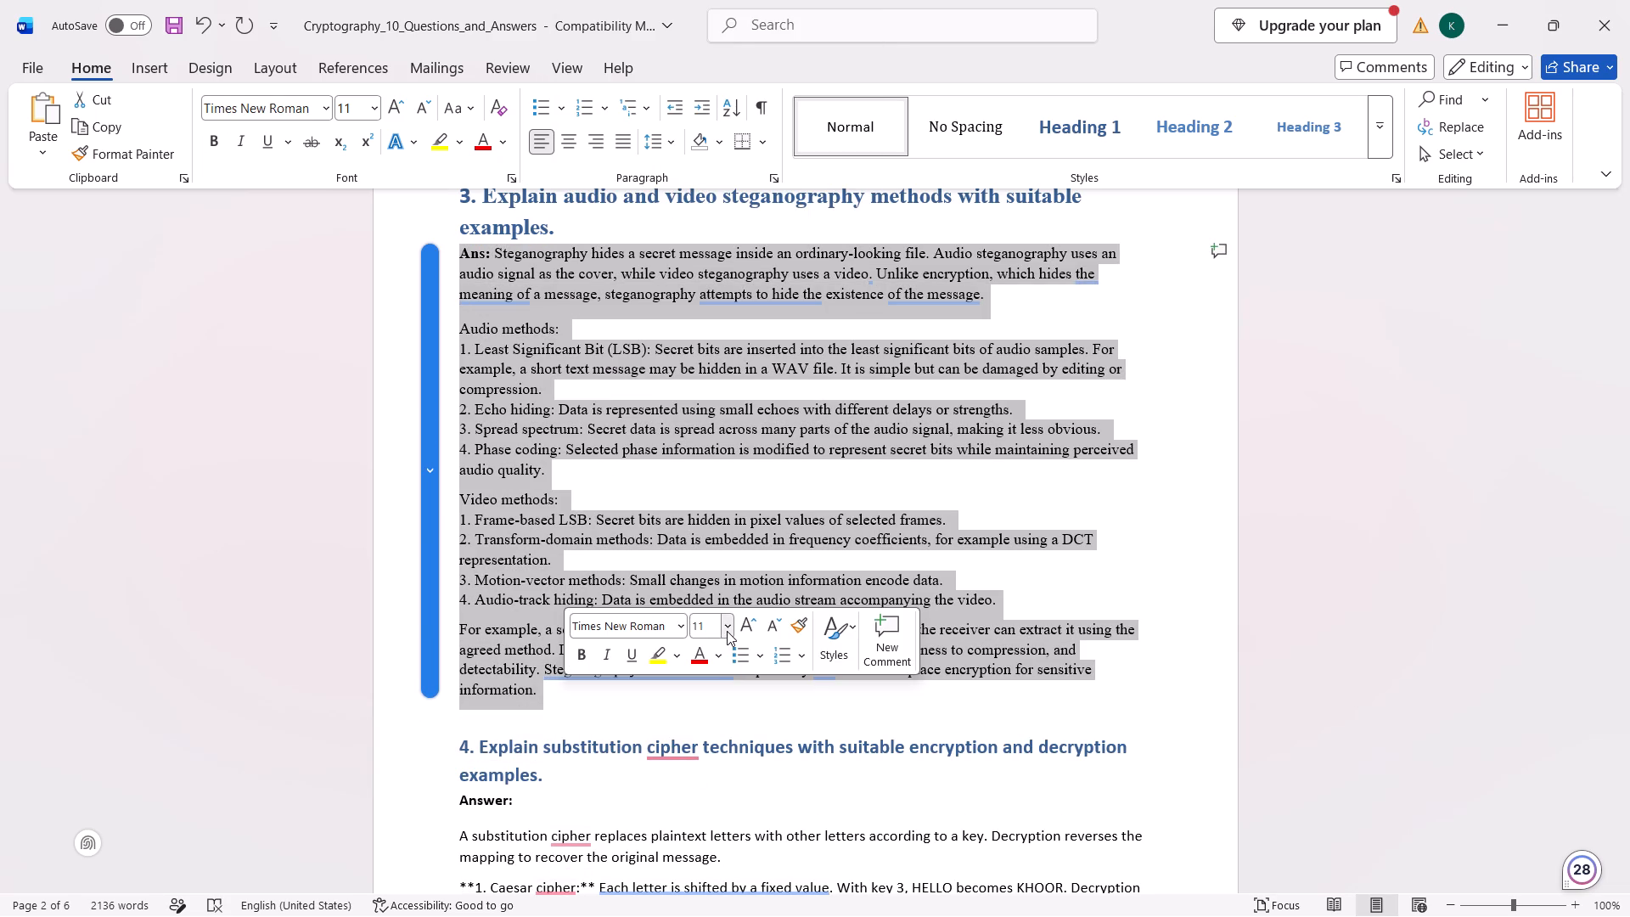
{"action": "left_click", "coordinate": [727, 631]}
{"action": "left_click", "coordinate": [711, 327]}
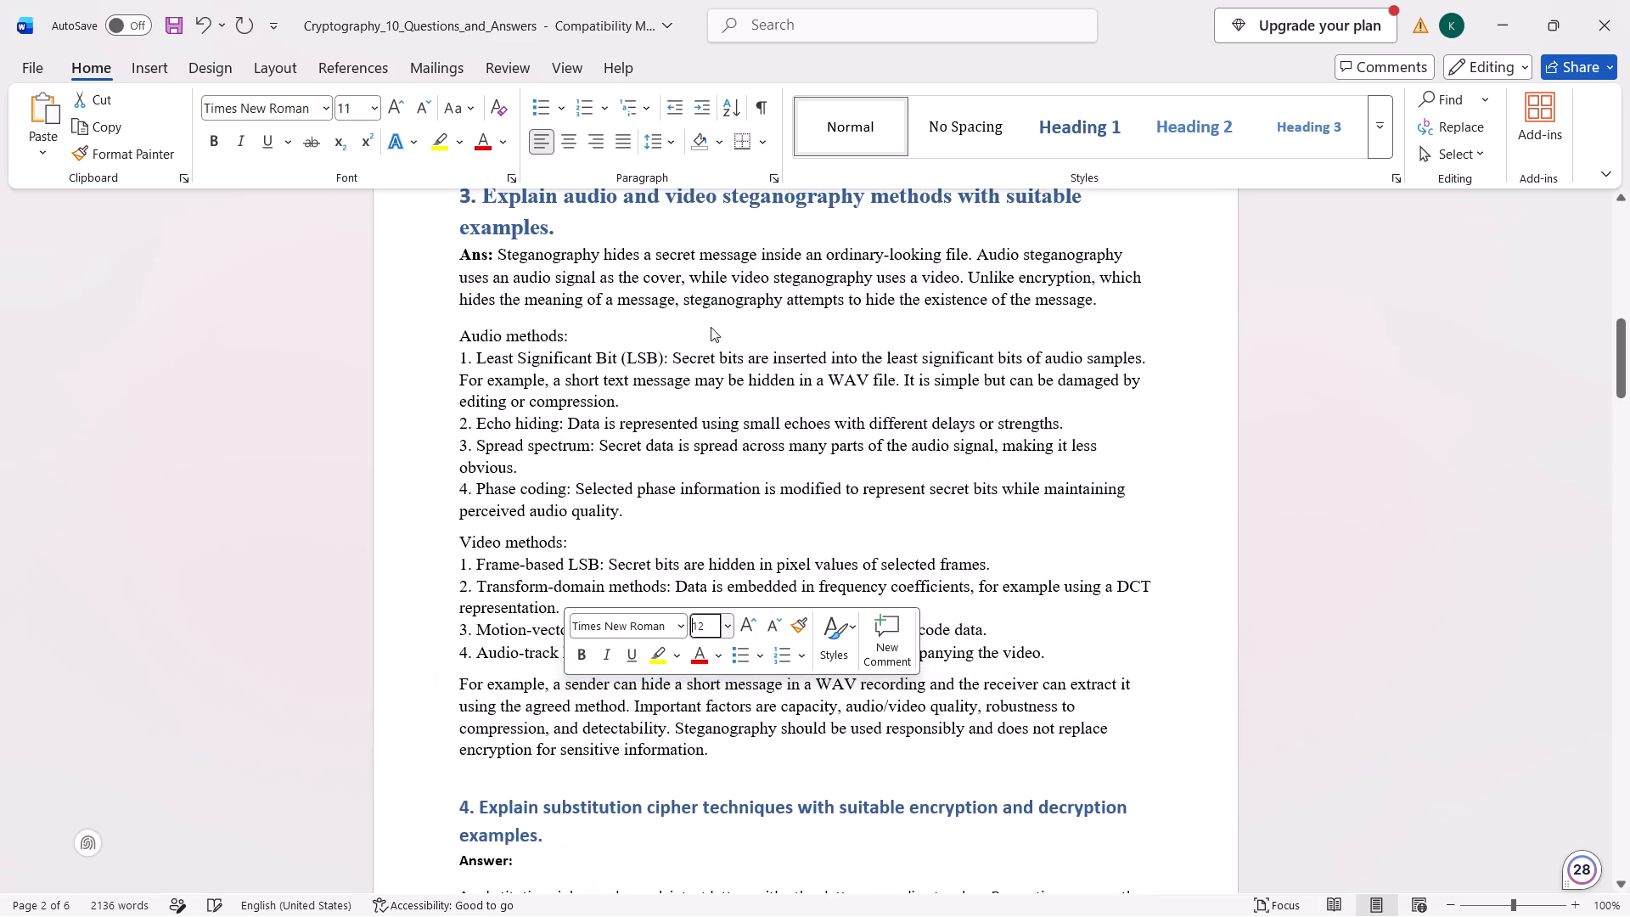
{"action": "left_click", "coordinate": [593, 514]}
Set the question 4 heading about substitution cipher techniques to size 16 in Times New Roman.
{"action": "scroll", "coordinate": [593, 514], "scroll_direction": "down", "scroll_amount": 3}
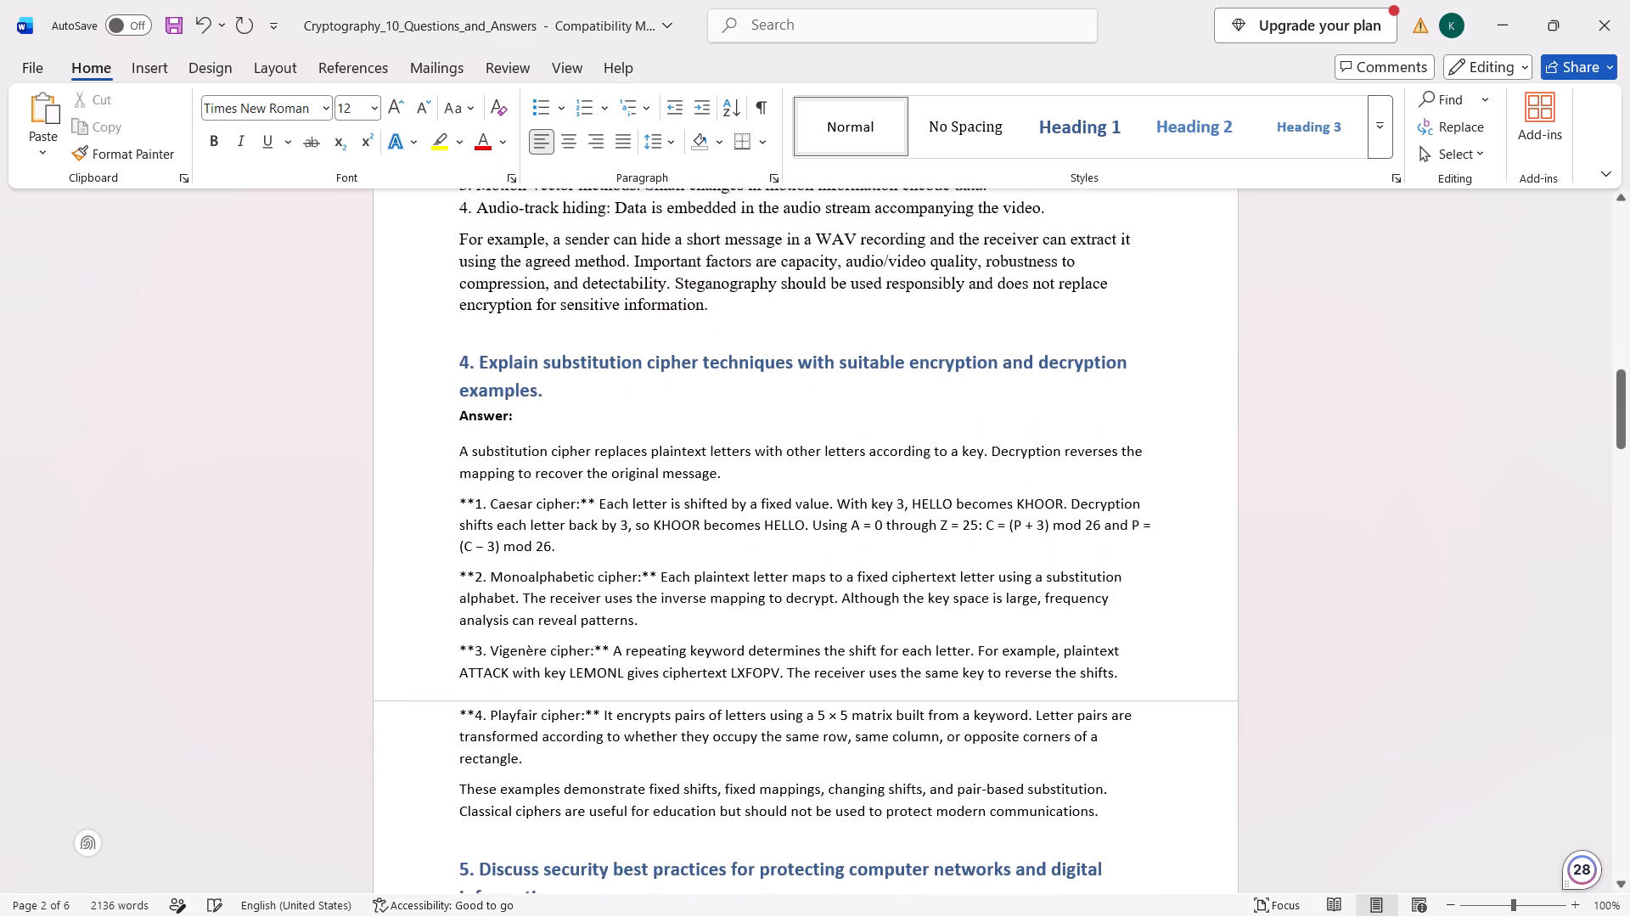
{"action": "left_click_drag", "start_coordinate": [458, 357], "coordinate": [542, 389]}
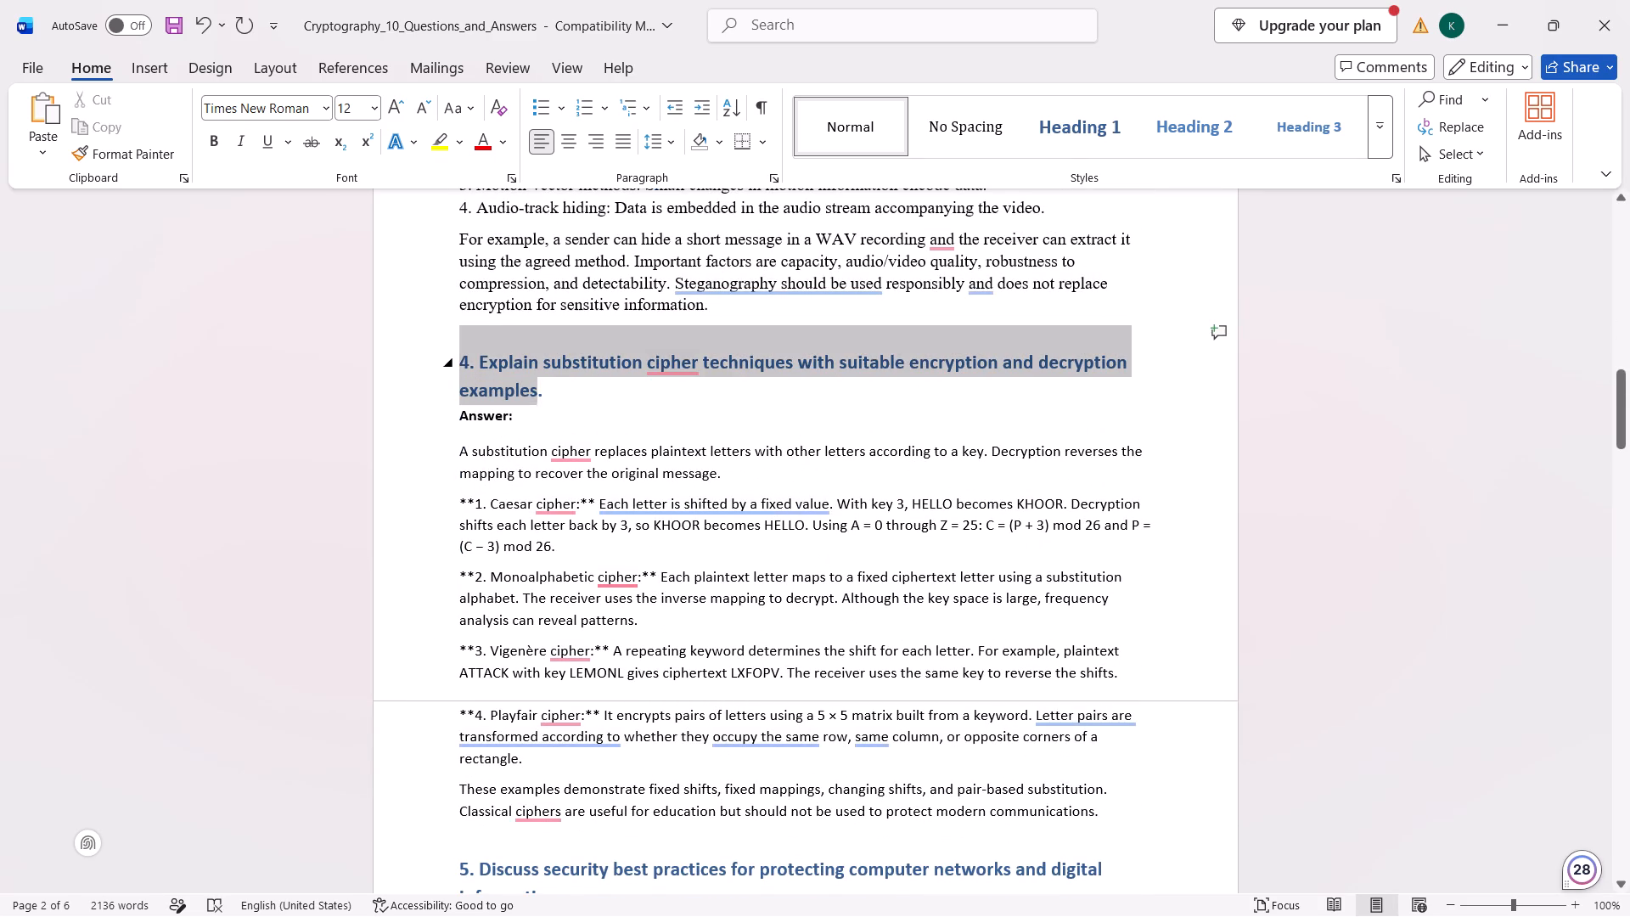
{"action": "left_click_drag", "start_coordinate": [542, 389], "coordinate": [543, 392]}
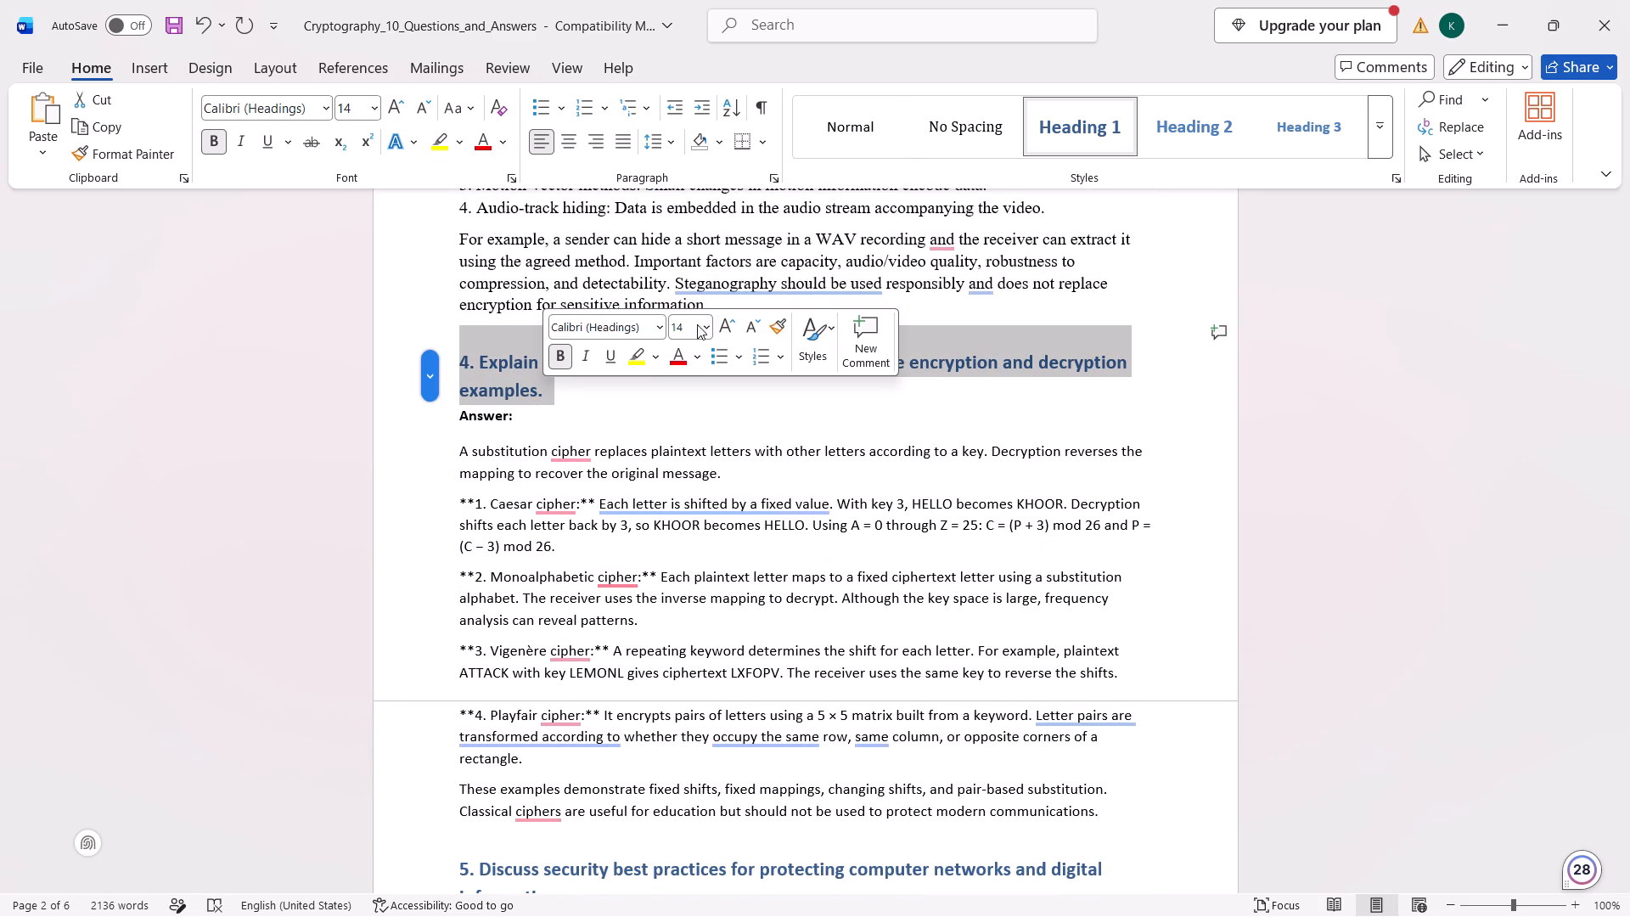
{"action": "left_click", "coordinate": [702, 329]}
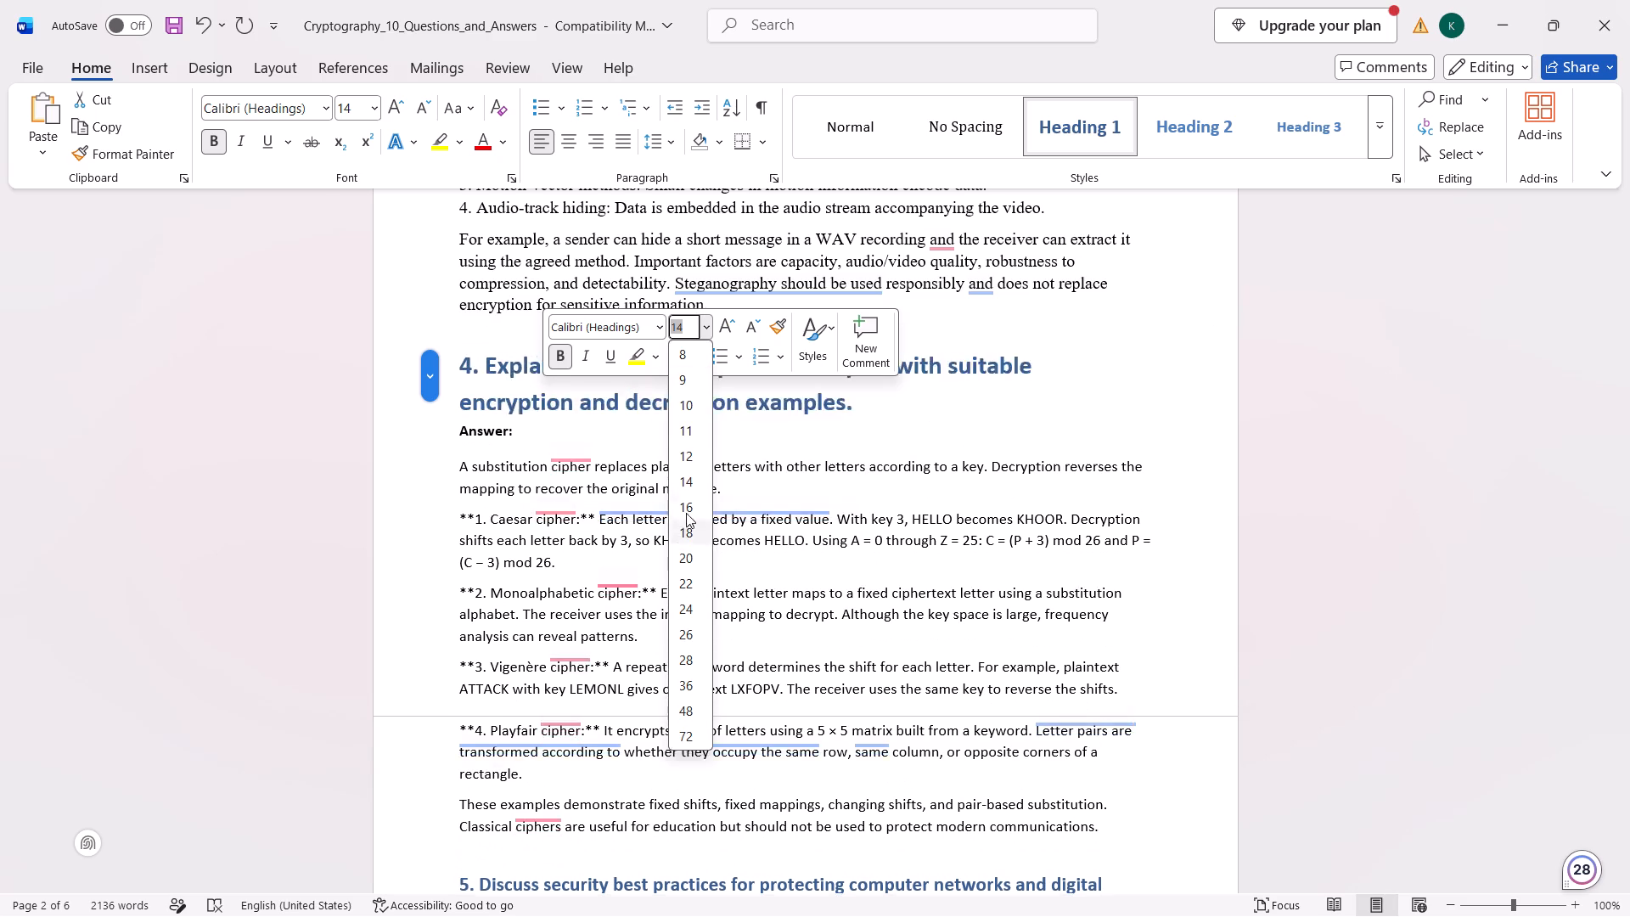
{"action": "left_click", "coordinate": [689, 505]}
{"action": "left_click", "coordinate": [661, 330]}
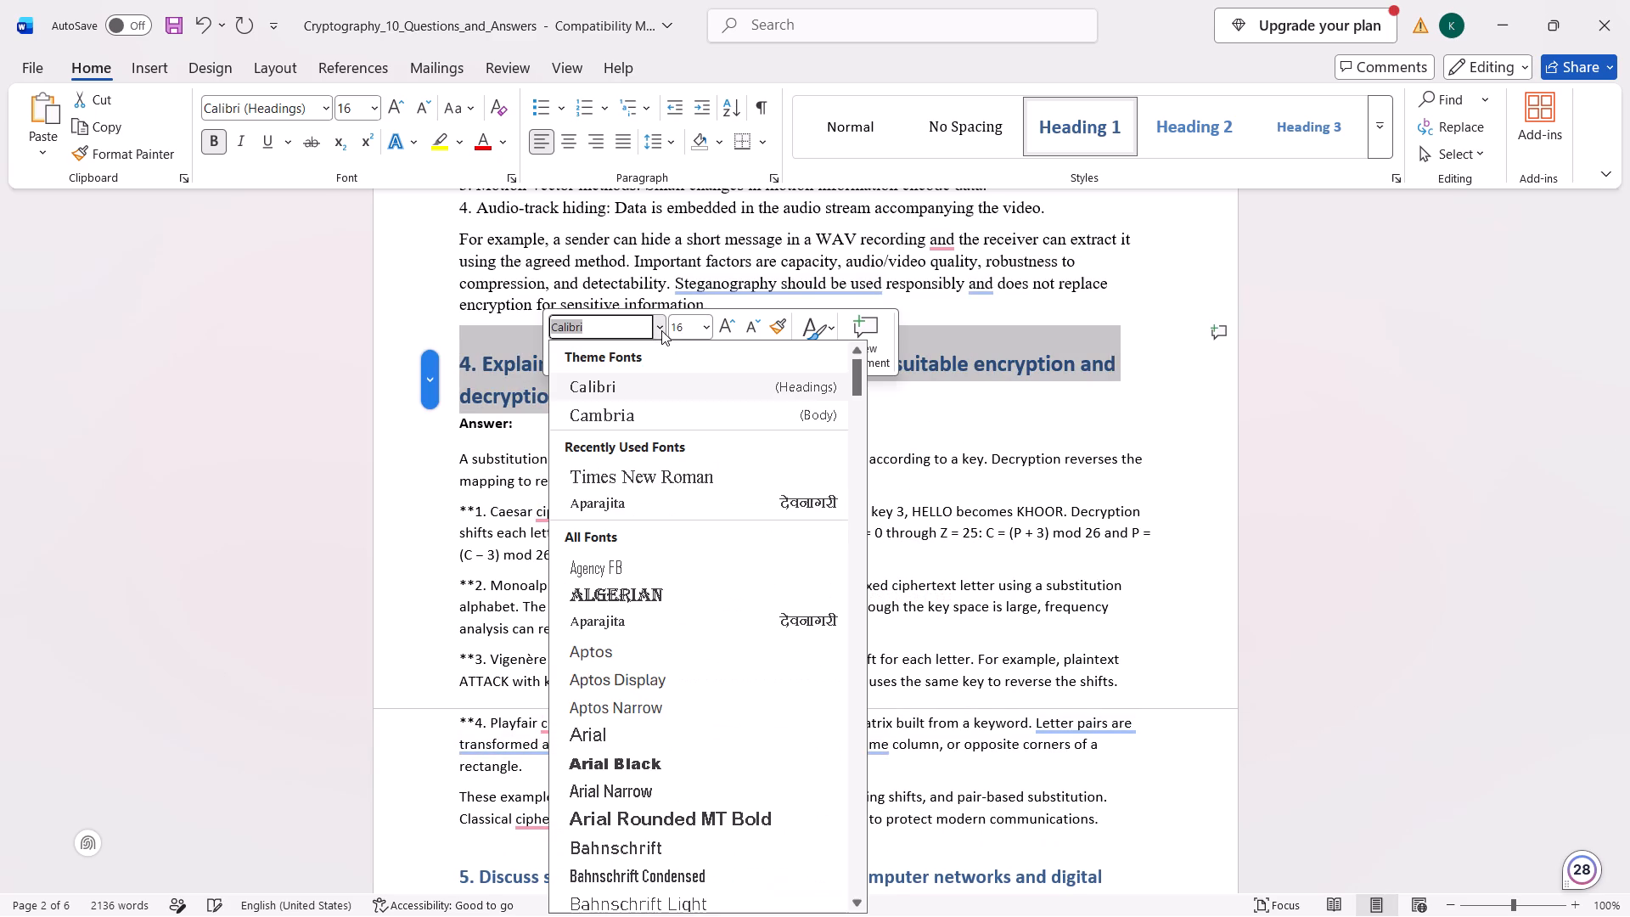
{"action": "left_click", "coordinate": [631, 474]}
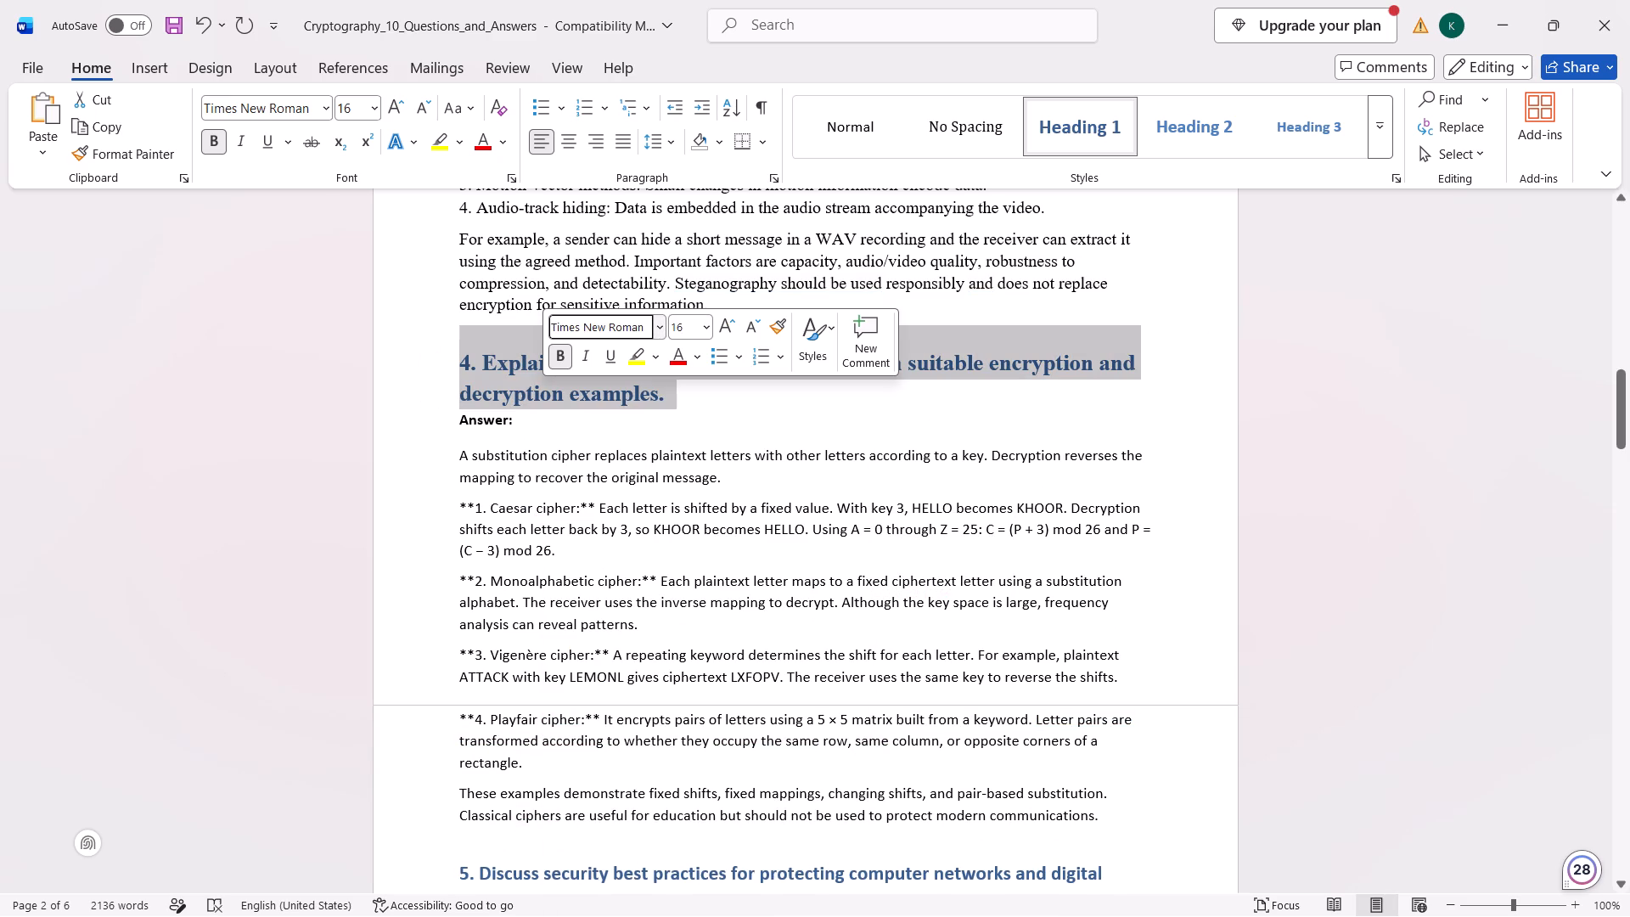
Replace the "Answer:" label of question 4 with "Ans : " on the same line as "A substitution cipher replaces".
{"action": "left_click", "coordinate": [463, 456]}
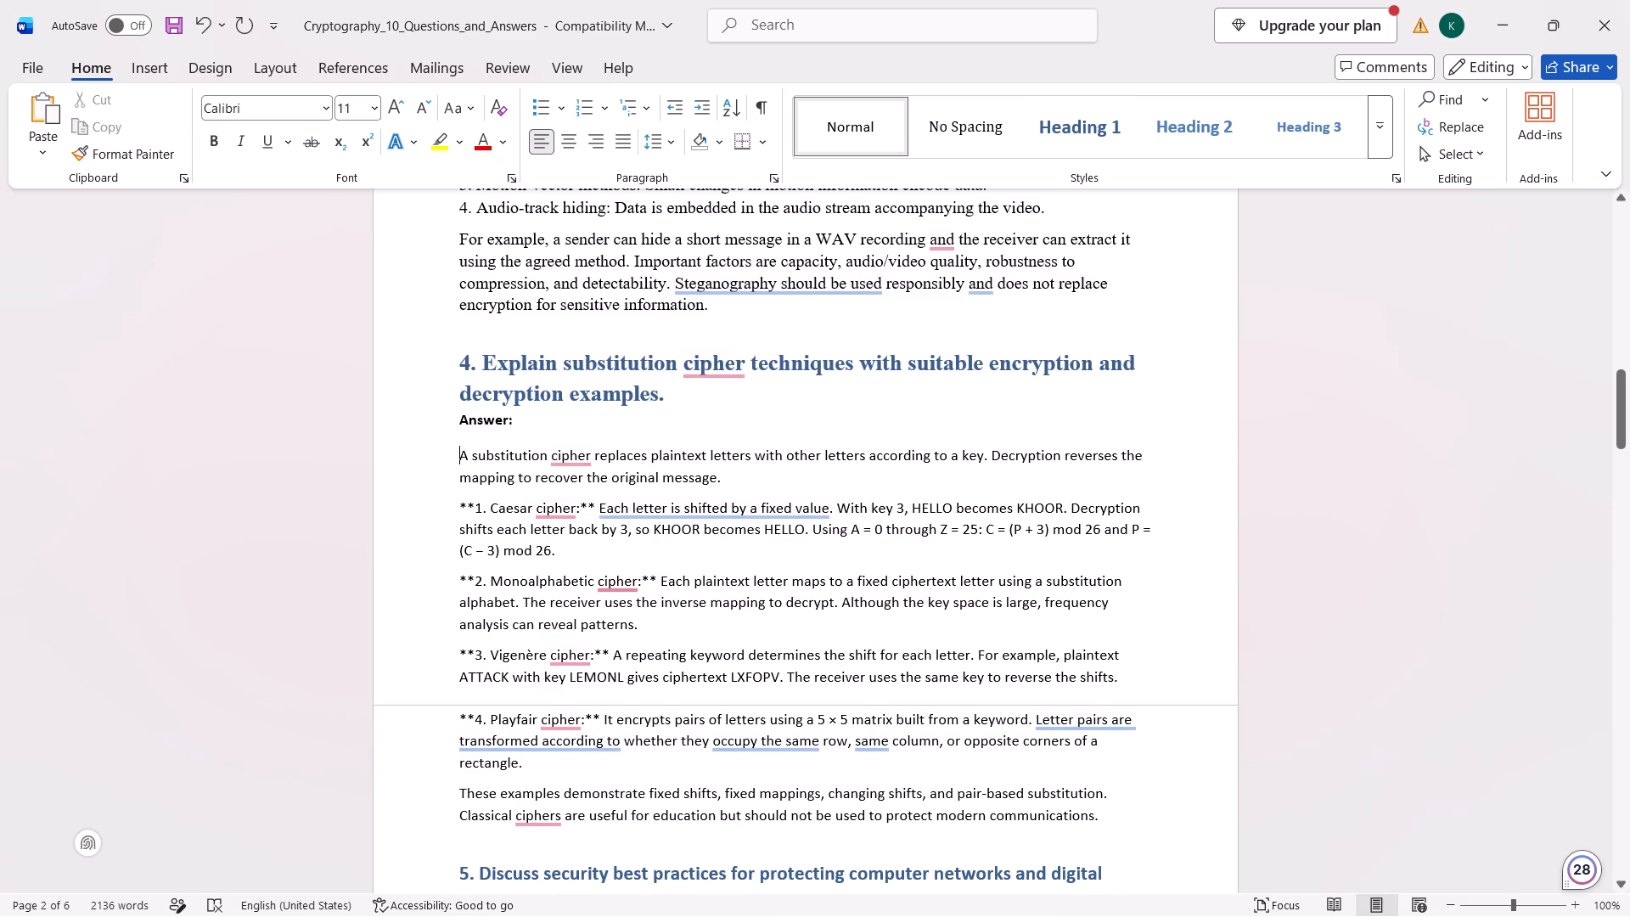
{"action": "key", "text": "BackSpace"}
{"action": "key", "text": "BackSpace"}
{"action": "key", "text": "BackSpace"}
{"action": "key", "text": "BackSpace"}
{"action": "key", "text": "BackSpace"}
{"action": "key", "text": "BackSpace"}
{"action": "key", "text": "BackSpace"}
{"action": "key", "text": "BackSpace"}
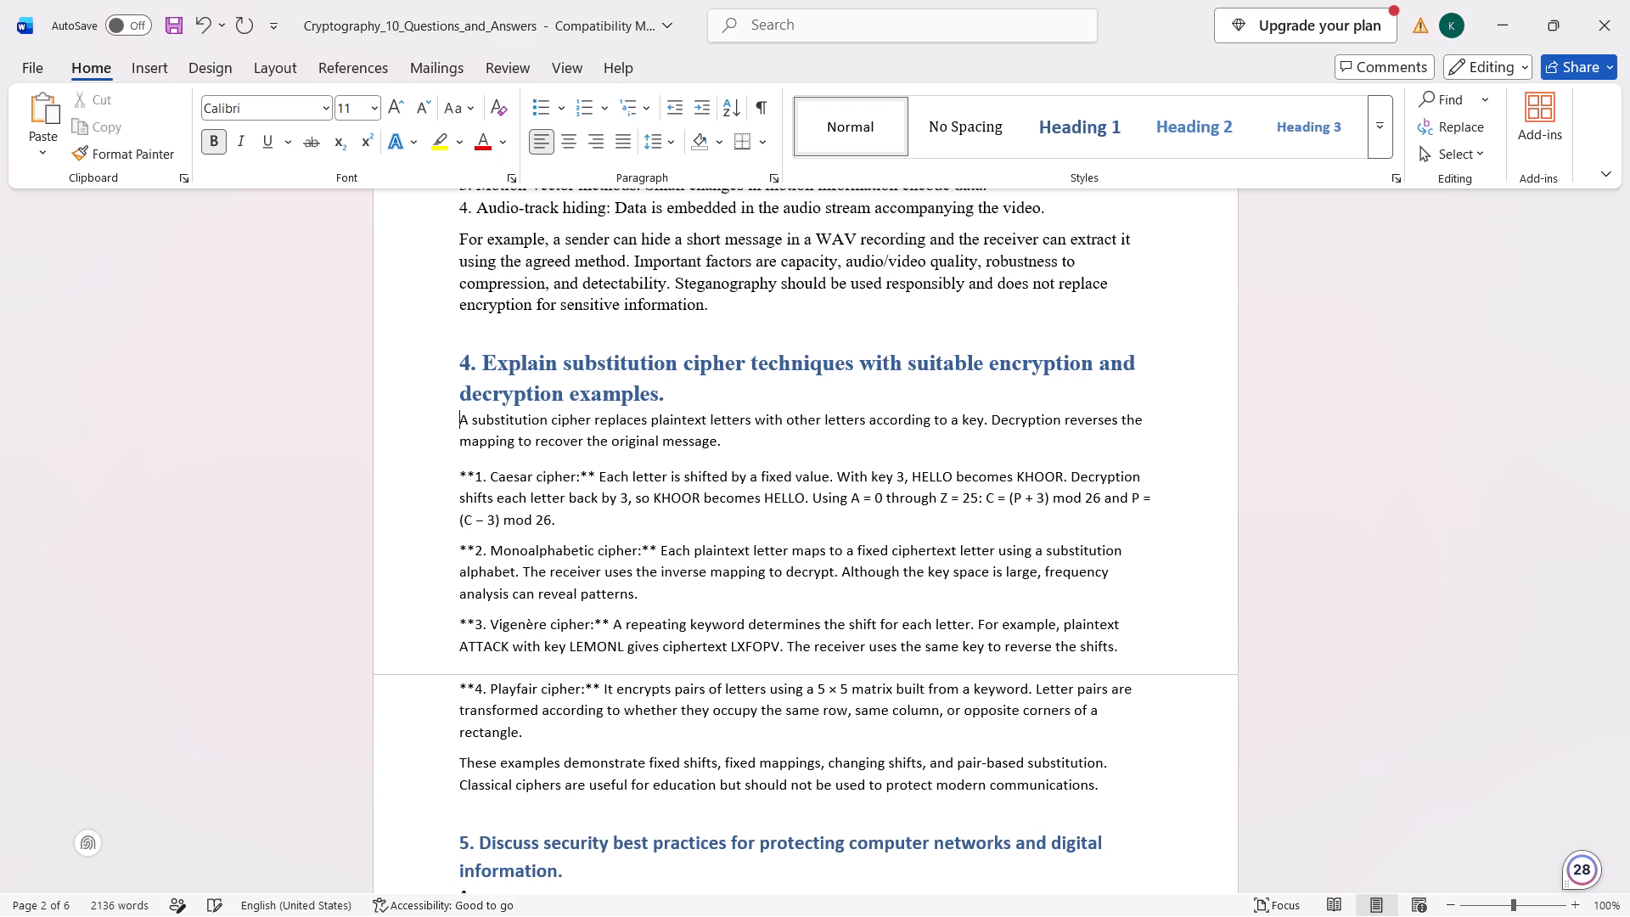
{"action": "type", "text": "Ans"}
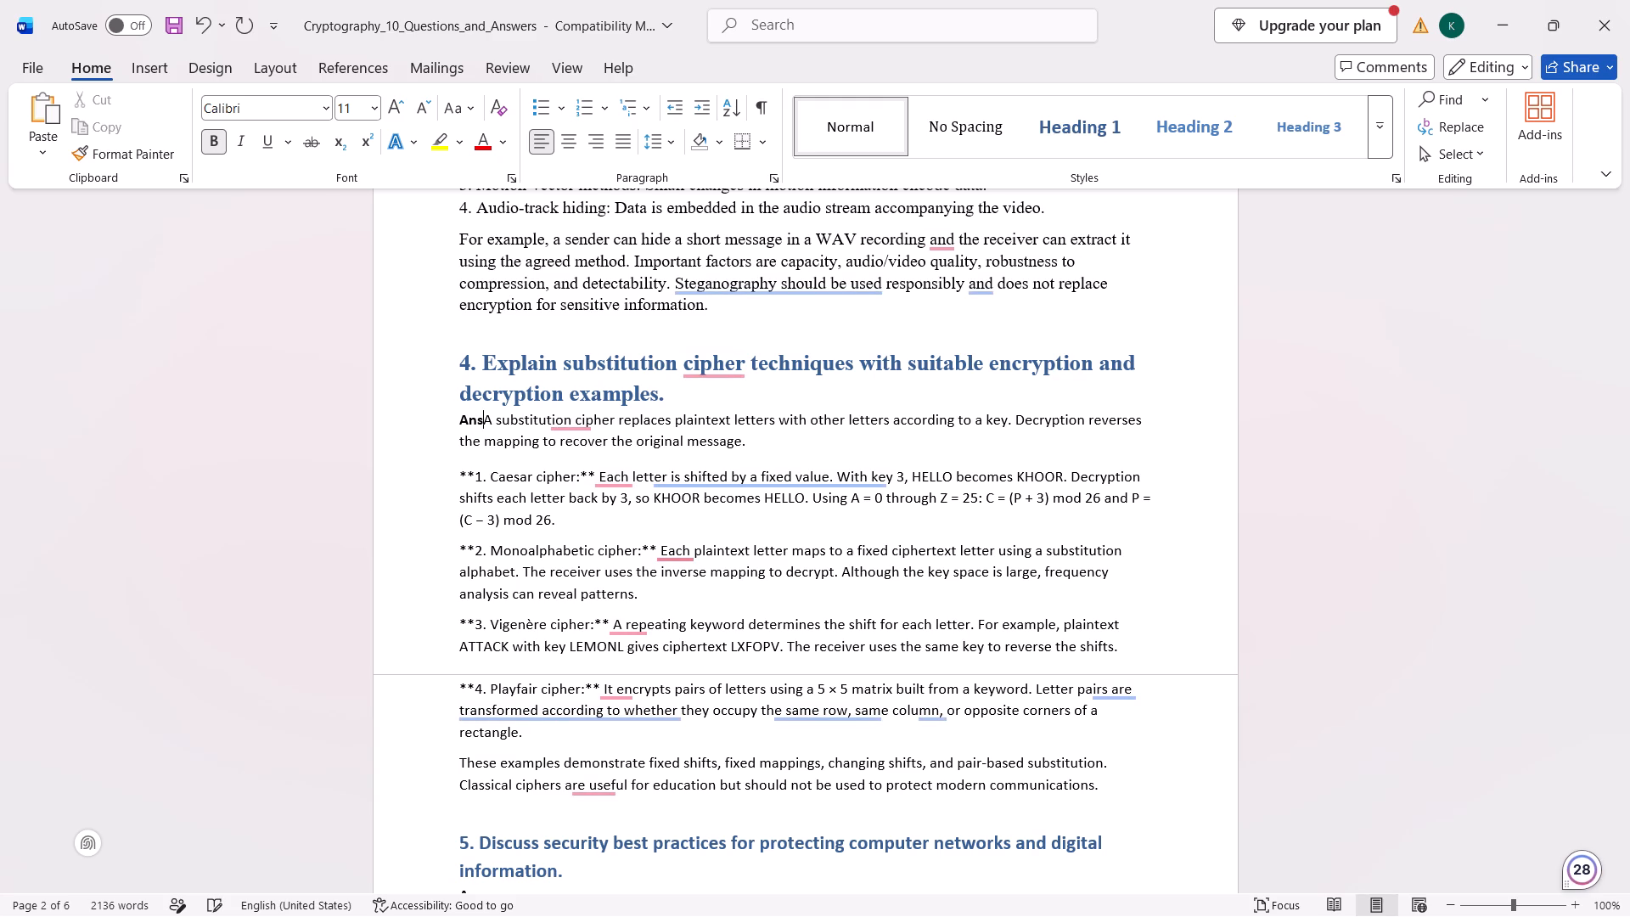
{"action": "key", "text": "space"}
{"action": "key", "text": "shift+colon"}
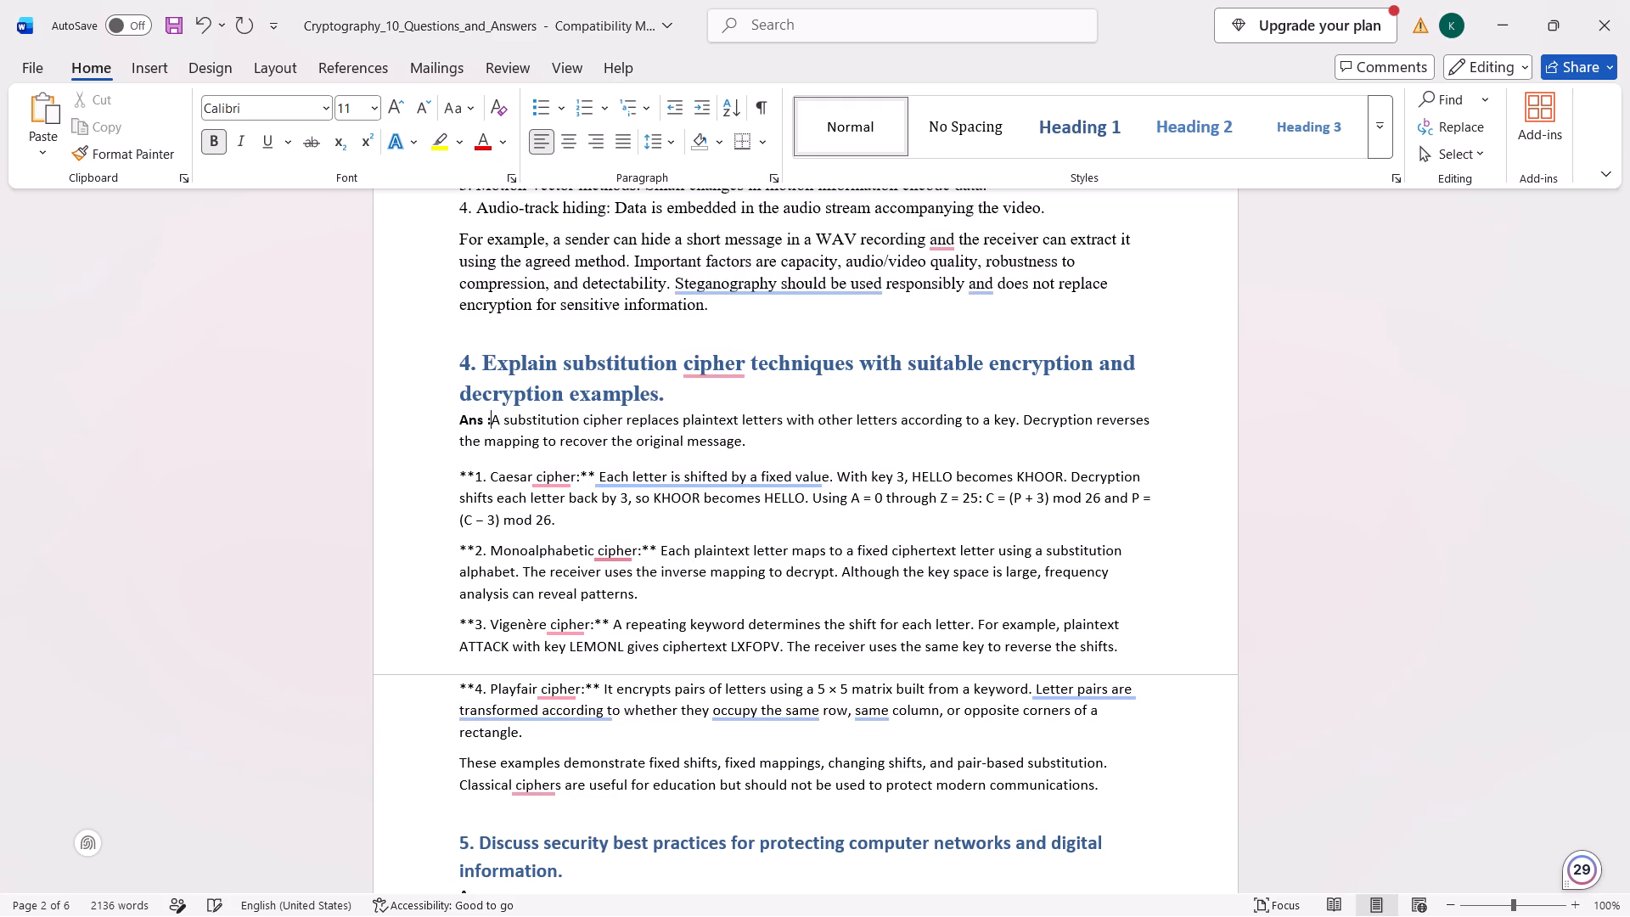
{"action": "key", "text": "space"}
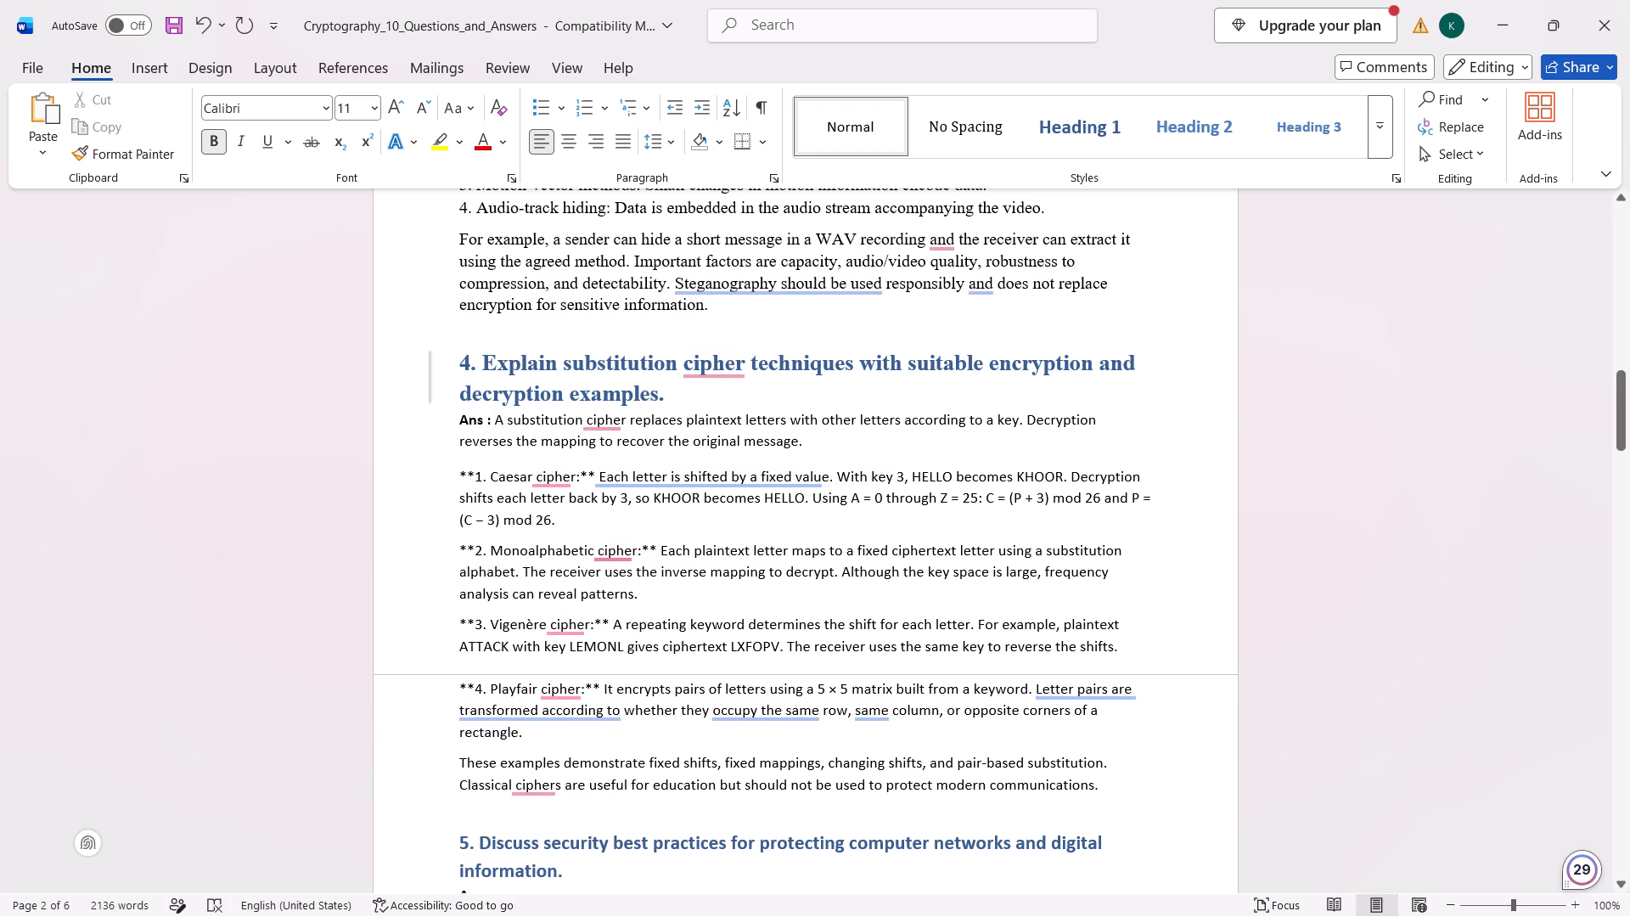
Delete the double asterisks before and after "1. Caesar cipher:" in the answer to question 4.
{"action": "left_click", "coordinate": [598, 476]}
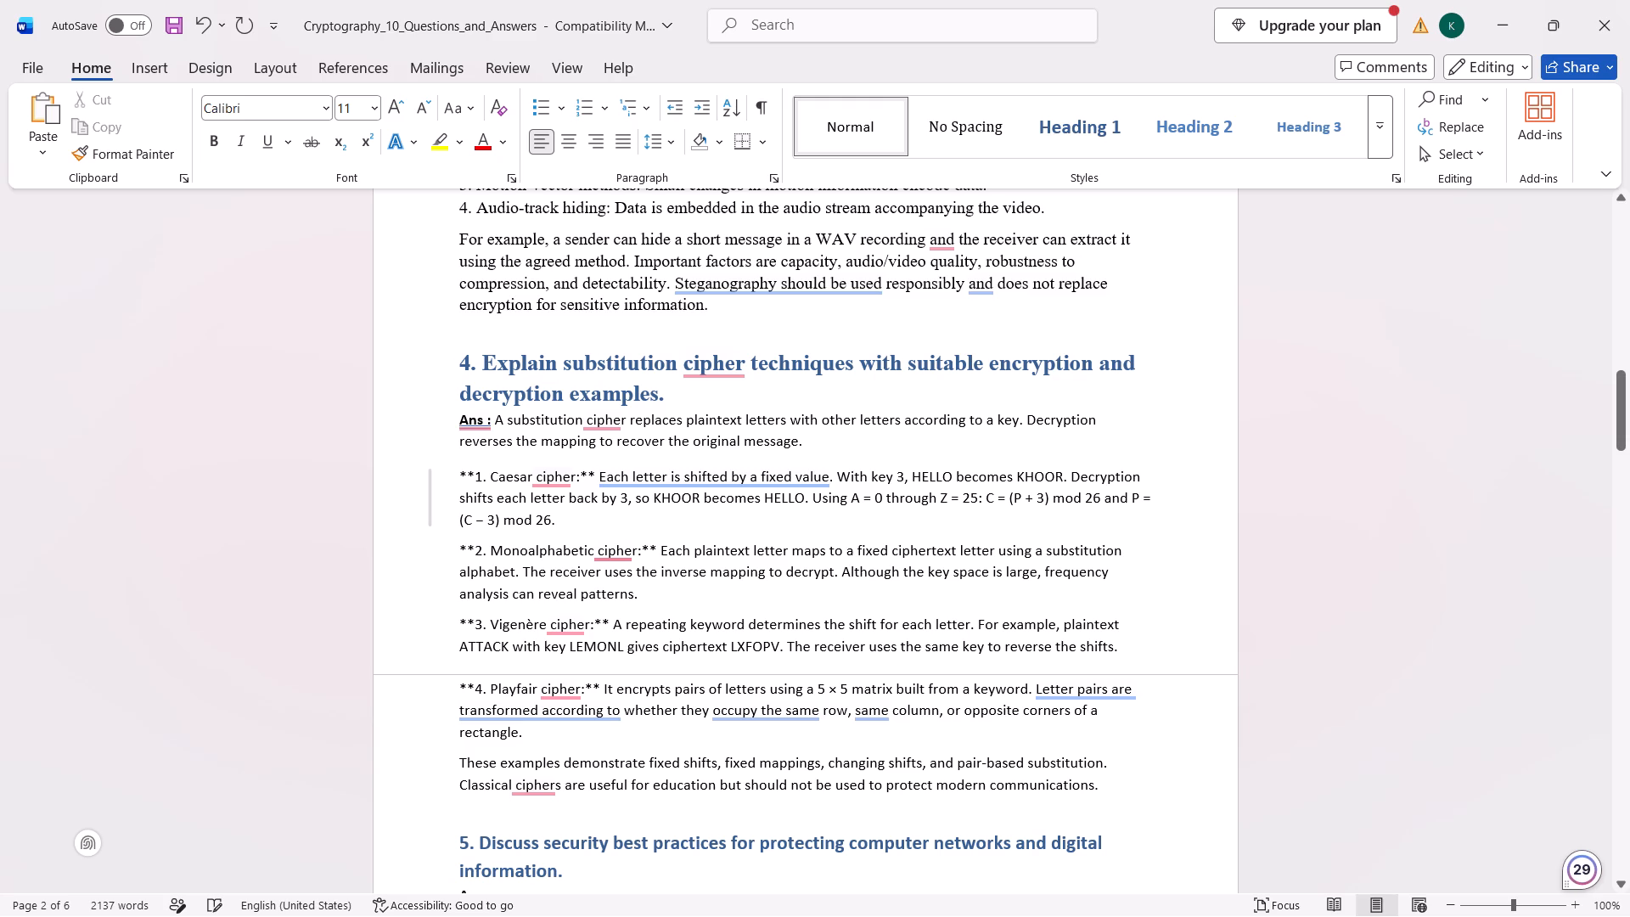
{"action": "key", "text": "Left"}
{"action": "key", "text": "BackSpace"}
{"action": "key", "text": "BackSpace"}
{"action": "key", "text": "Left"}
{"action": "key", "text": "Left"}
{"action": "key", "text": "Left"}
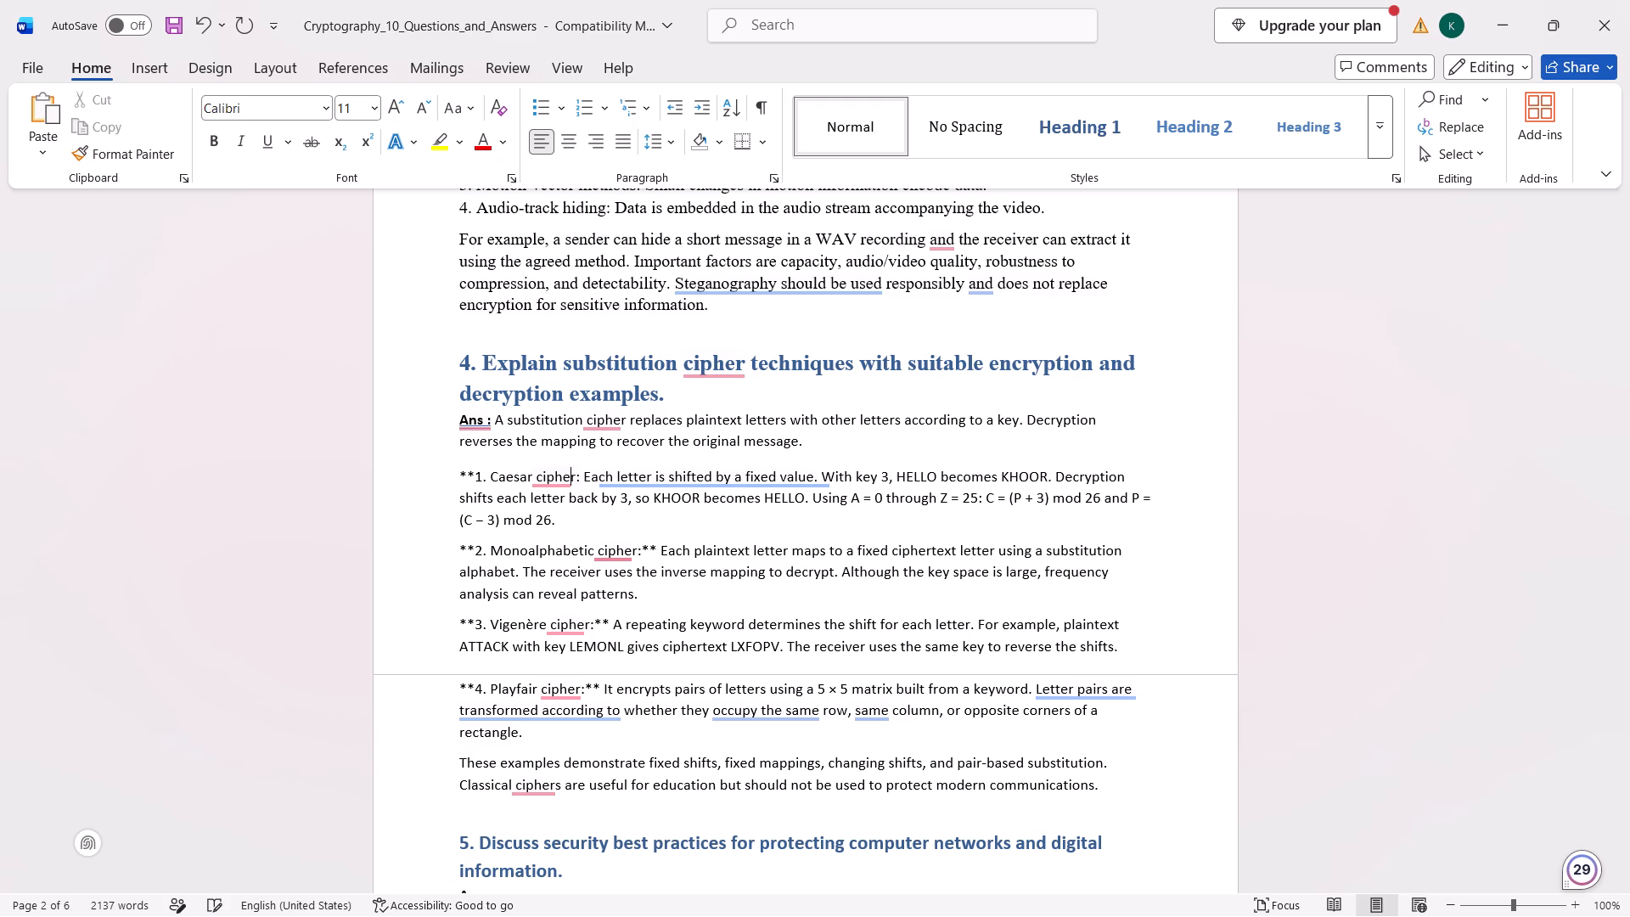
{"action": "key", "text": "Left"}
{"action": "key", "text": "Left"}
{"action": "key", "text": "Left"}
{"action": "key", "text": "Left"}
{"action": "key", "text": "Left"}
{"action": "key", "text": "Left"}
{"action": "key", "text": "Left"}
{"action": "key", "text": "Left"}
{"action": "key", "text": "Left"}
{"action": "key", "text": "Left"}
{"action": "key", "text": "Left"}
{"action": "key", "text": "Left"}
{"action": "key", "text": "Left"}
{"action": "key", "text": "Left"}
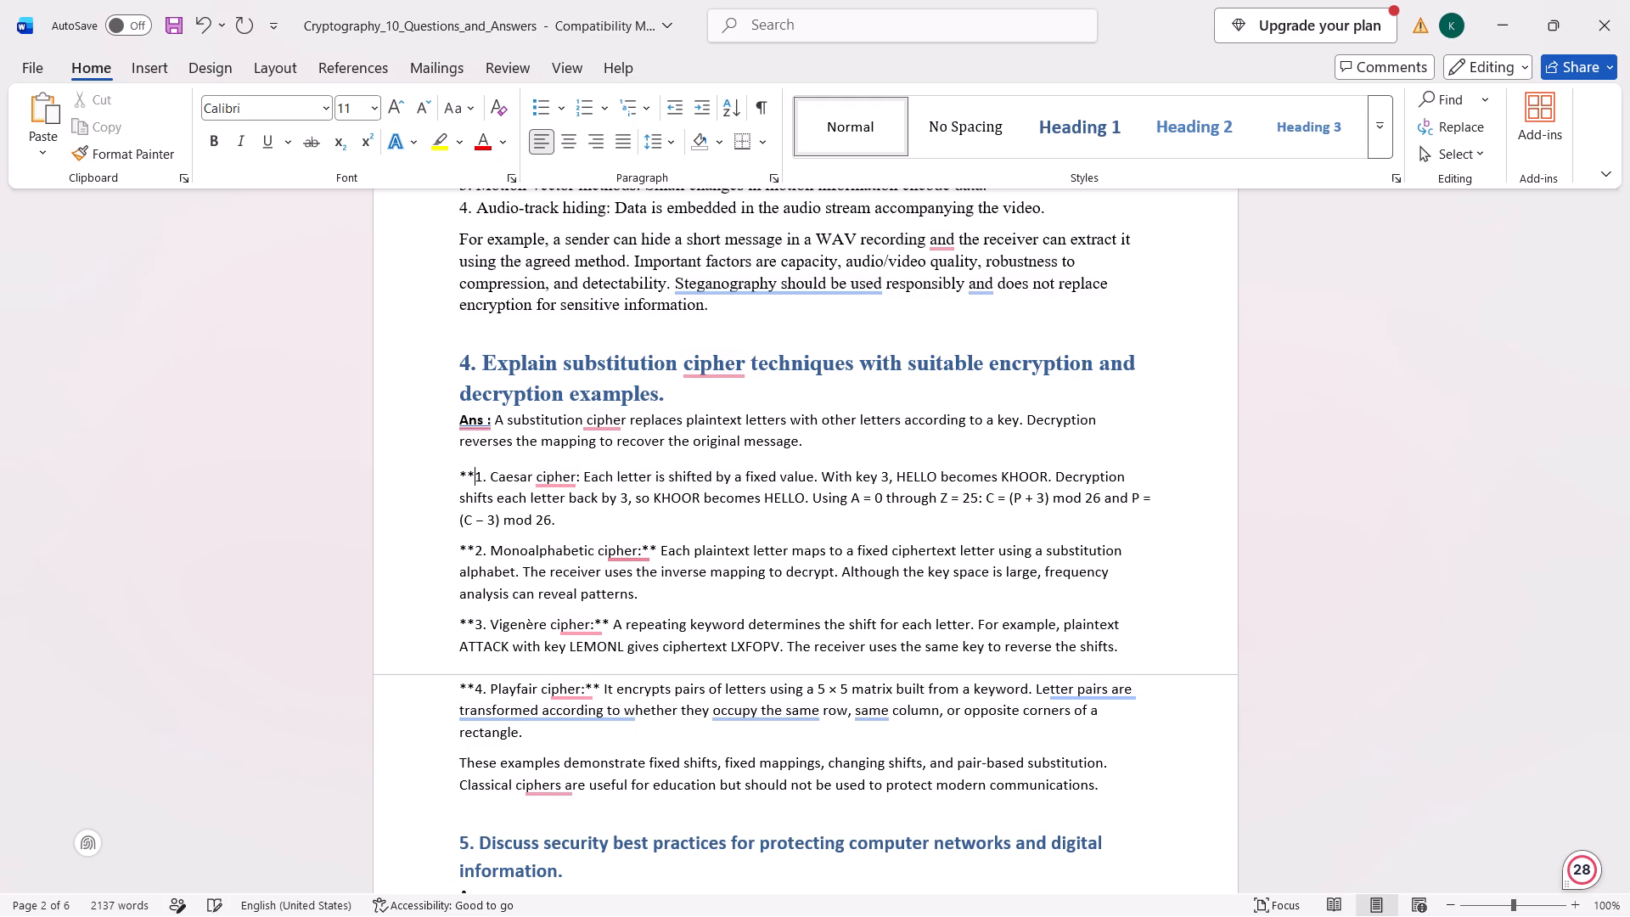
{"action": "key", "text": "BackSpace"}
{"action": "key", "text": "BackSpace"}
Delete the double asterisks before and after "2. Monoalphabetic cipher:" in the answer to question 4.
{"action": "key", "text": "Down"}
{"action": "key", "text": "Down"}
{"action": "key", "text": "Down"}
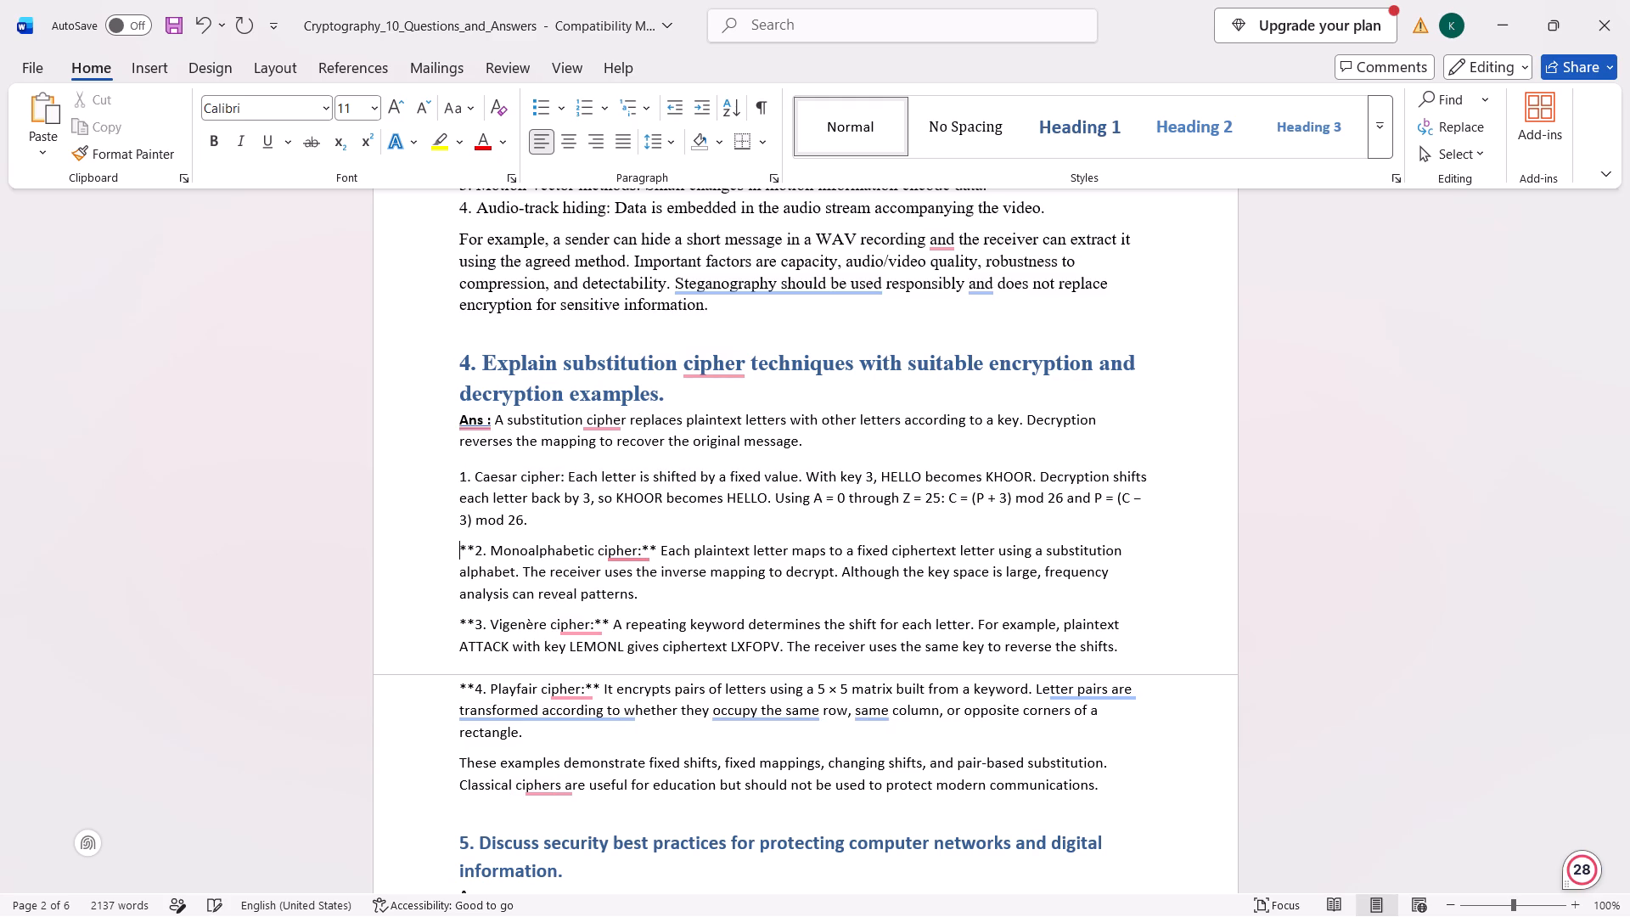
{"action": "key", "text": "Down"}
{"action": "key", "text": "Right"}
{"action": "key", "text": "Up"}
{"action": "key", "text": "Right"}
{"action": "key", "text": "BackSpace"}
{"action": "key", "text": "BackSpace"}
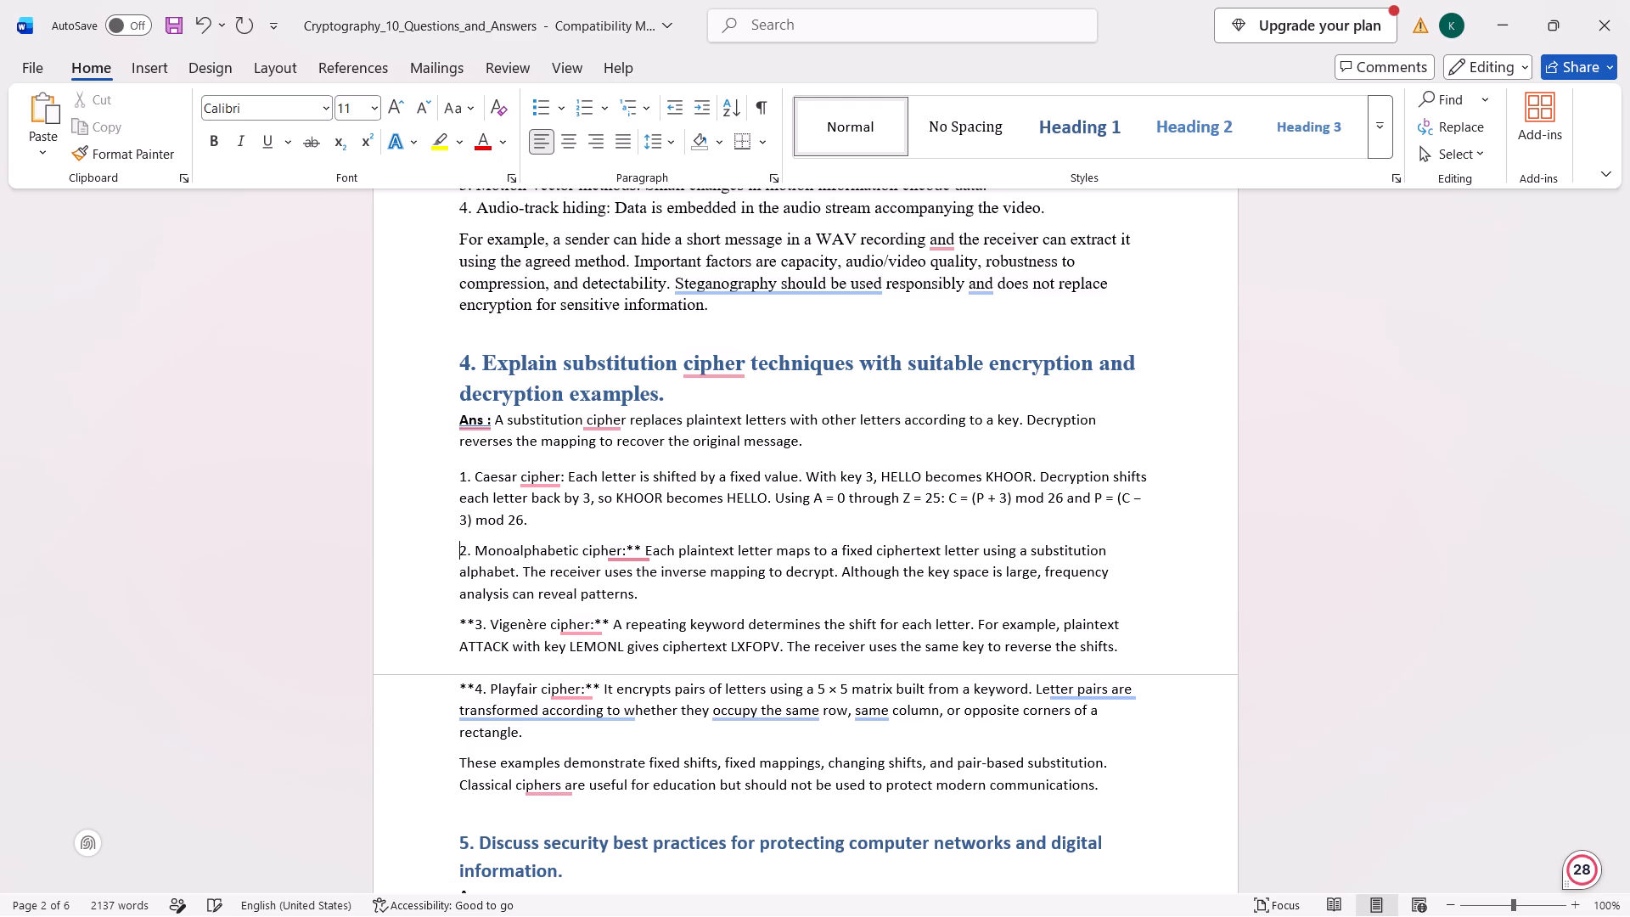
{"action": "key", "text": "Right"}
{"action": "key", "text": "Right"}
{"action": "key", "text": "Right"}
{"action": "key", "text": "Right"}
{"action": "key", "text": "Right"}
{"action": "key", "text": "Right"}
{"action": "key", "text": "Right"}
{"action": "key", "text": "Right"}
{"action": "key", "text": "Right"}
{"action": "key", "text": "Right"}
{"action": "key", "text": "Right"}
{"action": "key", "text": "Right"}
{"action": "key", "text": "Right"}
{"action": "key", "text": "Right"}
{"action": "key", "text": "Right"}
{"action": "key", "text": "Right"}
{"action": "key", "text": "Right"}
{"action": "key", "text": "Right"}
{"action": "key", "text": "Right"}
{"action": "key", "text": "Right"}
{"action": "key", "text": "Right"}
{"action": "key", "text": "Right"}
{"action": "key", "text": "BackSpace"}
{"action": "key", "text": "BackSpace"}
Delete the double asterisks after and before "3. Vigenère cipher:" in the answer to question 4.
{"action": "key", "text": "Down"}
{"action": "key", "text": "Down"}
{"action": "key", "text": "Down"}
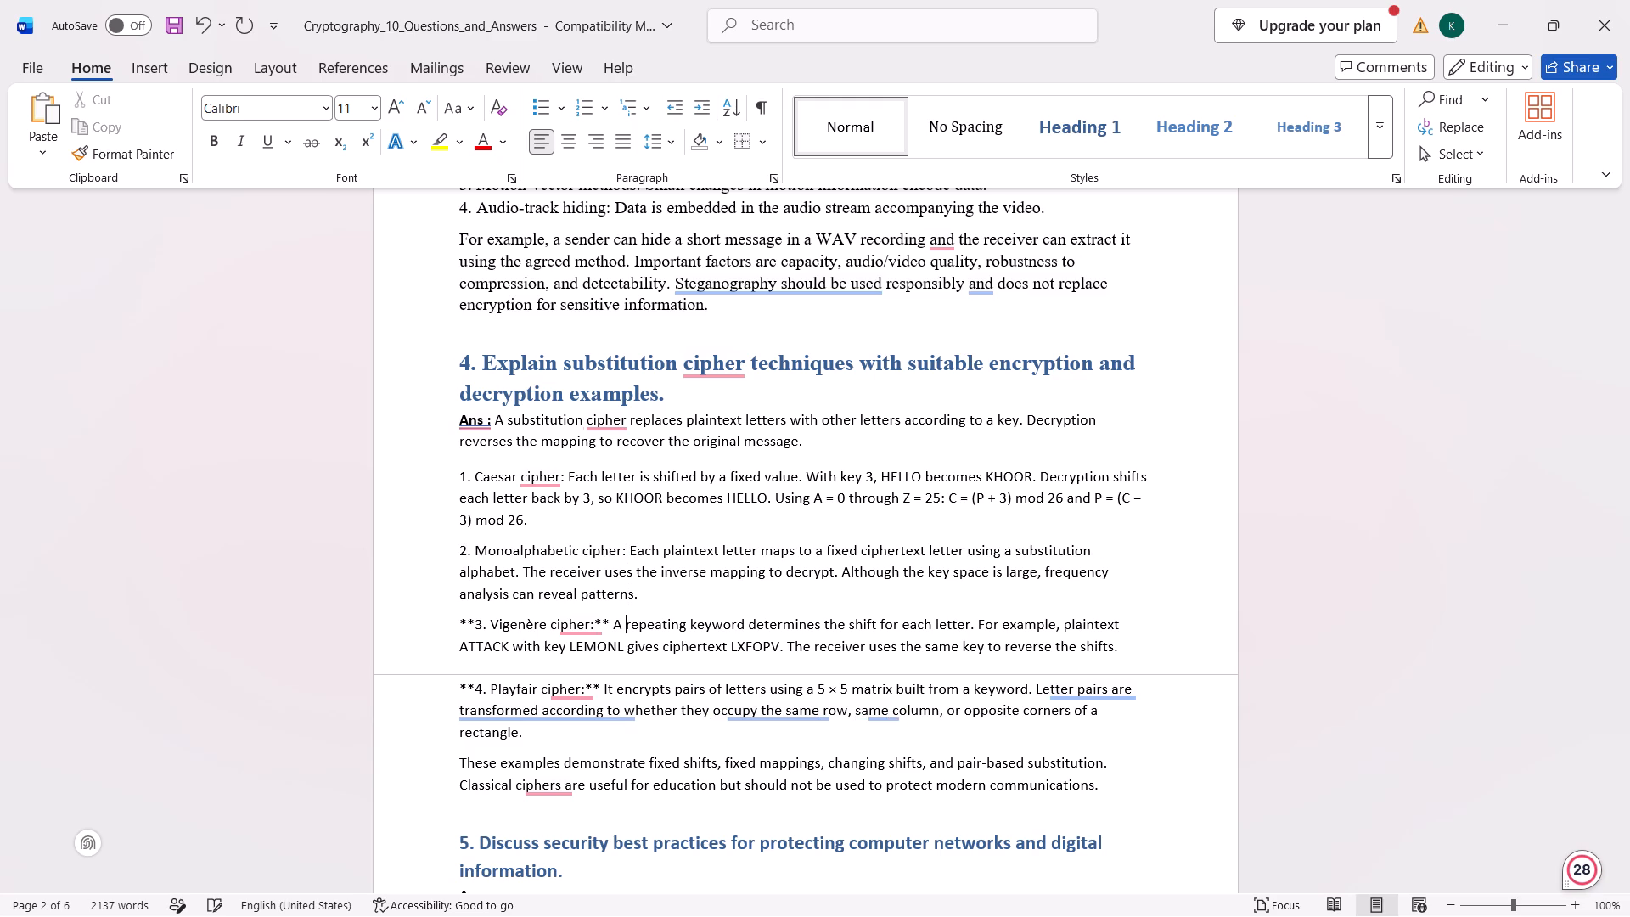
{"action": "key", "text": "Left"}
{"action": "key", "text": "Left"}
{"action": "key", "text": "Left"}
{"action": "key", "text": "BackSpace"}
{"action": "key", "text": "BackSpace"}
{"action": "key", "text": "Left"}
{"action": "key", "text": "Left"}
{"action": "key", "text": "Left"}
{"action": "key", "text": "Left"}
{"action": "key", "text": "Left"}
{"action": "key", "text": "Left"}
{"action": "key", "text": "Left"}
{"action": "key", "text": "Left"}
{"action": "key", "text": "Left"}
{"action": "key", "text": "Left"}
{"action": "key", "text": "Left"}
{"action": "key", "text": "Left"}
{"action": "key", "text": "Left"}
{"action": "key", "text": "Left"}
{"action": "key", "text": "Left"}
{"action": "key", "text": "Left"}
{"action": "key", "text": "Left"}
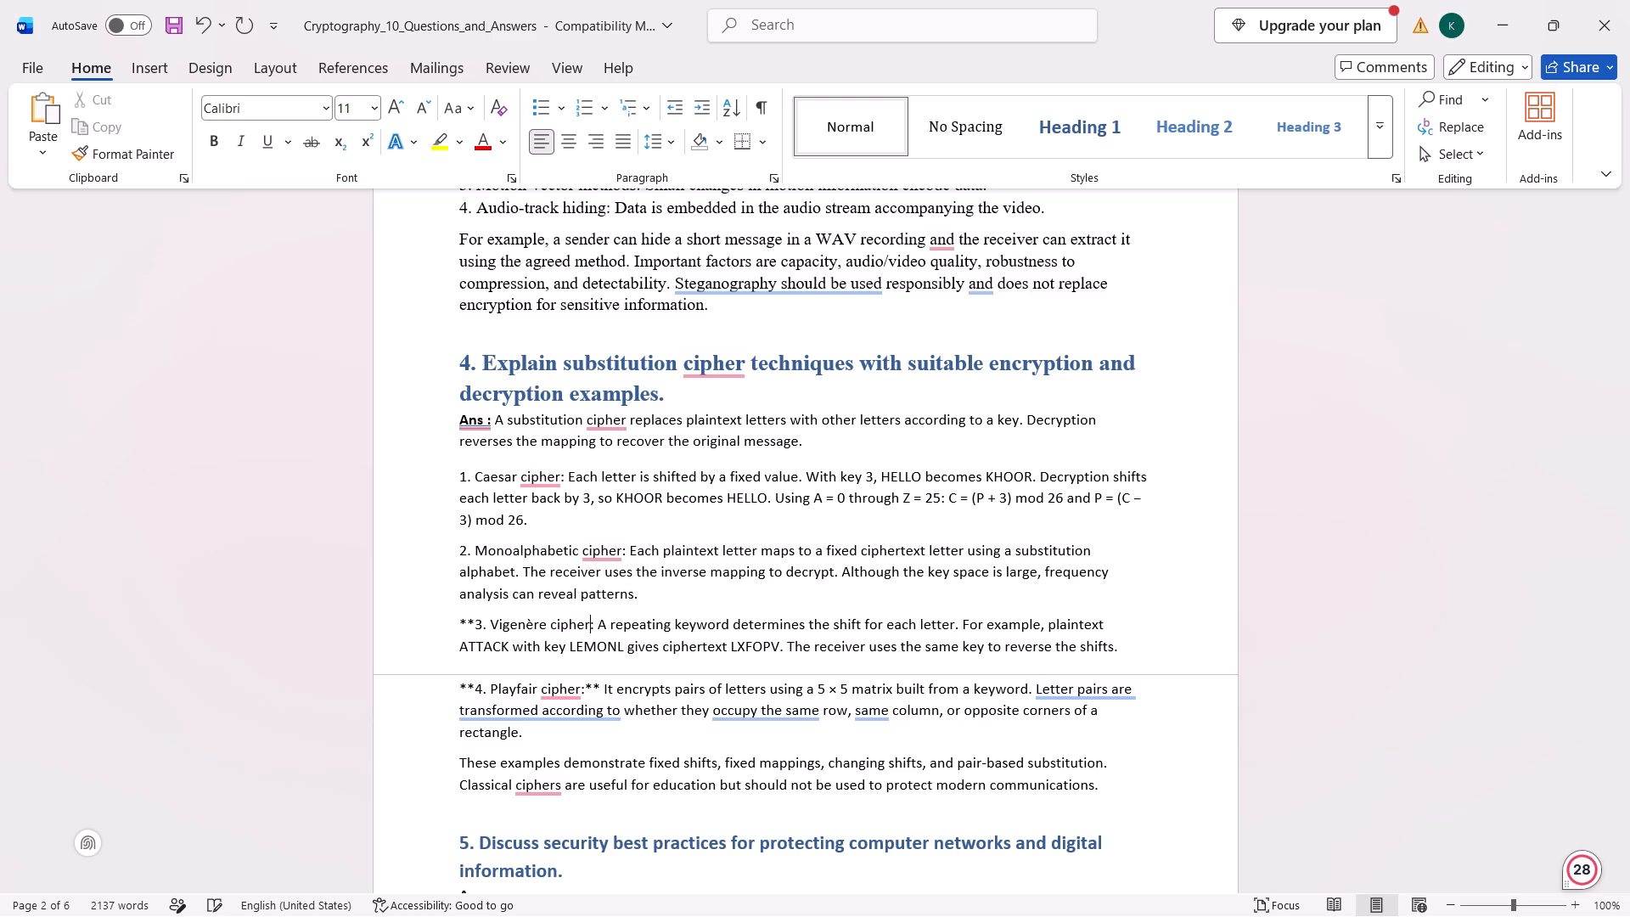
{"action": "key", "text": "Left"}
{"action": "key", "text": "Left"}
{"action": "key", "text": "BackSpace"}
{"action": "key", "text": "BackSpace"}
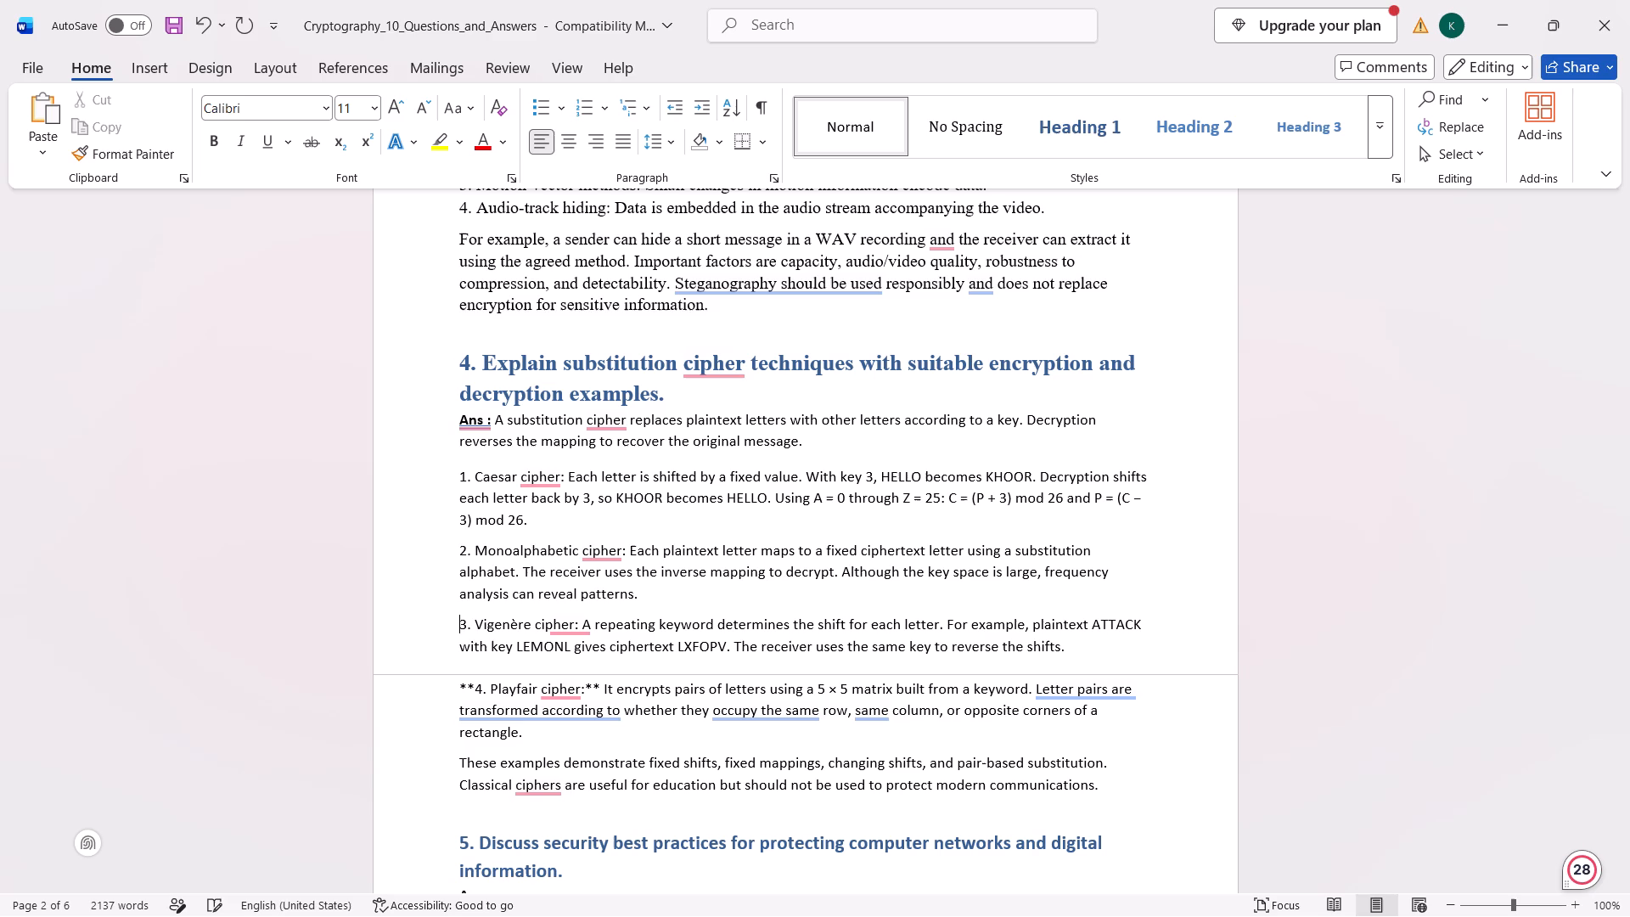
Delete the double asterisks before and after "4. Playfair cipher:" in the answer to question 4.
{"action": "key", "text": "Down"}
{"action": "key", "text": "Down"}
{"action": "key", "text": "Right"}
{"action": "key", "text": "Right"}
{"action": "key", "text": "BackSpace"}
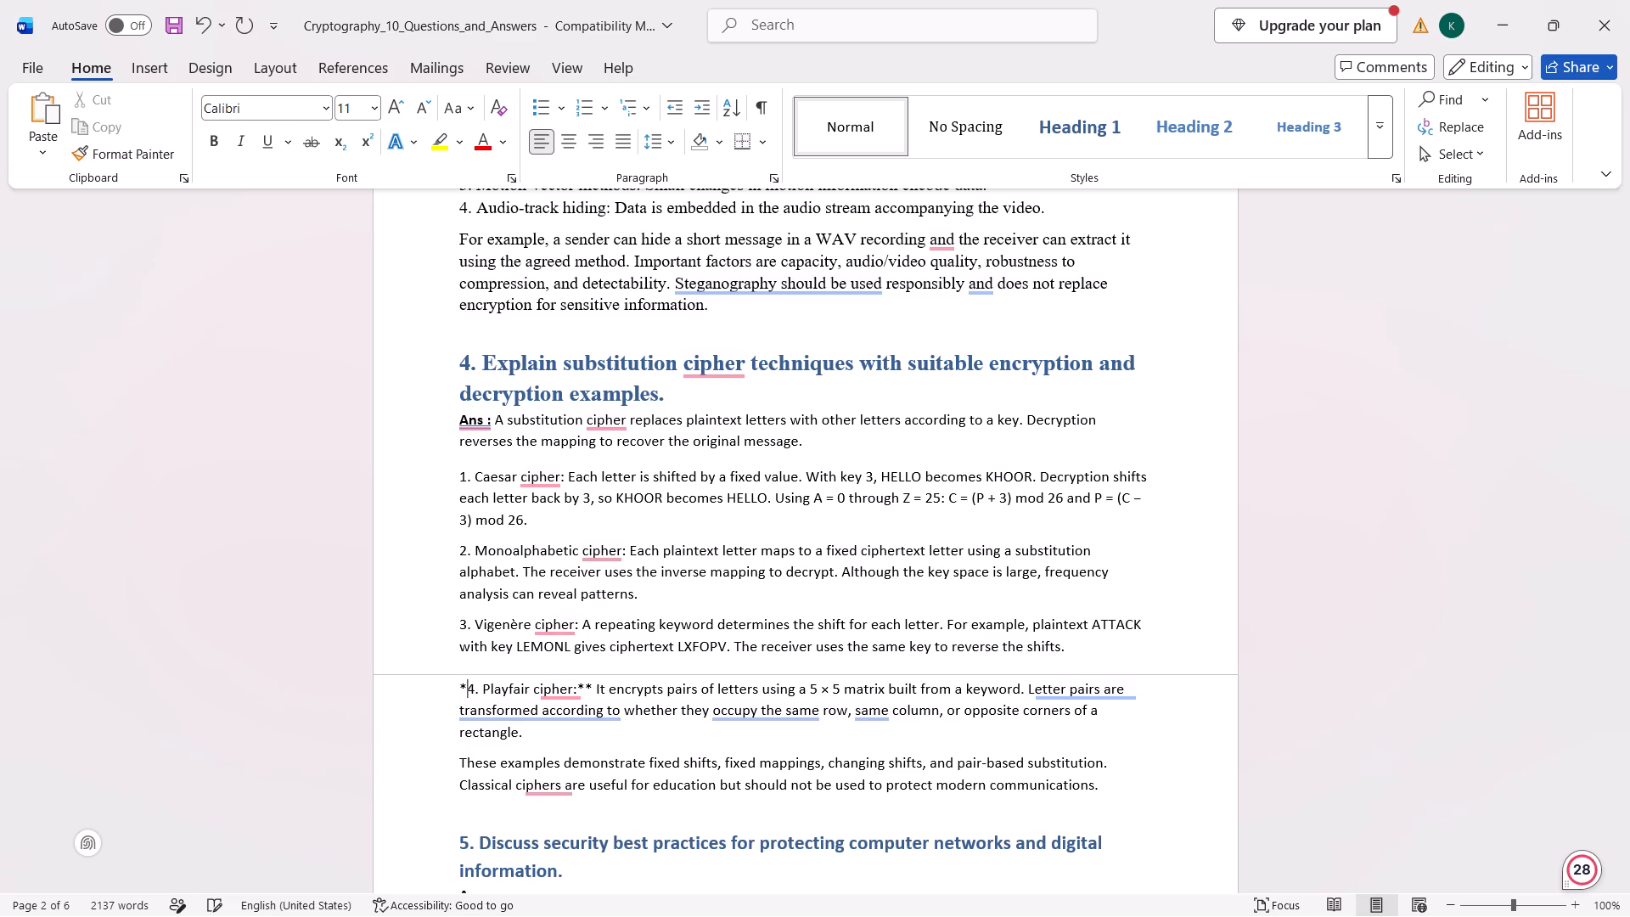
{"action": "key", "text": "BackSpace"}
{"action": "key", "text": "Right"}
{"action": "key", "text": "Right"}
{"action": "key", "text": "Right"}
{"action": "key", "text": "Right"}
{"action": "key", "text": "Right"}
{"action": "key", "text": "Right"}
{"action": "key", "text": "Right"}
{"action": "key", "text": "Right"}
{"action": "key", "text": "Right"}
{"action": "key", "text": "Right"}
{"action": "key", "text": "Right"}
{"action": "key", "text": "Right"}
{"action": "key", "text": "Right"}
{"action": "key", "text": "Right"}
{"action": "key", "text": "Right"}
{"action": "key", "text": "Right"}
{"action": "key", "text": "Right"}
{"action": "key", "text": "Right"}
{"action": "key", "text": "Right"}
{"action": "key", "text": "Right"}
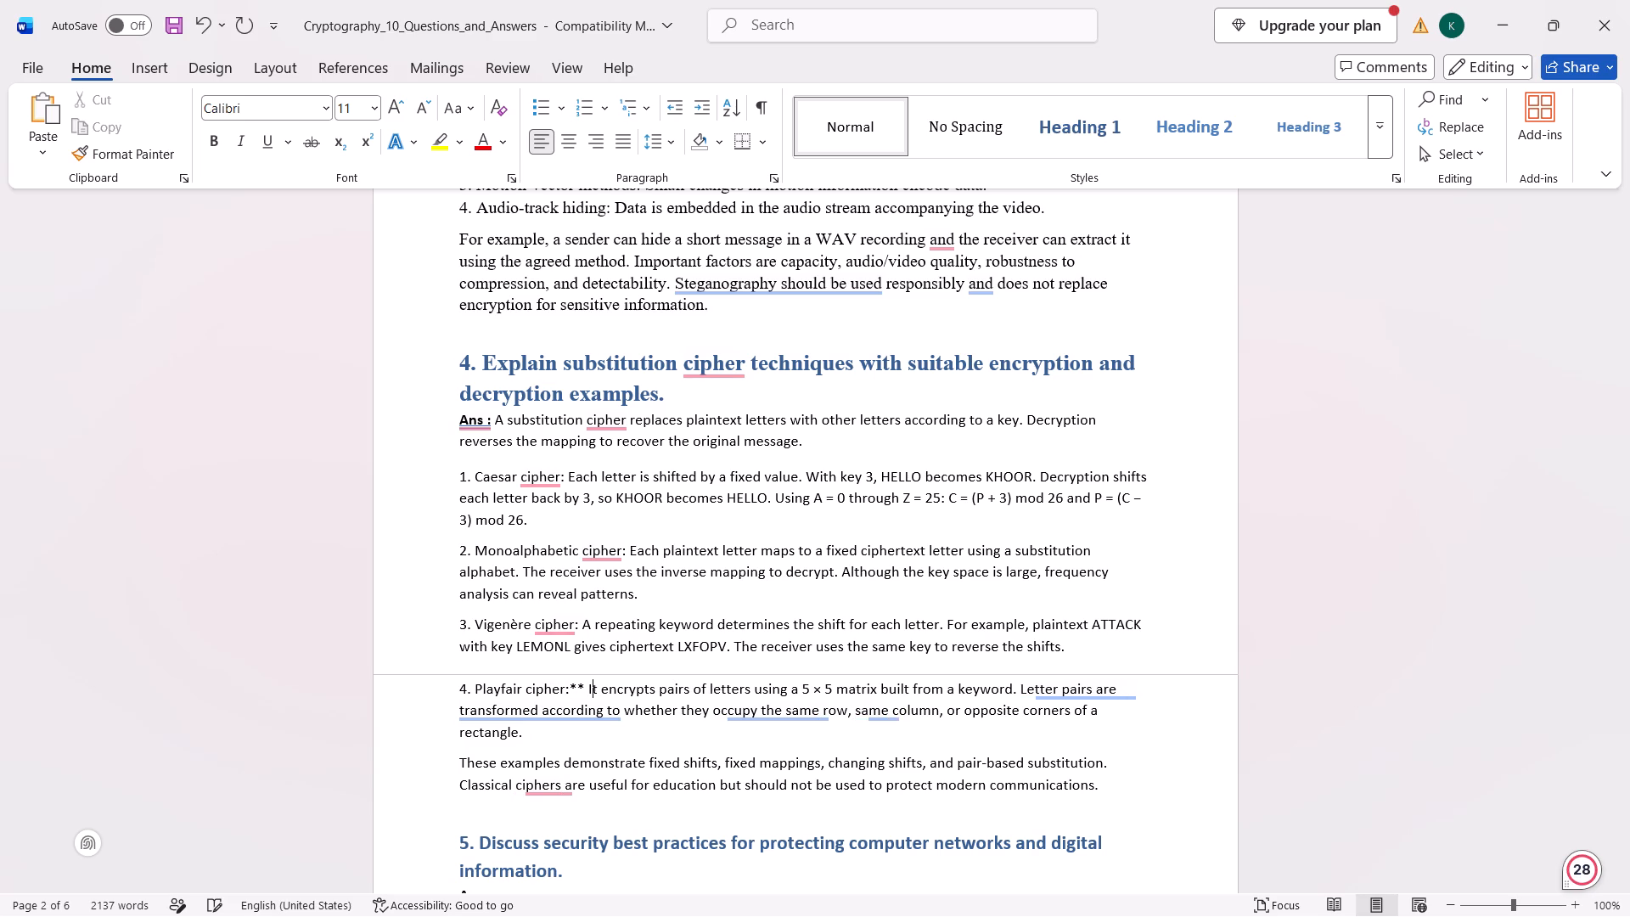
{"action": "key", "text": "Left"}
{"action": "key", "text": "Left"}
{"action": "key", "text": "BackSpace"}
{"action": "key", "text": "BackSpace"}
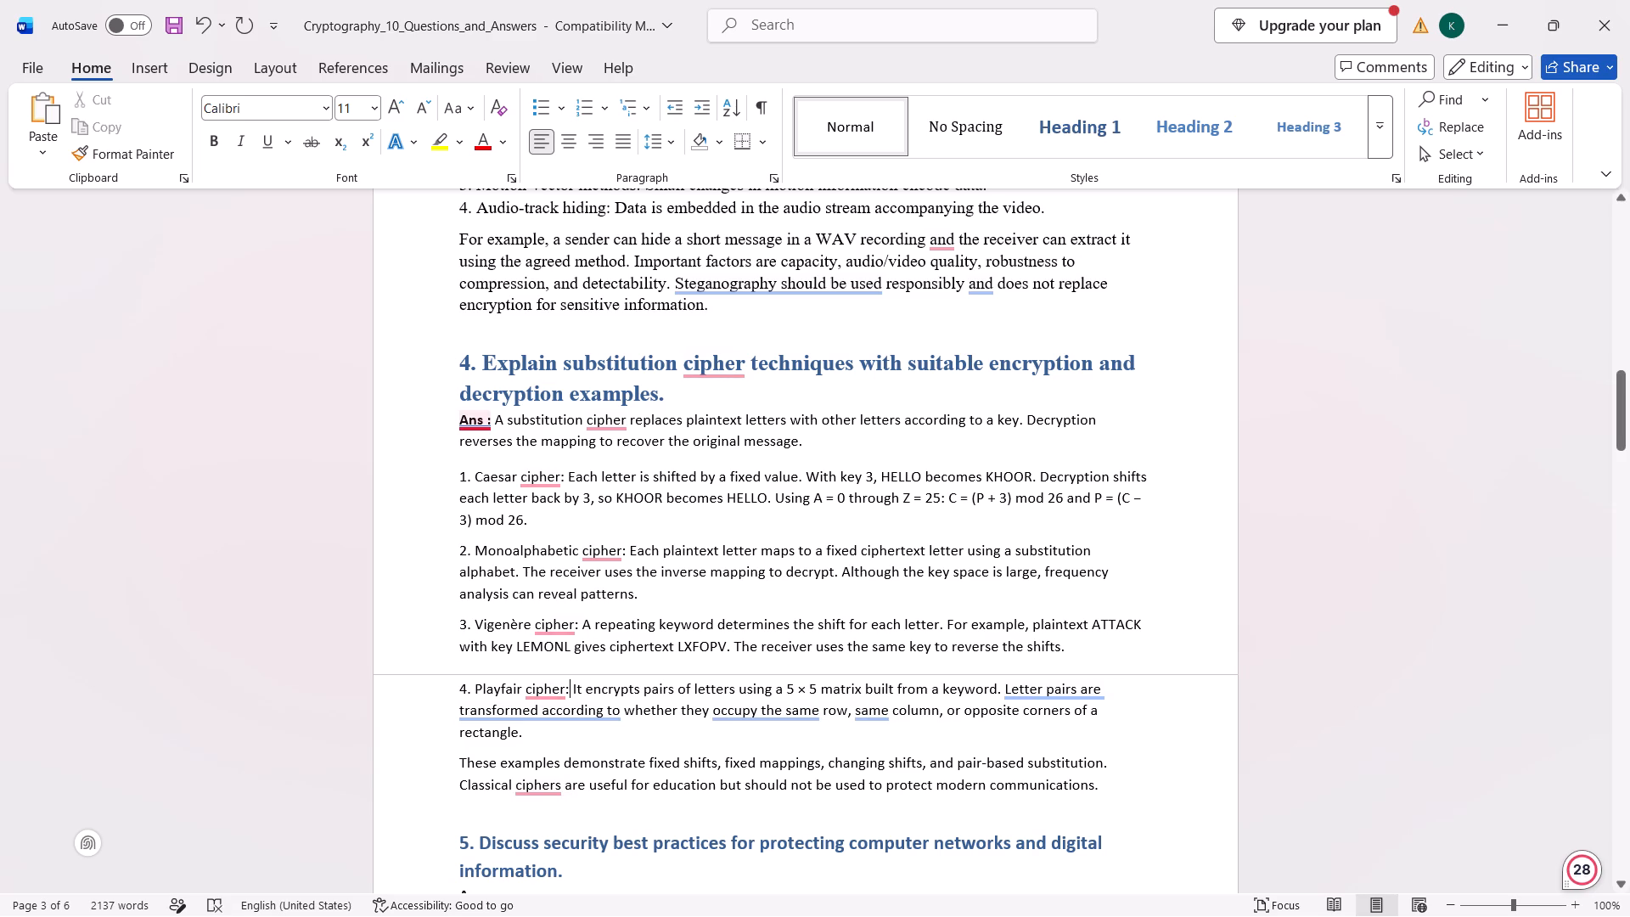
Accept the suggested correction removing the space before the colon in the "Ans :" label of question 4.
{"action": "left_click", "coordinate": [481, 447]}
Format the whole answer to question 4, from "Ans:" through the closing paragraph, at size 12 in Times New Roman.
{"action": "left_click_drag", "start_coordinate": [459, 418], "coordinate": [643, 672]}
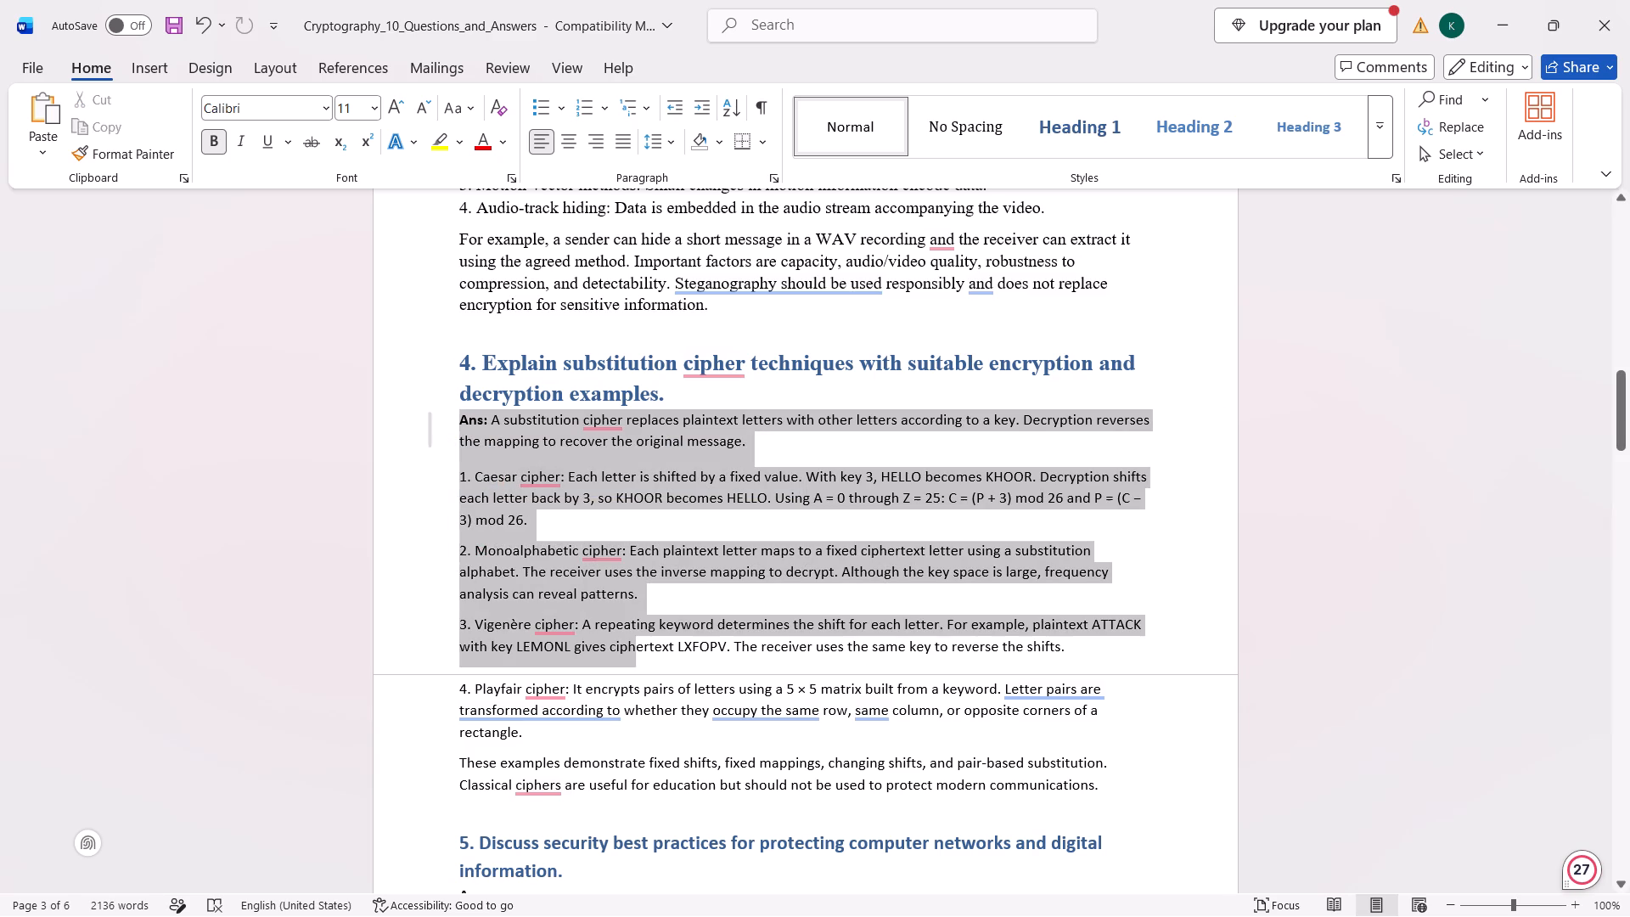
{"action": "left_click_drag", "start_coordinate": [643, 672], "coordinate": [1137, 790]}
{"action": "left_click", "coordinate": [1301, 724]}
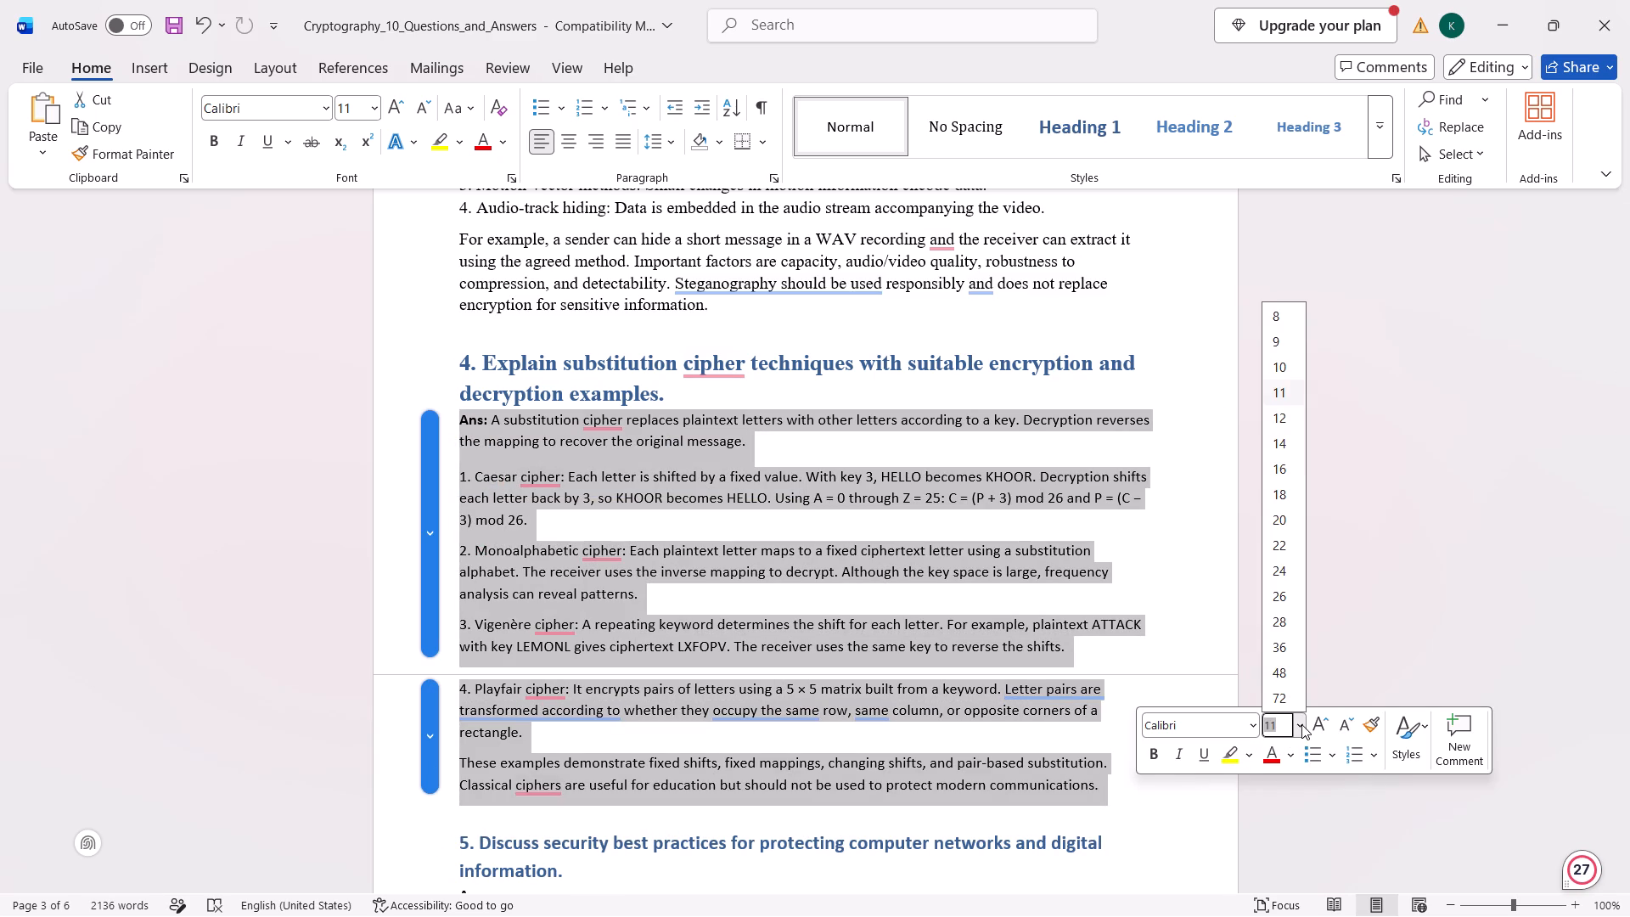
{"action": "left_click", "coordinate": [1281, 420]}
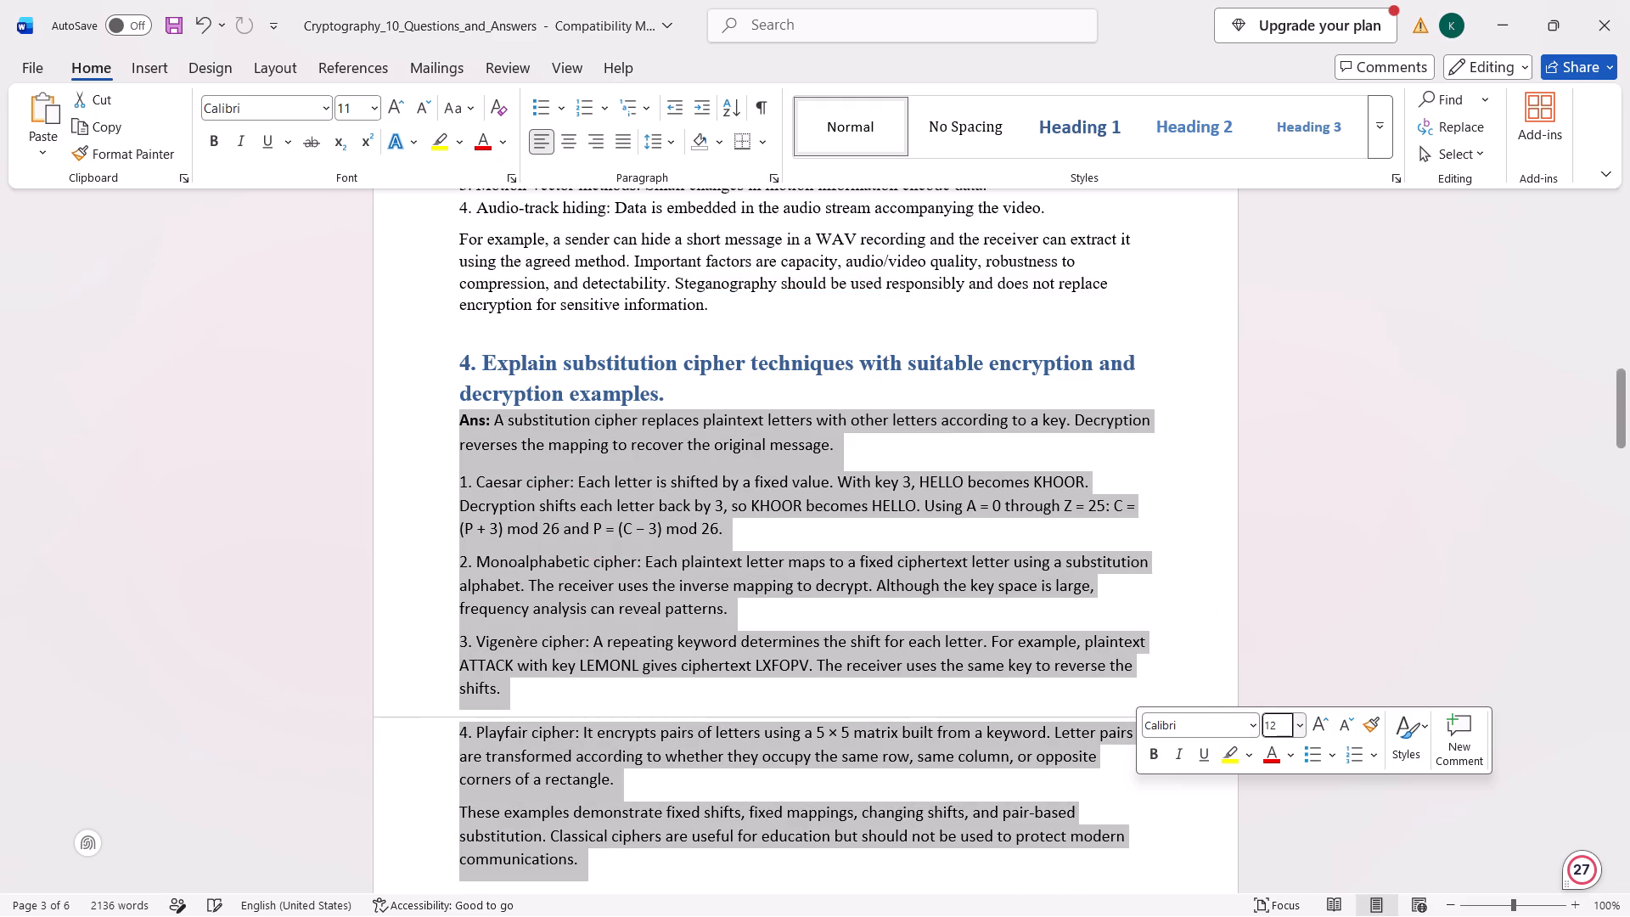
{"action": "left_click", "coordinate": [1249, 726]}
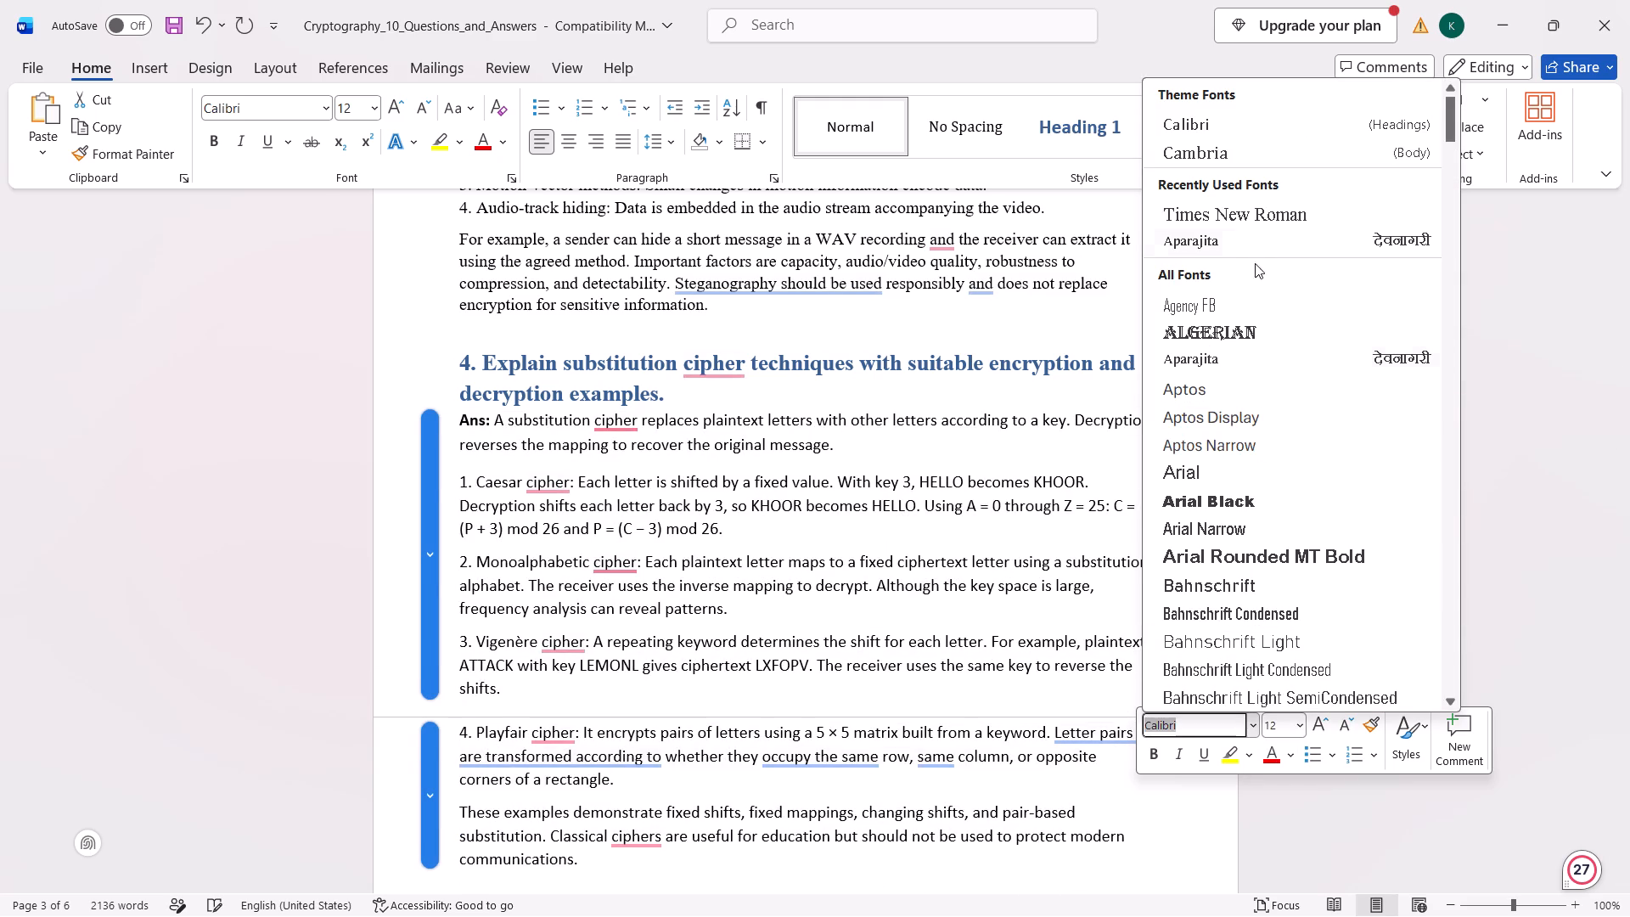
{"action": "left_click", "coordinate": [1250, 224]}
{"action": "left_click", "coordinate": [722, 574]}
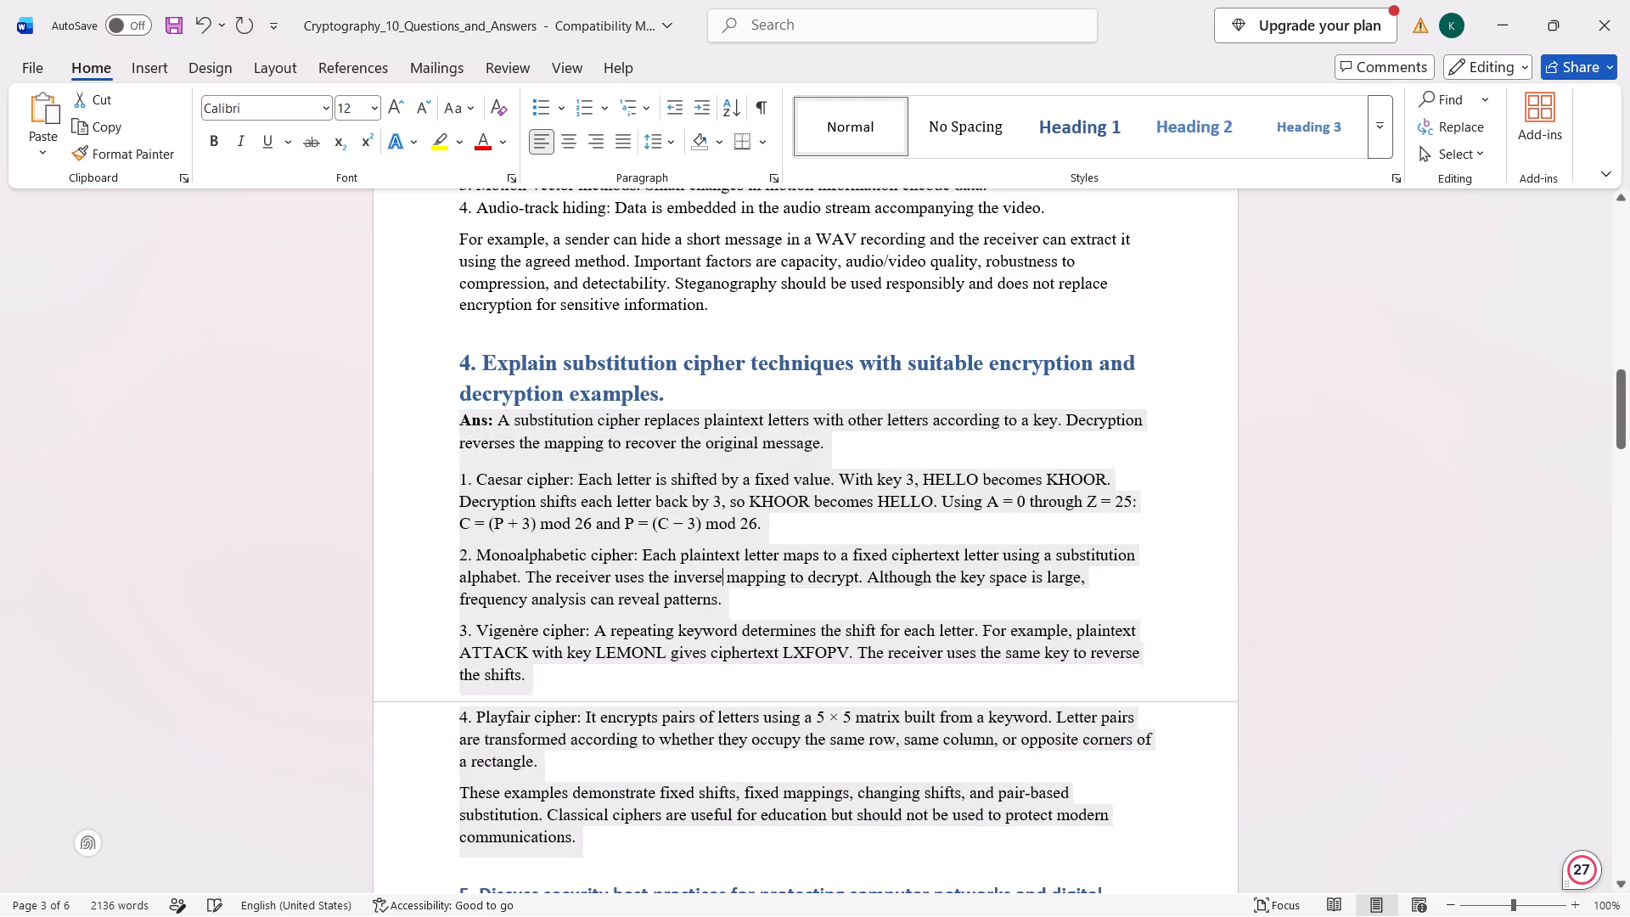
Accept the suggested spelling "cypher" in the "4. Playfair" item of question 4's answer.
{"action": "scroll", "coordinate": [722, 574], "scroll_direction": "down", "scroll_amount": 3}
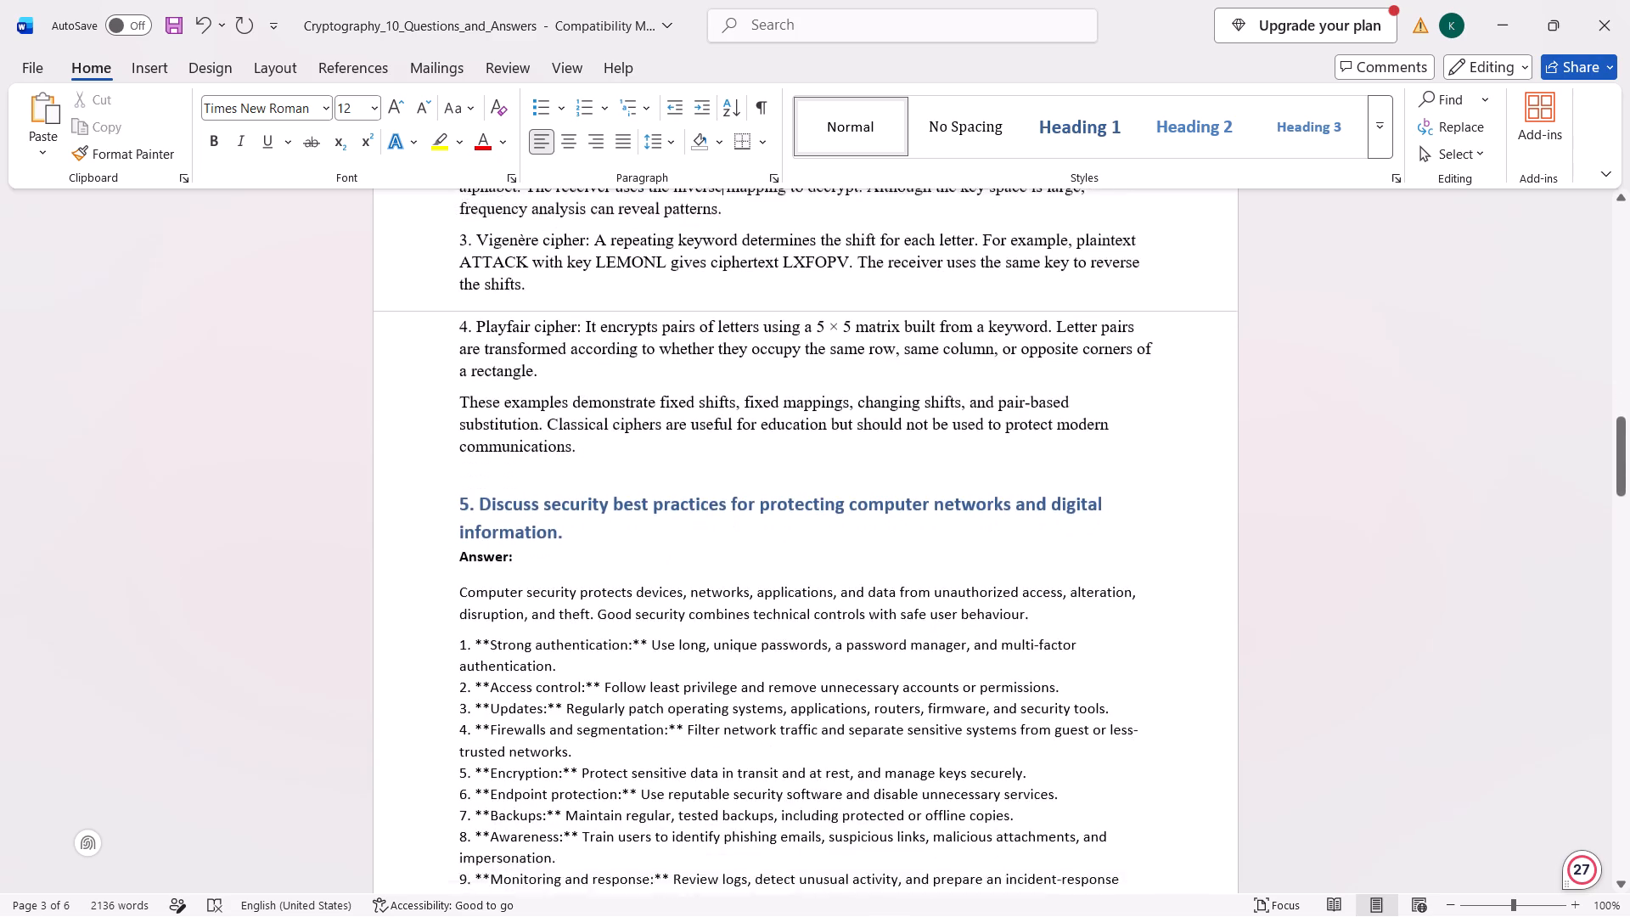
{"action": "scroll", "coordinate": [722, 574], "scroll_direction": "down", "scroll_amount": 2}
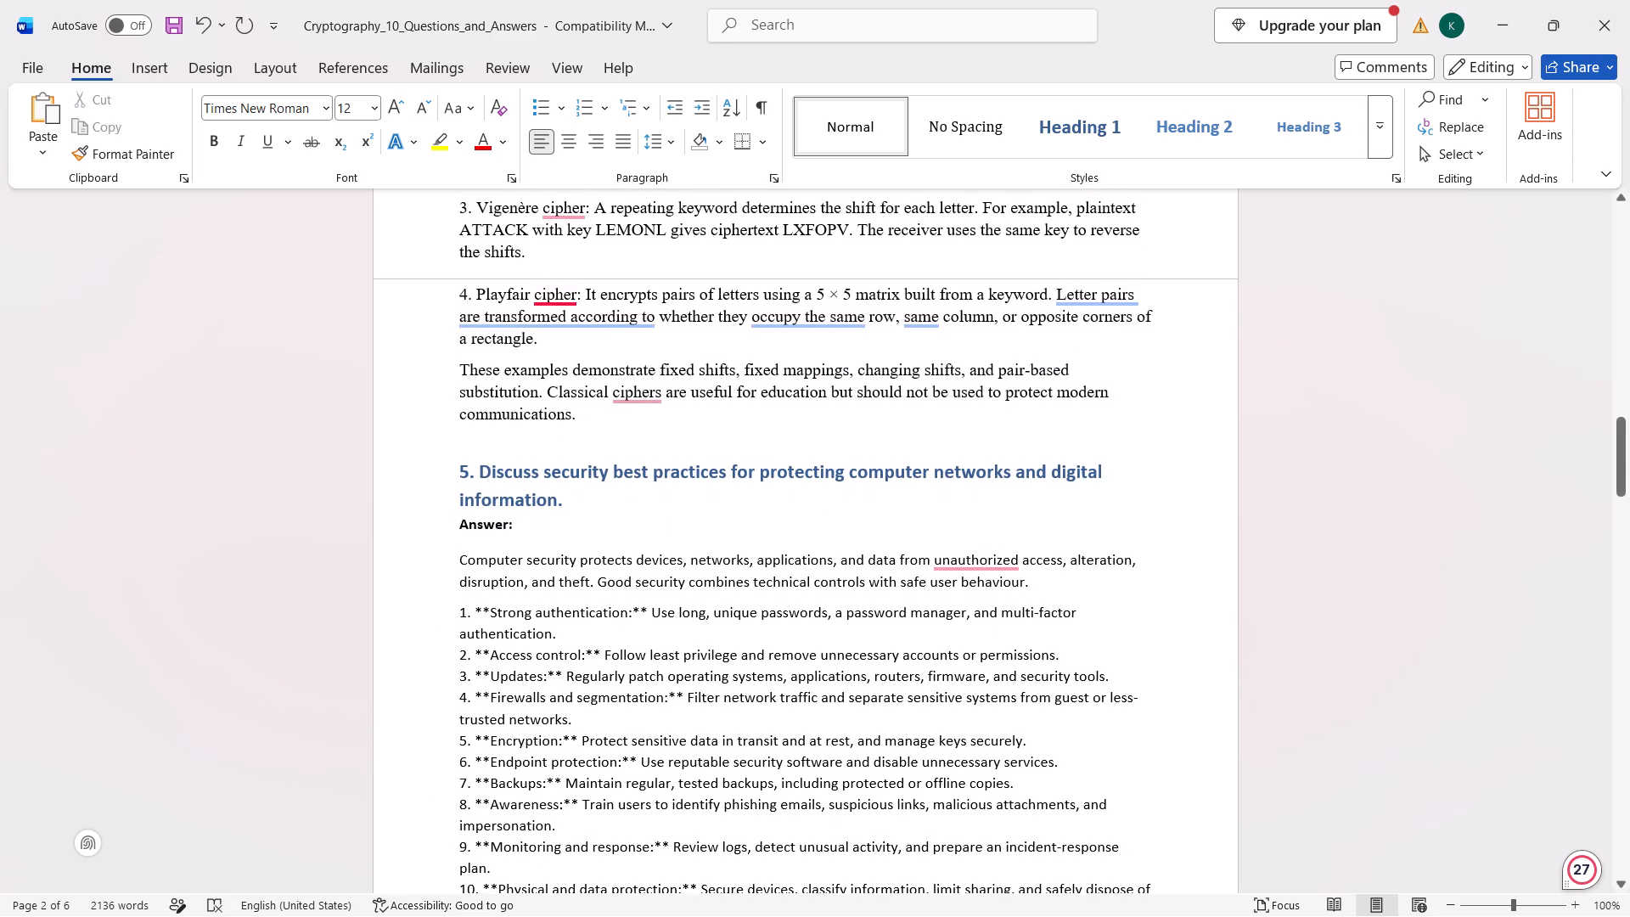
{"action": "left_click", "coordinate": [559, 338]}
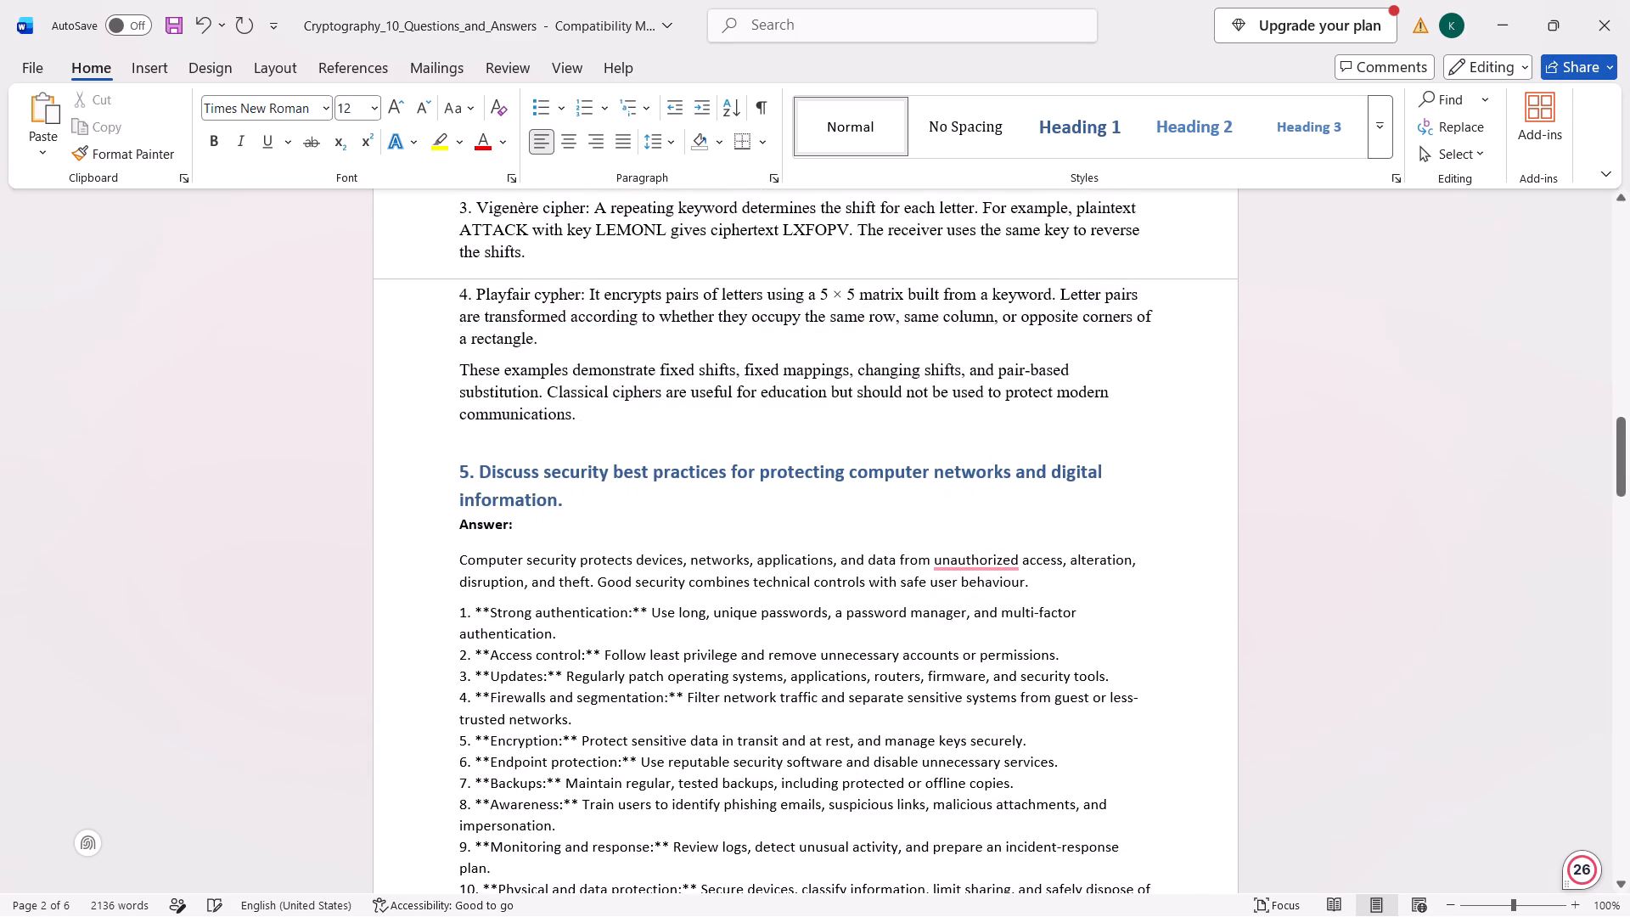
Format the question 5 heading about security best practices in Times New Roman at size 16.
{"action": "left_click_drag", "start_coordinate": [459, 472], "coordinate": [583, 510]}
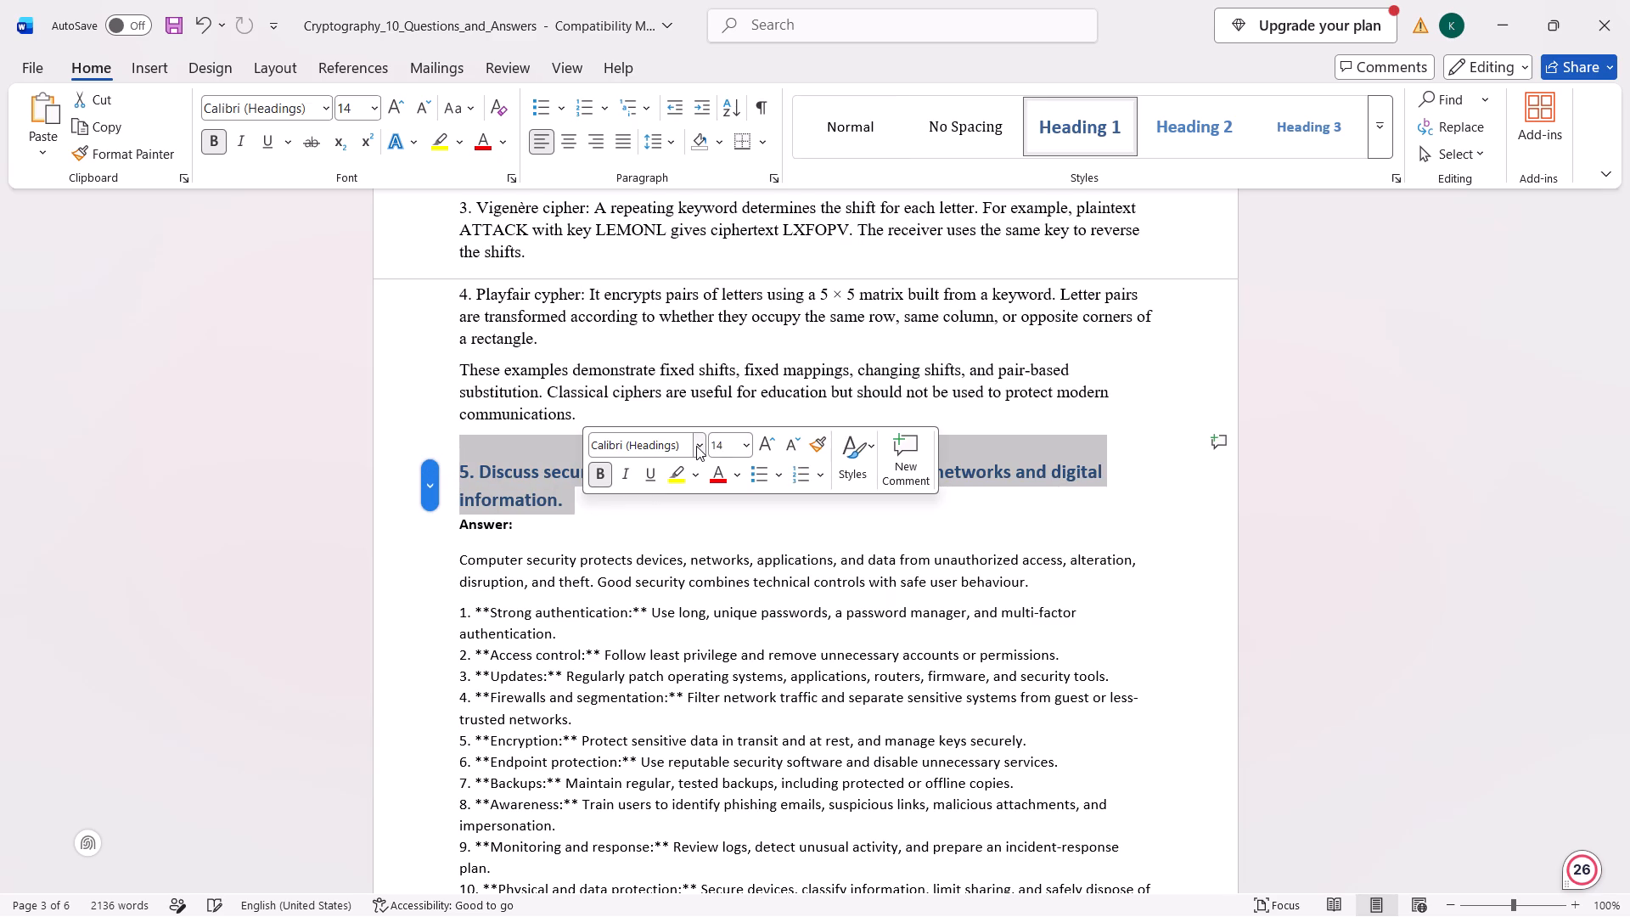
{"action": "left_click", "coordinate": [696, 446]}
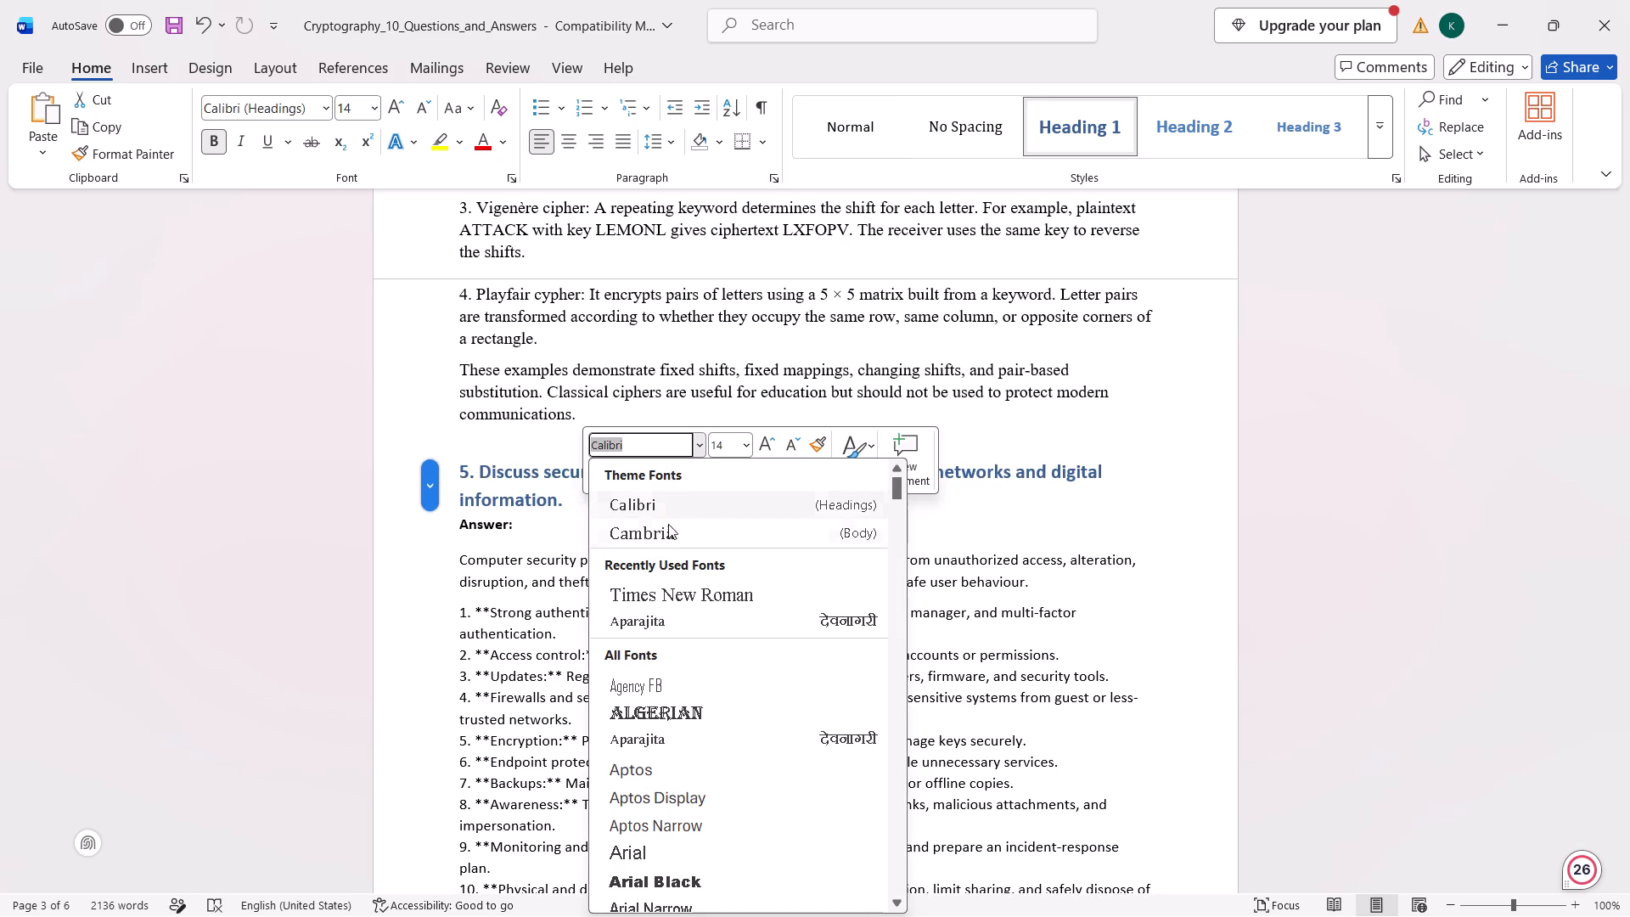
{"action": "left_click", "coordinate": [663, 592]}
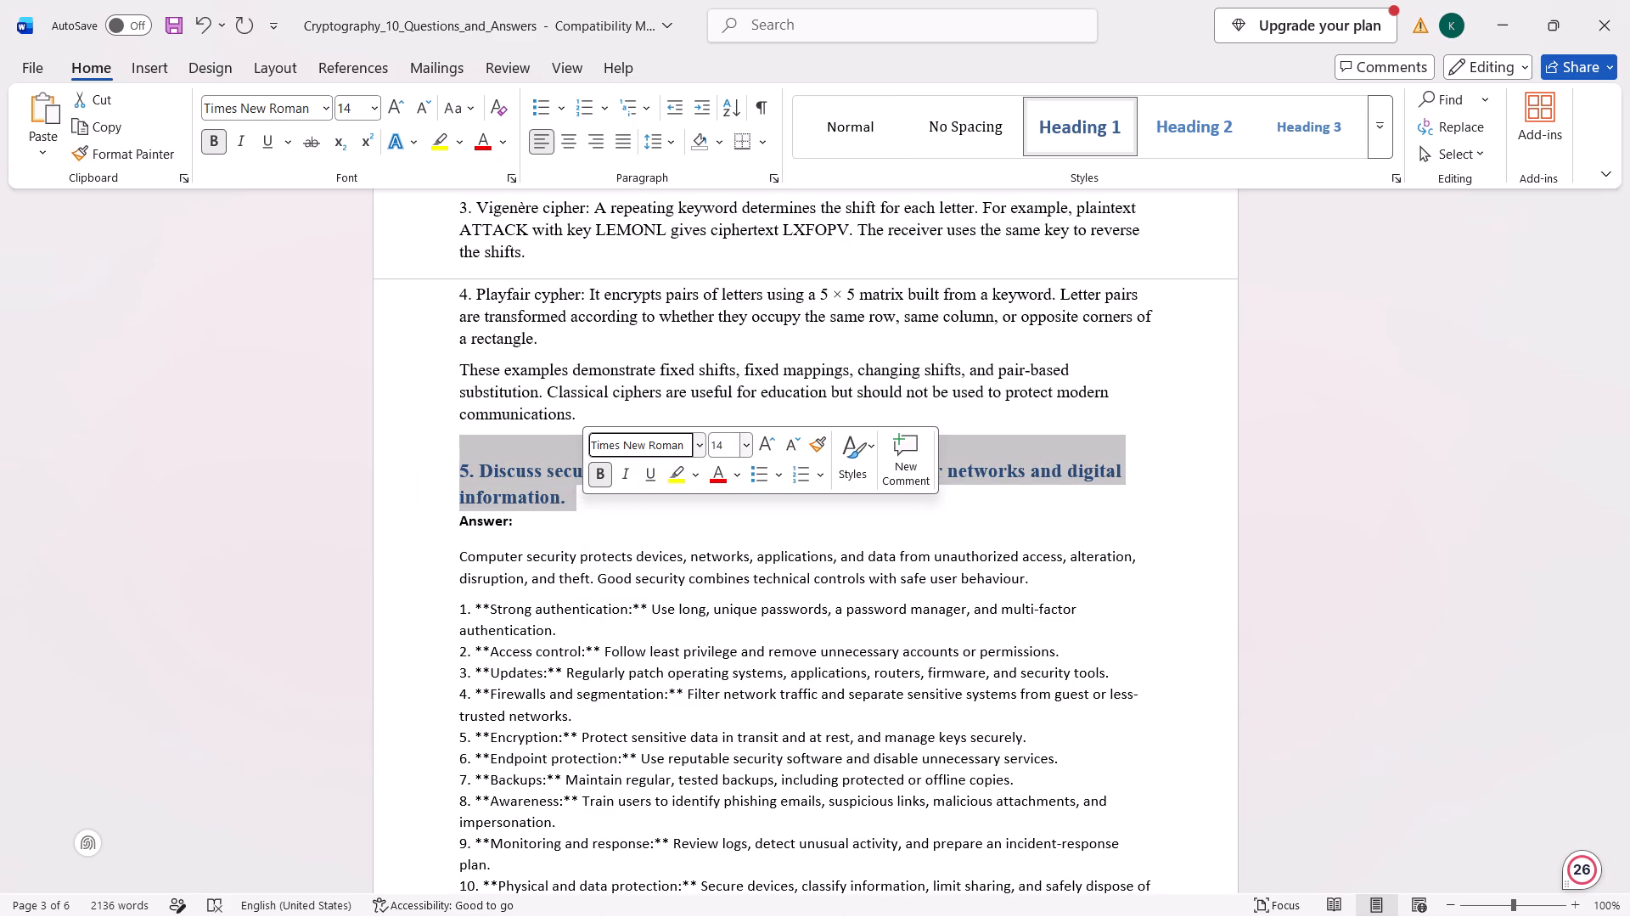
{"action": "left_click", "coordinate": [742, 447]}
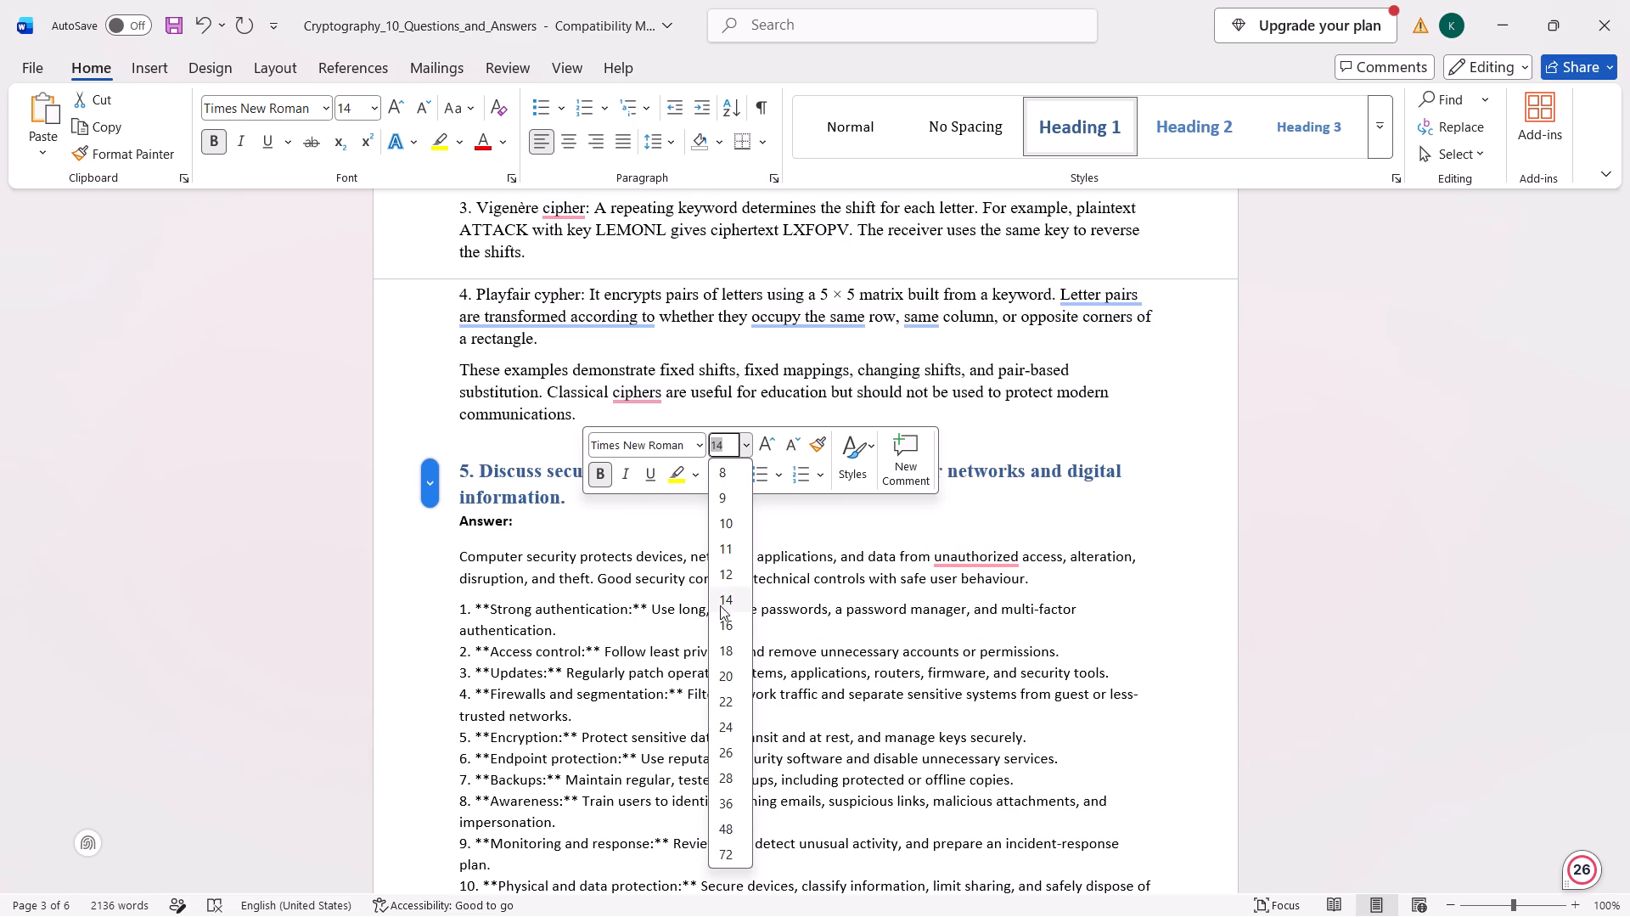
{"action": "left_click", "coordinate": [722, 618]}
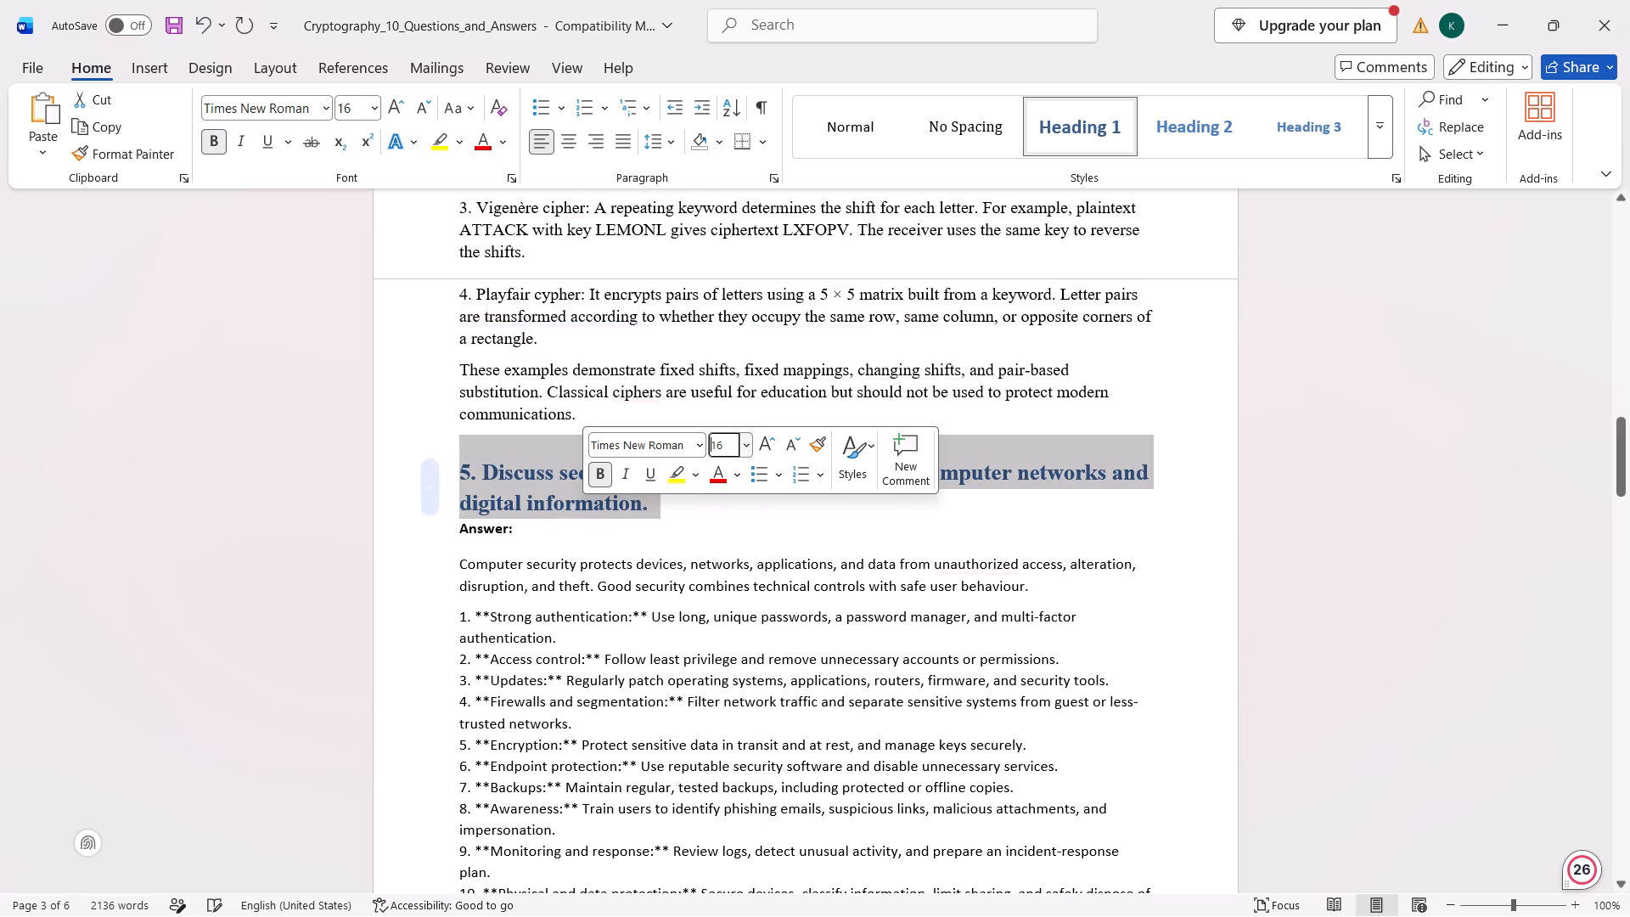
Replace the "Answer:" label of question 5 with "Ans: " on the same line as "Computer security protects devices".
{"action": "left_click", "coordinate": [458, 565]}
{"action": "key", "text": "BackSpace"}
{"action": "key", "text": "BackSpace"}
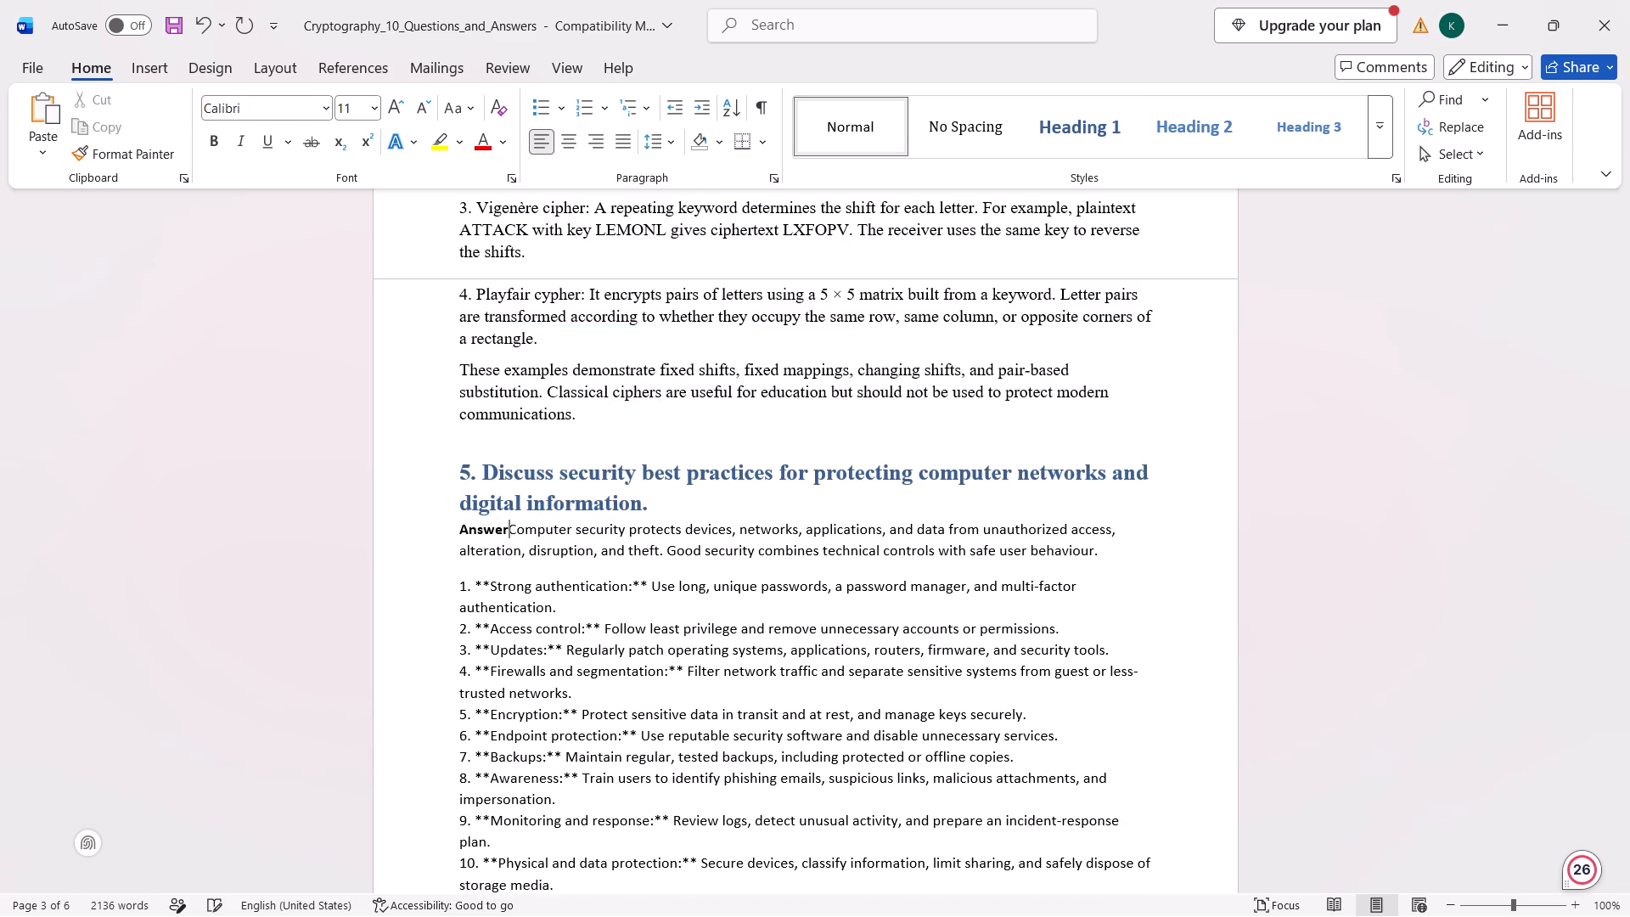
{"action": "key", "text": "BackSpace"}
{"action": "key", "text": "BackSpace"}
{"action": "key", "text": "BackSpace"}
{"action": "key", "text": "BackSpace"}
{"action": "key", "text": "BackSpace"}
{"action": "key", "text": "BackSpace"}
{"action": "type", "text": "Ans"}
{"action": "type", "text": ":"}
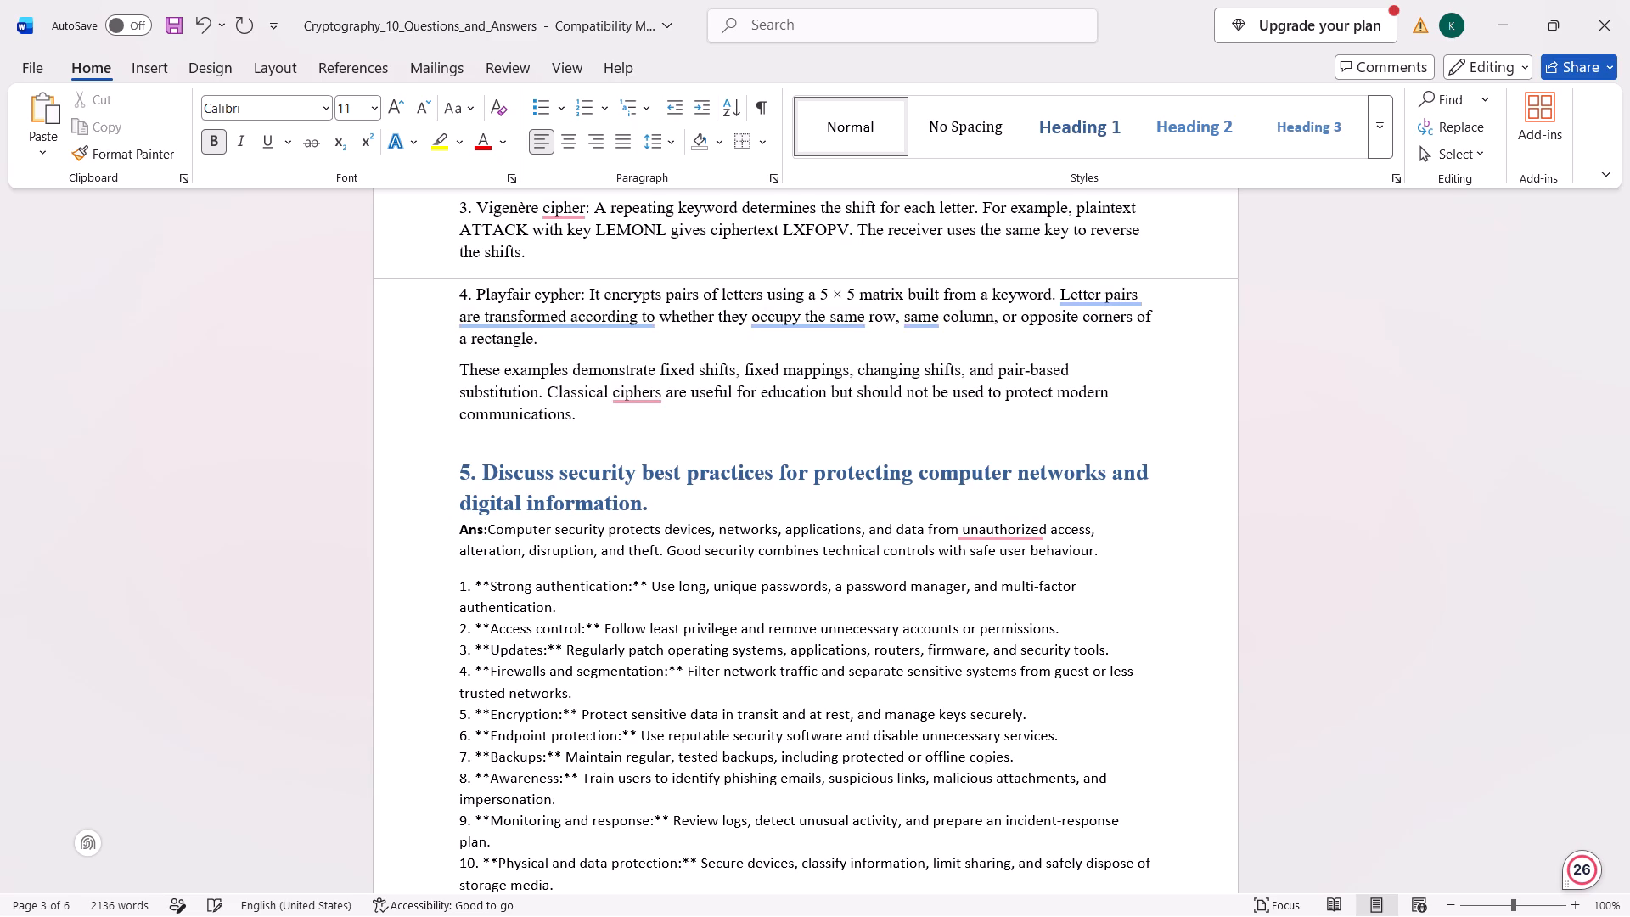
{"action": "key", "text": "space"}
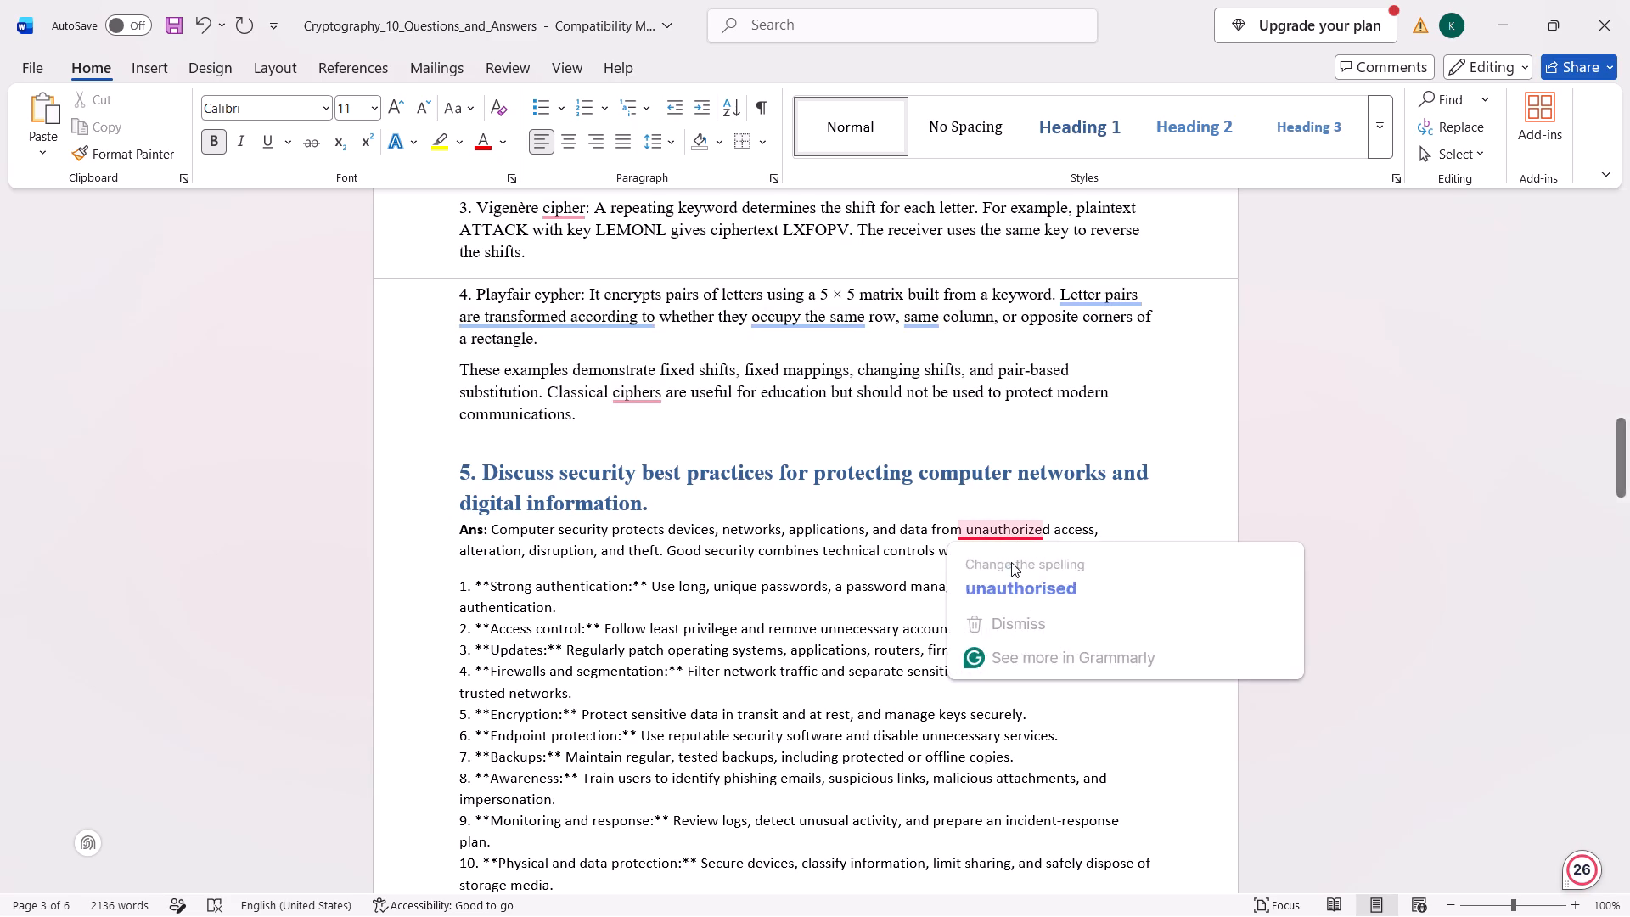
Accept the suggested spelling "unauthorised" in the opening sentence of question 5's answer.
{"action": "left_click", "coordinate": [1011, 565]}
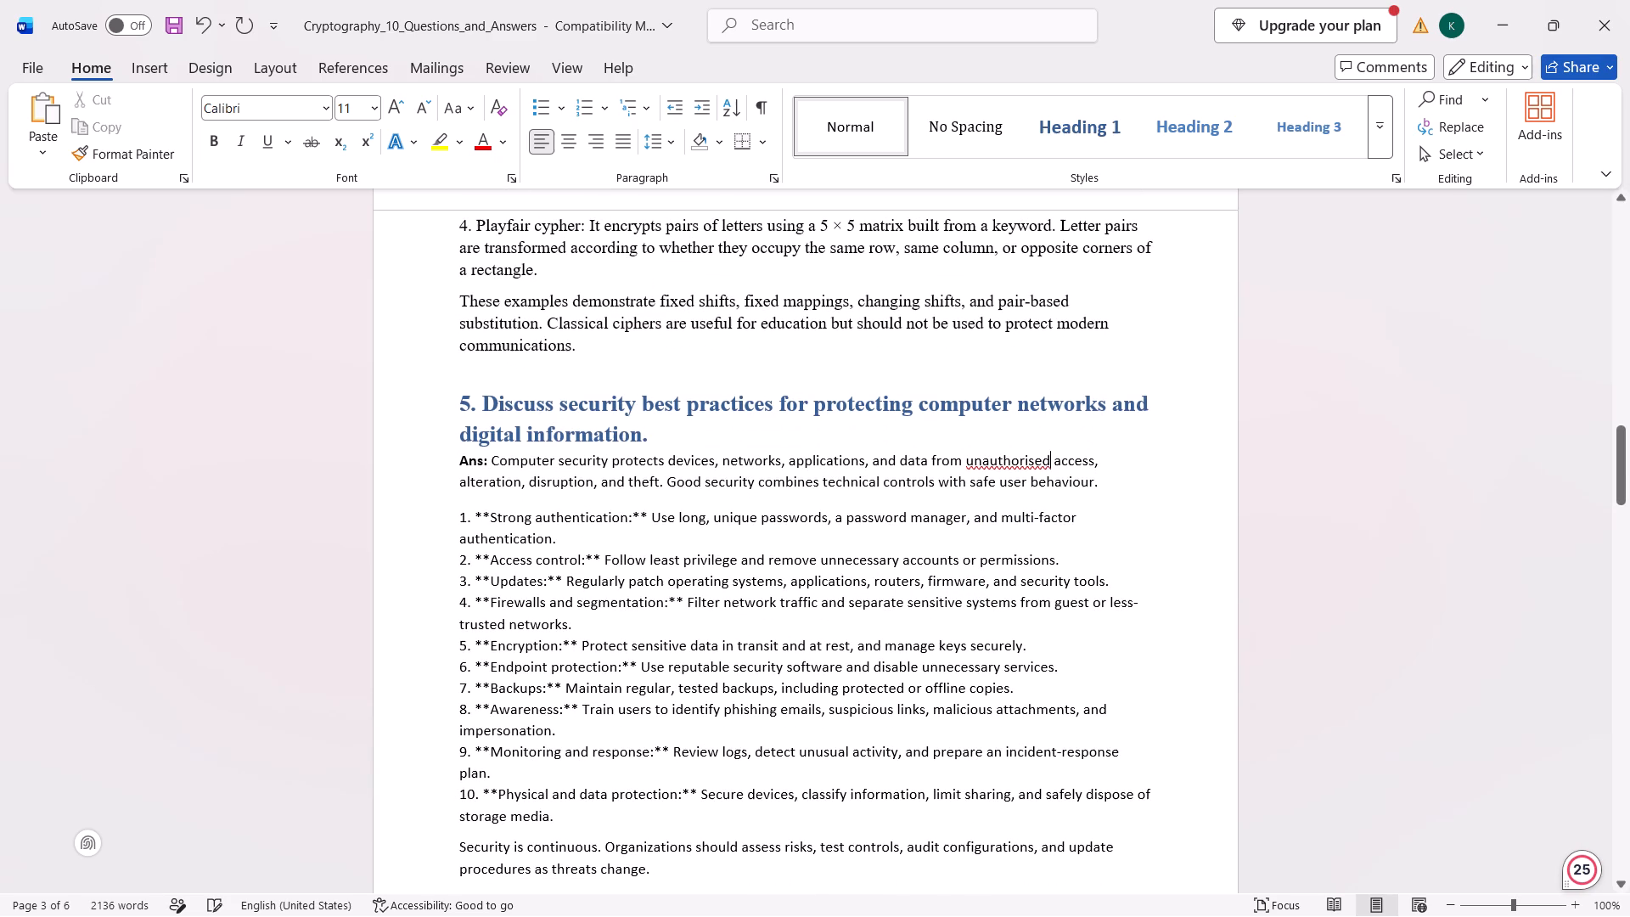
Delete the double asterisks after and before "Strong authentication:" in item 1 of question 5's answer.
{"action": "left_click", "coordinate": [644, 515]}
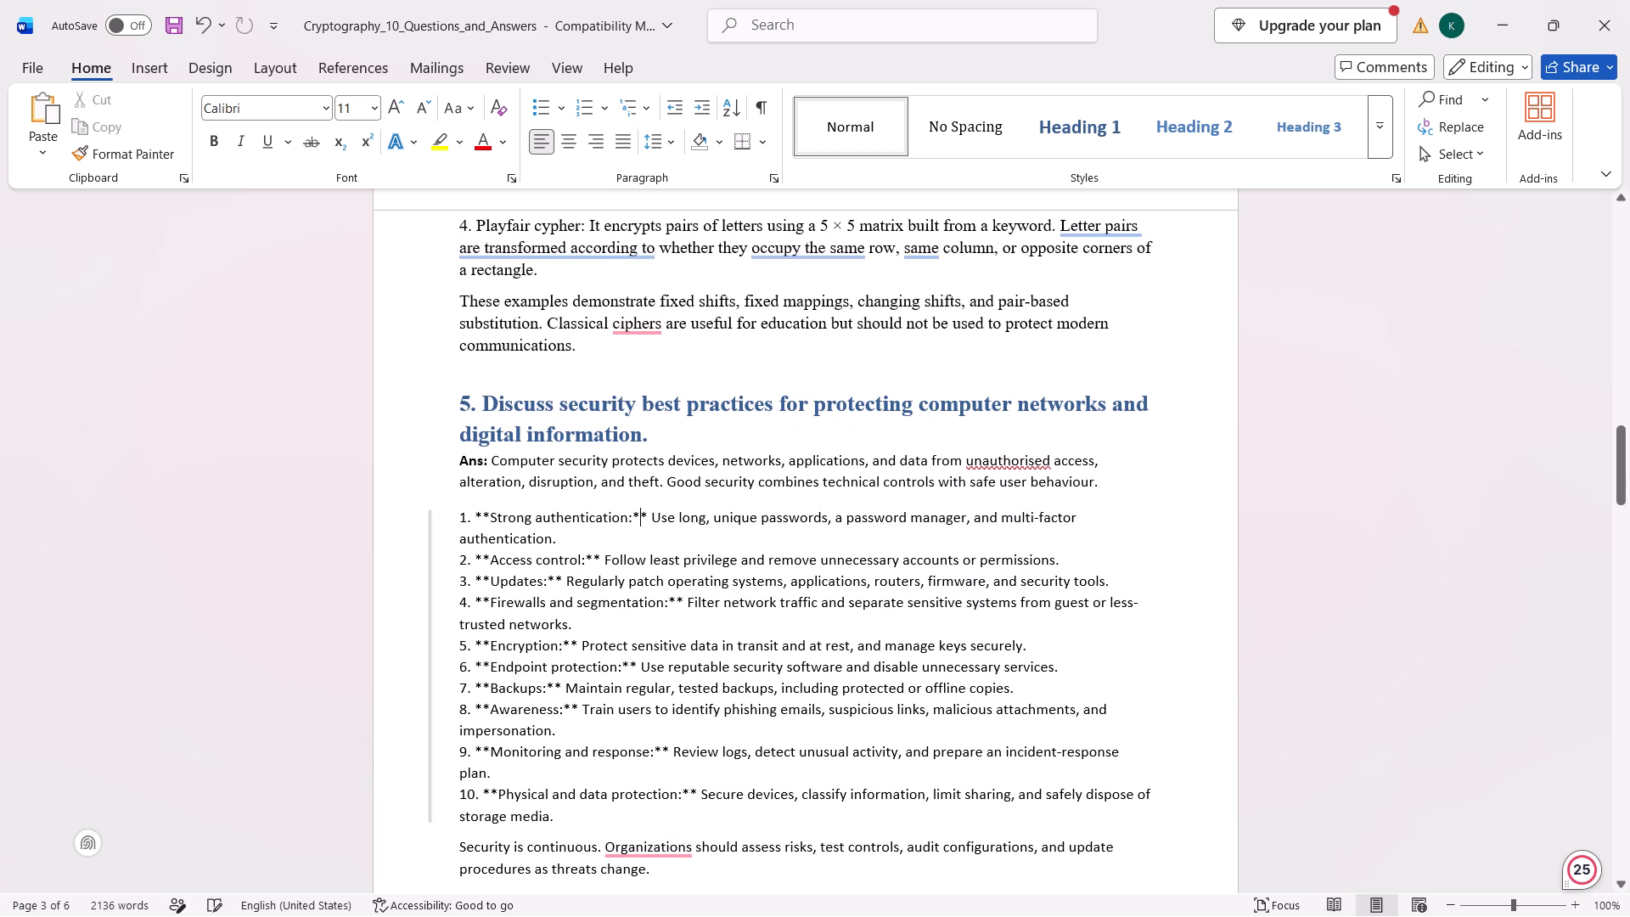
{"action": "key", "text": "Right"}
{"action": "key", "text": "BackSpace"}
{"action": "key", "text": "BackSpace"}
{"action": "key", "text": "Left"}
{"action": "key", "text": "Left"}
{"action": "key", "text": "Left"}
{"action": "key", "text": "Left"}
{"action": "key", "text": "Left"}
{"action": "key", "text": "Left"}
{"action": "key", "text": "Left"}
{"action": "key", "text": "Left"}
{"action": "key", "text": "Left"}
{"action": "key", "text": "Left"}
{"action": "key", "text": "Left"}
{"action": "key", "text": "Left"}
{"action": "key", "text": "Left"}
{"action": "key", "text": "Left"}
{"action": "key", "text": "Left"}
{"action": "key", "text": "Left"}
{"action": "key", "text": "Left"}
{"action": "key", "text": "Left"}
{"action": "key", "text": "Left"}
{"action": "key", "text": "Left"}
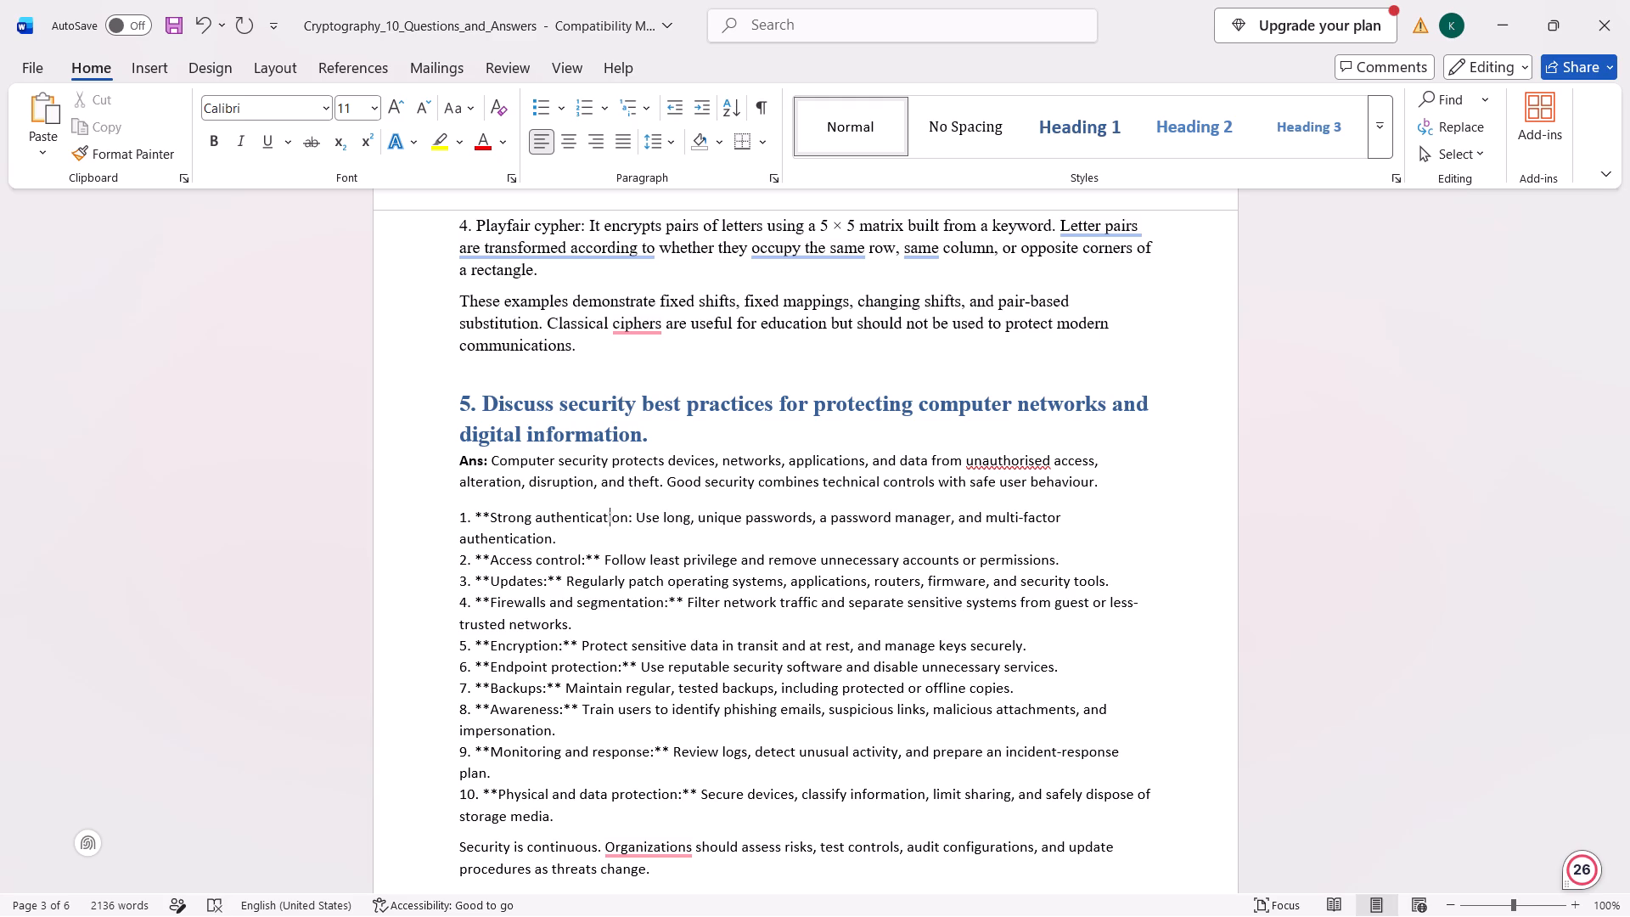
{"action": "key", "text": "Left"}
{"action": "key", "text": "BackSpace"}
{"action": "key", "text": "BackSpace"}
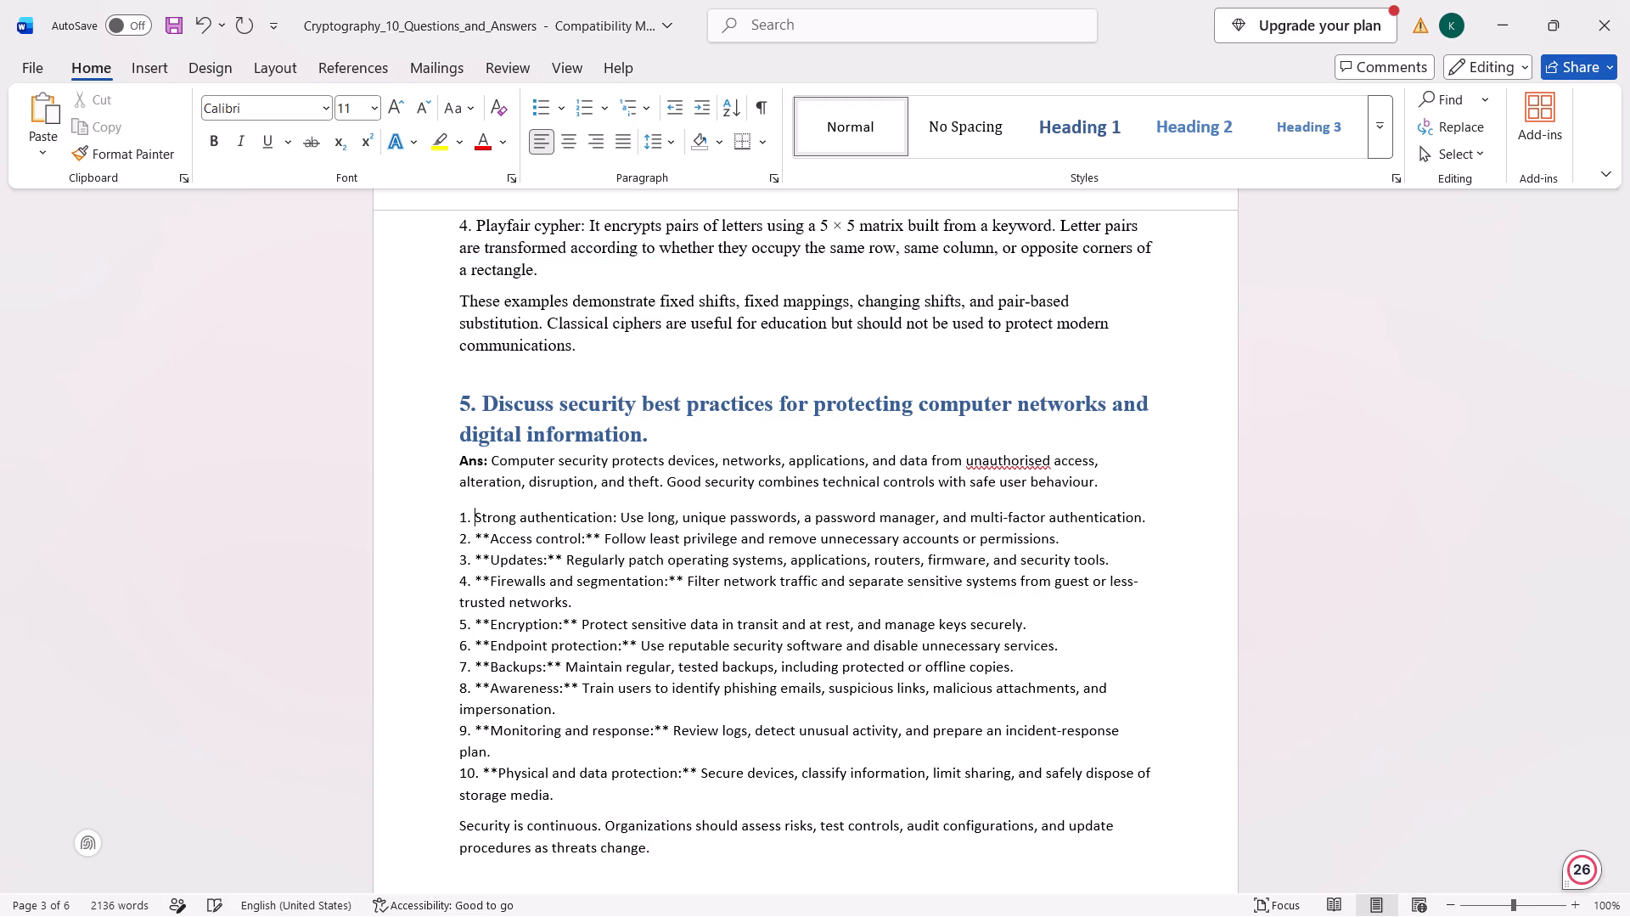
Delete the double asterisks before and after "Access control:" in item 2 of question 5's answer.
{"action": "key", "text": "Down"}
{"action": "key", "text": "Right"}
{"action": "key", "text": "Right"}
{"action": "key", "text": "BackSpace"}
{"action": "key", "text": "BackSpace"}
{"action": "key", "text": "Right"}
{"action": "key", "text": "Right"}
{"action": "key", "text": "Right"}
{"action": "key", "text": "Right"}
{"action": "key", "text": "Right"}
{"action": "key", "text": "Right"}
{"action": "key", "text": "Right"}
{"action": "key", "text": "Right"}
{"action": "key", "text": "Right"}
{"action": "key", "text": "Right"}
{"action": "key", "text": "Right"}
{"action": "key", "text": "Right"}
{"action": "key", "text": "Right"}
{"action": "key", "text": "Right"}
{"action": "key", "text": "Right"}
{"action": "key", "text": "Right"}
{"action": "key", "text": "Right"}
{"action": "key", "text": "Right"}
{"action": "key", "text": "Right"}
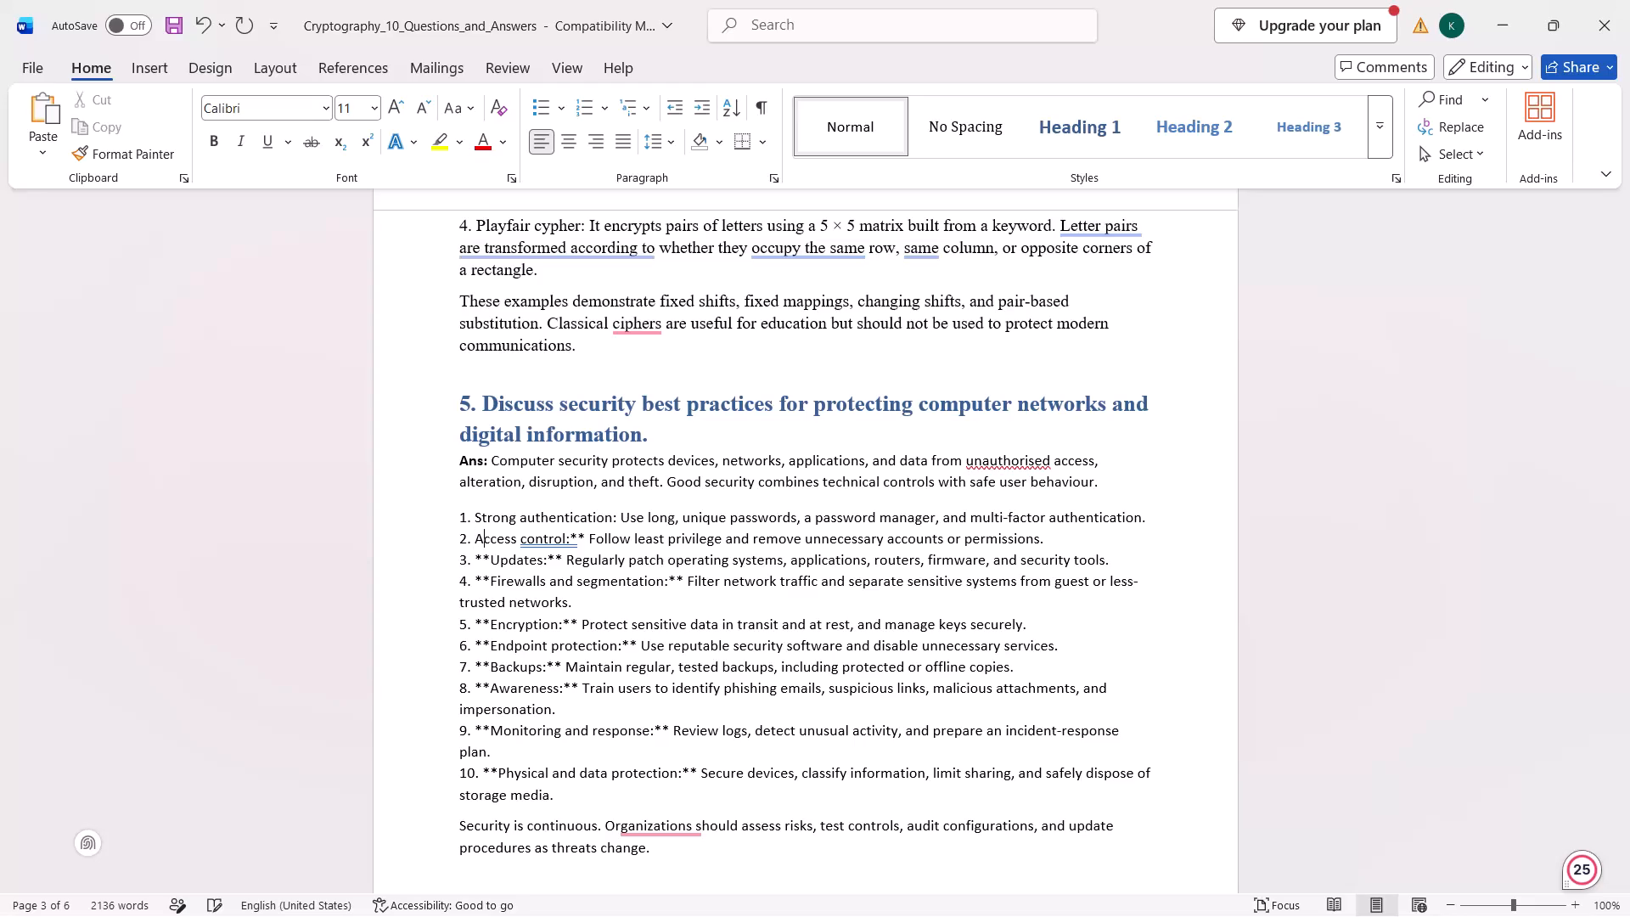
{"action": "key", "text": "Left"}
{"action": "key", "text": "Left"}
{"action": "key", "text": "BackSpace"}
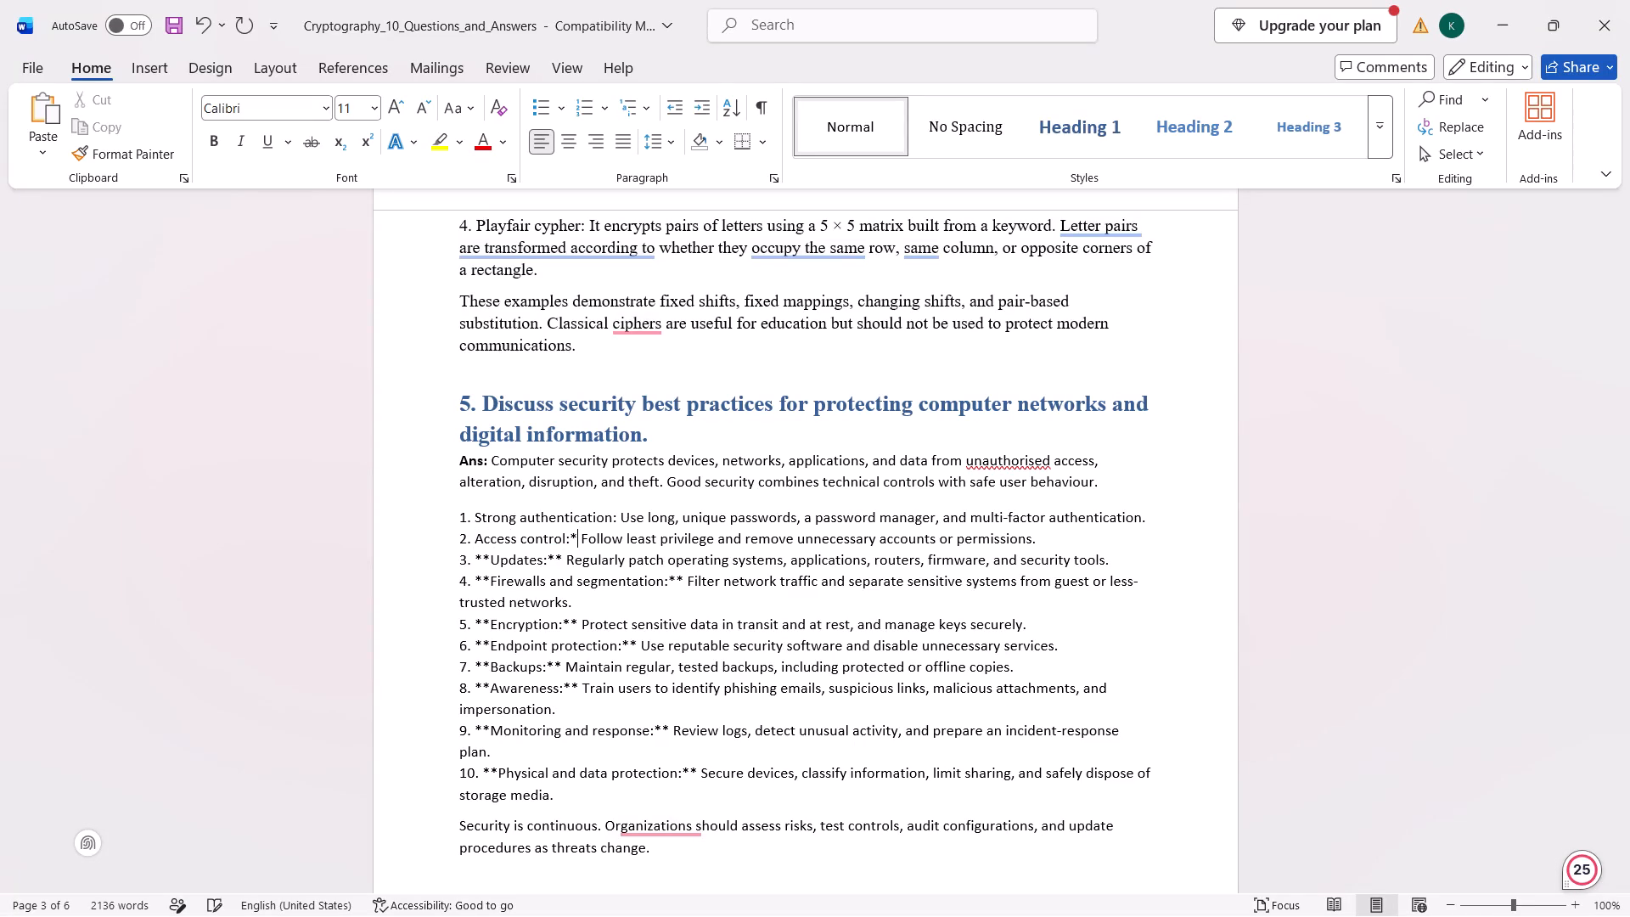
{"action": "key", "text": "BackSpace"}
Delete the double asterisks after and before "Updates:" in item 3 of question 5's answer.
{"action": "key", "text": "Down"}
{"action": "key", "text": "Left"}
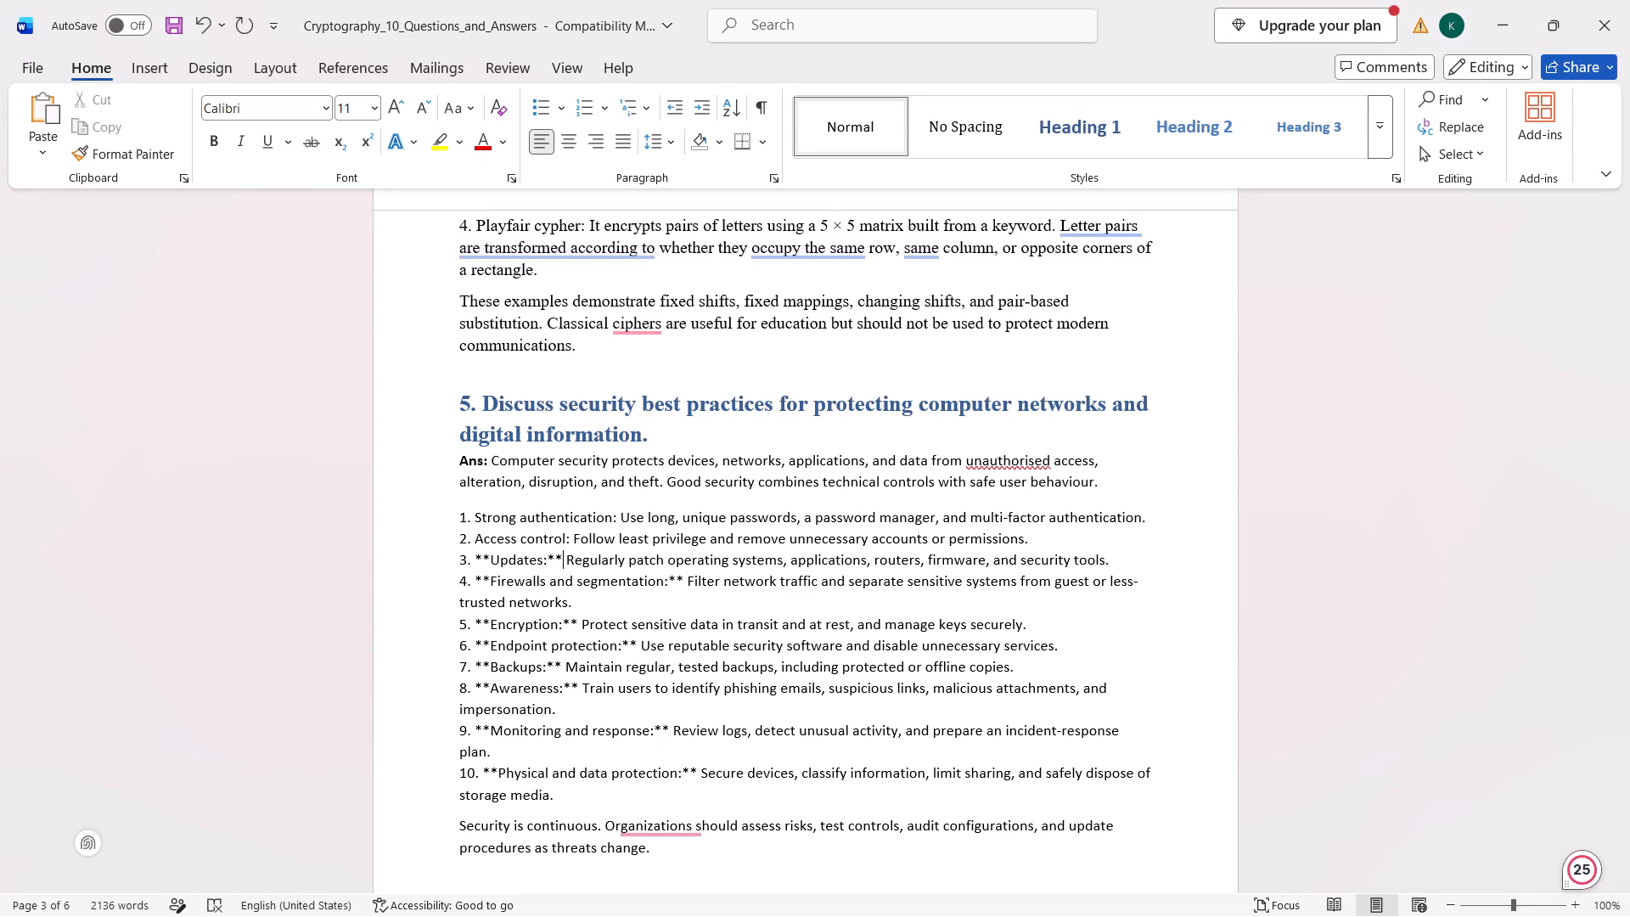
{"action": "key", "text": "BackSpace"}
{"action": "key", "text": "BackSpace"}
{"action": "key", "text": "Left"}
{"action": "key", "text": "Left"}
{"action": "key", "text": "Left"}
{"action": "key", "text": "Left"}
{"action": "key", "text": "Left"}
{"action": "key", "text": "Left"}
{"action": "key", "text": "Left"}
{"action": "key", "text": "Left"}
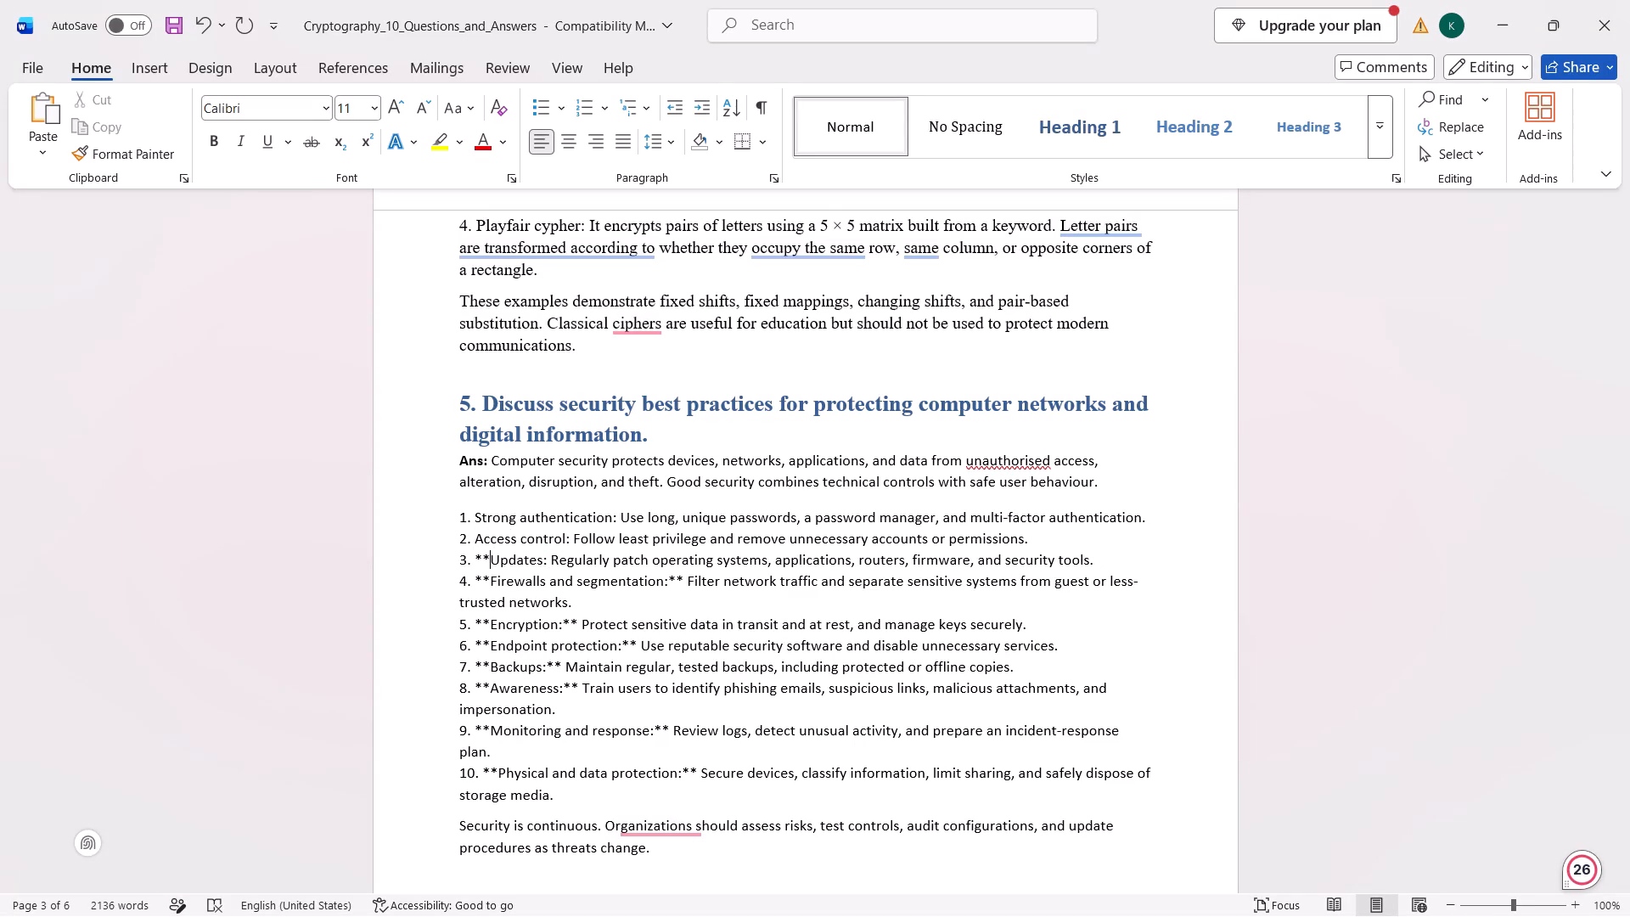
{"action": "key", "text": "BackSpace"}
{"action": "key", "text": "BackSpace"}
Delete the double asterisks before and after "Firewalls and segmentation:" in item 4 of question 5's answer.
{"action": "key", "text": "Down"}
{"action": "key", "text": "Right"}
{"action": "key", "text": "Right"}
{"action": "key", "text": "BackSpace"}
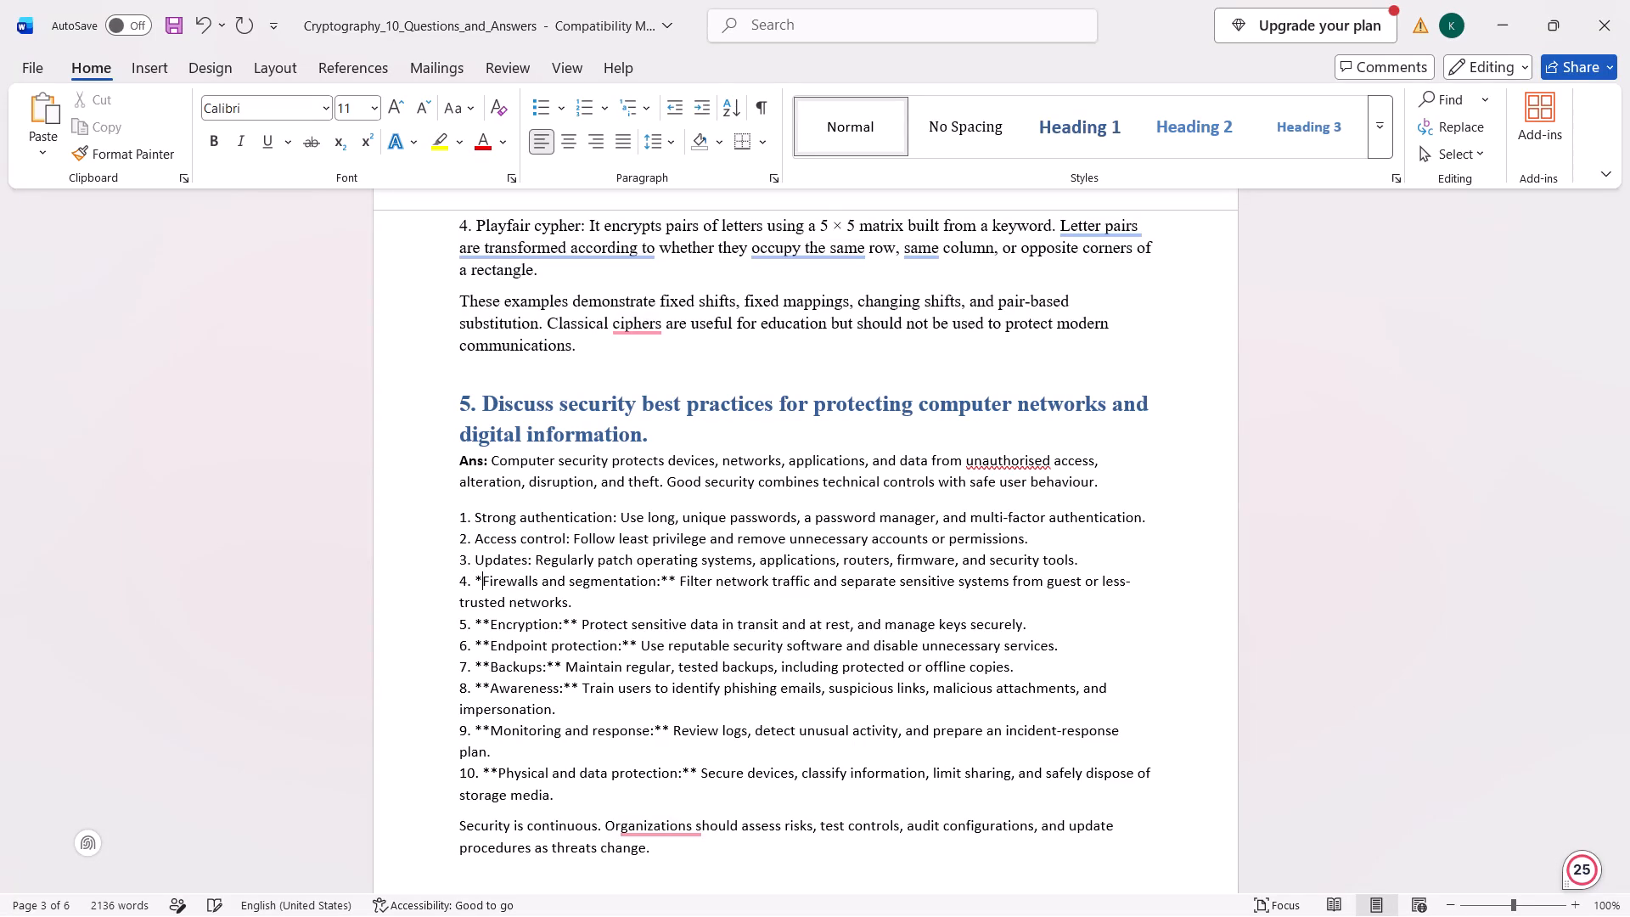
{"action": "key", "text": "BackSpace"}
{"action": "key", "text": "Right"}
{"action": "key", "text": "Right"}
{"action": "key", "text": "Right"}
{"action": "key", "text": "Right"}
{"action": "key", "text": "Right"}
{"action": "key", "text": "Right"}
{"action": "key", "text": "Right"}
{"action": "key", "text": "Right"}
{"action": "key", "text": "Right"}
{"action": "key", "text": "Right"}
{"action": "key", "text": "Right"}
{"action": "key", "text": "Right"}
{"action": "key", "text": "Right"}
{"action": "key", "text": "Right"}
{"action": "key", "text": "Right"}
{"action": "key", "text": "Right"}
{"action": "key", "text": "Right"}
{"action": "key", "text": "Right"}
{"action": "key", "text": "Right"}
{"action": "key", "text": "Right"}
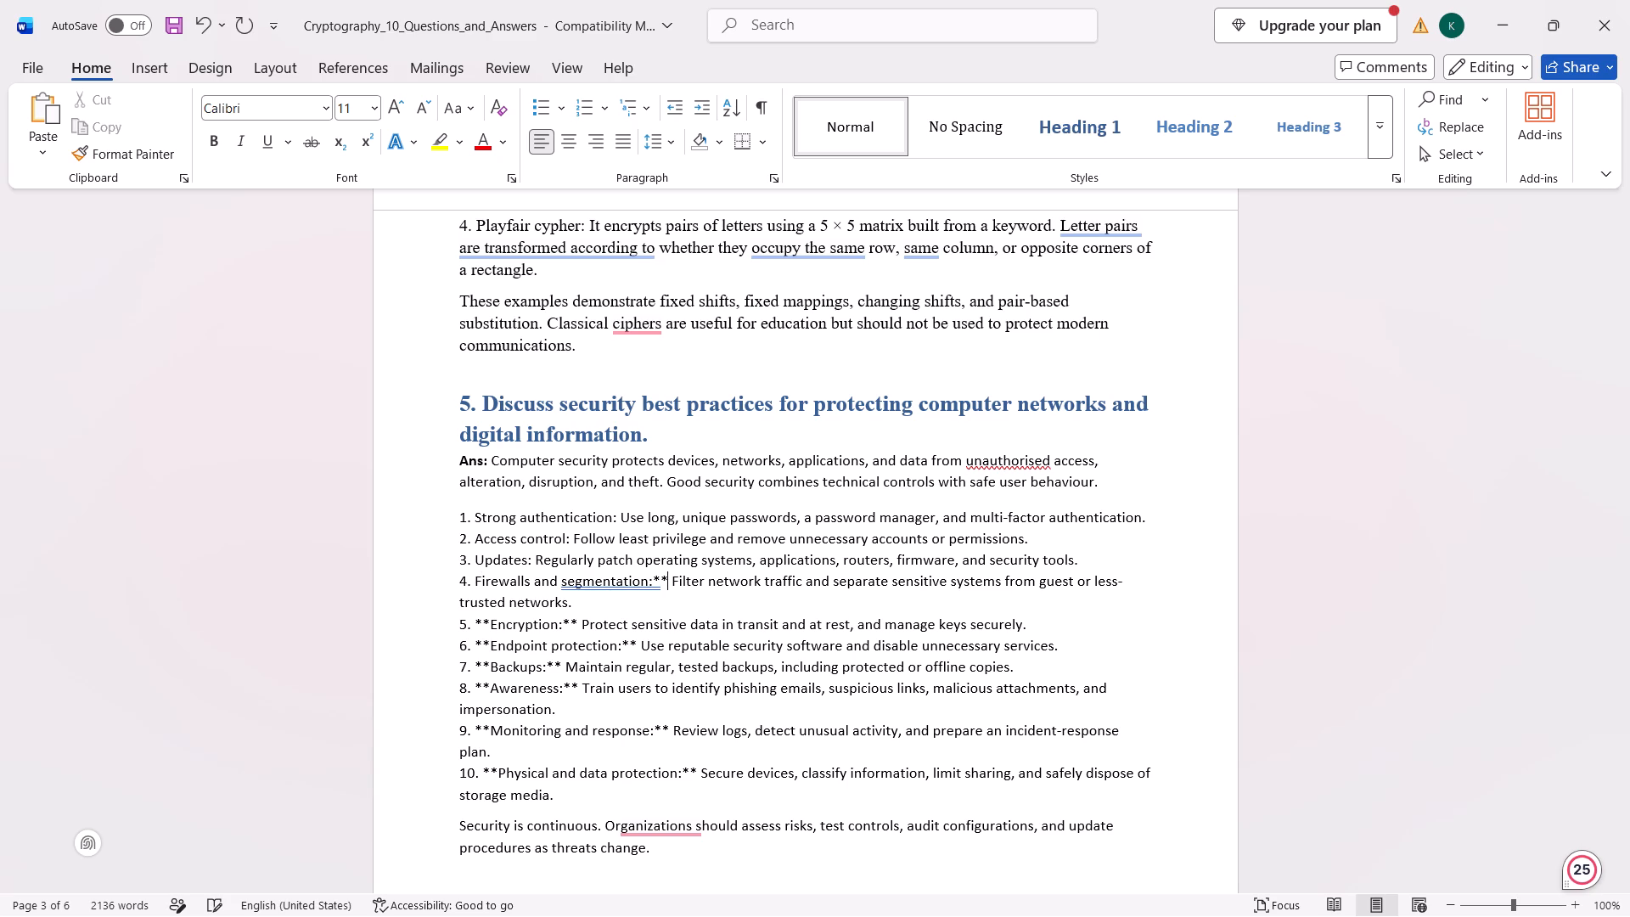
{"action": "key", "text": "BackSpace"}
{"action": "key", "text": "BackSpace"}
{"action": "key", "text": "Down"}
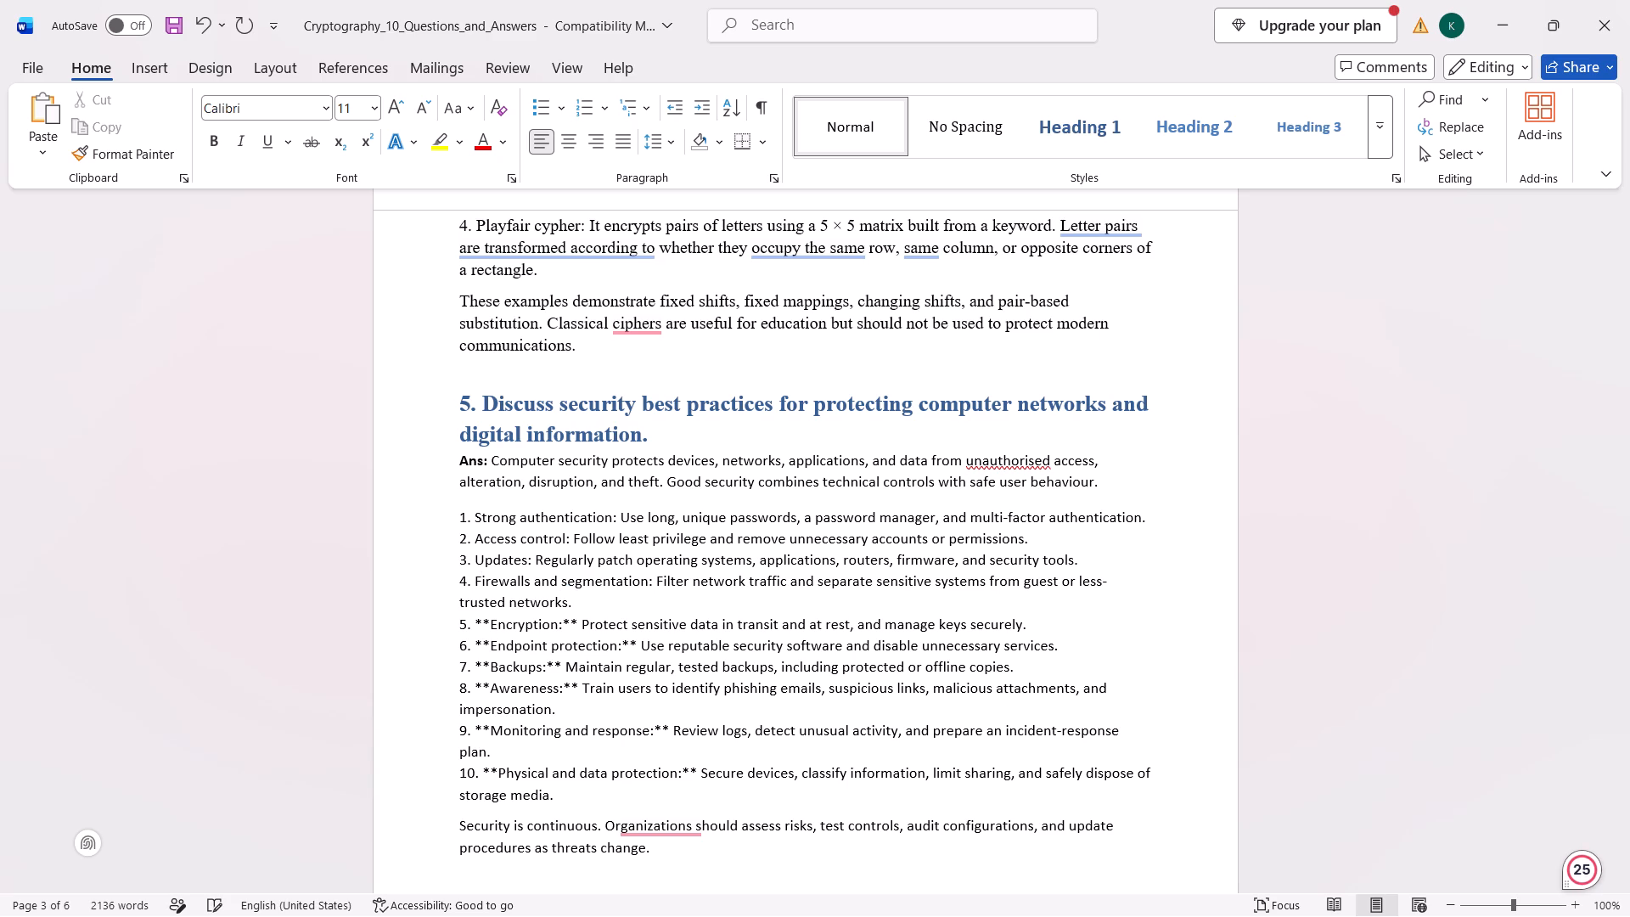
Delete the double asterisks after and before "Encryption:" in item 5 of question 5's answer.
{"action": "key", "text": "Down"}
{"action": "key", "text": "Left"}
{"action": "key", "text": "Left"}
{"action": "key", "text": "Left"}
{"action": "key", "text": "Left"}
{"action": "key", "text": "Left"}
{"action": "key", "text": "Left"}
{"action": "key", "text": "Left"}
{"action": "key", "text": "Left"}
{"action": "key", "text": "Left"}
{"action": "key", "text": "Left"}
{"action": "key", "text": "Left"}
{"action": "key", "text": "Left"}
{"action": "key", "text": "BackSpace"}
{"action": "key", "text": "BackSpace"}
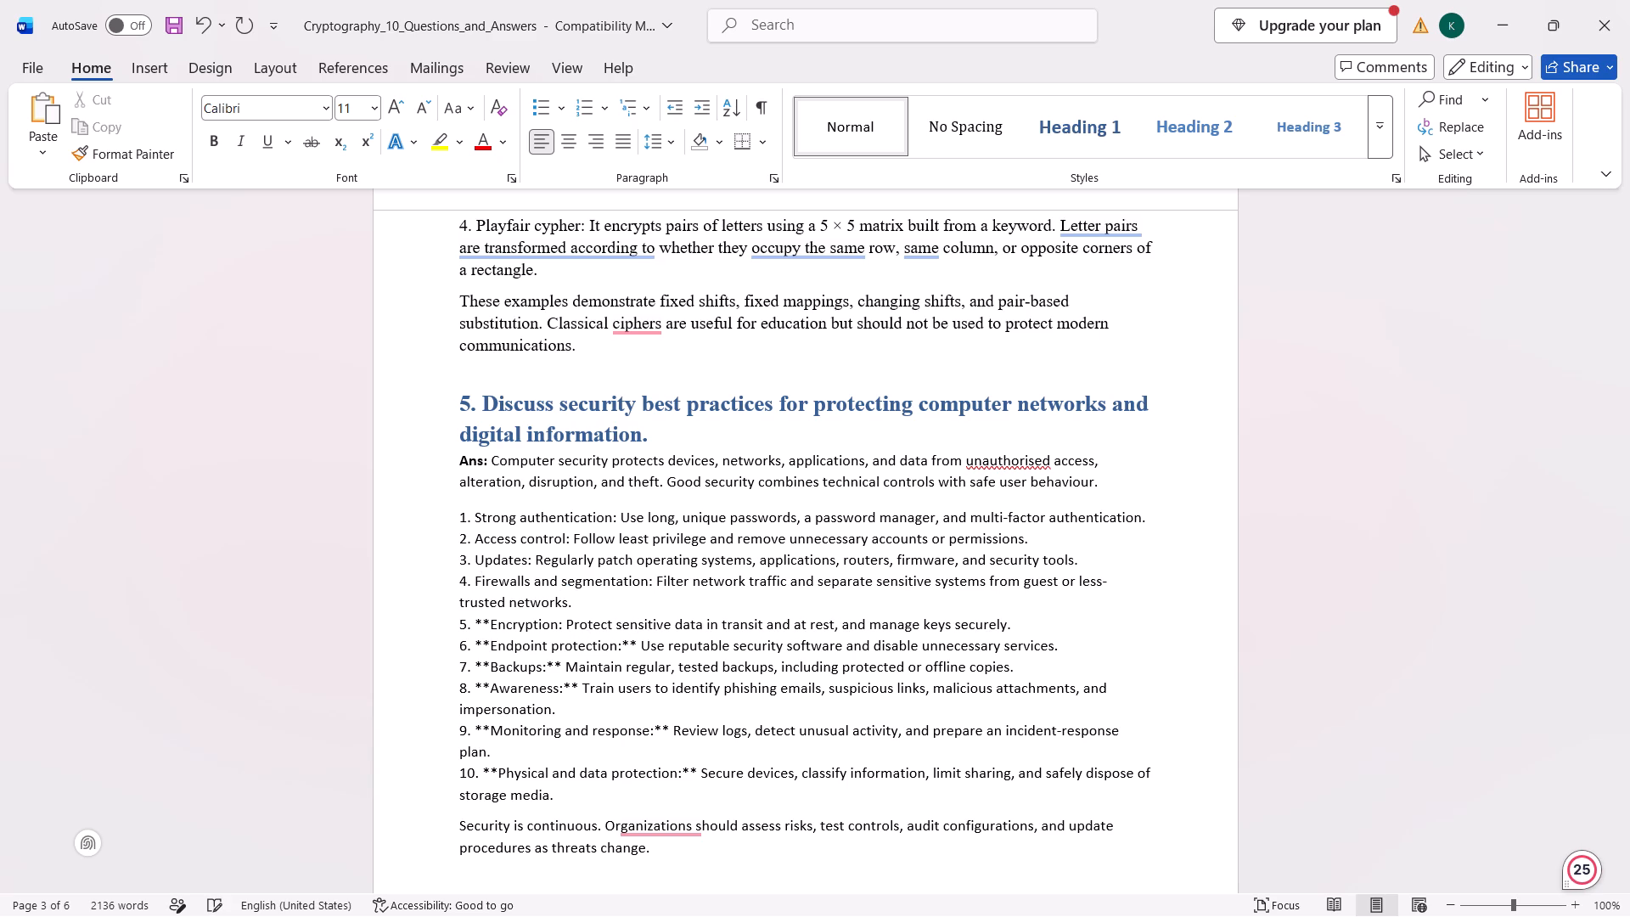
{"action": "key", "text": "Left"}
{"action": "key", "text": "Left"}
{"action": "key", "text": "Left"}
{"action": "key", "text": "Left"}
{"action": "key", "text": "Left"}
{"action": "key", "text": "Left"}
{"action": "key", "text": "Left"}
{"action": "key", "text": "Left"}
{"action": "key", "text": "Left"}
{"action": "key", "text": "Left"}
{"action": "key", "text": "Left"}
{"action": "key", "text": "BackSpace"}
{"action": "key", "text": "BackSpace"}
Delete the double asterisks before and after "Endpoint protection:" in item 6 of question 5's answer.
{"action": "key", "text": "Down"}
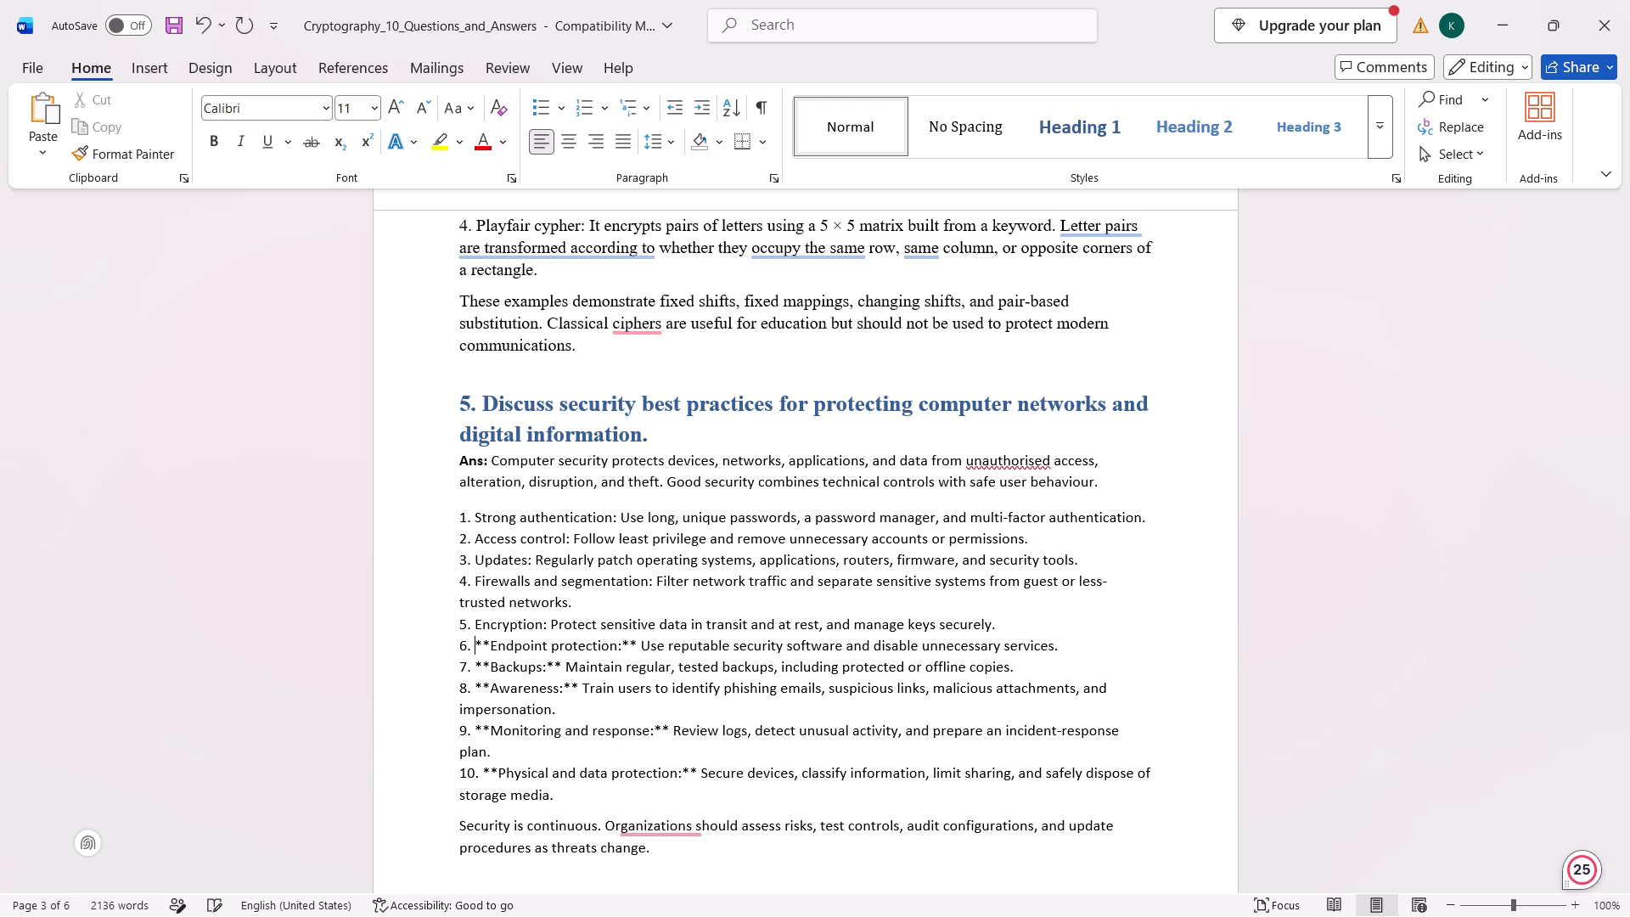
{"action": "key", "text": "Right"}
{"action": "key", "text": "Right"}
{"action": "key", "text": "BackSpace"}
{"action": "key", "text": "BackSpace"}
{"action": "key", "text": "Right"}
{"action": "key", "text": "Right"}
{"action": "key", "text": "Right"}
{"action": "key", "text": "Right"}
{"action": "key", "text": "Right"}
{"action": "key", "text": "Right"}
{"action": "key", "text": "Right"}
{"action": "key", "text": "Right"}
{"action": "key", "text": "Right"}
{"action": "key", "text": "Right"}
{"action": "key", "text": "Right"}
{"action": "key", "text": "Right"}
{"action": "key", "text": "Right"}
{"action": "key", "text": "Right"}
{"action": "key", "text": "Right"}
{"action": "key", "text": "Right"}
{"action": "key", "text": "Right"}
{"action": "key", "text": "Right"}
{"action": "key", "text": "Right"}
{"action": "key", "text": "Right"}
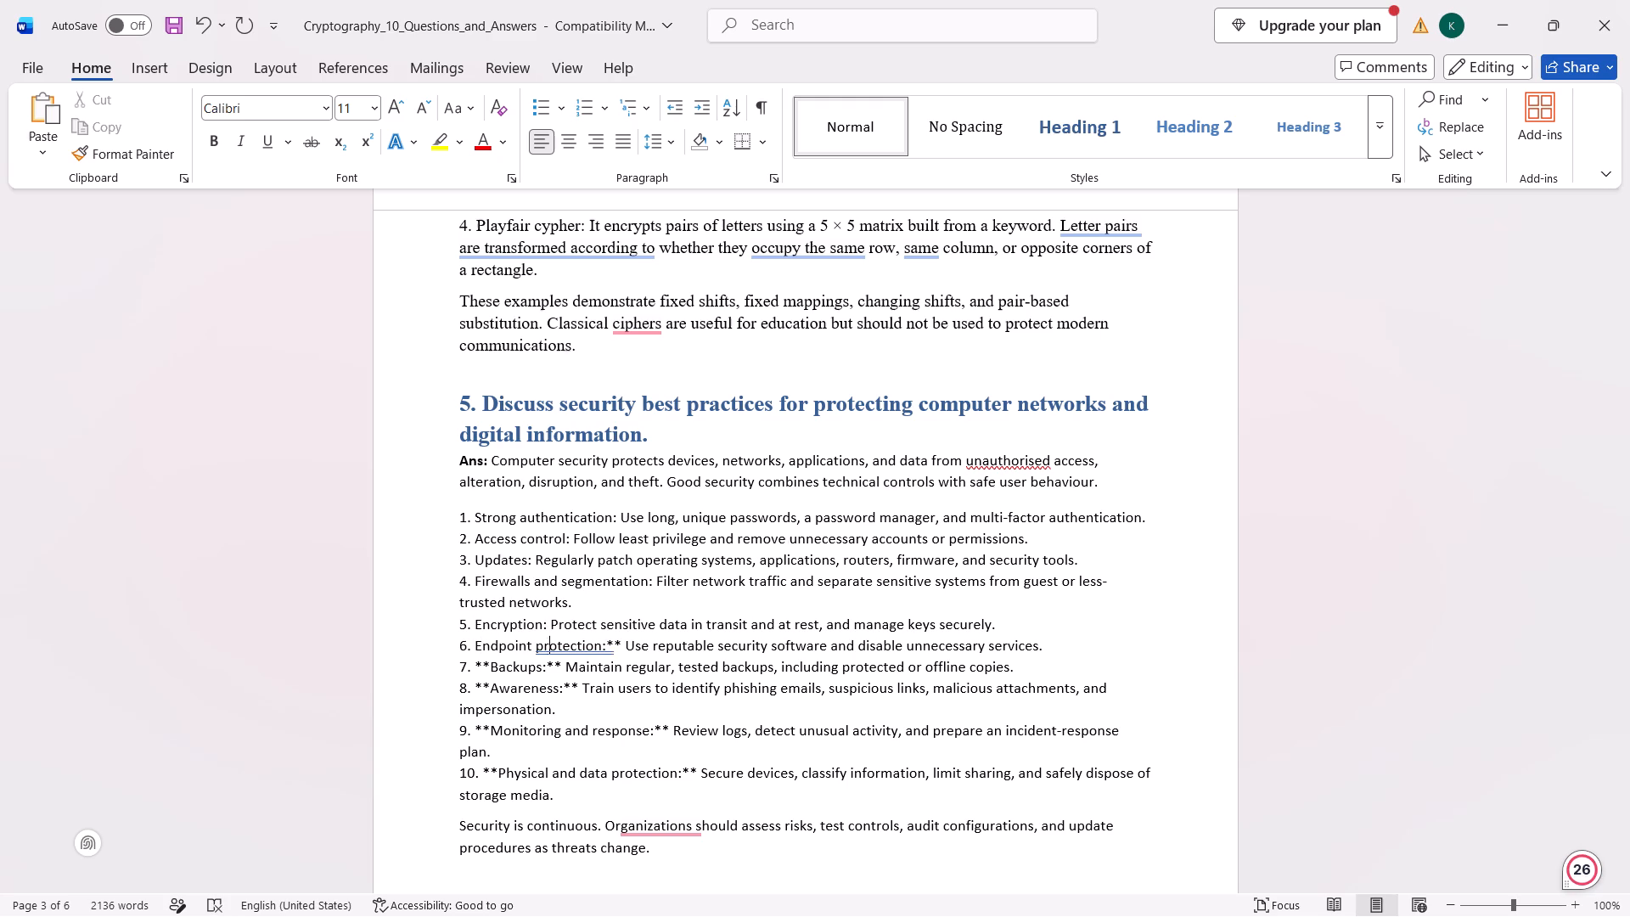
{"action": "key", "text": "Right"}
{"action": "key", "text": "BackSpace"}
{"action": "key", "text": "BackSpace"}
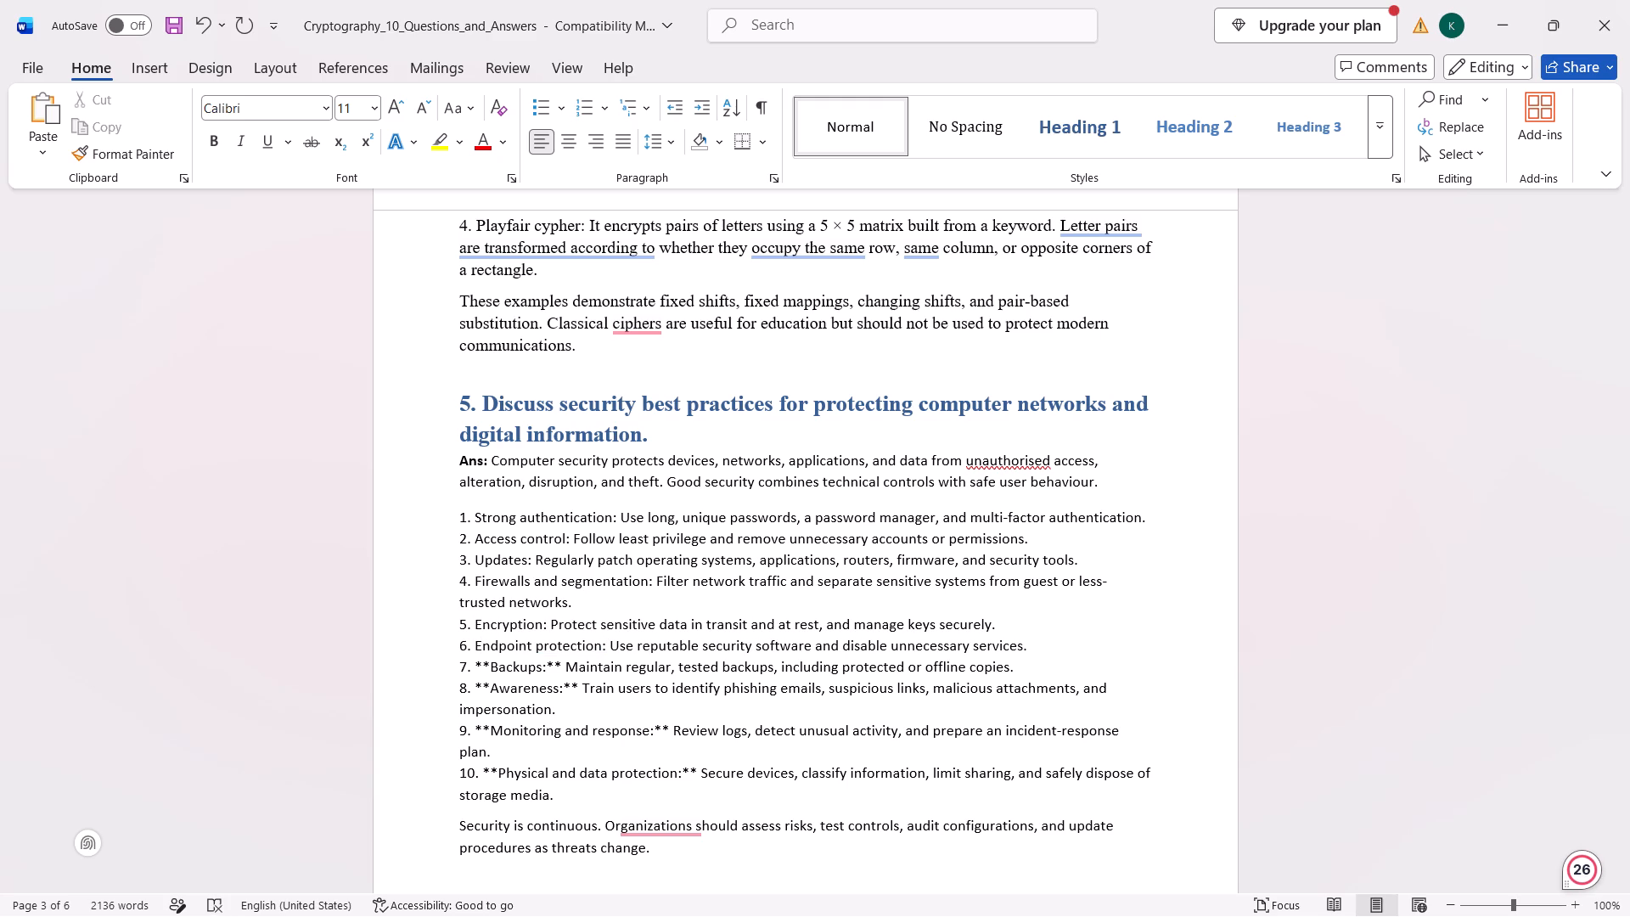
Delete the double asterisks after and before "Backups:" in item 7 of question 5's answer.
{"action": "key", "text": "Down"}
{"action": "key", "text": "Left"}
{"action": "key", "text": "Left"}
{"action": "key", "text": "Left"}
{"action": "key", "text": "Left"}
{"action": "key", "text": "Left"}
{"action": "key", "text": "Left"}
{"action": "key", "text": "Left"}
{"action": "key", "text": "Right"}
{"action": "key", "text": "BackSpace"}
{"action": "key", "text": "BackSpace"}
{"action": "key", "text": "Left"}
{"action": "key", "text": "Left"}
{"action": "key", "text": "Left"}
{"action": "key", "text": "Left"}
{"action": "key", "text": "Left"}
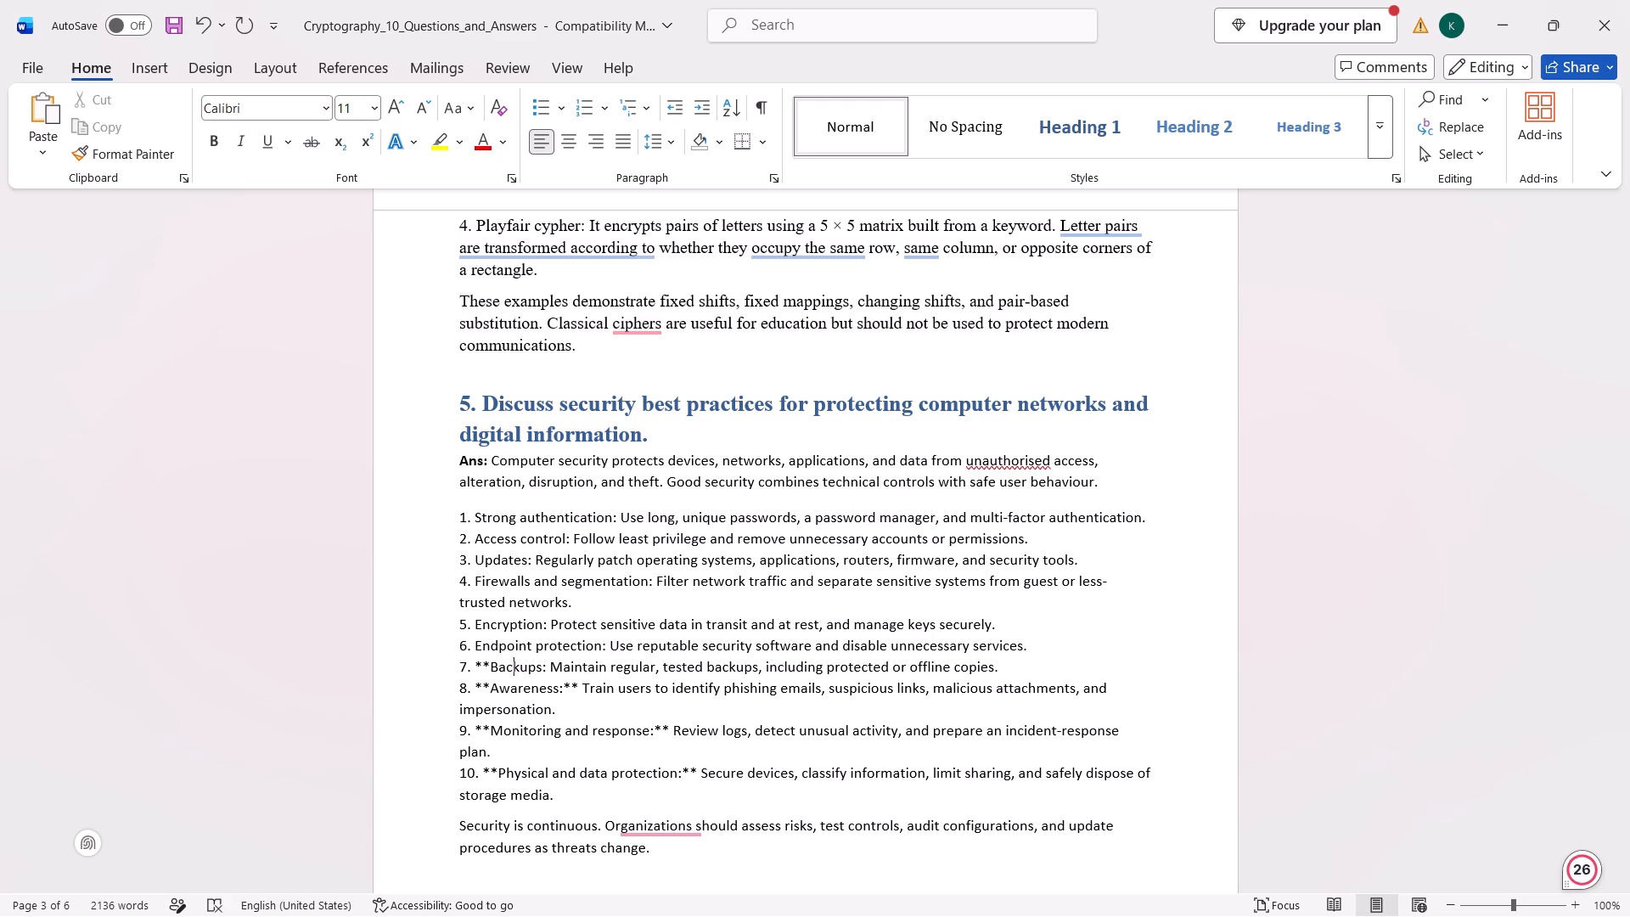
{"action": "key", "text": "Left"}
{"action": "key", "text": "Left"}
{"action": "key", "text": "Left"}
{"action": "key", "text": "BackSpace"}
{"action": "key", "text": "BackSpace"}
Delete the double asterisks before and after "Awareness:" in item 8 of question 5's answer.
{"action": "key", "text": "Down"}
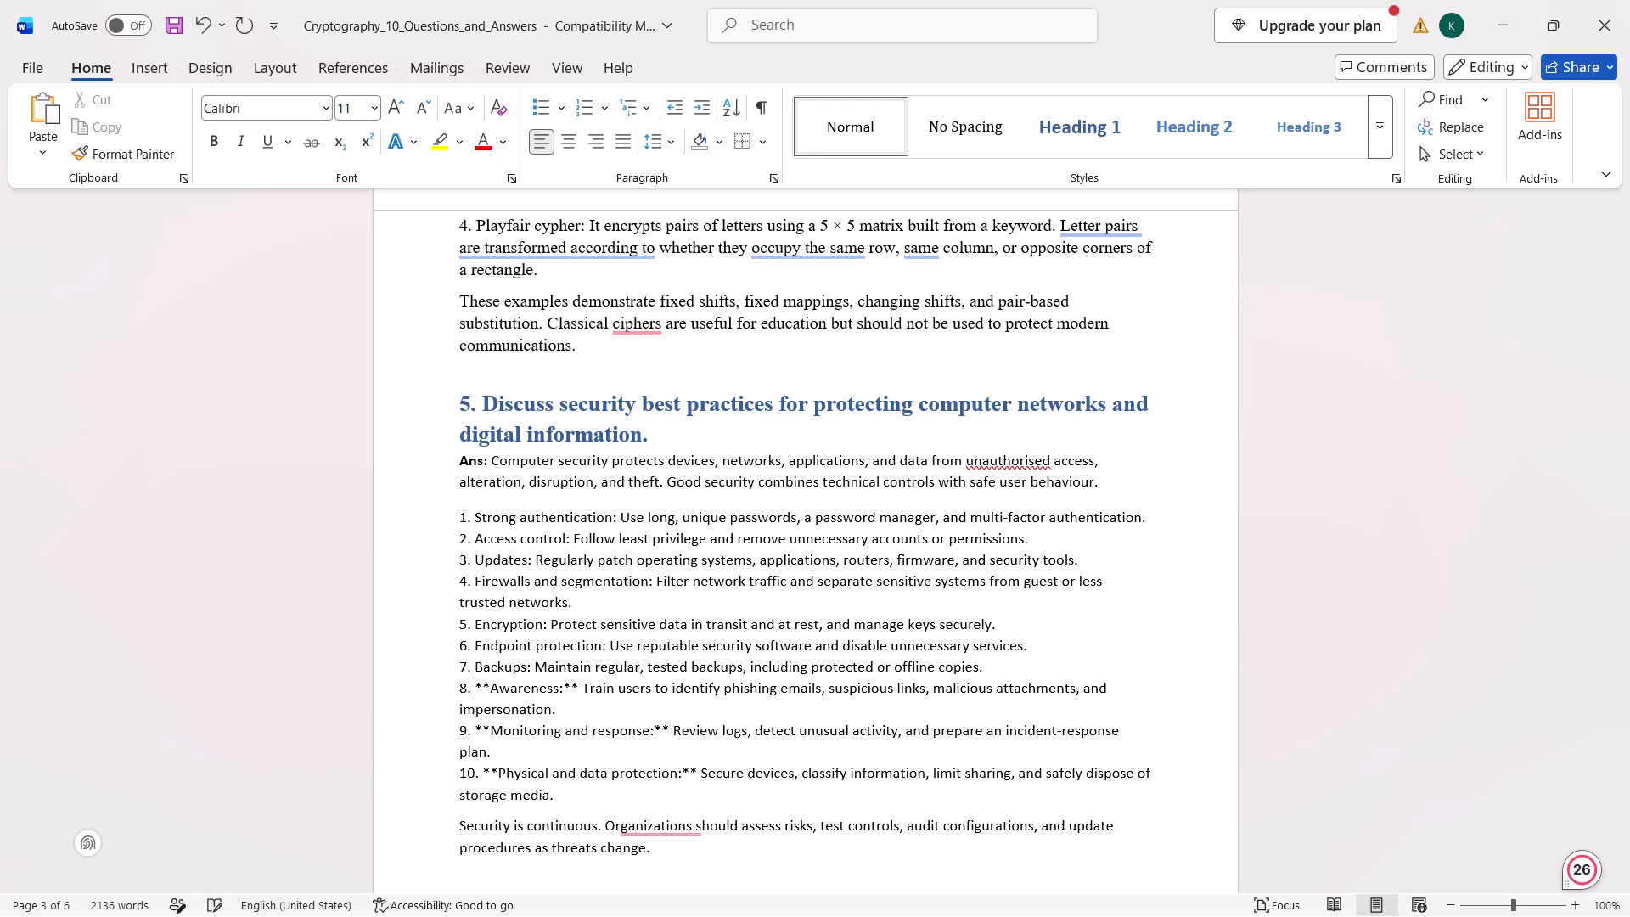
{"action": "key", "text": "Down"}
{"action": "key", "text": "Up"}
{"action": "key", "text": "Right"}
{"action": "key", "text": "Right"}
{"action": "key", "text": "BackSpace"}
{"action": "key", "text": "BackSpace"}
{"action": "key", "text": "Right"}
{"action": "key", "text": "Right"}
{"action": "key", "text": "Right"}
{"action": "key", "text": "Right"}
{"action": "key", "text": "Right"}
{"action": "key", "text": "Right"}
{"action": "key", "text": "Right"}
{"action": "key", "text": "Right"}
{"action": "key", "text": "Right"}
{"action": "key", "text": "Right"}
{"action": "key", "text": "Right"}
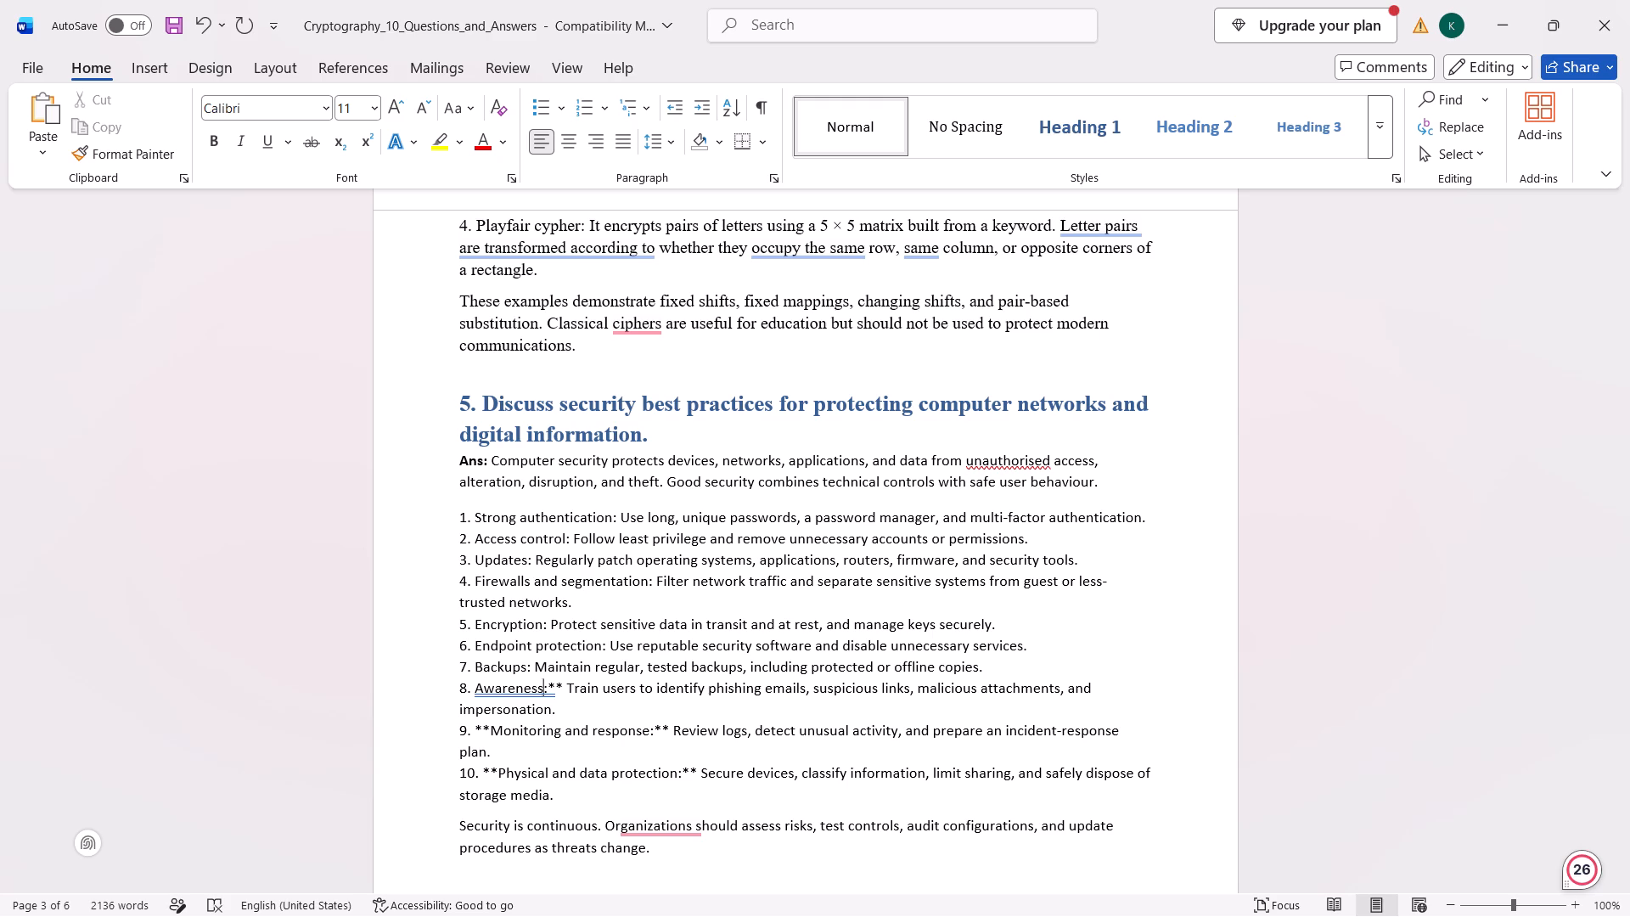
{"action": "key", "text": "Right"}
{"action": "key", "text": "Right"}
{"action": "key", "text": "Right"}
{"action": "key", "text": "BackSpace"}
{"action": "key", "text": "BackSpace"}
Delete the double asterisks after and before "Monitoring and response:" in item 9 of question 5's answer.
{"action": "key", "text": "Down"}
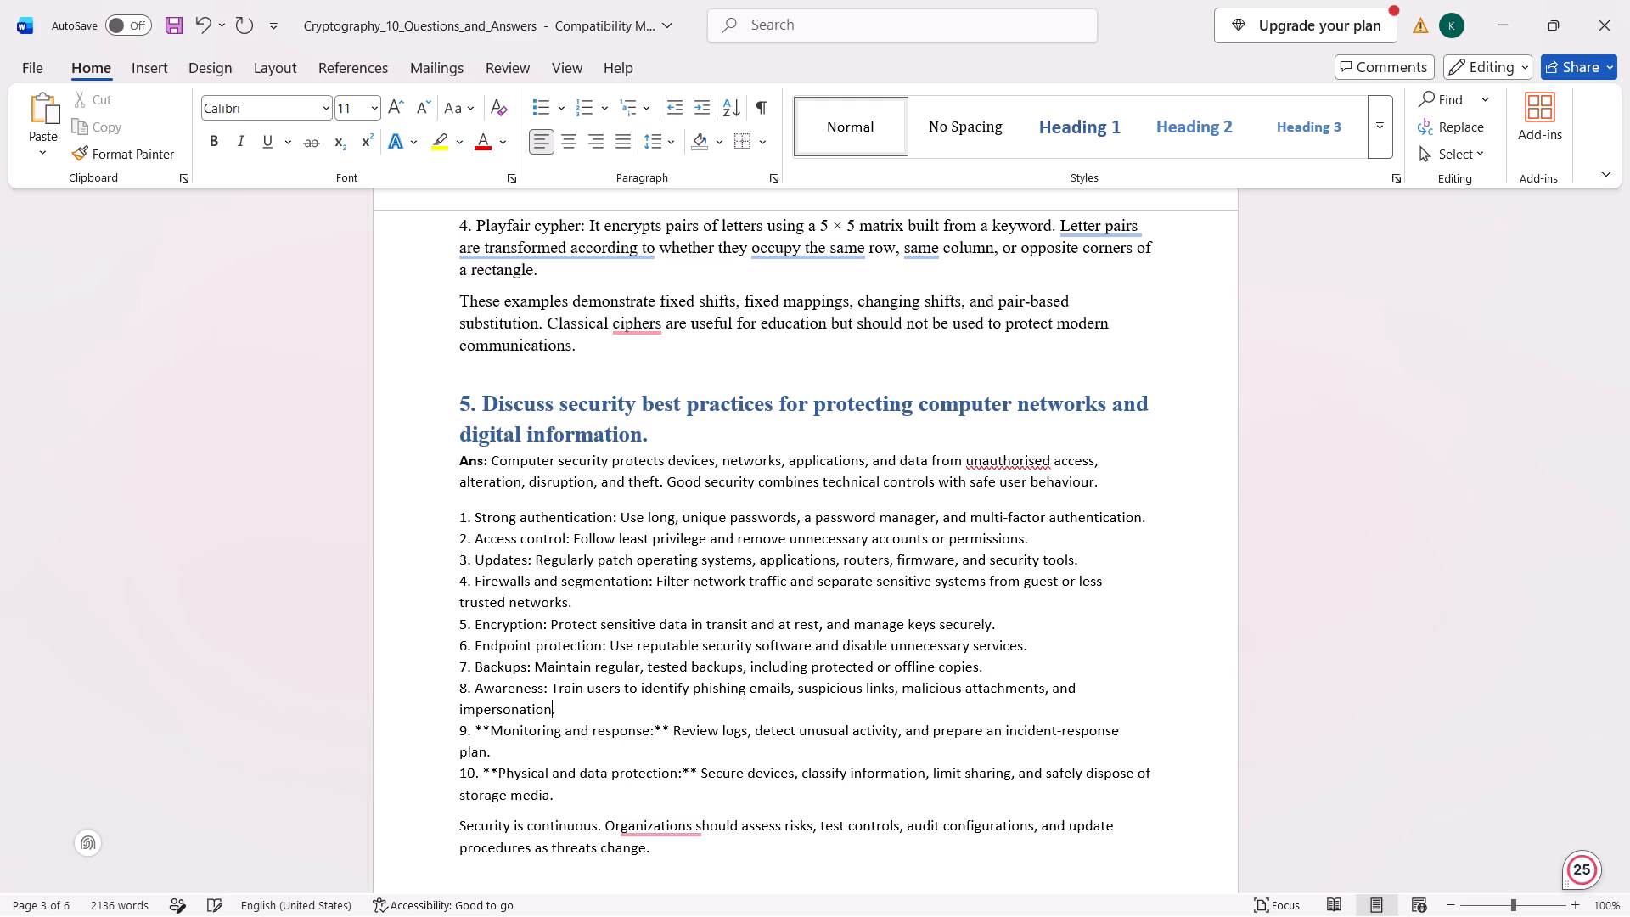
{"action": "key", "text": "Right"}
{"action": "key", "text": "Down"}
{"action": "key", "text": "Right"}
{"action": "key", "text": "Right"}
{"action": "key", "text": "Right"}
{"action": "key", "text": "Right"}
{"action": "key", "text": "Right"}
{"action": "key", "text": "Right"}
{"action": "key", "text": "Right"}
{"action": "key", "text": "Right"}
{"action": "key", "text": "Right"}
{"action": "key", "text": "Right"}
{"action": "key", "text": "Right"}
{"action": "key", "text": "Right"}
{"action": "key", "text": "Right"}
{"action": "key", "text": "Right"}
{"action": "key", "text": "Right"}
{"action": "key", "text": "Right"}
{"action": "key", "text": "Right"}
{"action": "key", "text": "BackSpace"}
{"action": "key", "text": "BackSpace"}
{"action": "key", "text": "Left"}
{"action": "key", "text": "Left"}
{"action": "key", "text": "Left"}
{"action": "key", "text": "Left"}
{"action": "key", "text": "Left"}
{"action": "key", "text": "Left"}
{"action": "key", "text": "Left"}
{"action": "key", "text": "Left"}
{"action": "key", "text": "Left"}
{"action": "key", "text": "Left"}
{"action": "key", "text": "Left"}
{"action": "key", "text": "Left"}
{"action": "key", "text": "Left"}
{"action": "key", "text": "Left"}
{"action": "key", "text": "Left"}
{"action": "key", "text": "Left"}
{"action": "key", "text": "Left"}
{"action": "key", "text": "Left"}
{"action": "key", "text": "Left"}
{"action": "key", "text": "Left"}
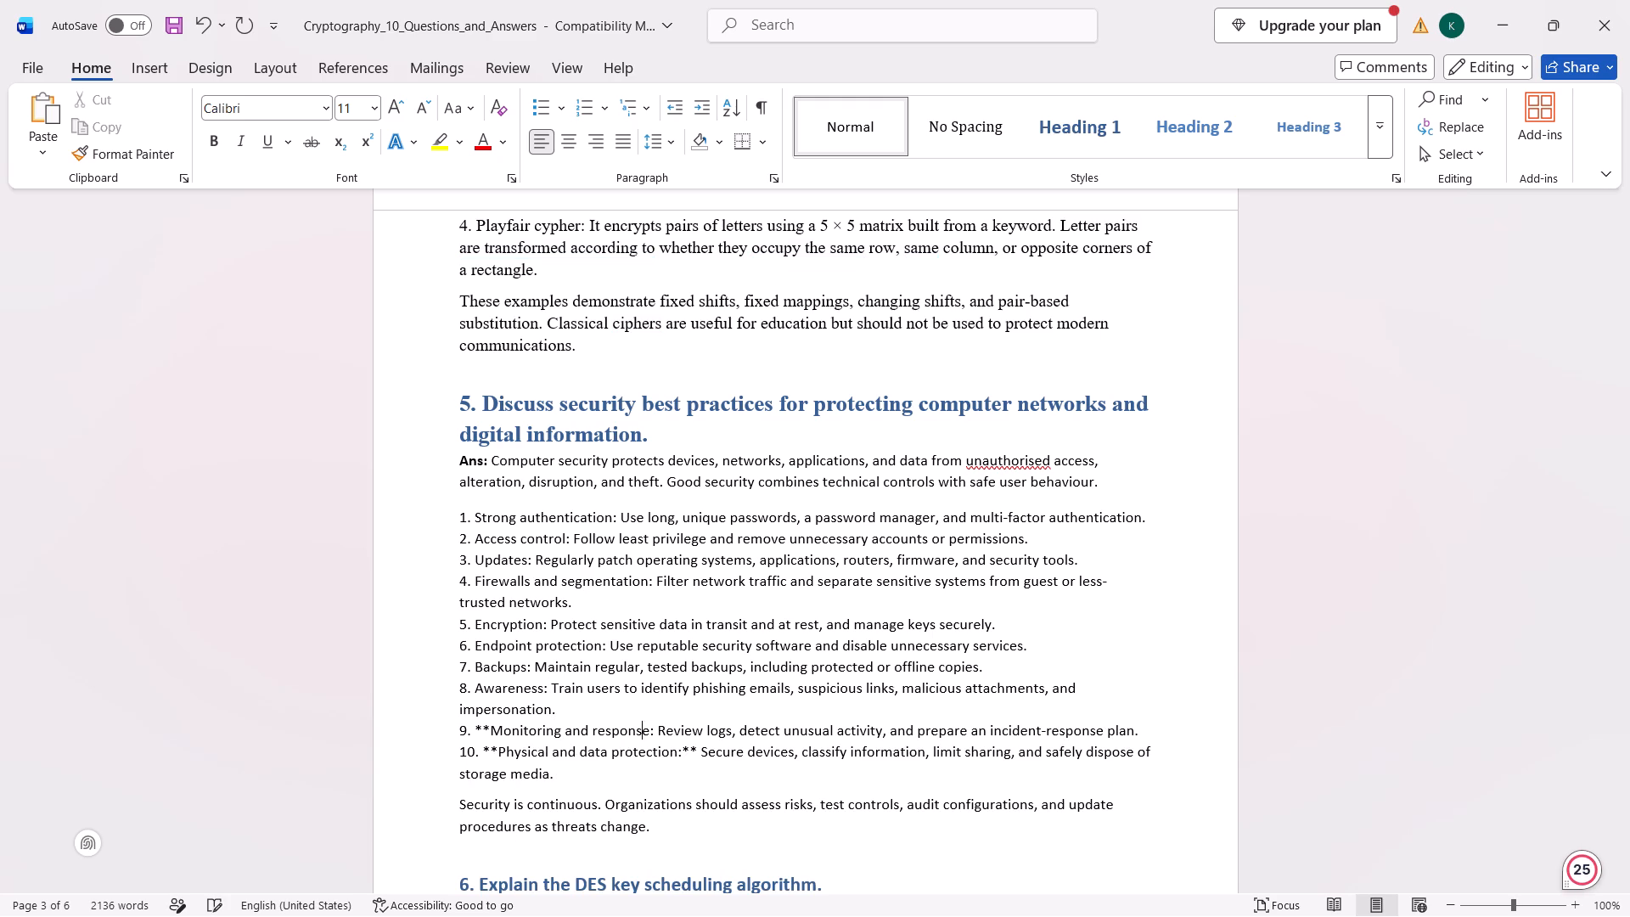
{"action": "key", "text": "Right"}
{"action": "key", "text": "Right"}
{"action": "key", "text": "BackSpace"}
{"action": "key", "text": "BackSpace"}
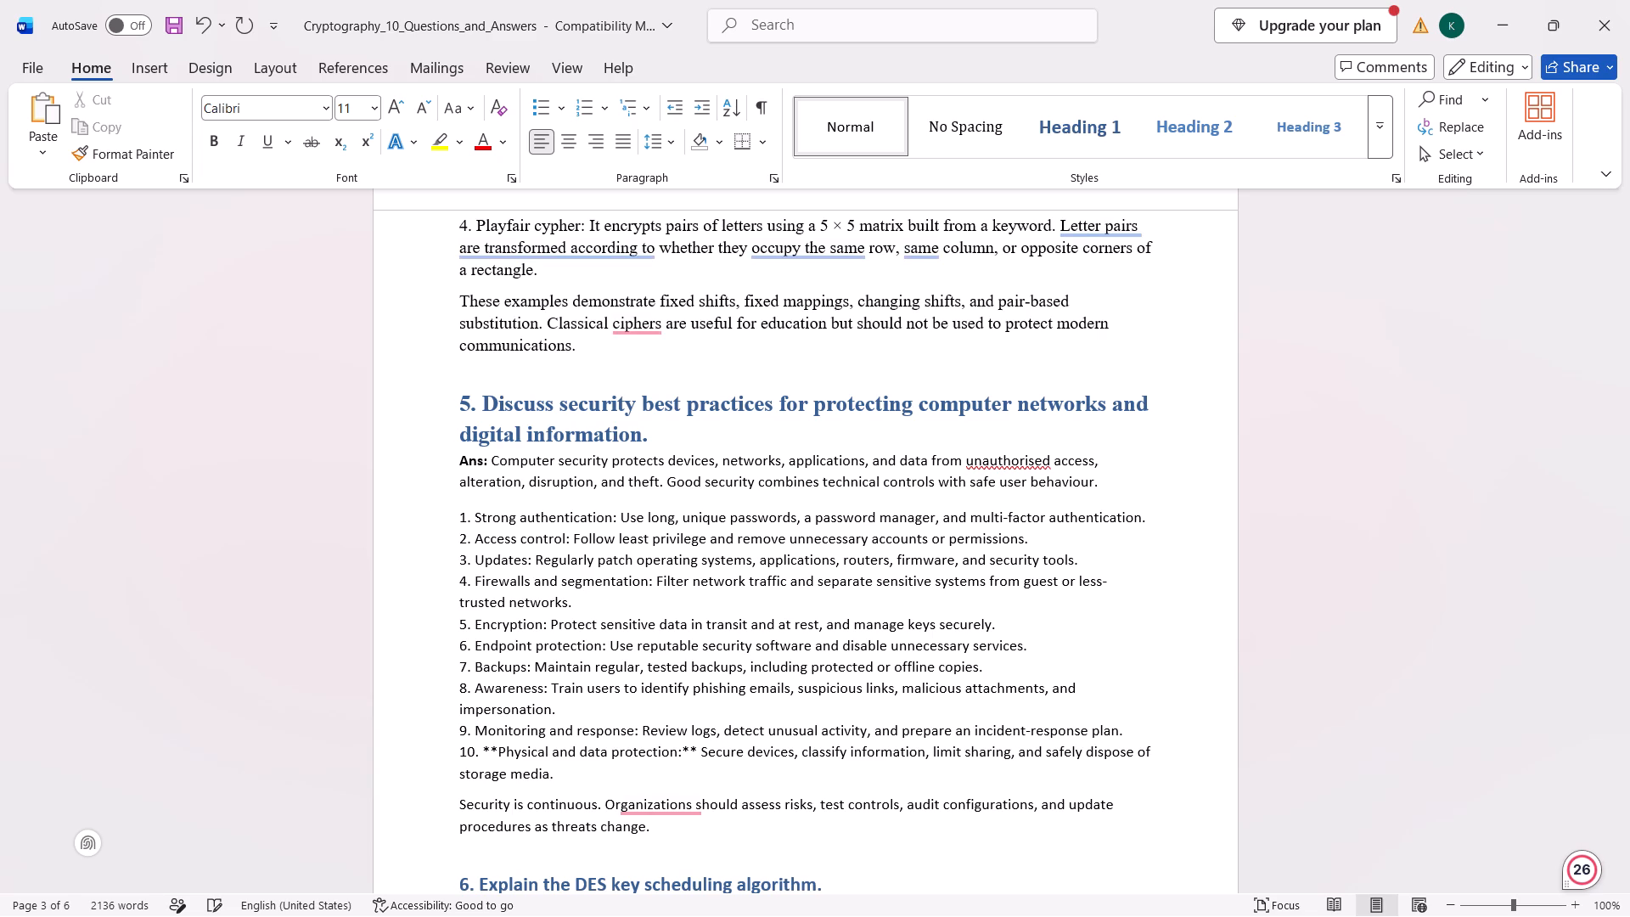
Delete the double asterisks before and after "Physical and data protection:" in item 10 of question 5's answer.
{"action": "key", "text": "Down"}
{"action": "key", "text": "Right"}
{"action": "key", "text": "Right"}
{"action": "key", "text": "Right"}
{"action": "key", "text": "Right"}
{"action": "key", "text": "BackSpace"}
{"action": "key", "text": "BackSpace"}
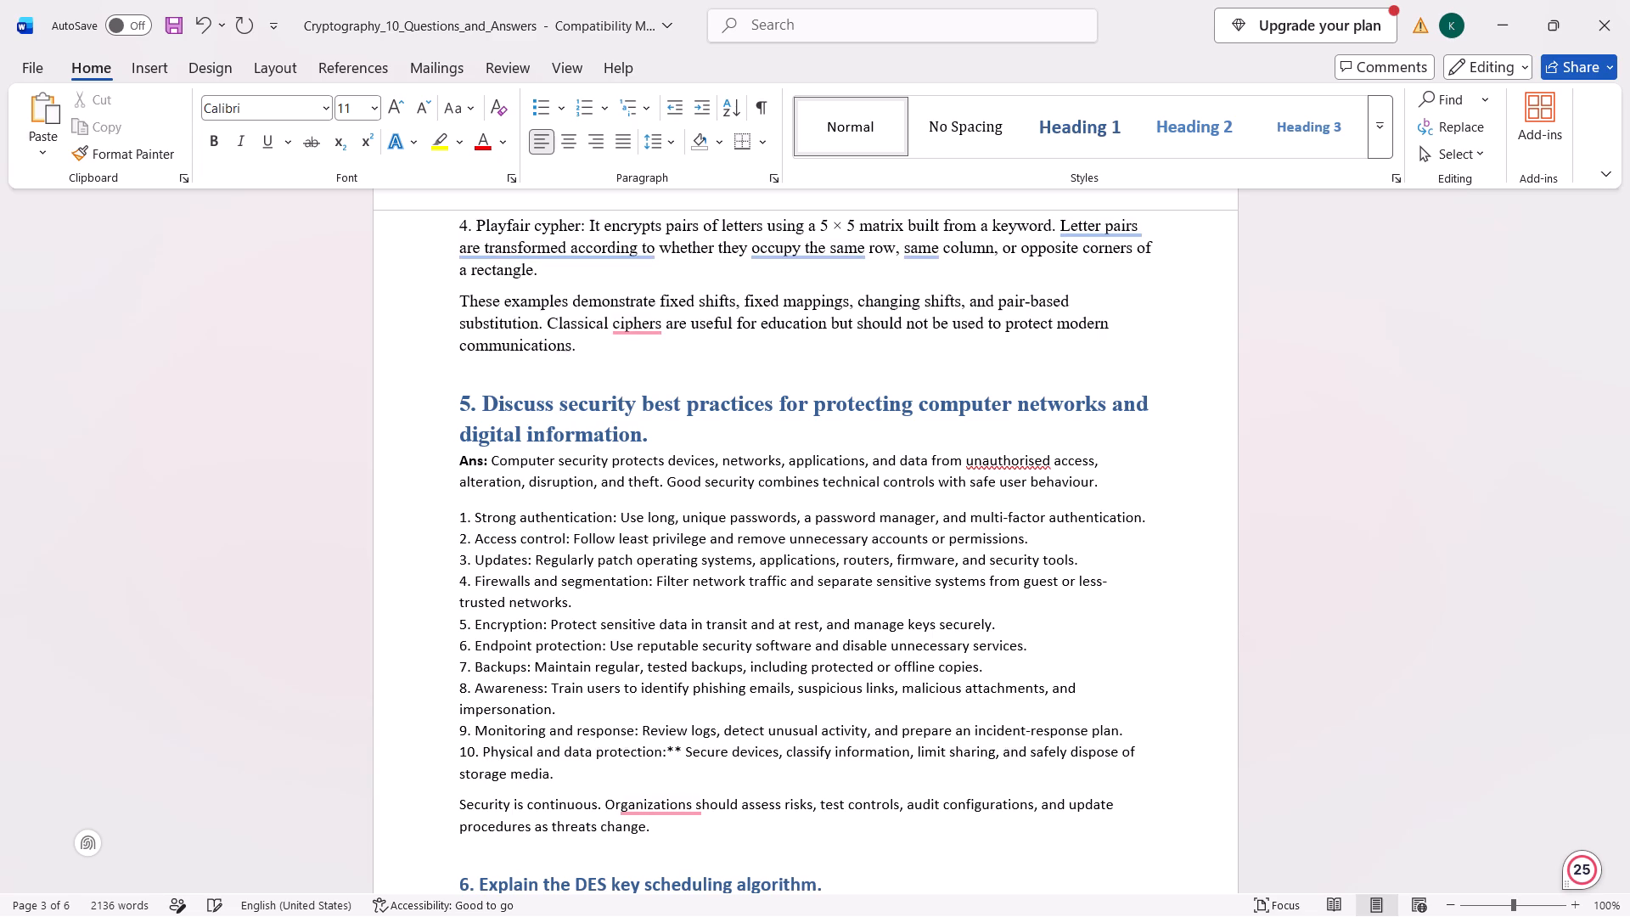
{"action": "key", "text": "BackSpace"}
{"action": "key", "text": "Right"}
{"action": "key", "text": "Right"}
{"action": "key", "text": "Right"}
{"action": "key", "text": "Right"}
{"action": "key", "text": "Right"}
{"action": "key", "text": "Right"}
{"action": "key", "text": "Right"}
{"action": "key", "text": "Right"}
{"action": "key", "text": "Right"}
{"action": "key", "text": "Right"}
{"action": "key", "text": "Right"}
{"action": "key", "text": "Right"}
{"action": "key", "text": "Right"}
{"action": "key", "text": "Right"}
{"action": "key", "text": "Right"}
{"action": "key", "text": "Right"}
{"action": "key", "text": "Right"}
{"action": "key", "text": "Right"}
{"action": "key", "text": "Right"}
{"action": "key", "text": "Right"}
{"action": "key", "text": "Right"}
{"action": "key", "text": "Right"}
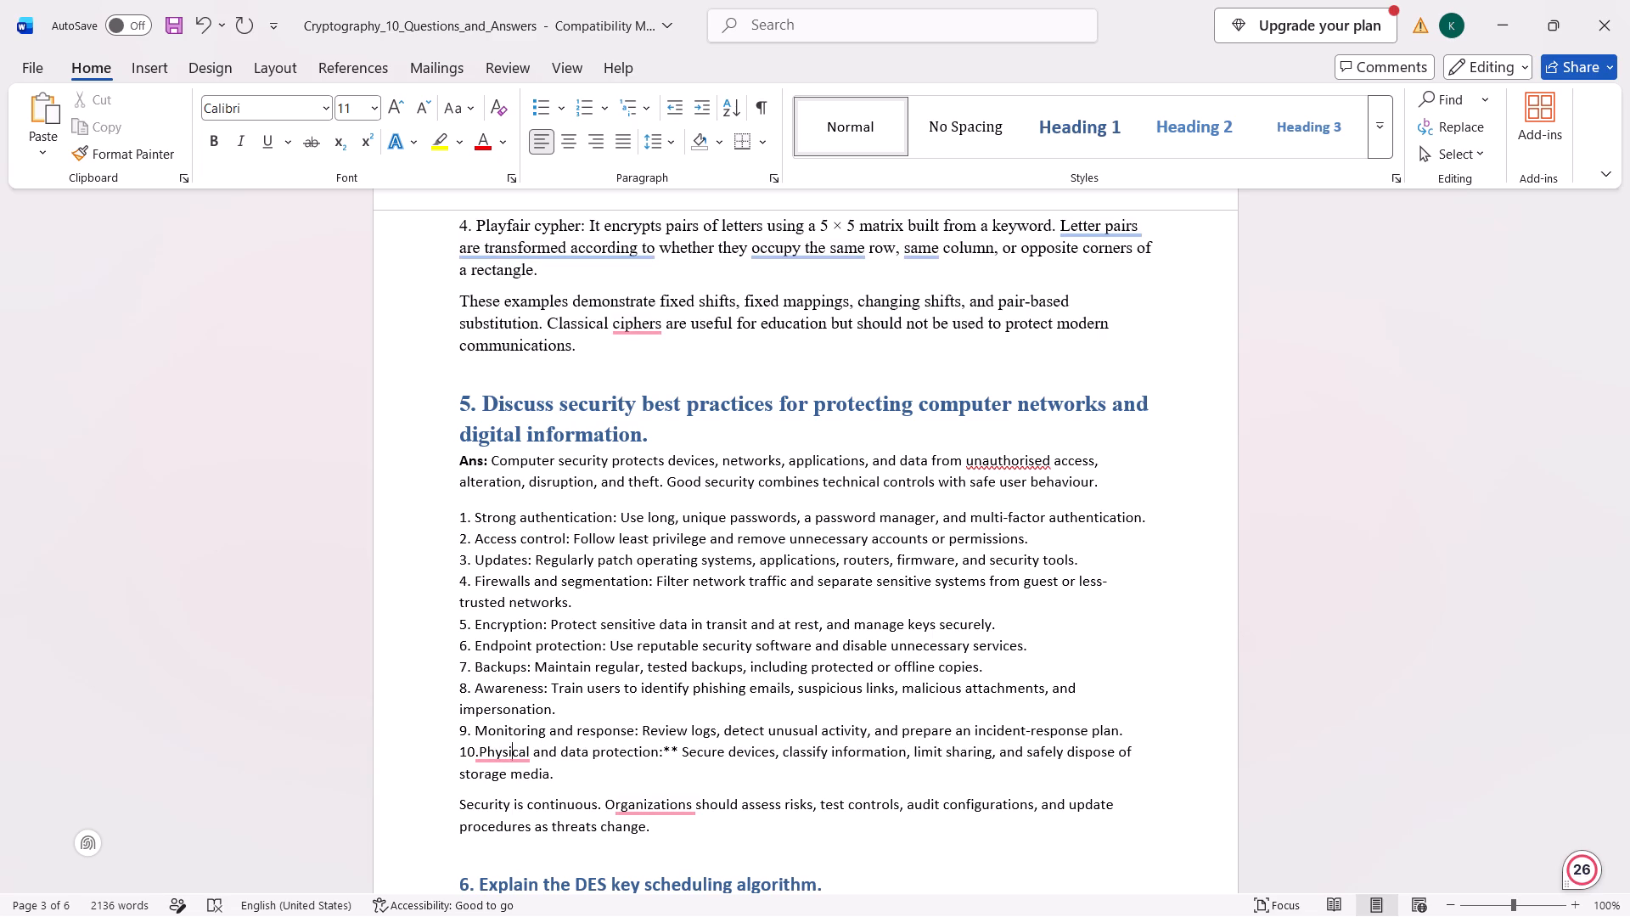
{"action": "key", "text": "Left"}
{"action": "key", "text": "Left"}
{"action": "key", "text": "BackSpace"}
{"action": "key", "text": "BackSpace"}
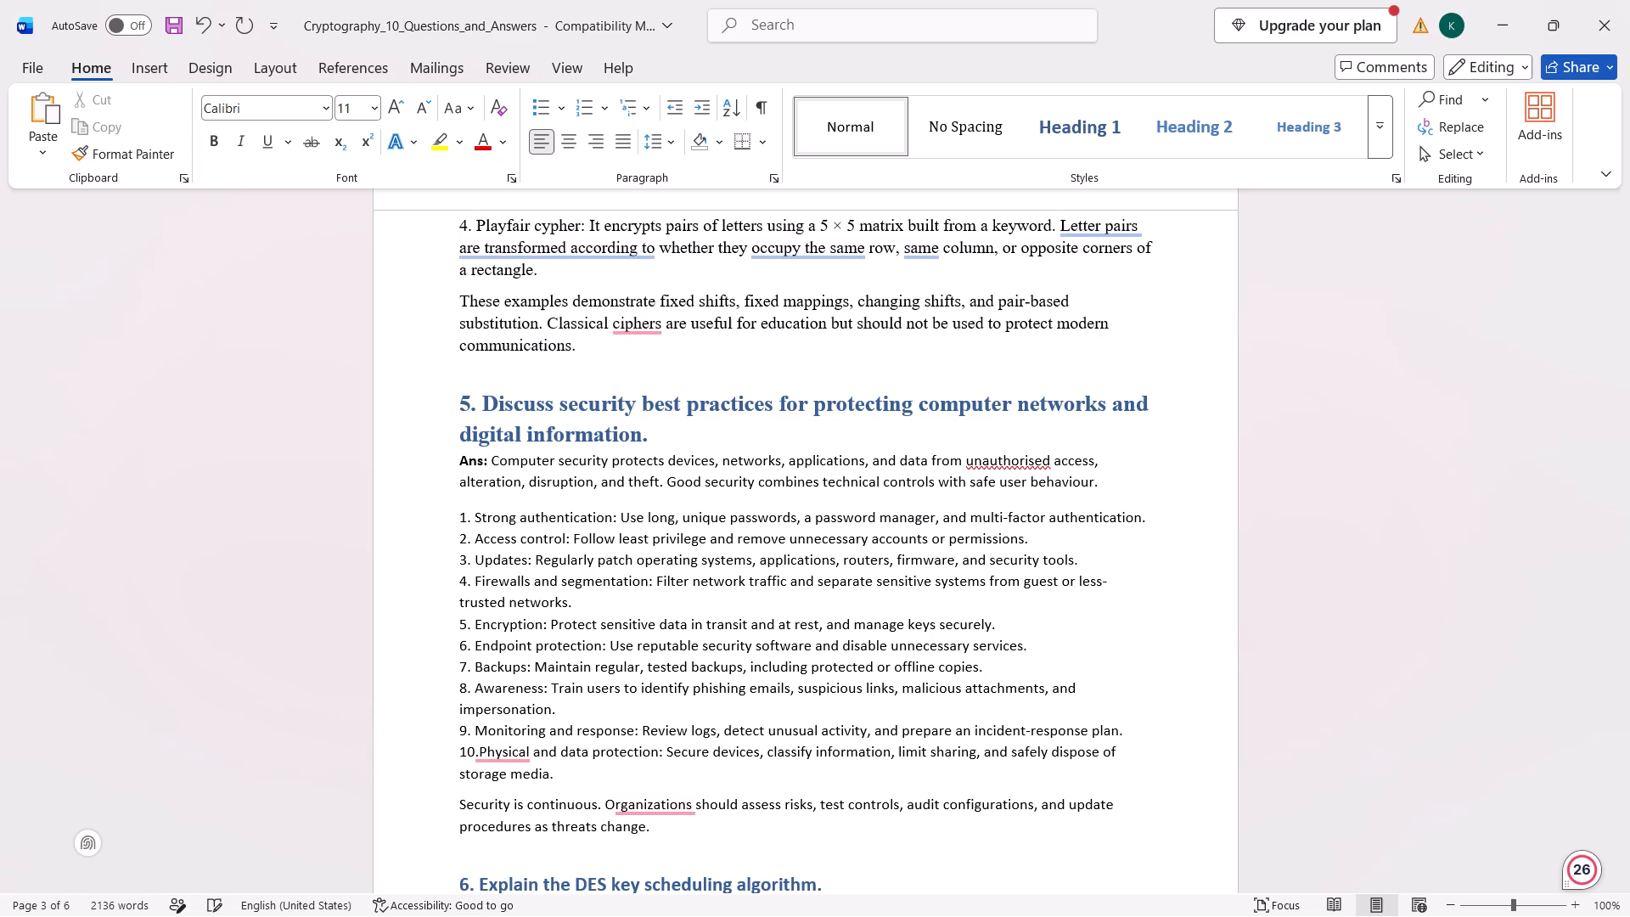
Apply the suggested correction that puts a space between "10." and "Physical" in question 5's answer.
{"action": "key", "text": "Left"}
{"action": "key", "text": "Left"}
{"action": "key", "text": "Left"}
{"action": "key", "text": "Left"}
{"action": "key", "text": "Left"}
{"action": "key", "text": "Left"}
{"action": "key", "text": "Left"}
{"action": "key", "text": "Left"}
{"action": "key", "text": "Left"}
{"action": "key", "text": "Left"}
{"action": "key", "text": "Left"}
{"action": "key", "text": "Left"}
{"action": "key", "text": "Left"}
{"action": "key", "text": "Left"}
{"action": "key", "text": "Left"}
{"action": "key", "text": "Left"}
{"action": "key", "text": "Left"}
{"action": "key", "text": "Left"}
{"action": "key", "text": "Left"}
{"action": "key", "text": "Left"}
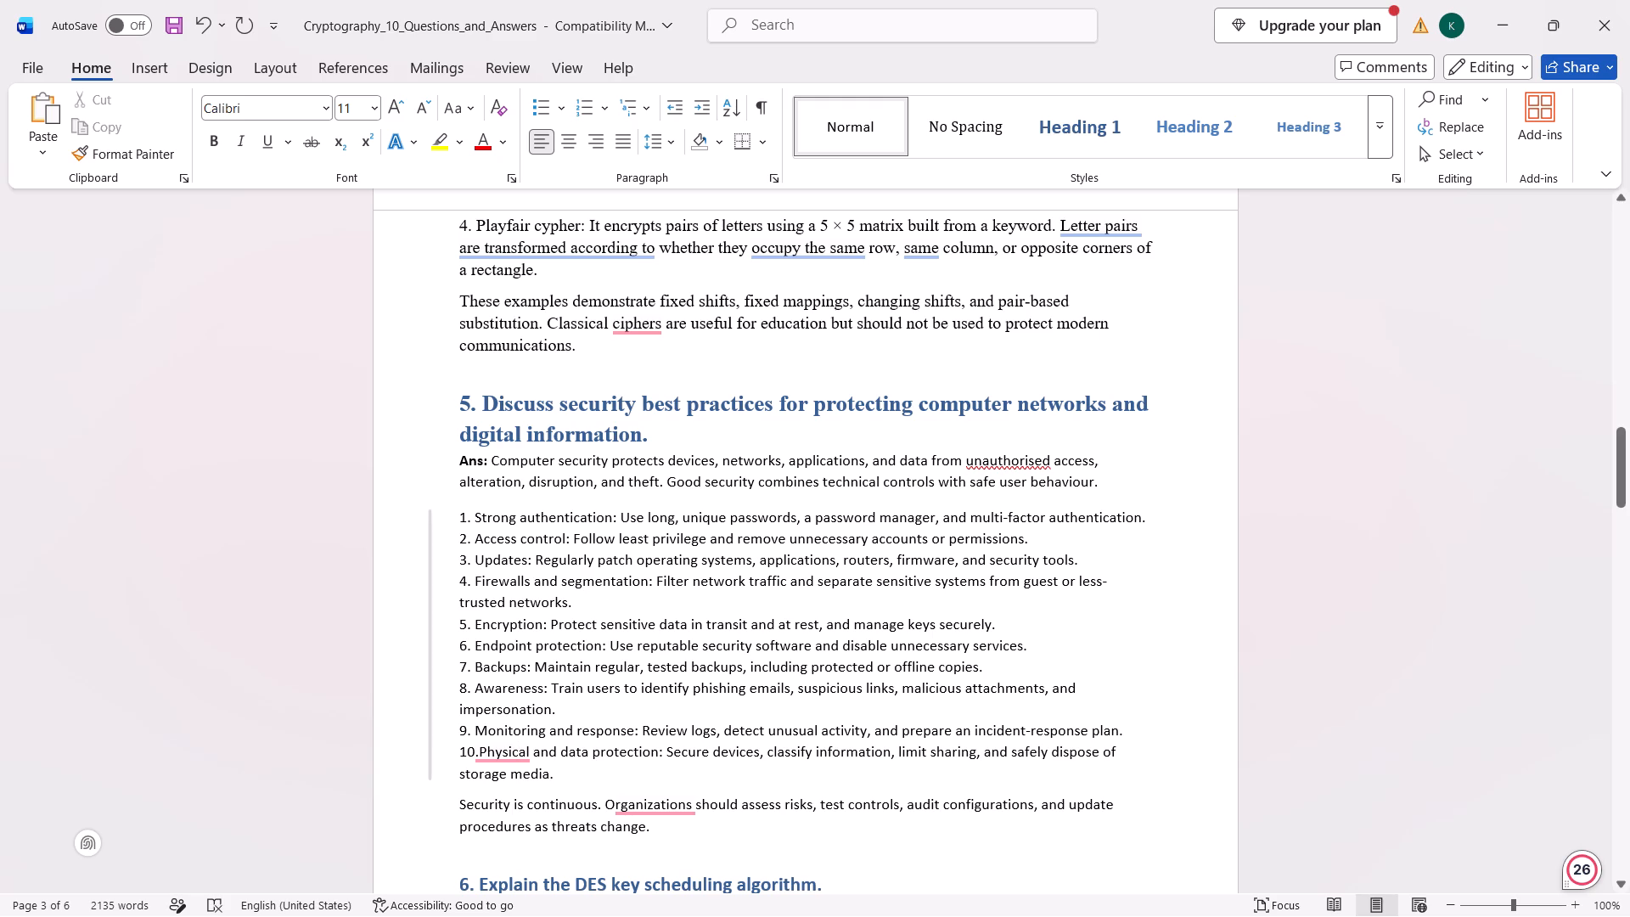
{"action": "left_click", "coordinate": [514, 790]}
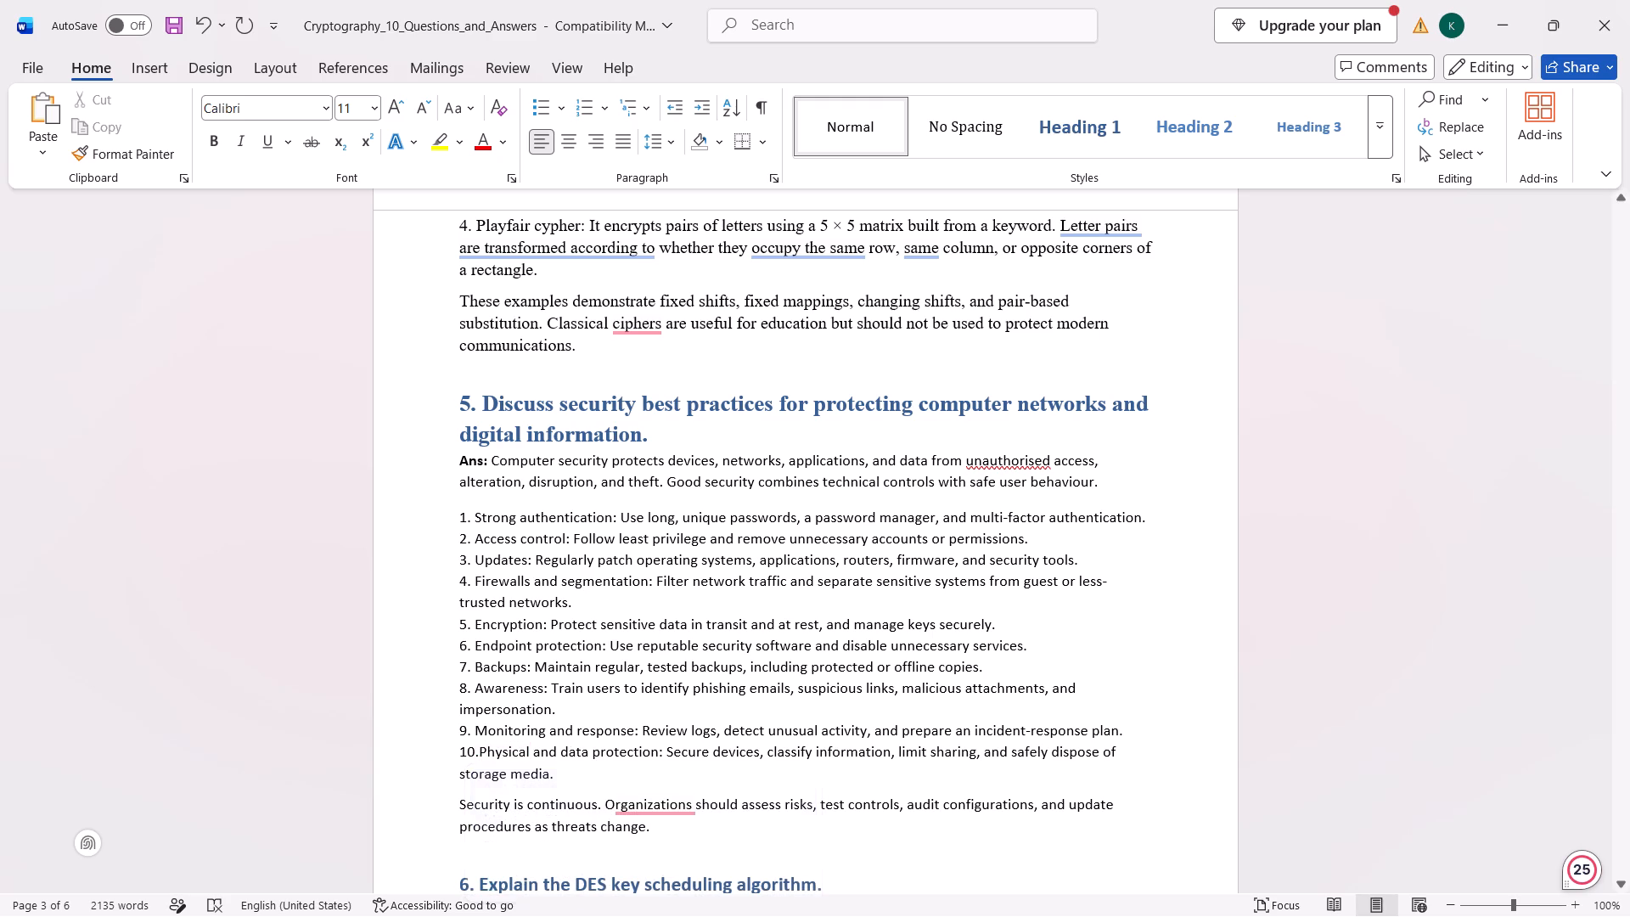
Change the flagged "Organizations" to "Organisations" in the closing paragraph of question 5's answer.
{"action": "left_click", "coordinate": [666, 692]}
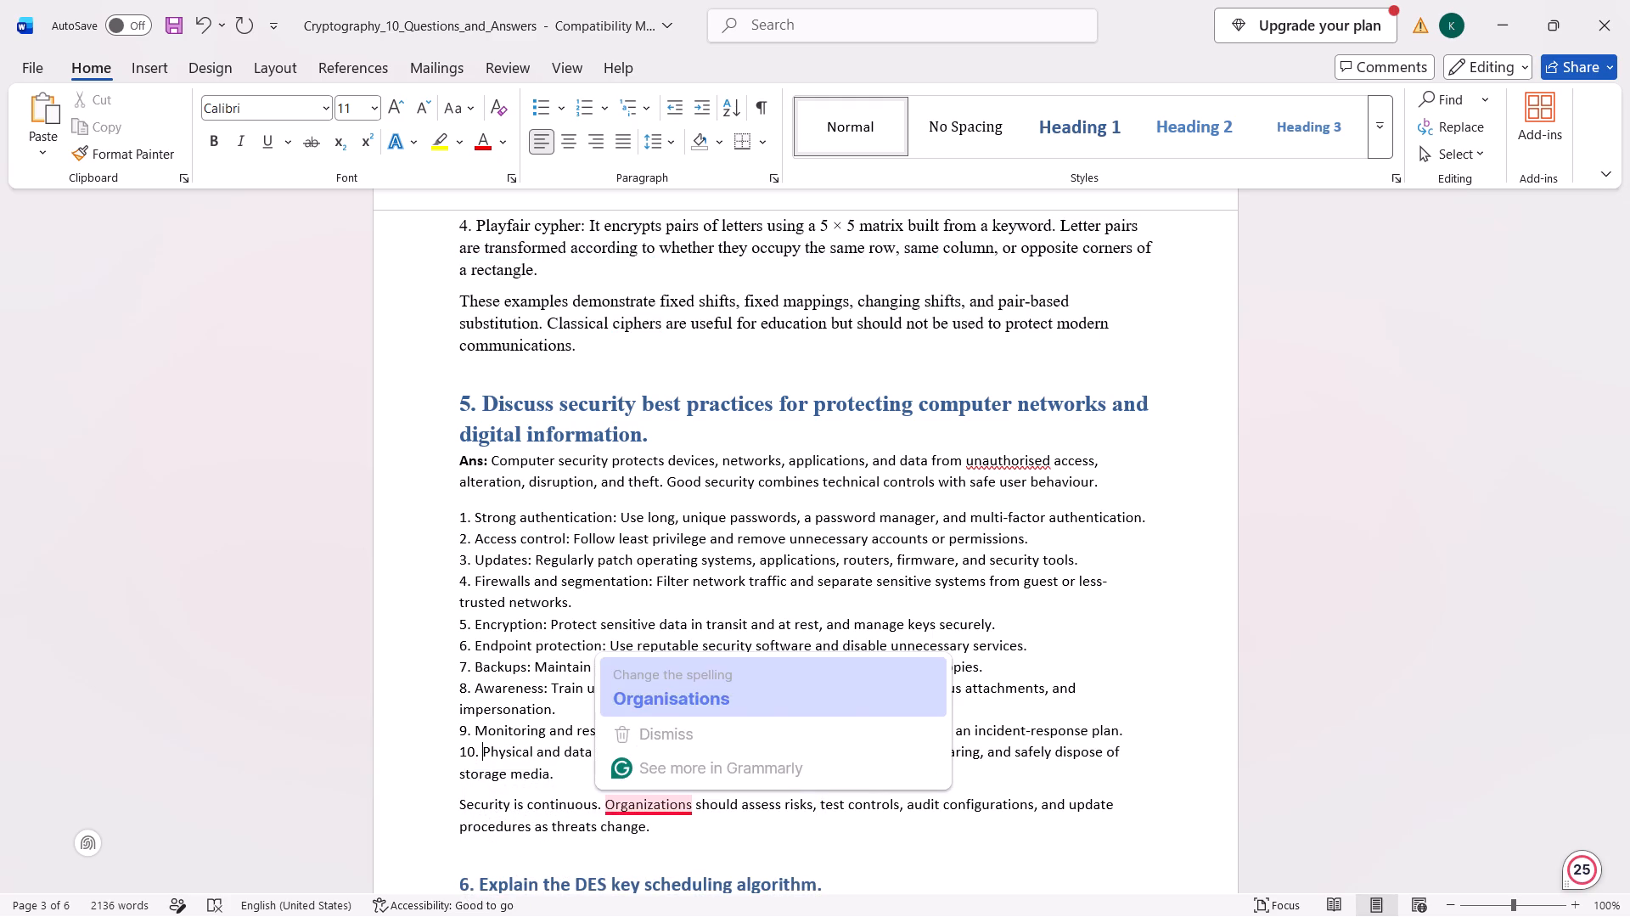
Format question 5's whole answer, from "Ans:" through the closing paragraph, in Times New Roman size 12.
{"action": "left_click_drag", "start_coordinate": [458, 458], "coordinate": [660, 818]}
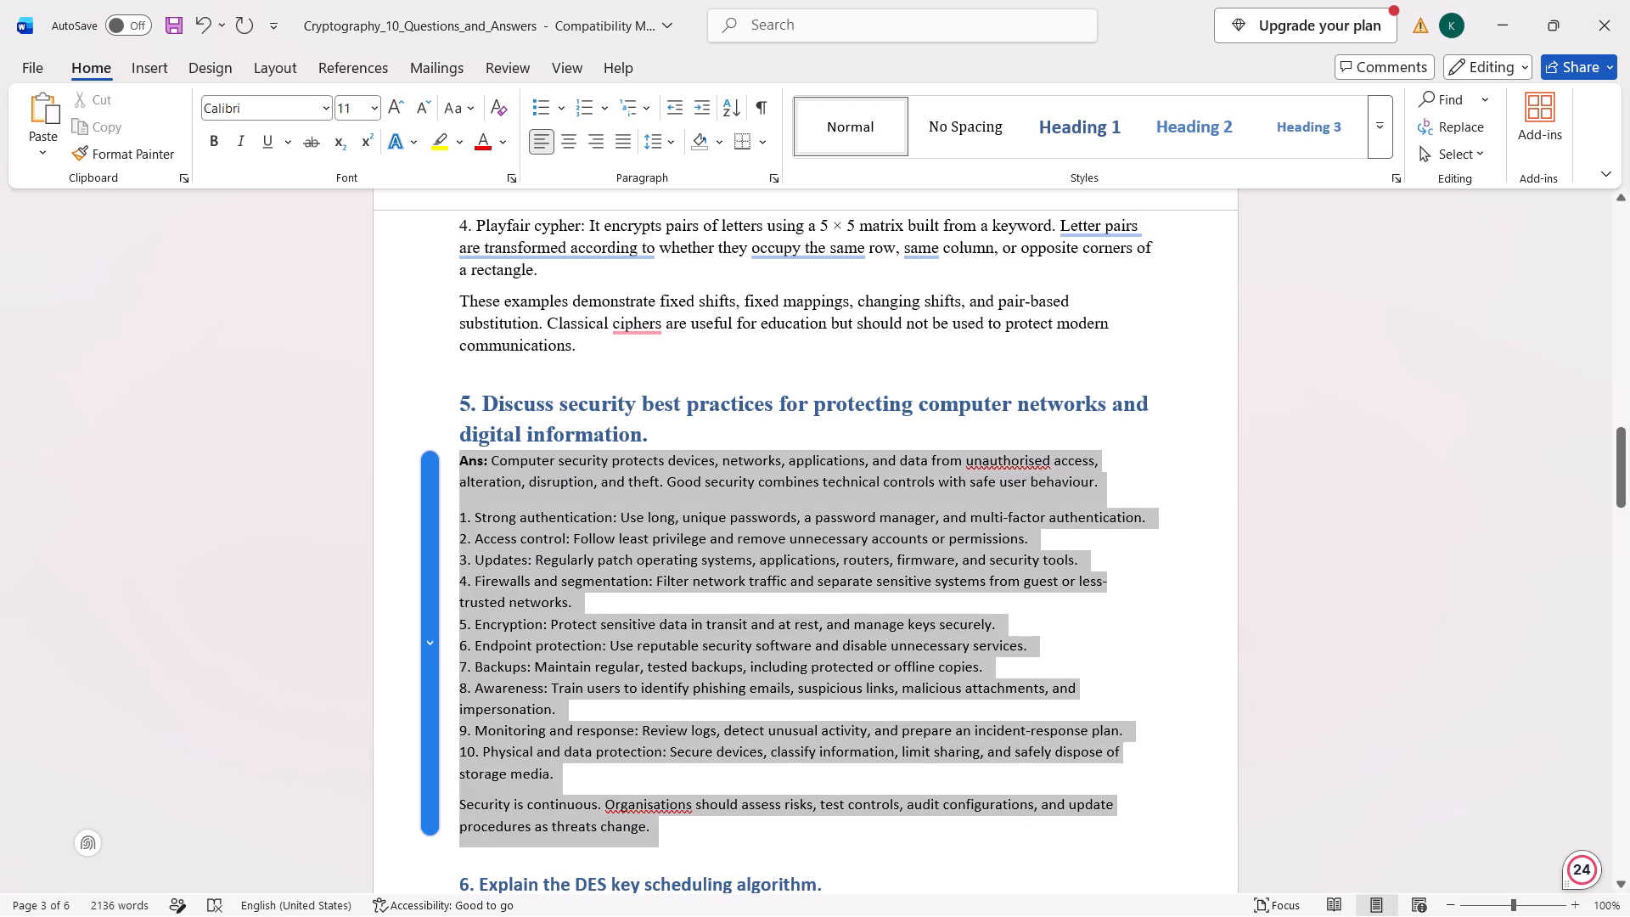
{"action": "left_click", "coordinate": [773, 753]}
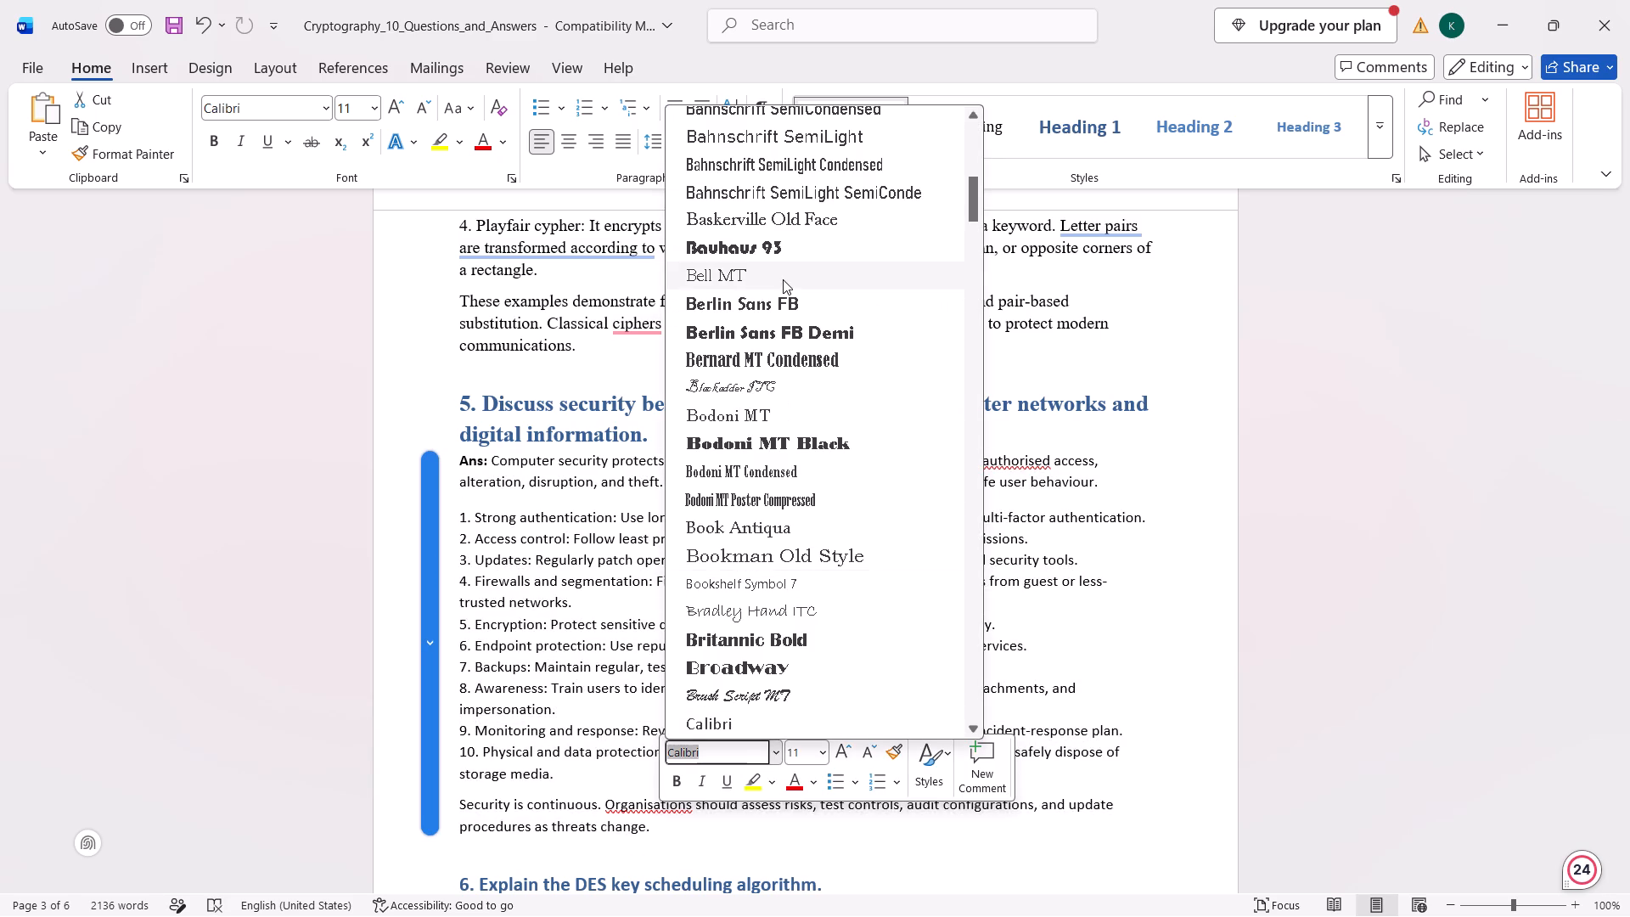
{"action": "scroll", "coordinate": [783, 279], "scroll_direction": "up", "scroll_amount": 6}
{"action": "left_click", "coordinate": [790, 244]}
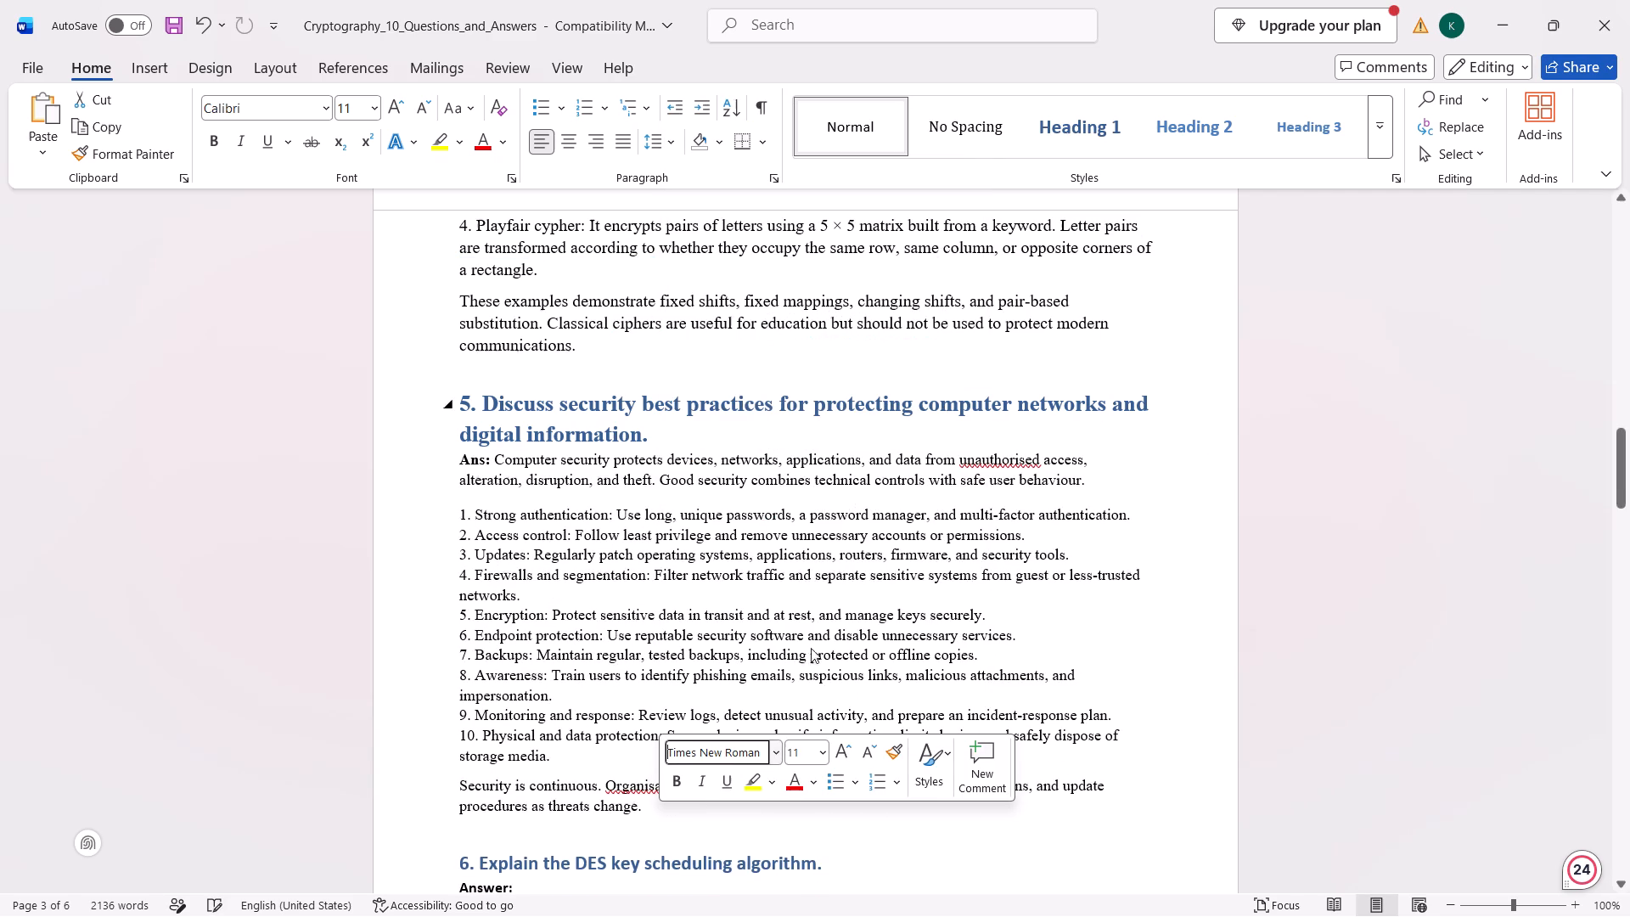
{"action": "left_click", "coordinate": [824, 750]}
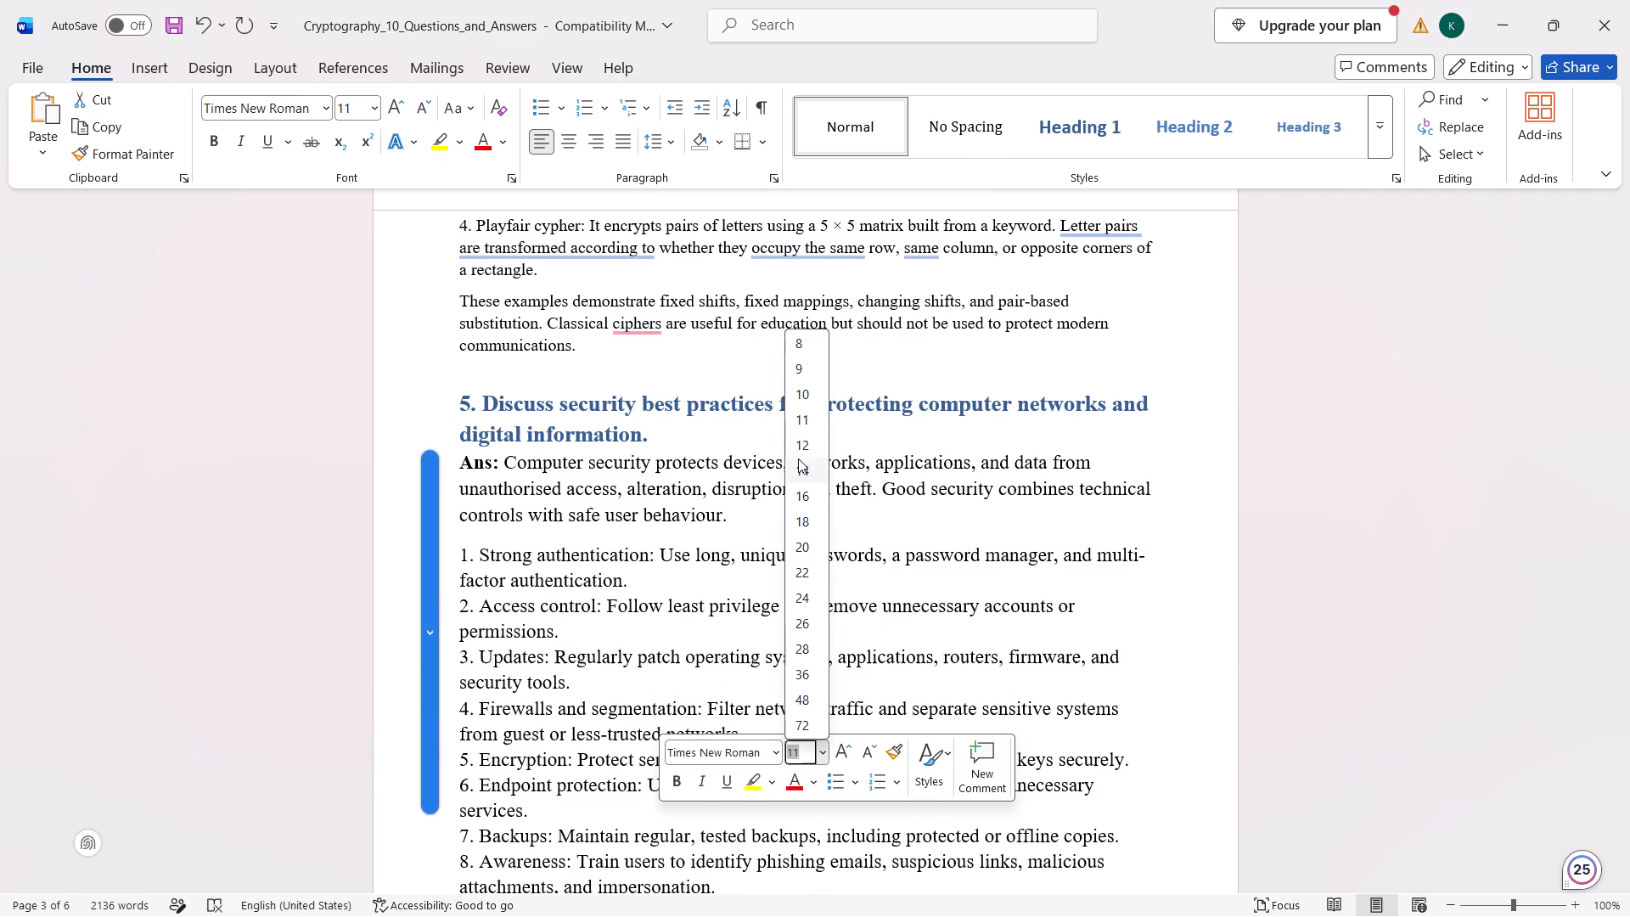
{"action": "left_click", "coordinate": [799, 448]}
{"action": "left_click", "coordinate": [705, 523]}
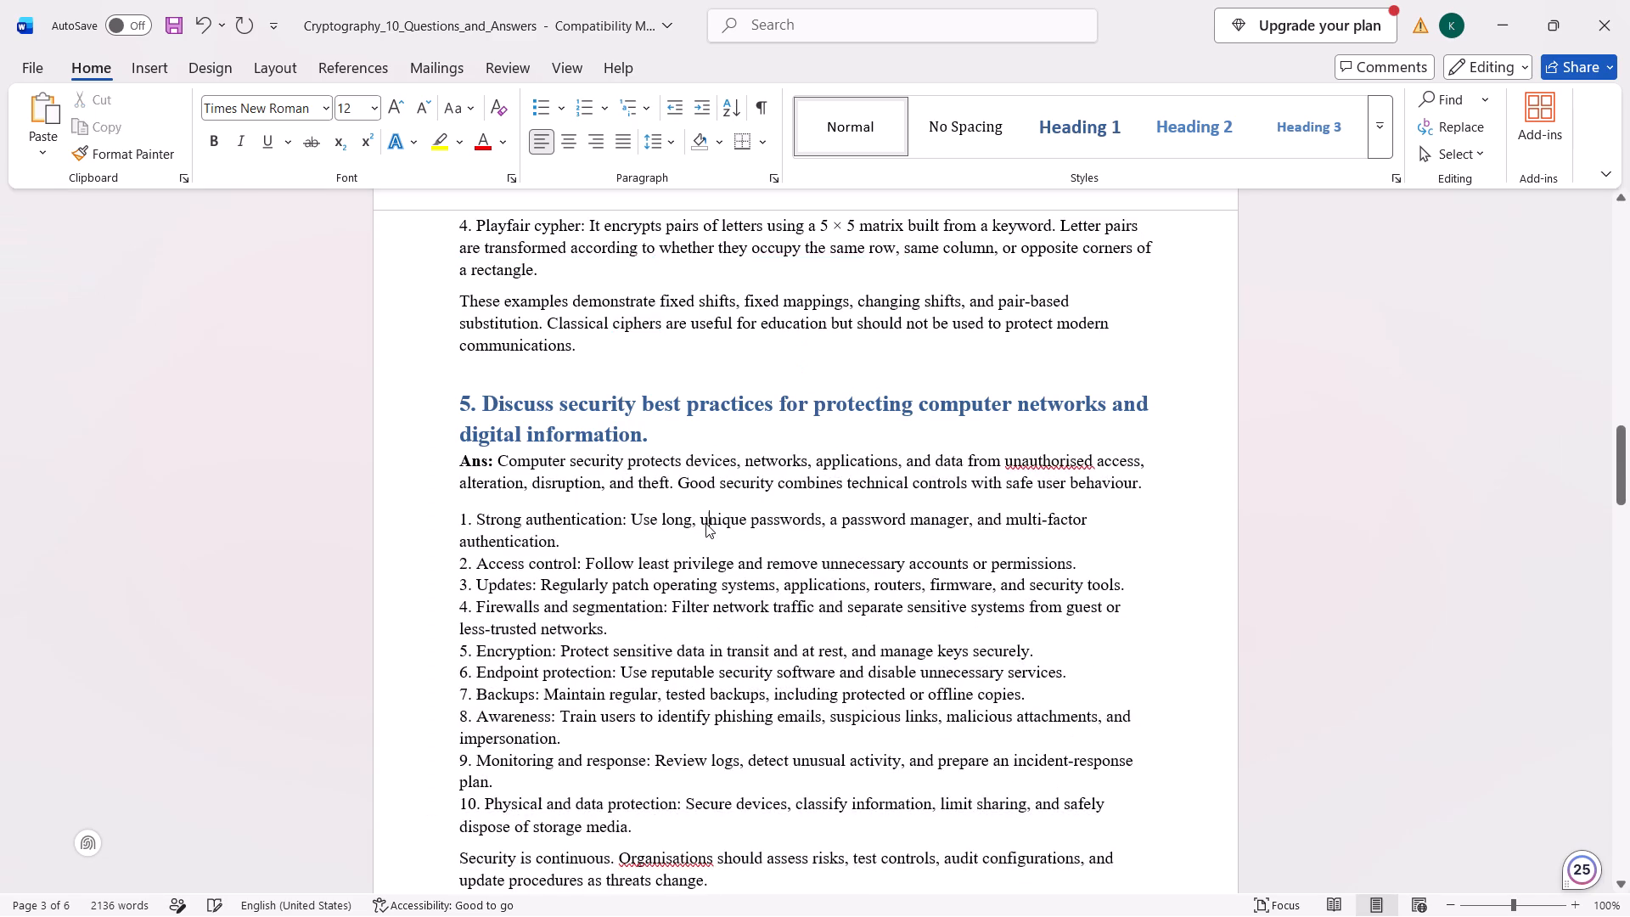
Format the question 6 heading about the DES key scheduling algorithm in size 16 Times New Roman.
{"action": "scroll", "coordinate": [705, 523], "scroll_direction": "down", "scroll_amount": 3}
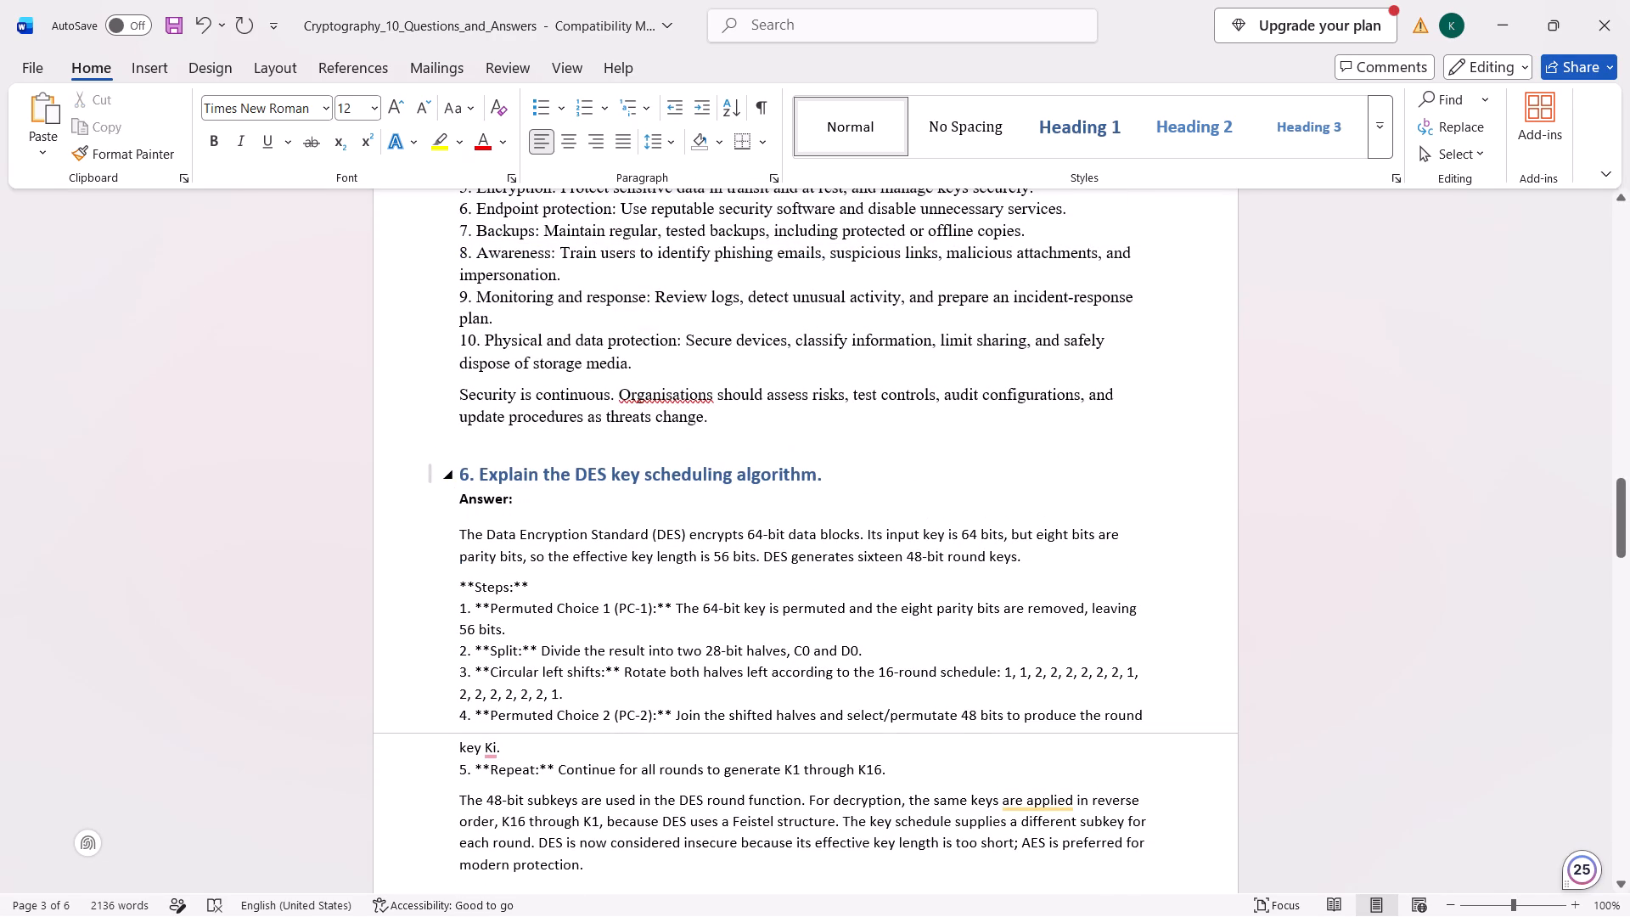
{"action": "left_click_drag", "start_coordinate": [459, 474], "coordinate": [857, 484]}
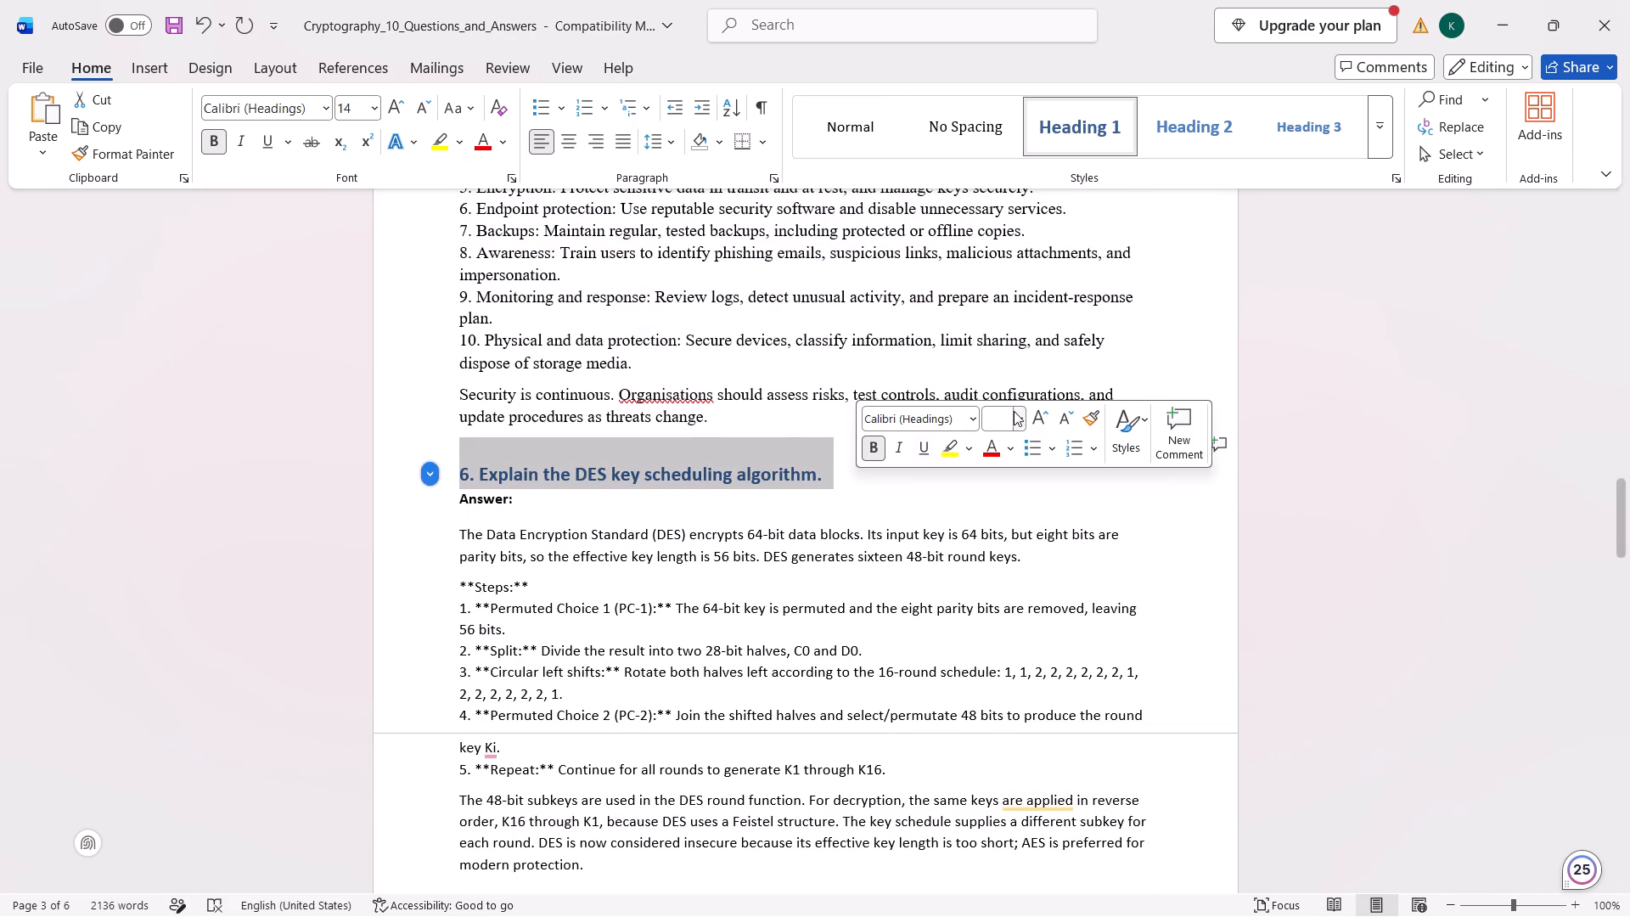
{"action": "left_click", "coordinate": [1019, 417]}
{"action": "left_click", "coordinate": [991, 601]}
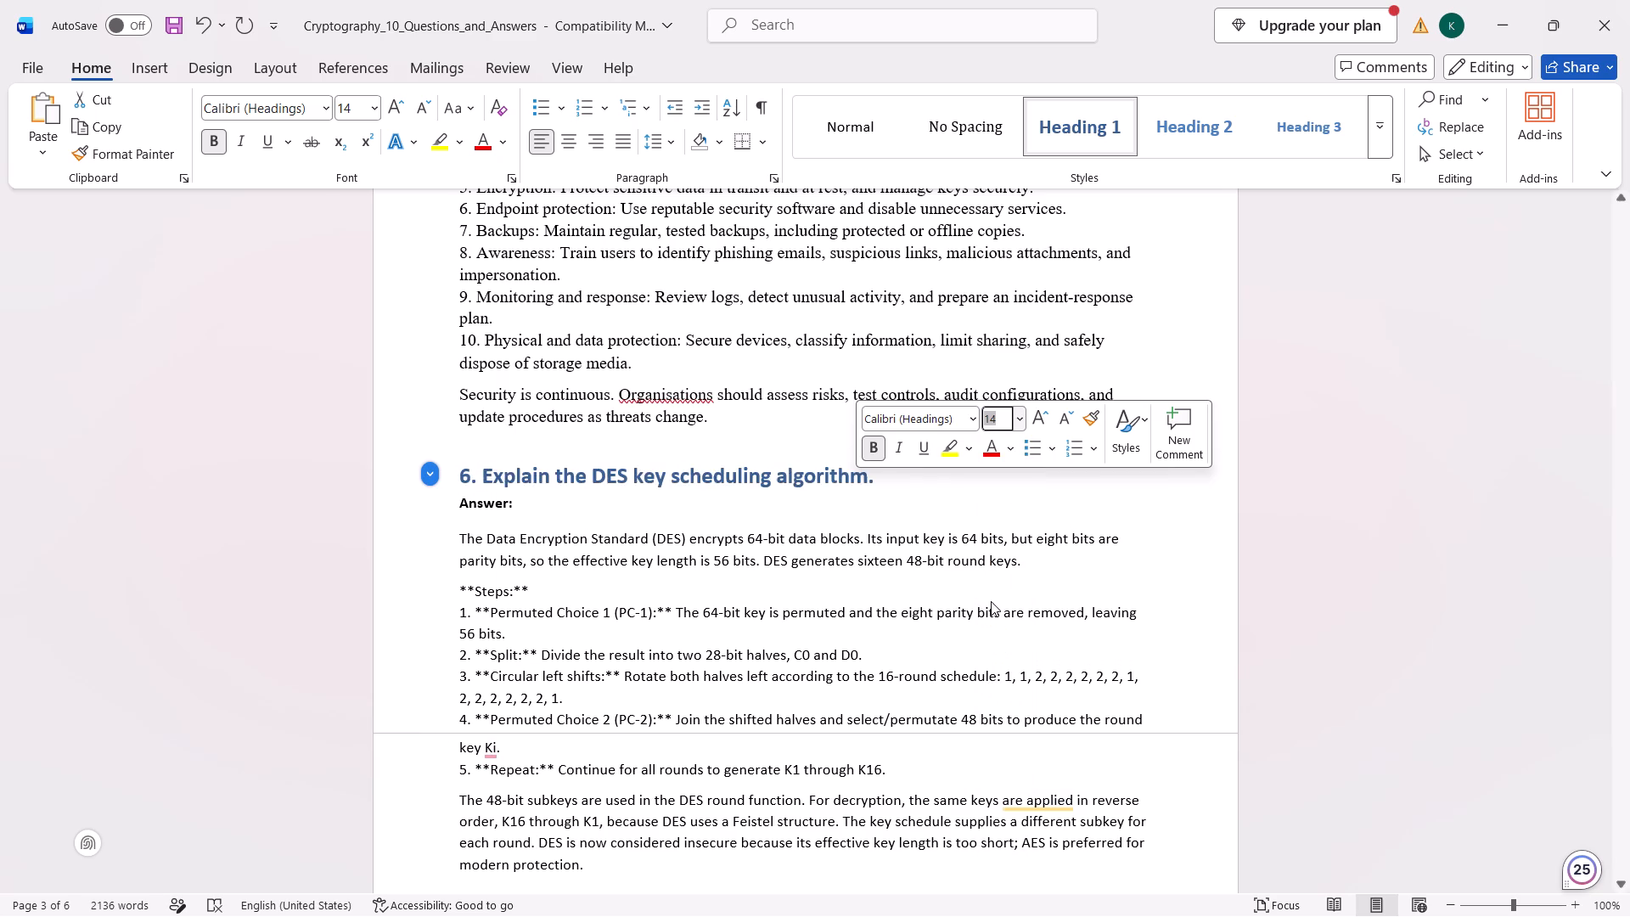
{"action": "left_click", "coordinate": [974, 420]}
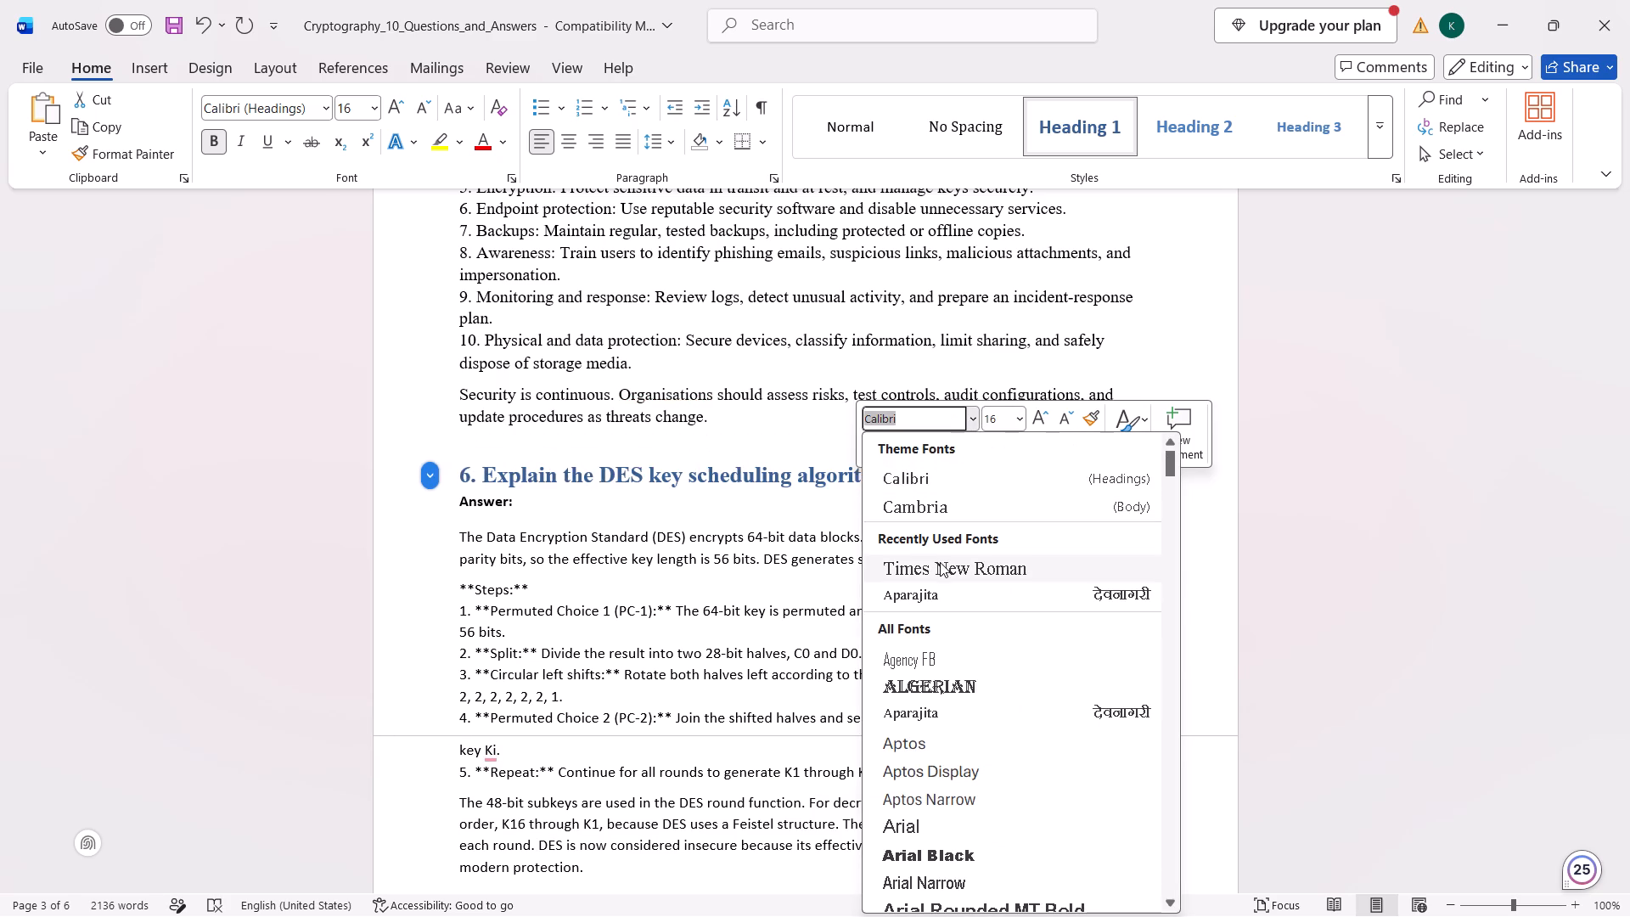
{"action": "left_click", "coordinate": [940, 562]}
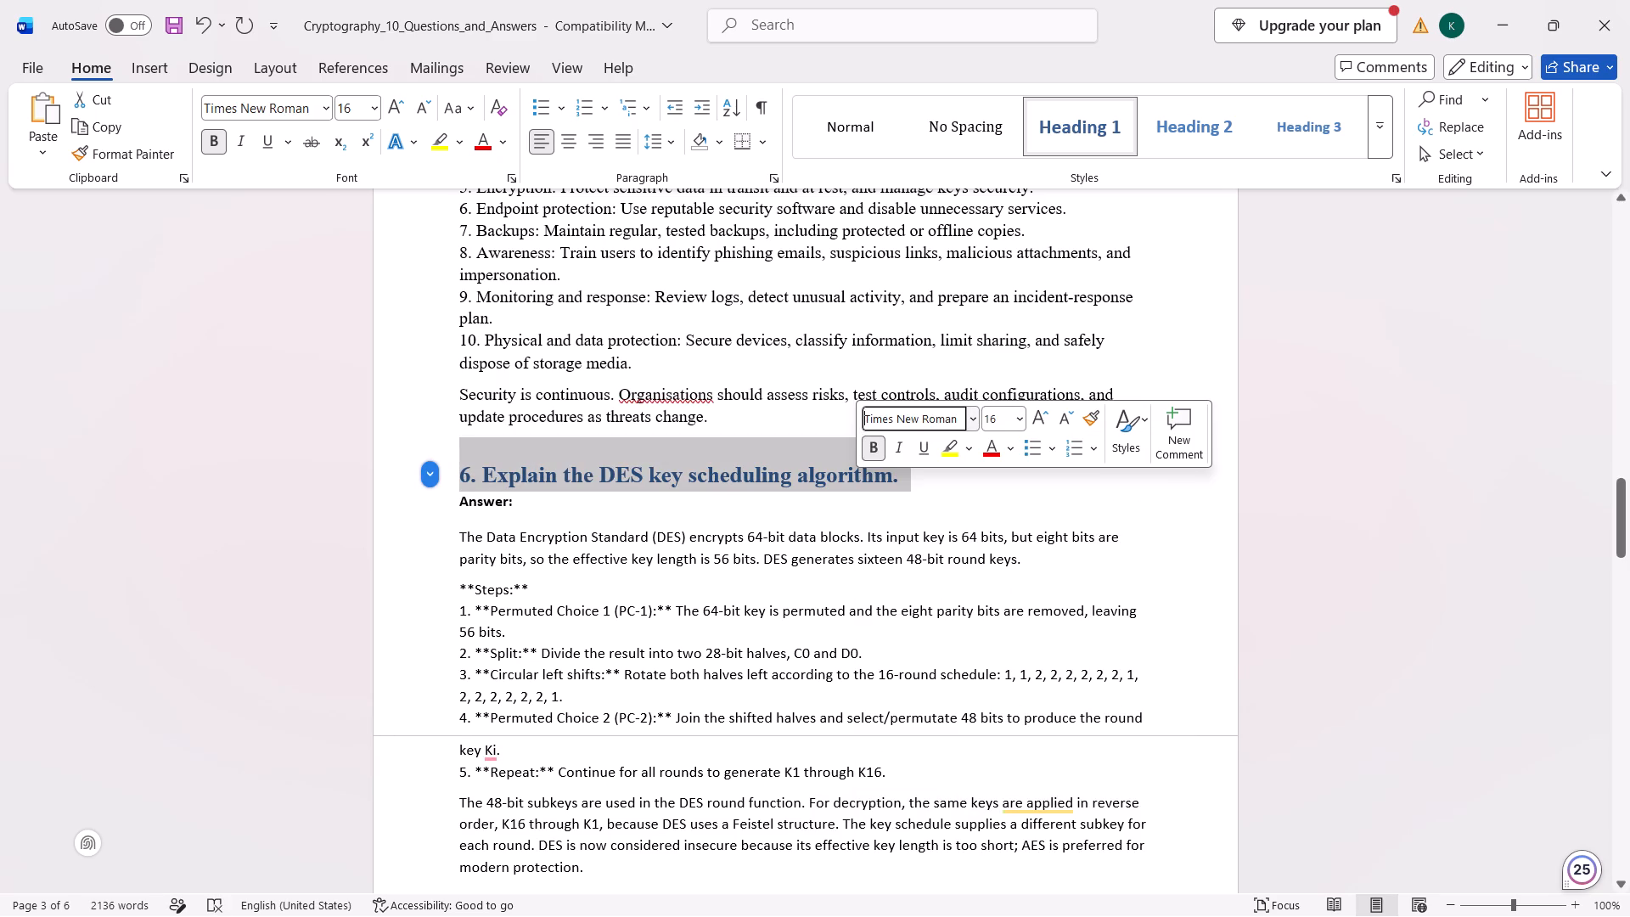
Replace question 6's "Answer:" label with "Ans: " on the same line as the first answer paragraph.
{"action": "left_click", "coordinate": [458, 537]}
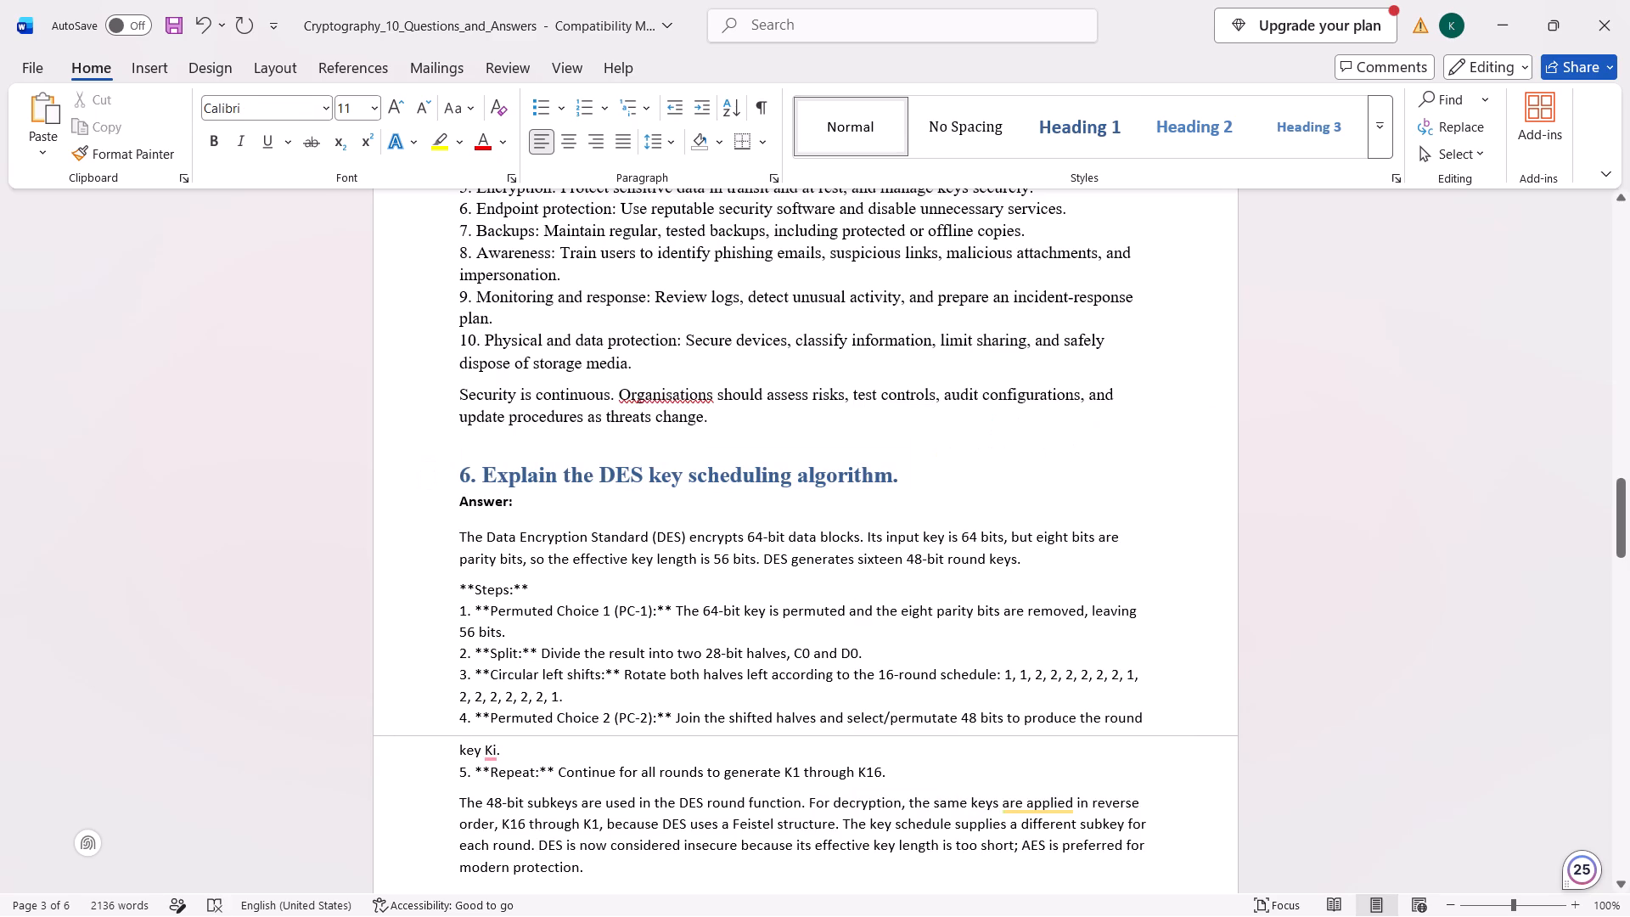
{"action": "key", "text": "BackSpace"}
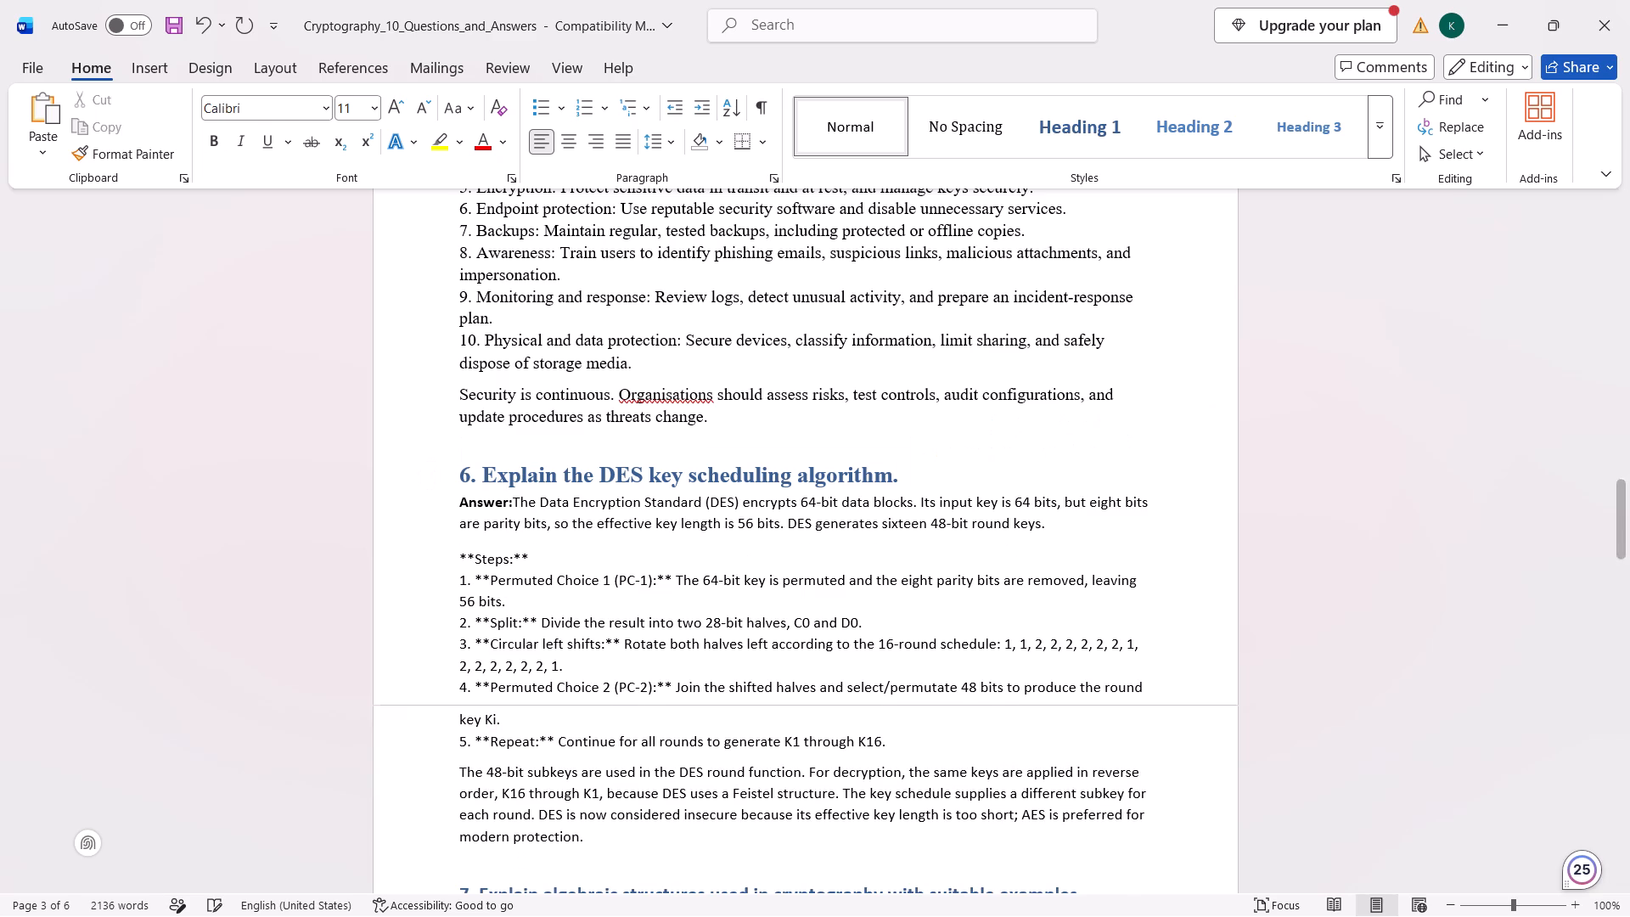
{"action": "key", "text": "BackSpace"}
{"action": "key", "text": "BackSpace"}
{"action": "key", "text": "BackSpace"}
{"action": "key", "text": "BackSpace"}
{"action": "key", "text": "BackSpace"}
{"action": "key", "text": "BackSpace"}
{"action": "key", "text": "BackSpace"}
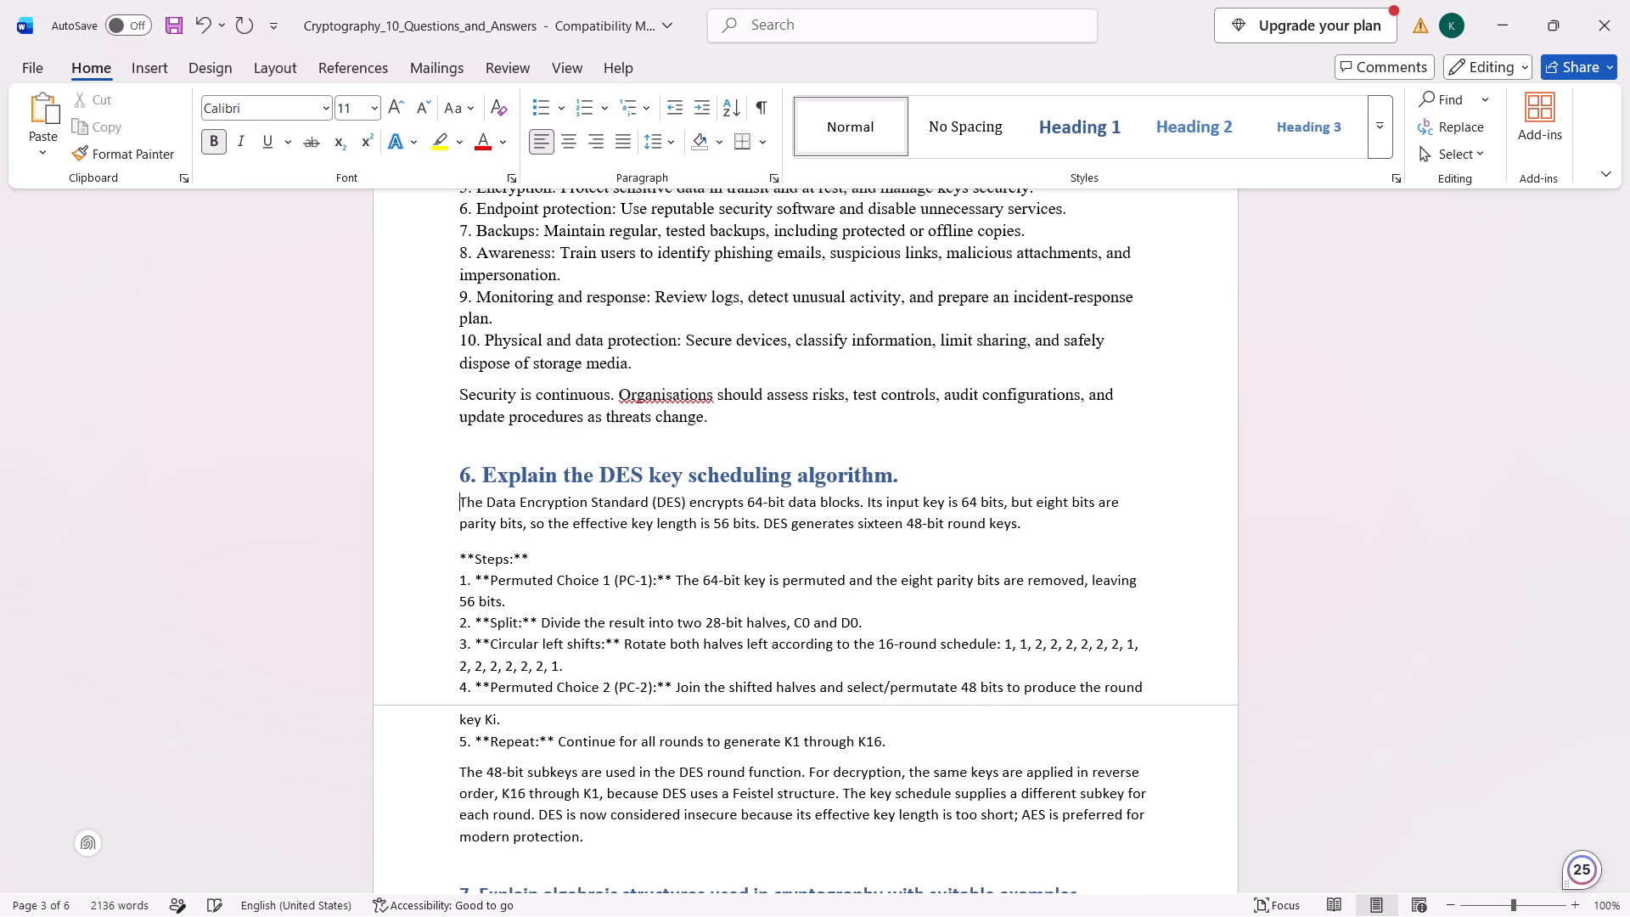
{"action": "type", "text": "Ans:"}
{"action": "key", "text": "space"}
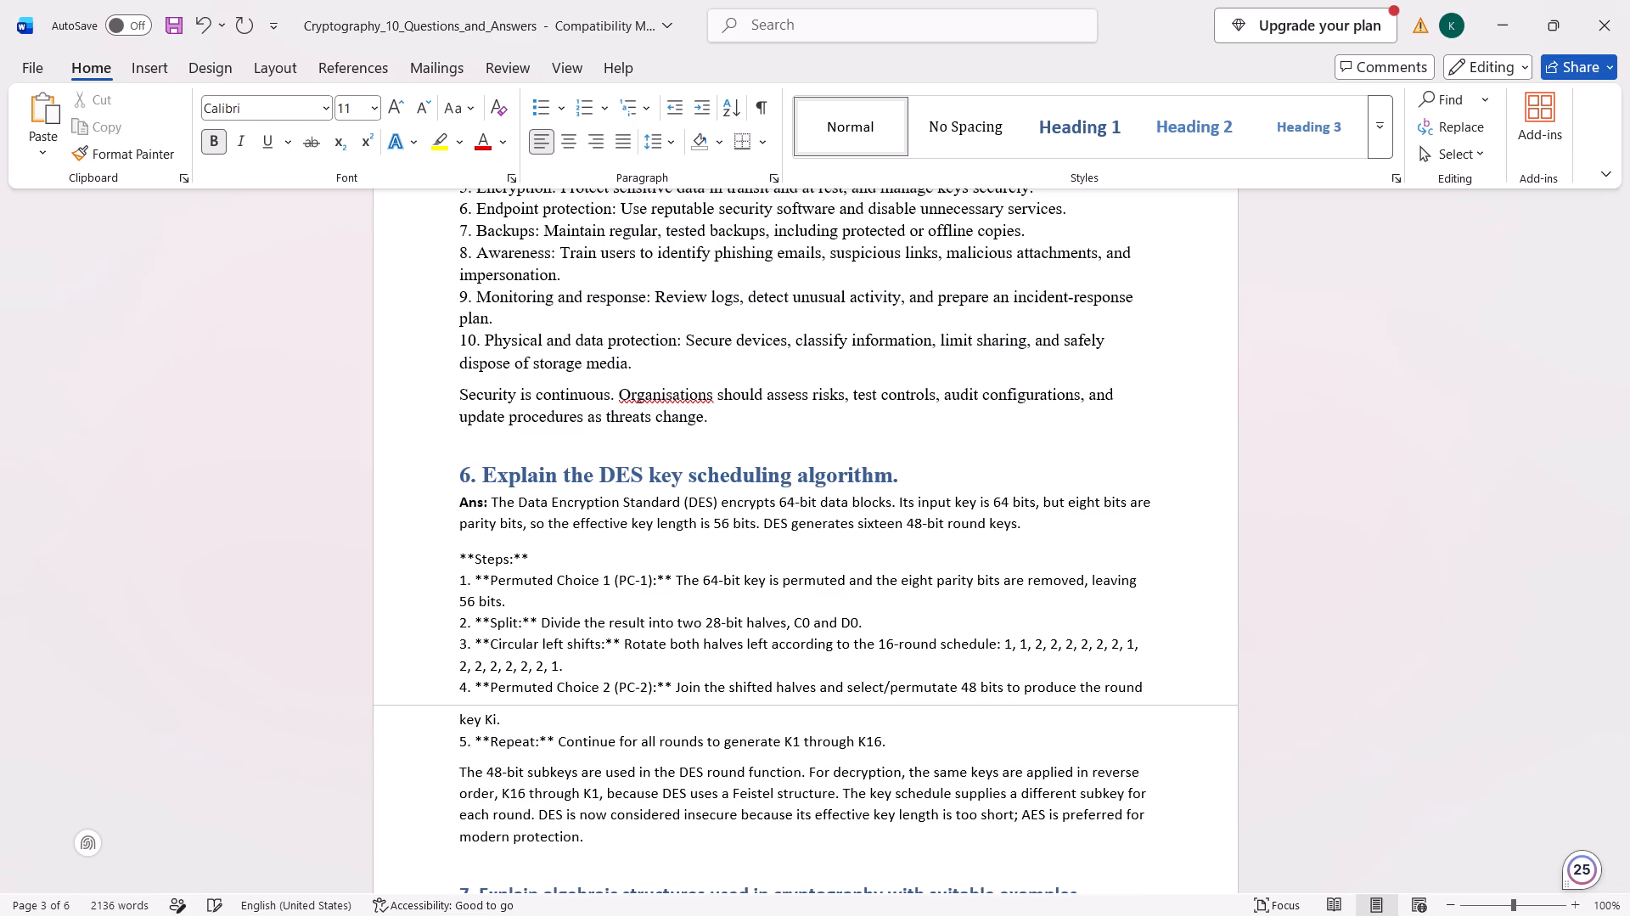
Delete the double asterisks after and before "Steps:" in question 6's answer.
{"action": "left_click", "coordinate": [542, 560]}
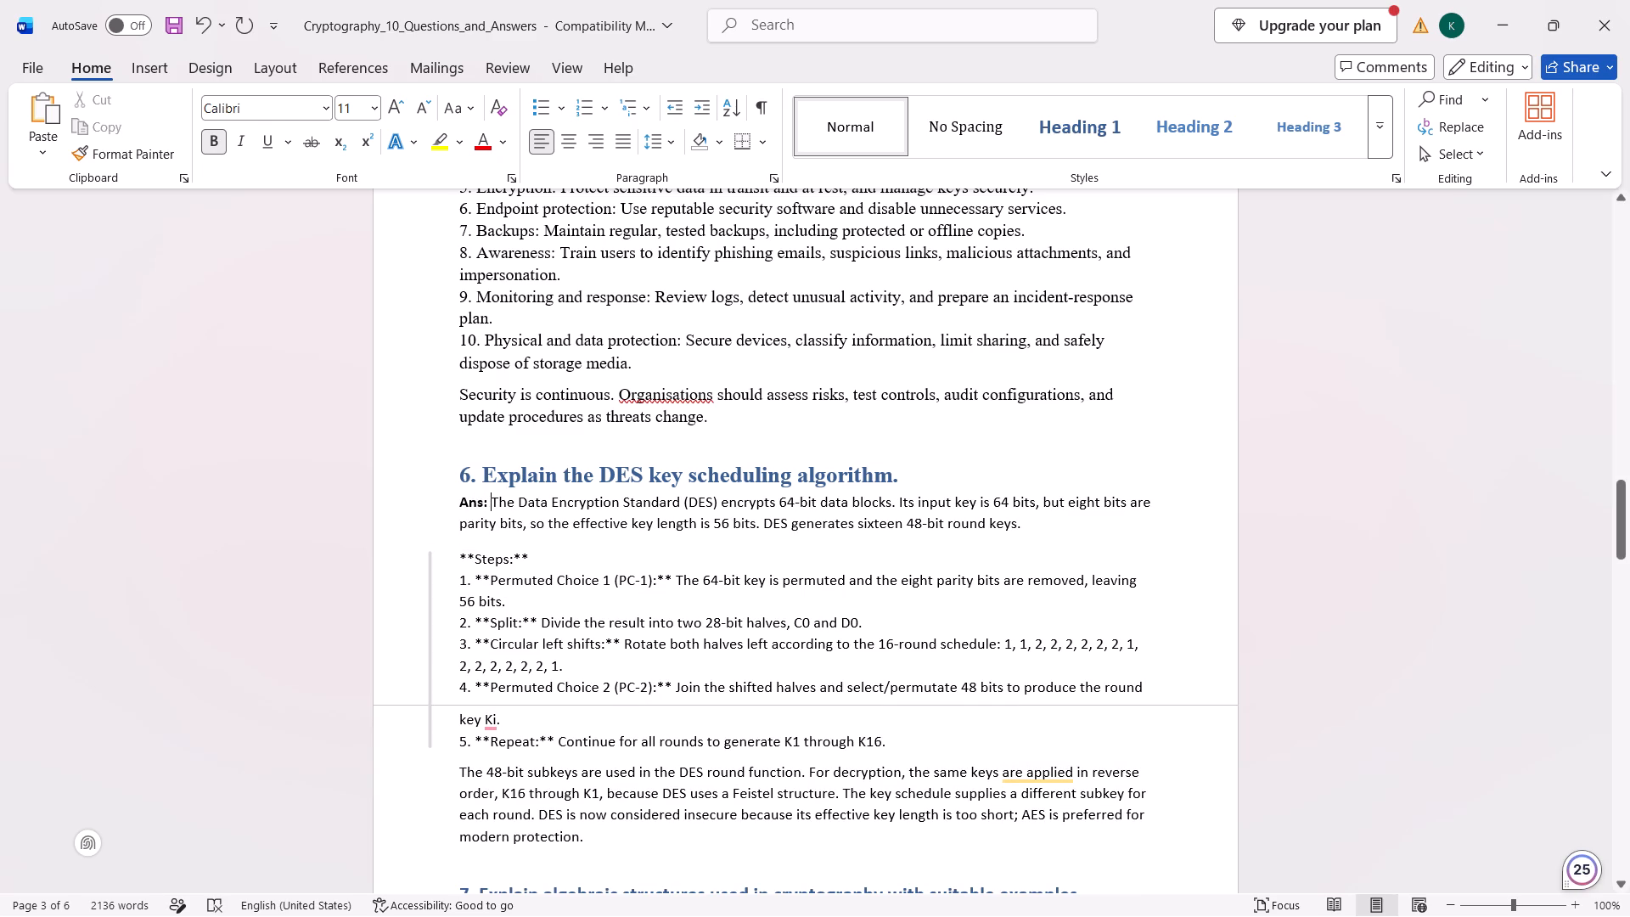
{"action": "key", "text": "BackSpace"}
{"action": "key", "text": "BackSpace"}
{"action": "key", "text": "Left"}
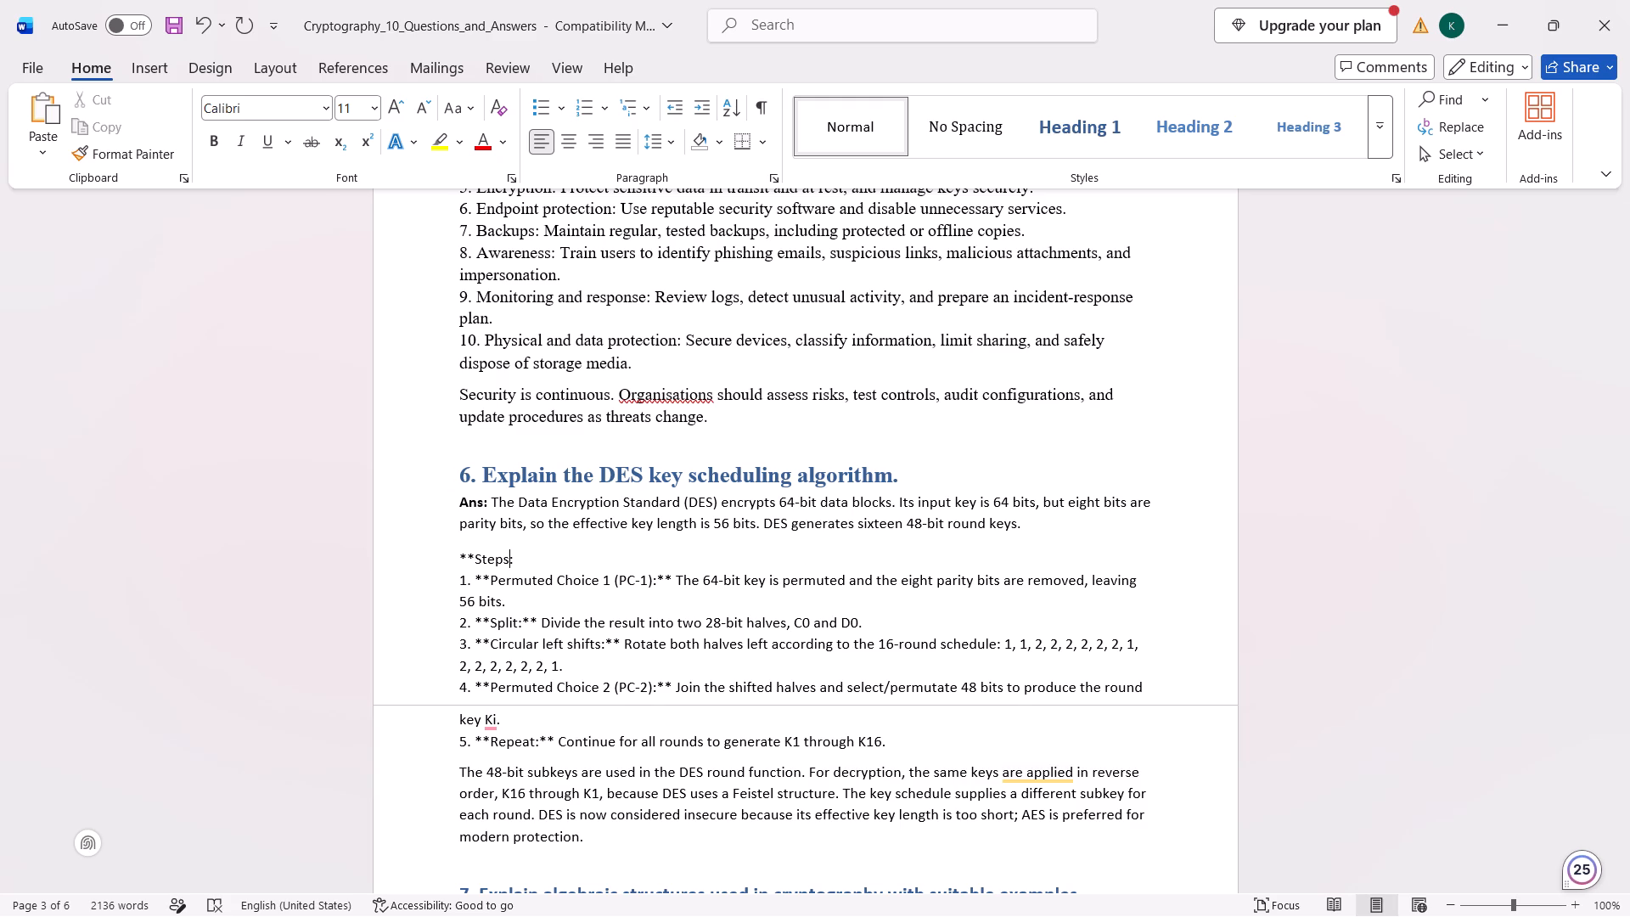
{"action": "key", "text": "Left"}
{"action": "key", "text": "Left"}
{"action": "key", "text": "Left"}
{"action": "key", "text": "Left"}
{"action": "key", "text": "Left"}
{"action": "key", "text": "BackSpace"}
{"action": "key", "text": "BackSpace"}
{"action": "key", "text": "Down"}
Delete the "Steps:" line from question 6's answer so the numbered items directly follow the opening paragraph.
{"action": "key", "text": "Up"}
{"action": "key", "text": "Right"}
{"action": "key", "text": "Right"}
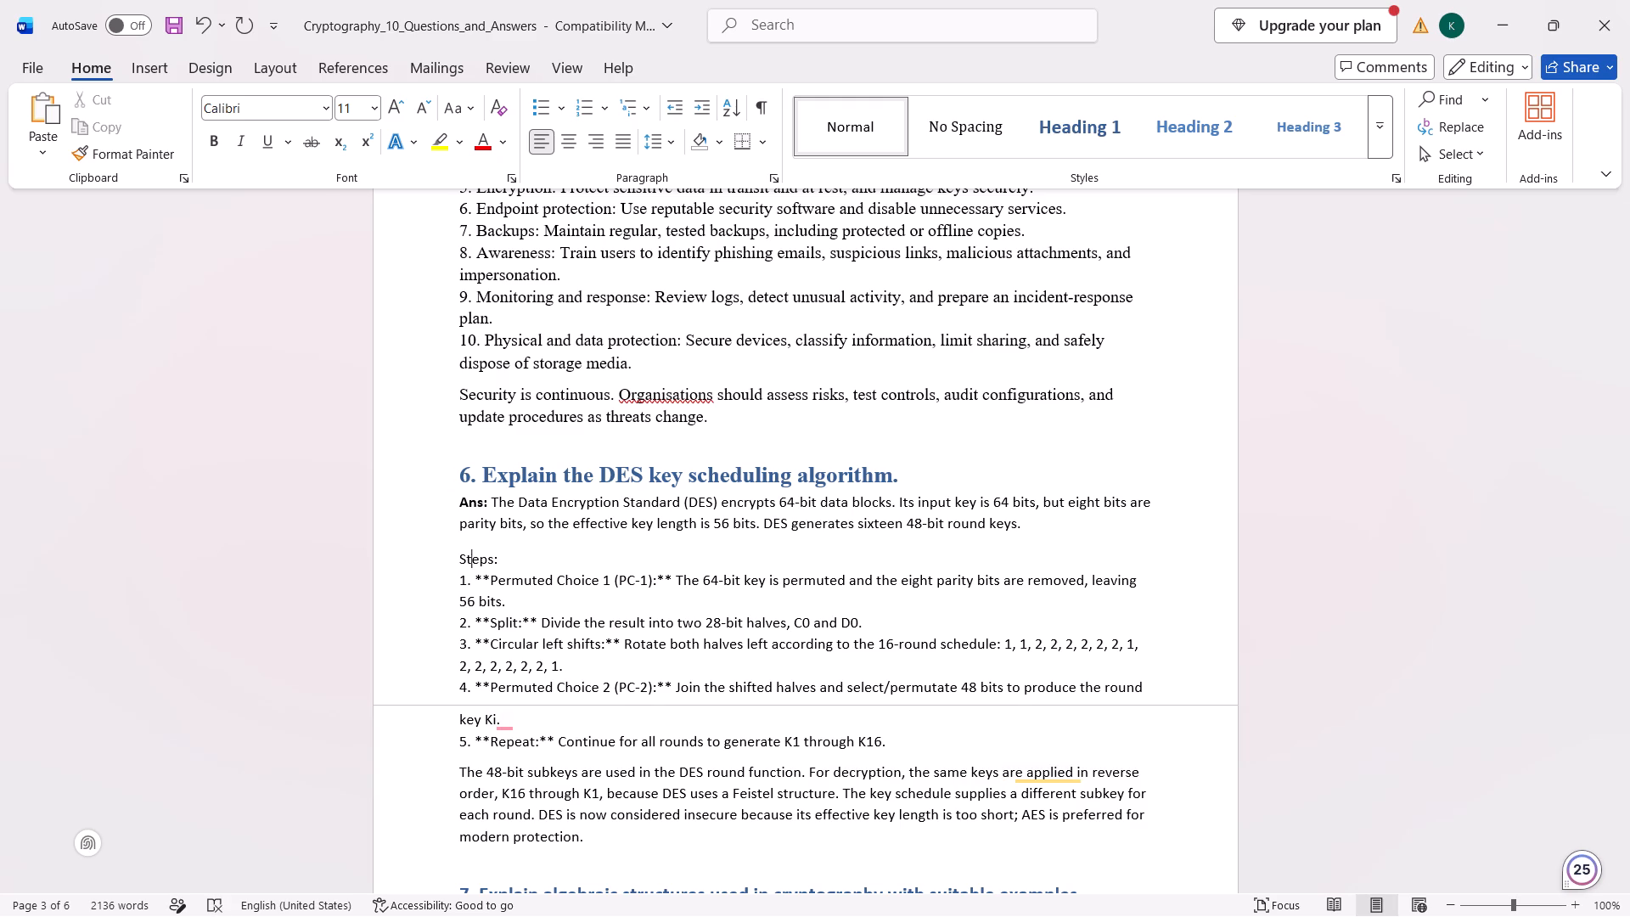
{"action": "key", "text": "Right"}
{"action": "key", "text": "Right"}
{"action": "key", "text": "Right"}
{"action": "key", "text": "Right"}
{"action": "key", "text": "BackSpace"}
{"action": "key", "text": "BackSpace"}
{"action": "key", "text": "BackSpace"}
{"action": "key", "text": "BackSpace"}
{"action": "key", "text": "BackSpace"}
{"action": "key", "text": "BackSpace"}
{"action": "key", "text": "BackSpace"}
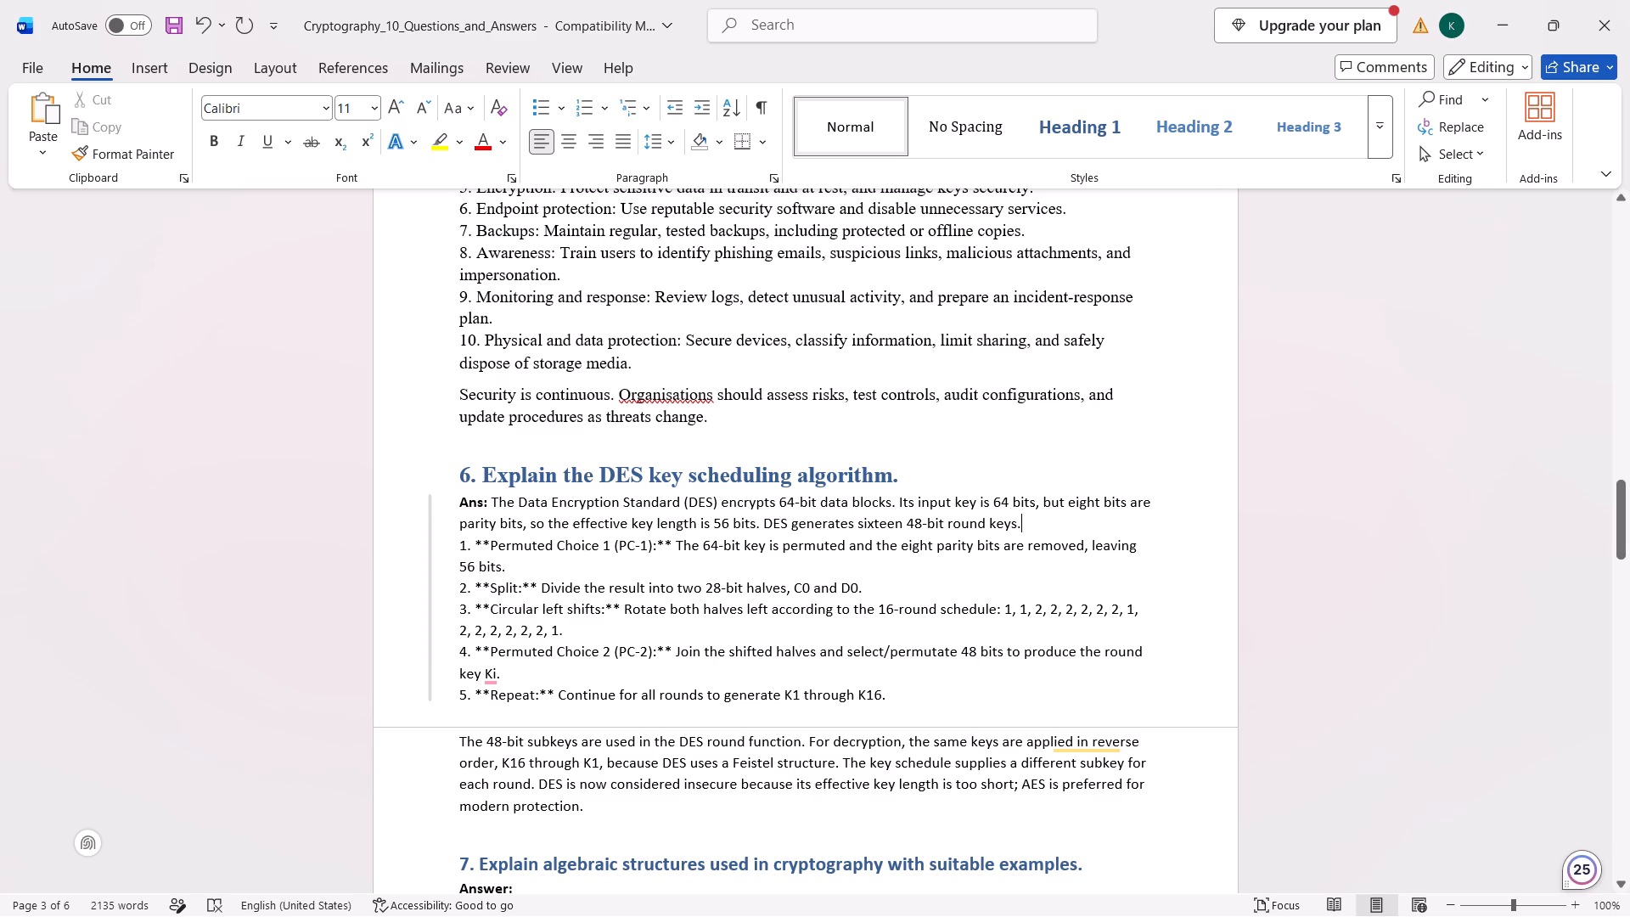
Delete the double asterisks before and after "Permuted Choice 1 (PC-1):" in item 1 of question 6's answer.
{"action": "left_click", "coordinate": [490, 546]}
{"action": "key", "text": "BackSpace"}
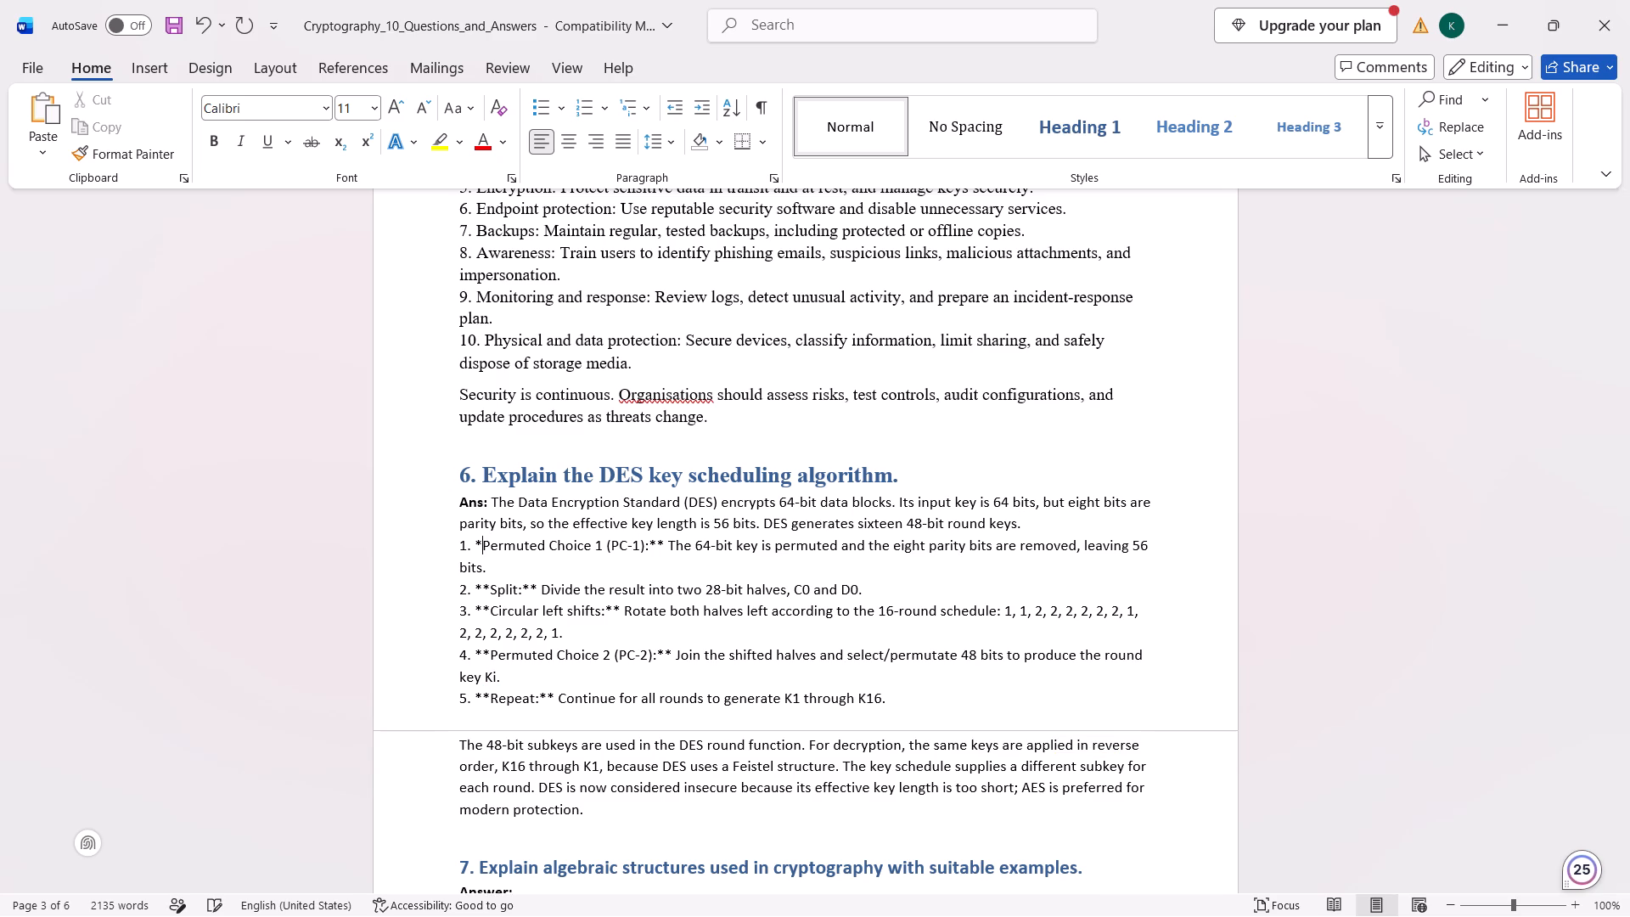
{"action": "key", "text": "BackSpace"}
{"action": "key", "text": "BackSpace"}
{"action": "key", "text": "Right"}
{"action": "key", "text": "Right"}
{"action": "key", "text": "Right"}
{"action": "key", "text": "Right"}
{"action": "key", "text": "Right"}
{"action": "key", "text": "Right"}
{"action": "key", "text": "Right"}
{"action": "key", "text": "Right"}
{"action": "key", "text": "Right"}
{"action": "key", "text": "Right"}
{"action": "key", "text": "Right"}
{"action": "key", "text": "Right"}
{"action": "key", "text": "Right"}
{"action": "key", "text": "Right"}
{"action": "key", "text": "Right"}
{"action": "key", "text": "Right"}
{"action": "key", "text": "Right"}
{"action": "key", "text": "Right"}
{"action": "key", "text": "Right"}
{"action": "key", "text": "Right"}
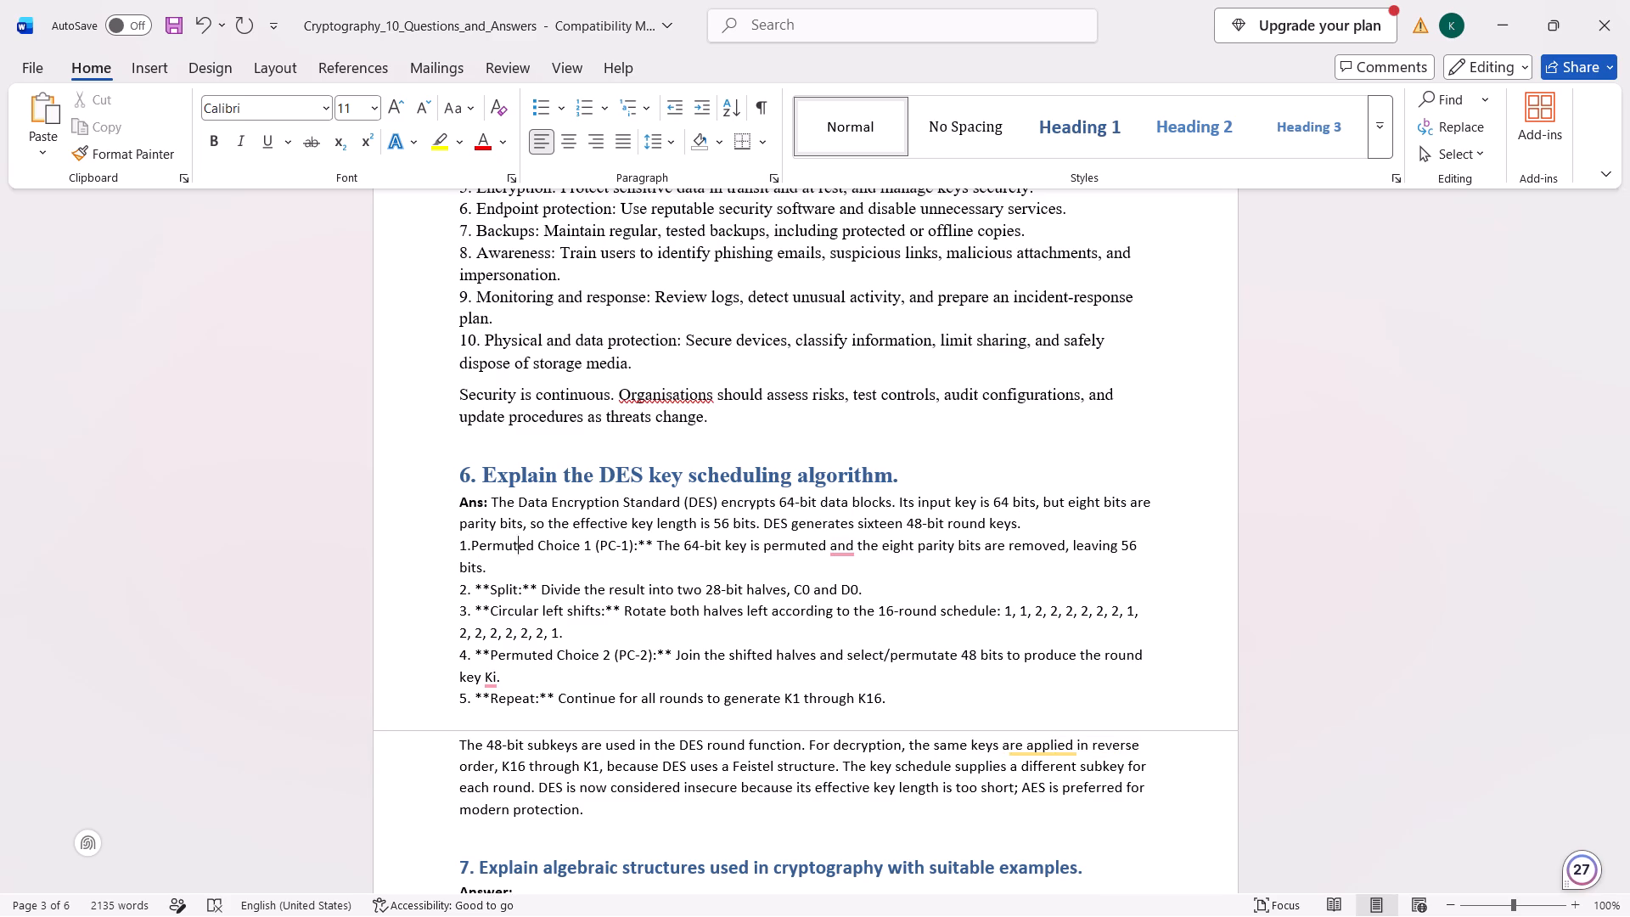
{"action": "key", "text": "Right"}
{"action": "key", "text": "Right"}
{"action": "key", "text": "BackSpace"}
{"action": "key", "text": "BackSpace"}
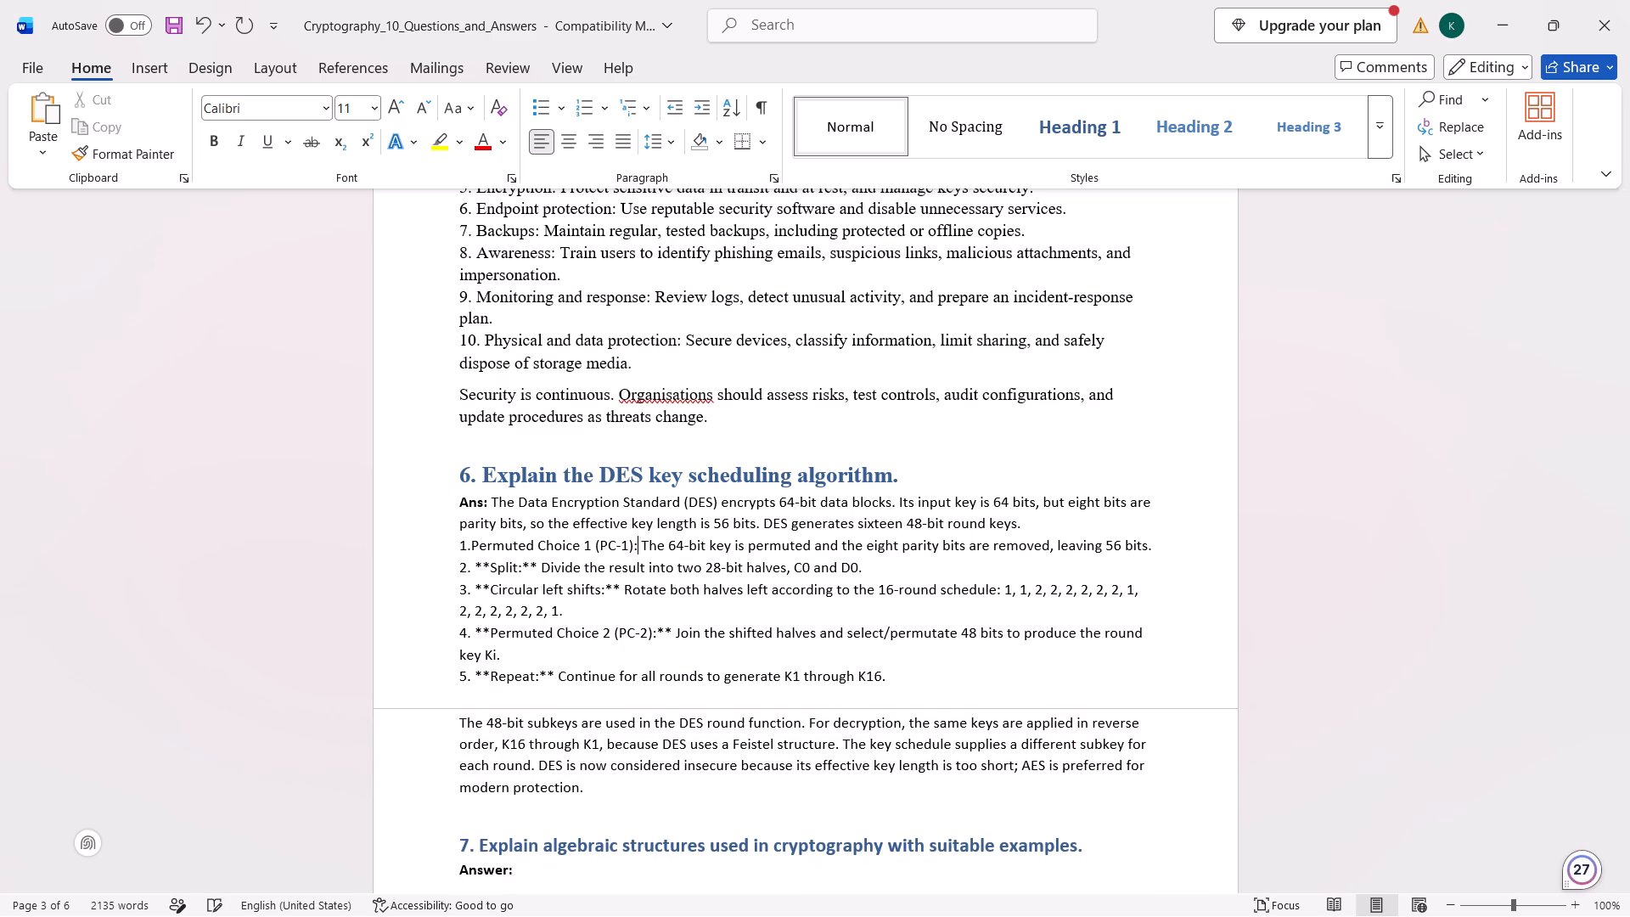
Delete the double asterisks after and before "Split:" in item 2 of question 6's answer.
{"action": "key", "text": "Down"}
{"action": "key", "text": "Left"}
{"action": "key", "text": "Left"}
{"action": "key", "text": "Left"}
{"action": "key", "text": "Left"}
{"action": "key", "text": "Left"}
{"action": "key", "text": "Left"}
{"action": "key", "text": "Left"}
{"action": "key", "text": "Left"}
{"action": "key", "text": "Left"}
{"action": "key", "text": "Left"}
{"action": "key", "text": "Left"}
{"action": "key", "text": "Left"}
{"action": "key", "text": "Left"}
{"action": "key", "text": "Left"}
{"action": "key", "text": "Left"}
{"action": "key", "text": "Left"}
{"action": "key", "text": "BackSpace"}
{"action": "key", "text": "BackSpace"}
{"action": "key", "text": "Left"}
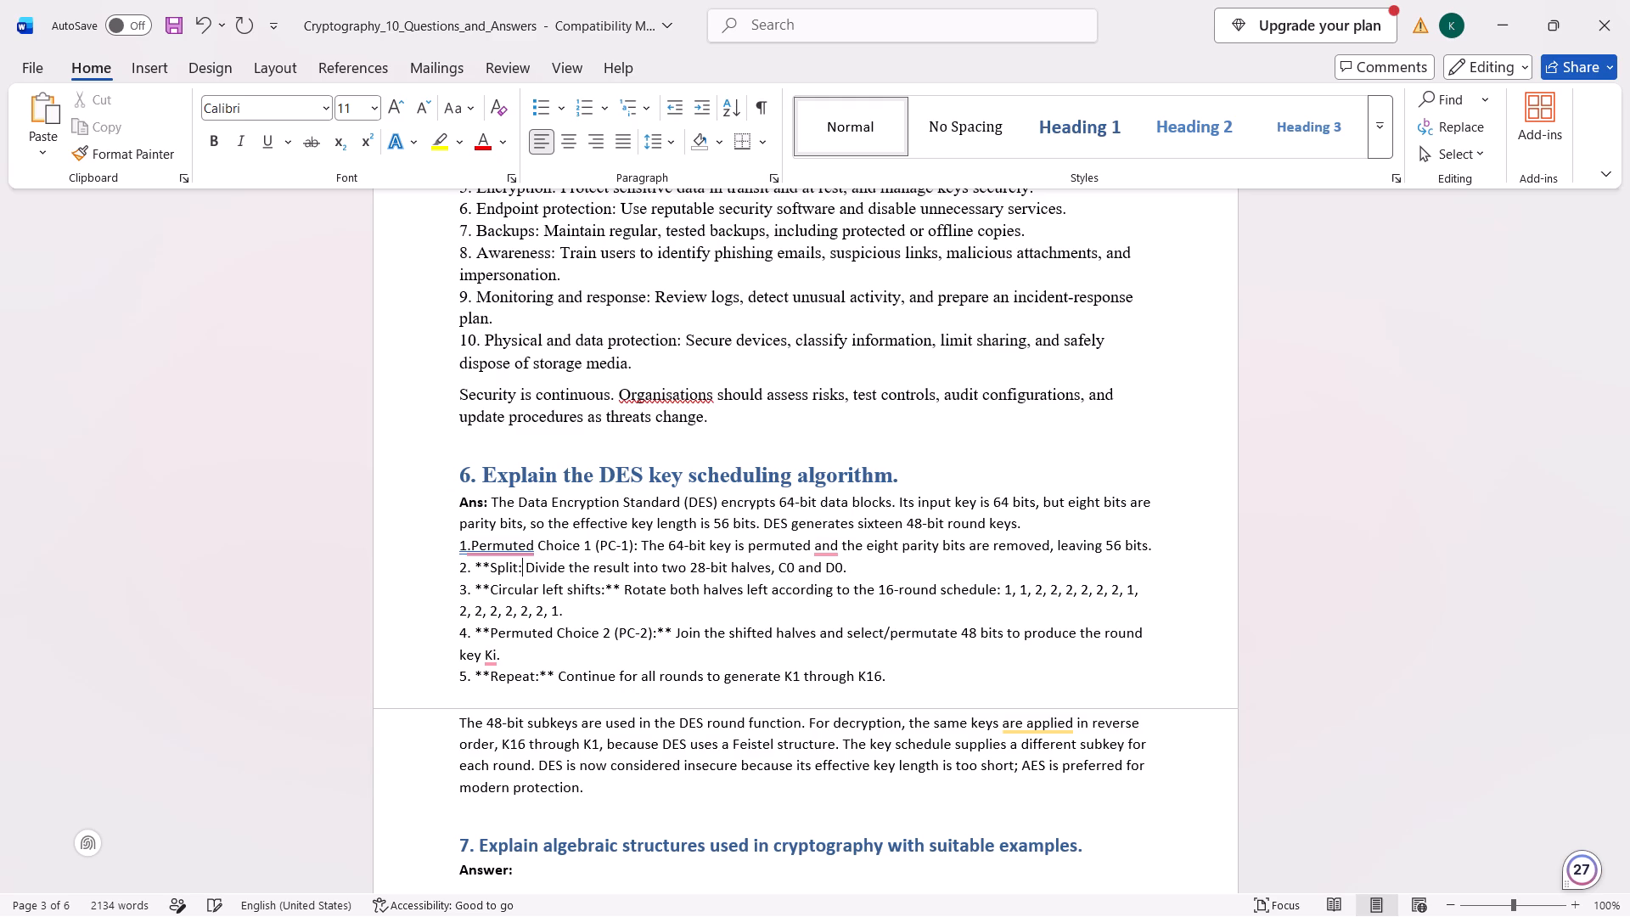
{"action": "key", "text": "Left"}
{"action": "key", "text": "Left"}
{"action": "key", "text": "Left"}
{"action": "key", "text": "Left"}
{"action": "key", "text": "Left"}
{"action": "key", "text": "BackSpace"}
{"action": "key", "text": "BackSpace"}
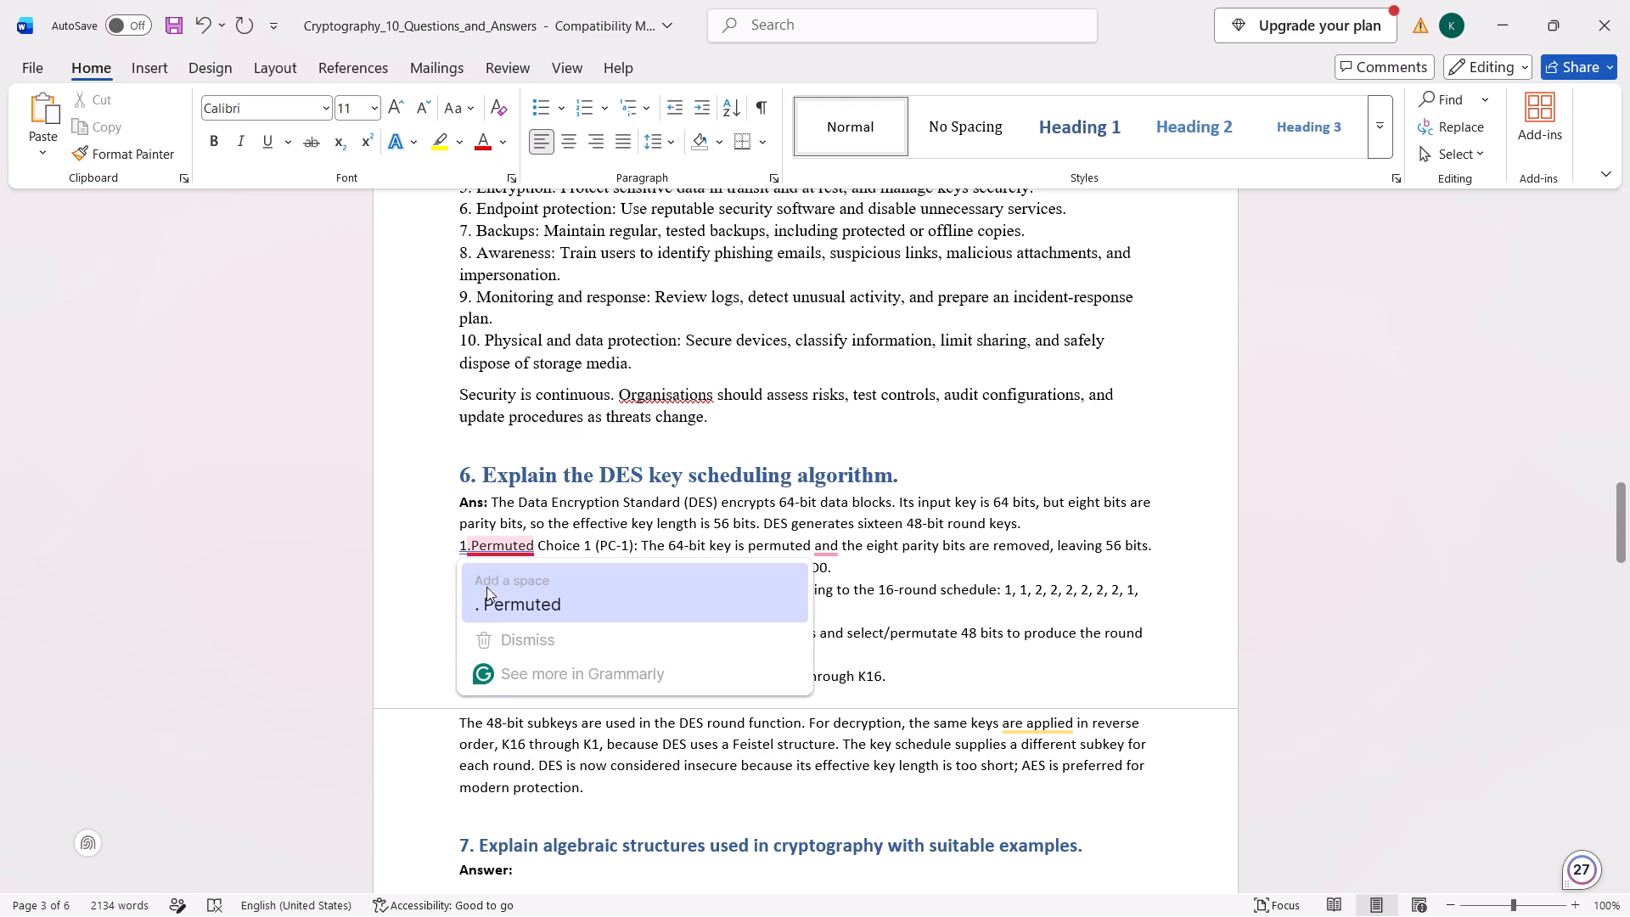
Apply the suggested space between "1." and "Permuted" in item 1 of question 6's answer.
{"action": "left_click", "coordinate": [490, 597]}
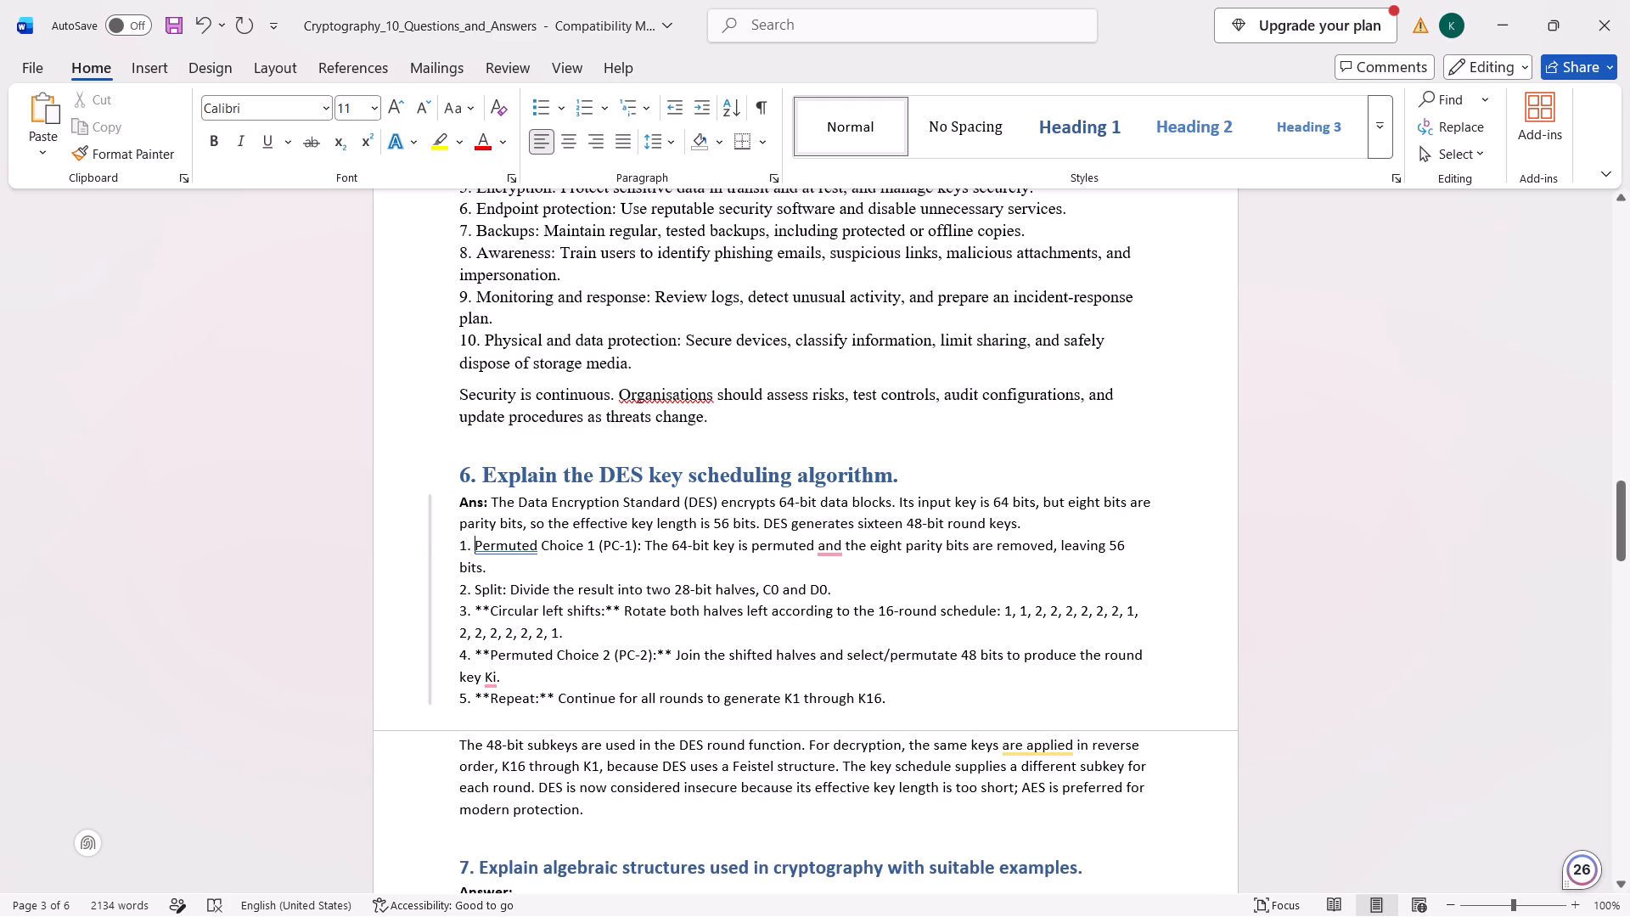
Delete the double asterisks before and after "Circular left shifts:" in item 3 of question 6's answer.
{"action": "left_click", "coordinate": [489, 611]}
{"action": "key", "text": "BackSpace"}
{"action": "key", "text": "BackSpace"}
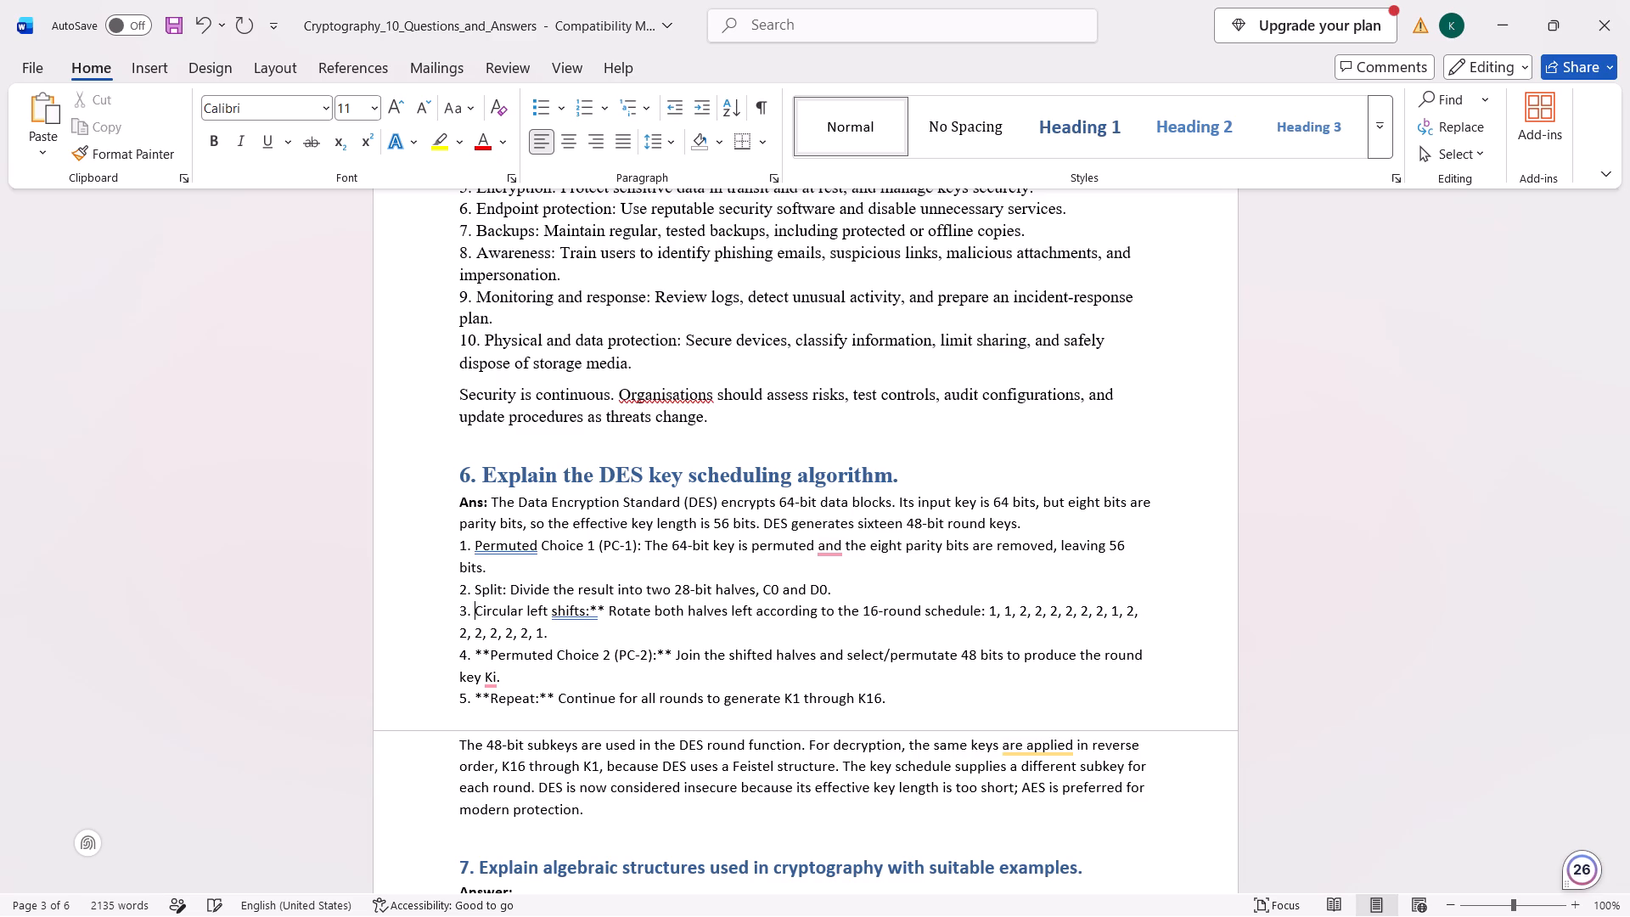
{"action": "key", "text": "Right"}
{"action": "key", "text": "Right"}
{"action": "key", "text": "Right"}
{"action": "key", "text": "Right"}
{"action": "key", "text": "Right"}
{"action": "key", "text": "Right"}
{"action": "key", "text": "Right"}
{"action": "key", "text": "Right"}
{"action": "key", "text": "Right"}
{"action": "key", "text": "Right"}
{"action": "key", "text": "Right"}
{"action": "key", "text": "Right"}
{"action": "key", "text": "Right"}
{"action": "key", "text": "Right"}
{"action": "key", "text": "Right"}
{"action": "key", "text": "Right"}
{"action": "key", "text": "Right"}
{"action": "key", "text": "Right"}
{"action": "key", "text": "Right"}
{"action": "key", "text": "Right"}
{"action": "key", "text": "Right"}
{"action": "key", "text": "BackSpace"}
{"action": "key", "text": "BackSpace"}
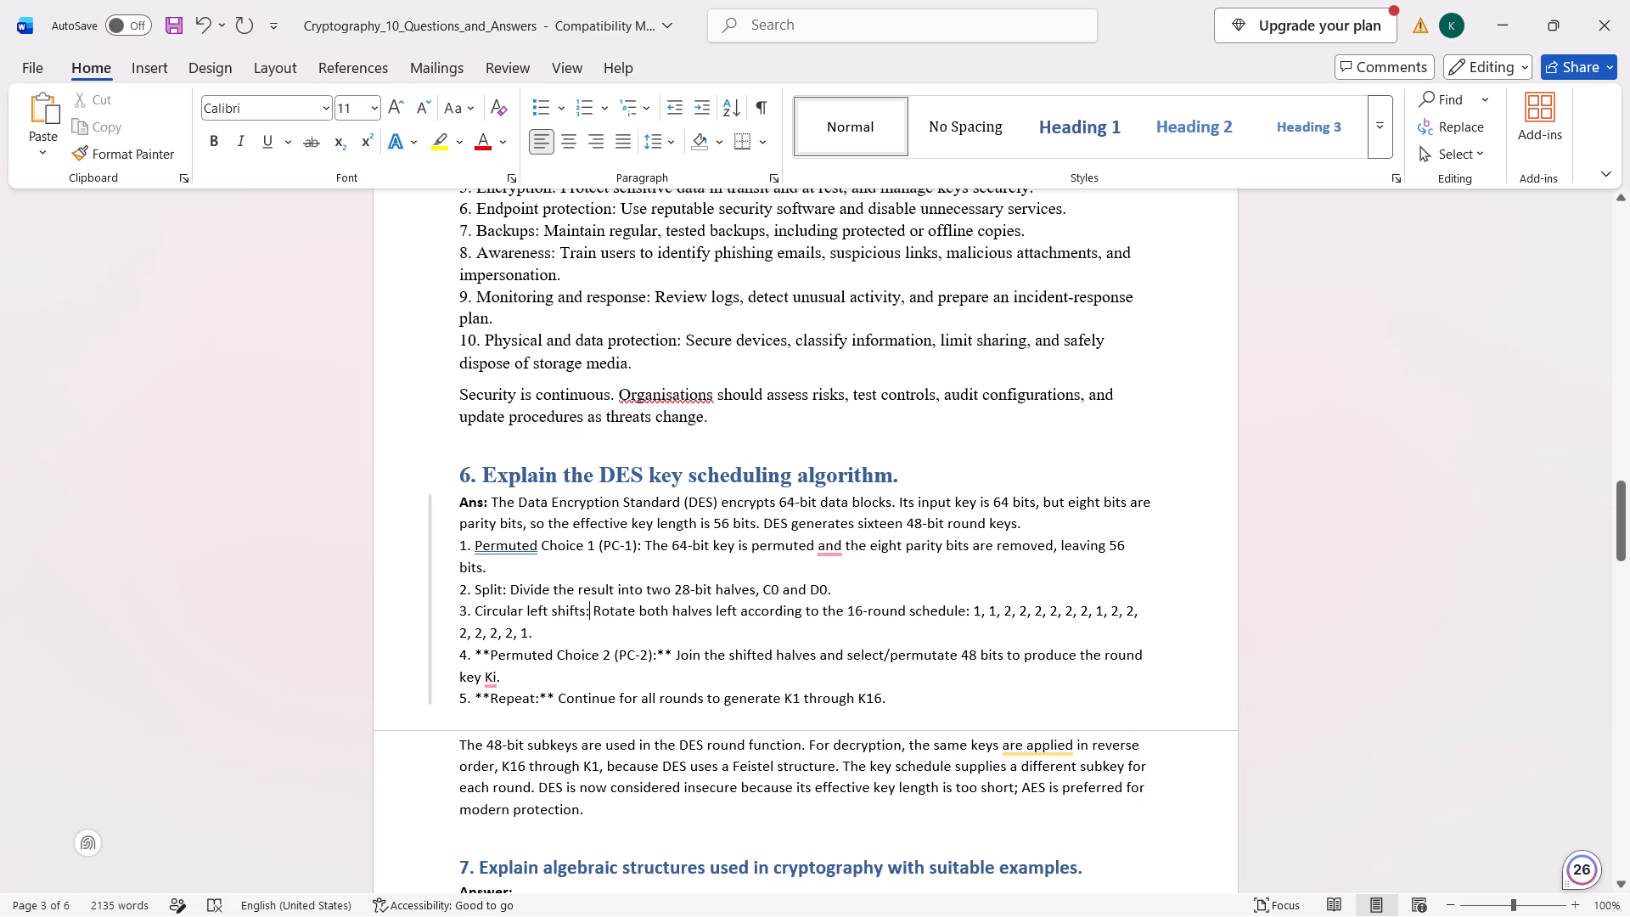
Delete the double asterisks before and after "Permuted Choice 2 (PC-2):" in item 4 of question 6's answer.
{"action": "left_click", "coordinate": [492, 662]}
{"action": "key", "text": "BackSpace"}
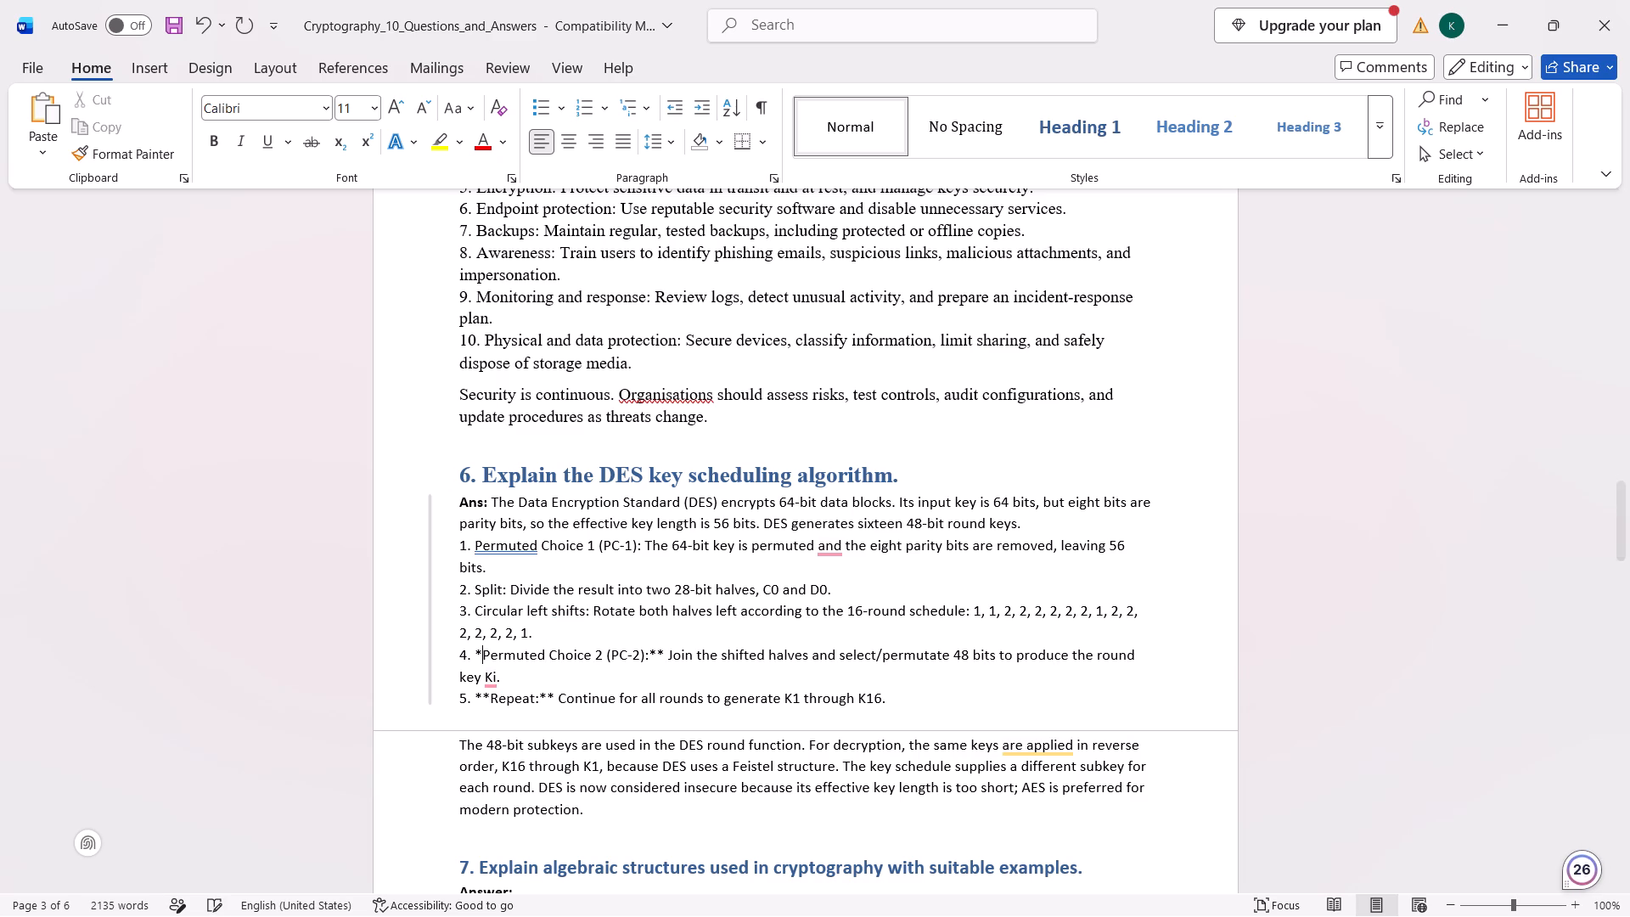
{"action": "key", "text": "BackSpace"}
{"action": "key", "text": "Right"}
{"action": "key", "text": "Right"}
{"action": "key", "text": "Right"}
{"action": "key", "text": "Right"}
{"action": "key", "text": "Right"}
{"action": "key", "text": "Right"}
{"action": "key", "text": "Right"}
{"action": "key", "text": "Right"}
{"action": "key", "text": "Right"}
{"action": "key", "text": "Right"}
{"action": "key", "text": "Right"}
{"action": "key", "text": "Right"}
{"action": "key", "text": "Right"}
{"action": "key", "text": "Right"}
{"action": "key", "text": "Right"}
{"action": "key", "text": "Right"}
{"action": "key", "text": "Right"}
{"action": "key", "text": "Right"}
{"action": "key", "text": "Right"}
{"action": "key", "text": "Right"}
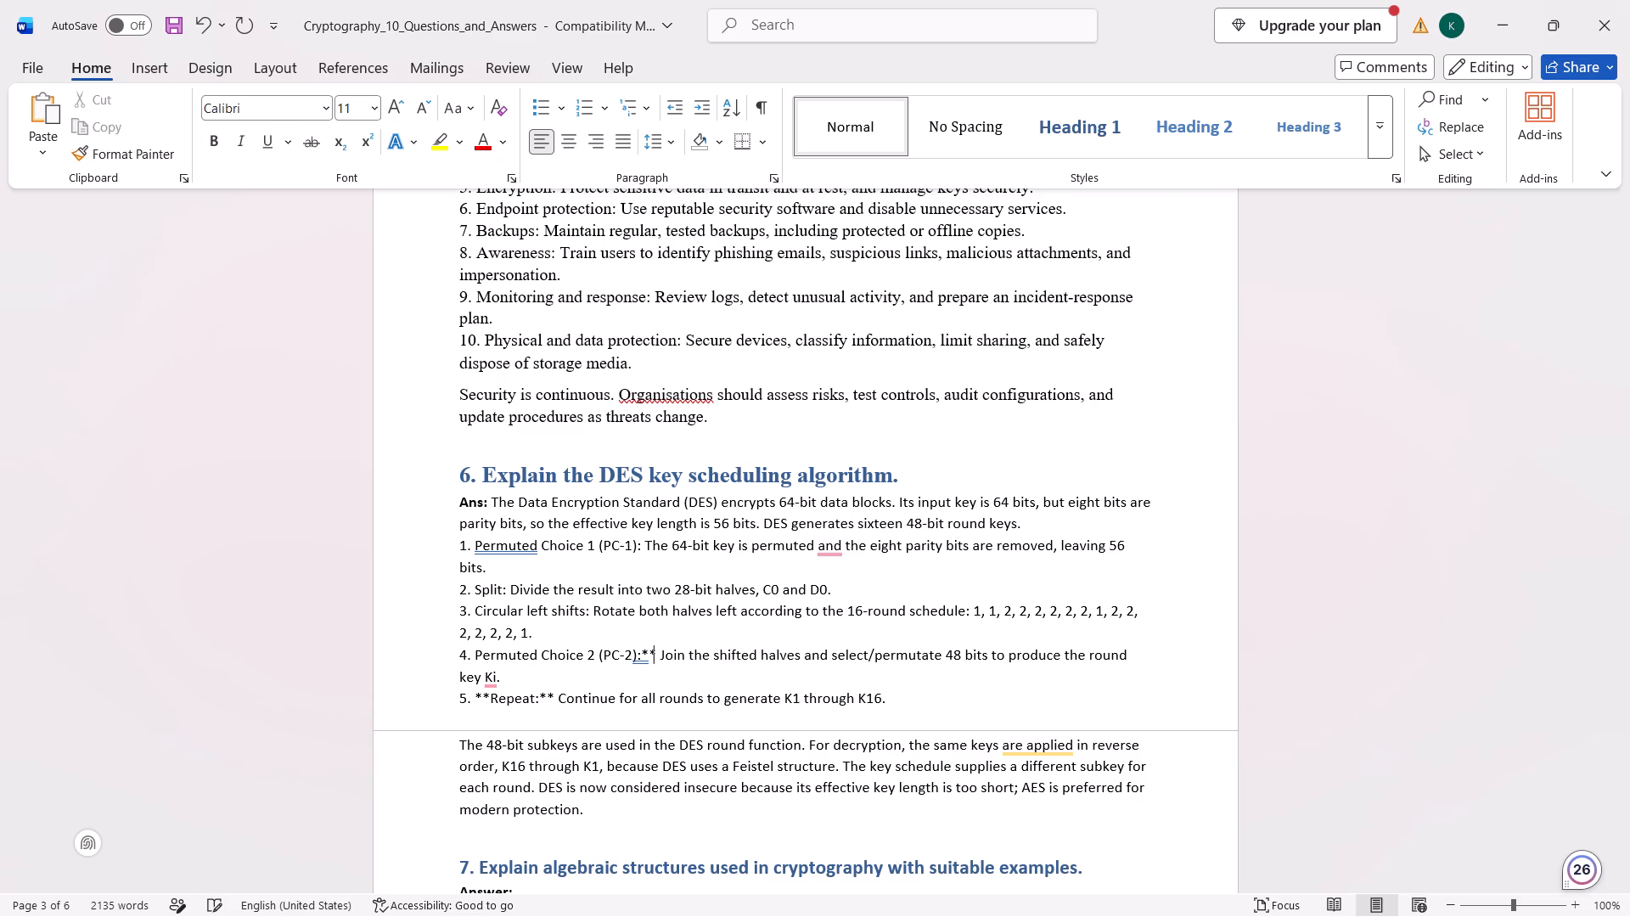
{"action": "key", "text": "BackSpace"}
{"action": "key", "text": "BackSpace"}
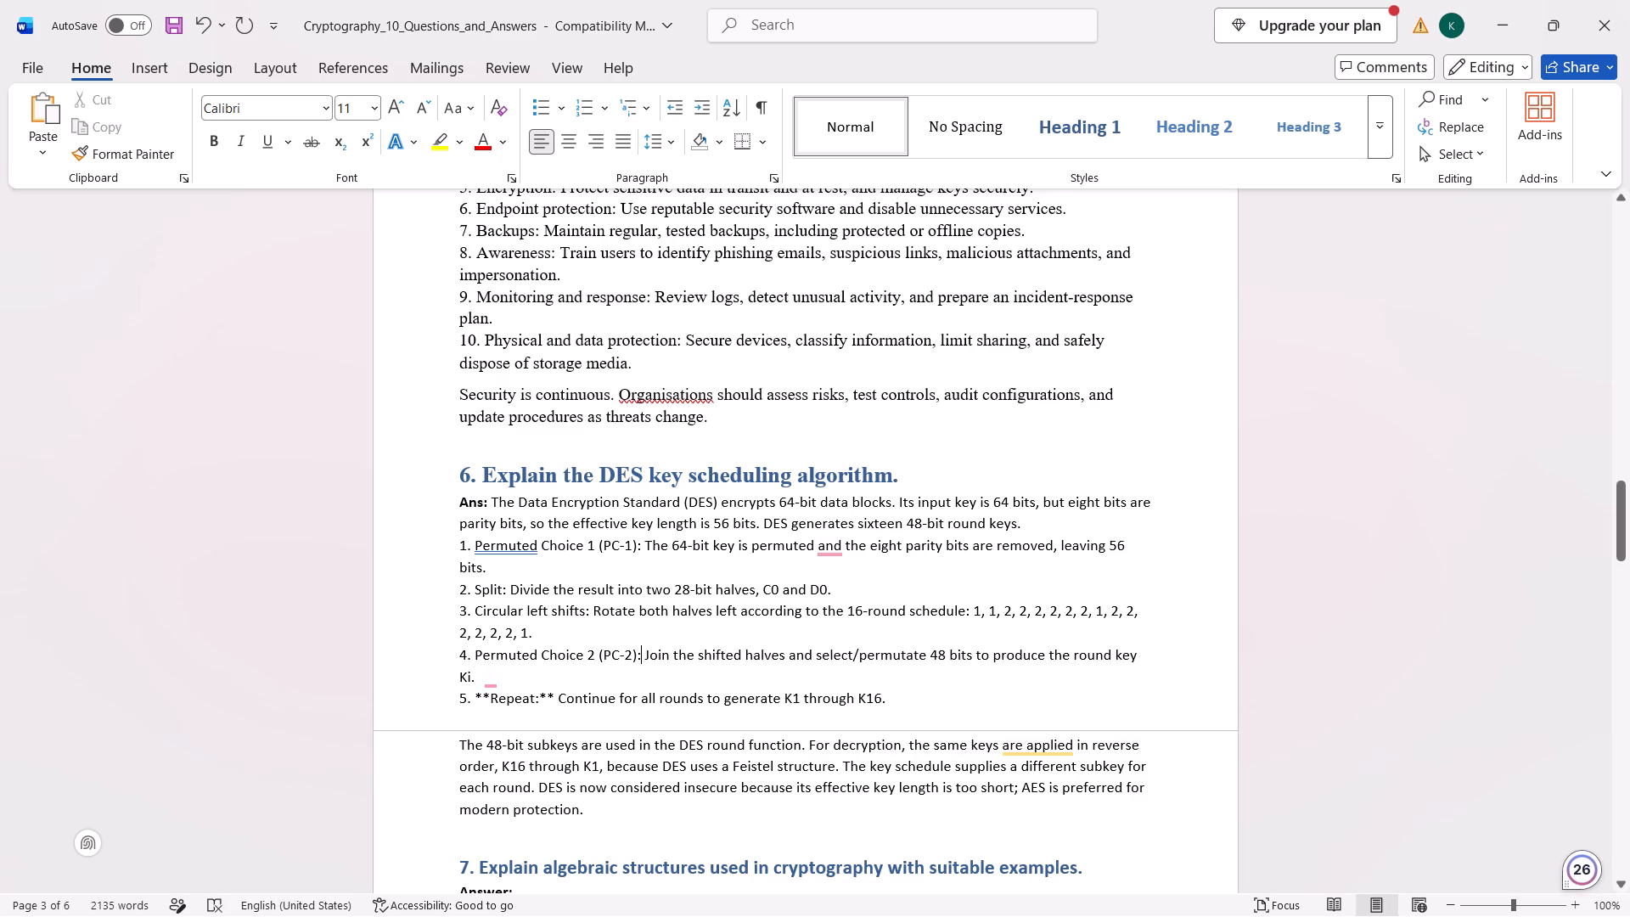
Delete "Ki." from the end of item 4 in question 6's answer.
{"action": "left_click", "coordinate": [506, 678]}
{"action": "key", "text": "BackSpace"}
{"action": "key", "text": "BackSpace"}
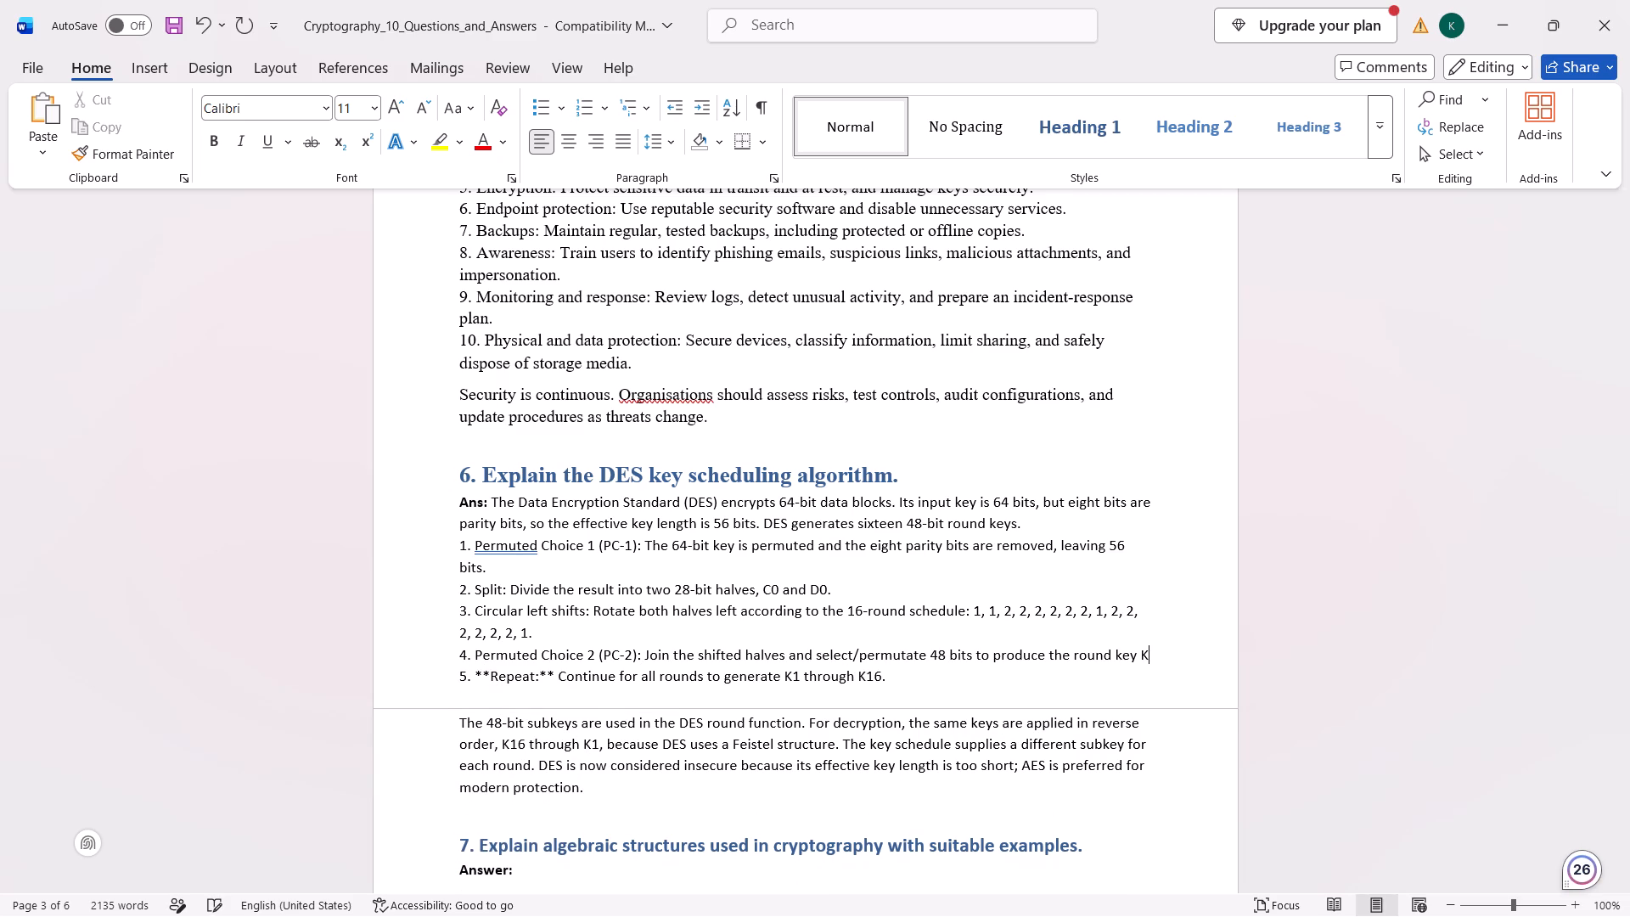
{"action": "key", "text": "BackSpace"}
{"action": "key", "text": "BackSpace"}
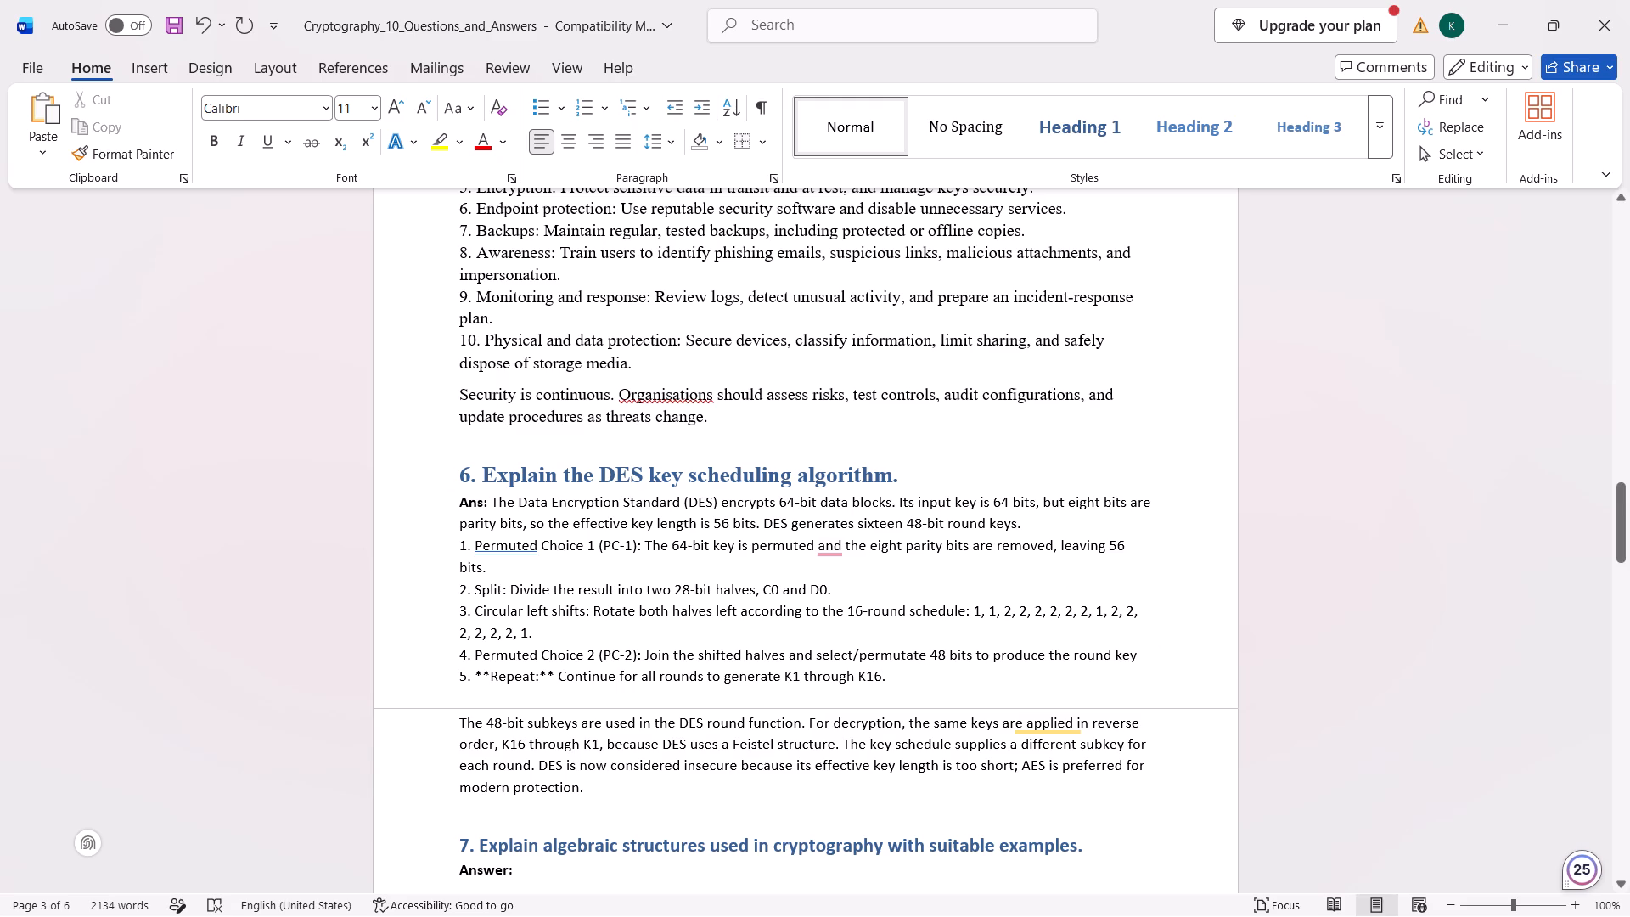
Delete the double asterisks after and before "Repeat:" in item 5 of question 6's answer.
{"action": "left_click", "coordinate": [559, 672]}
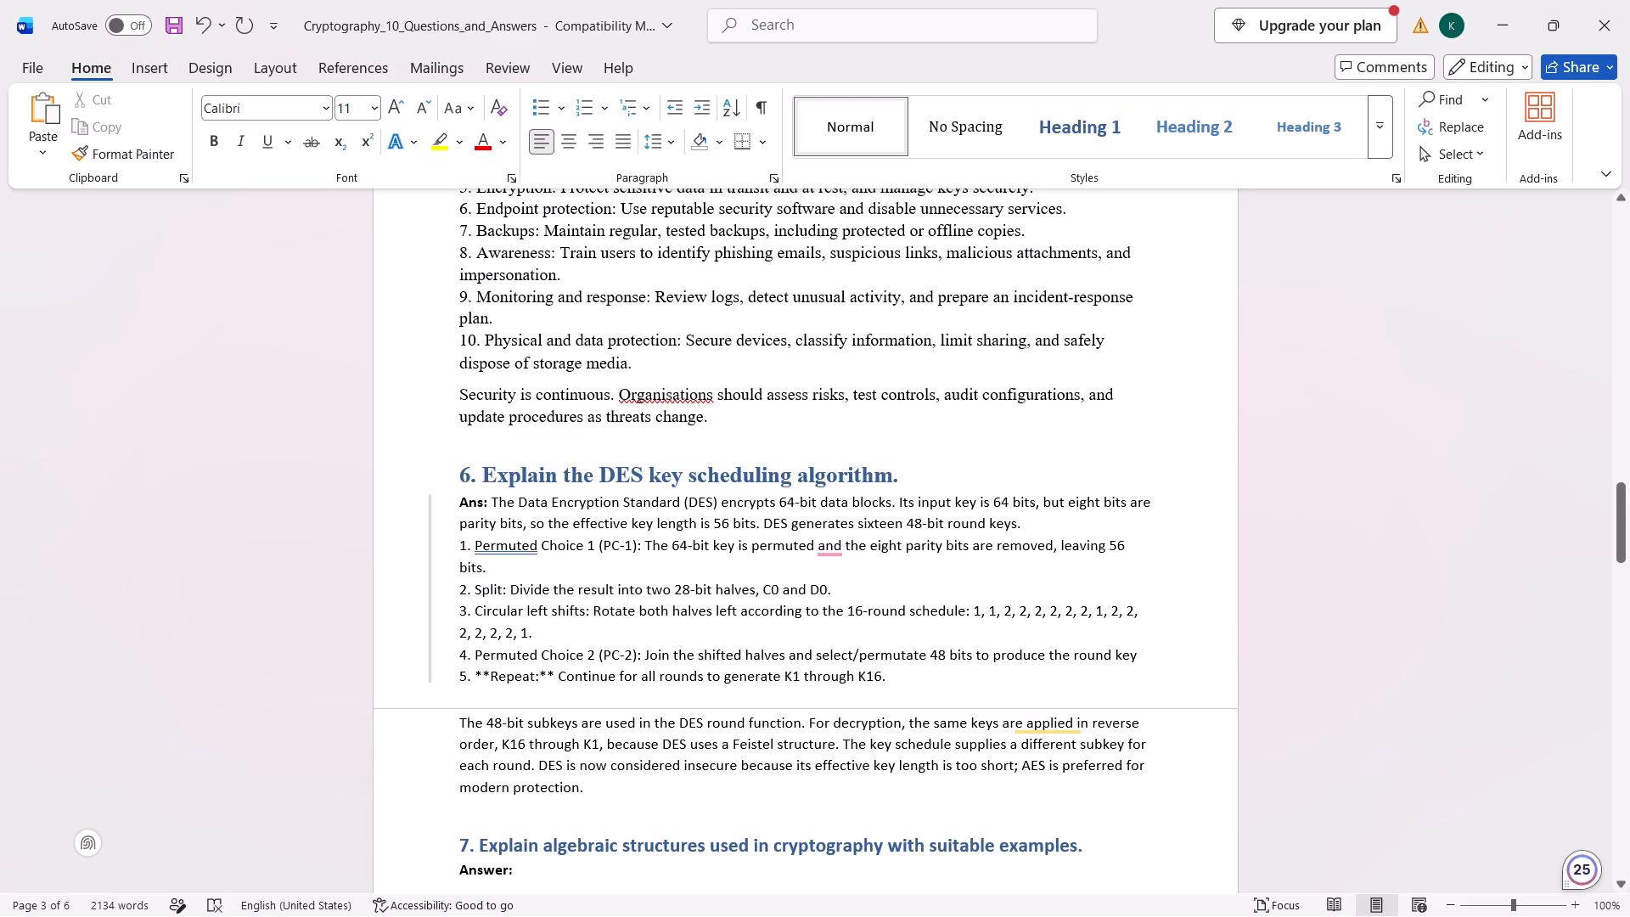
{"action": "left_click", "coordinate": [555, 676]}
{"action": "key", "text": "BackSpace"}
{"action": "key", "text": "BackSpace"}
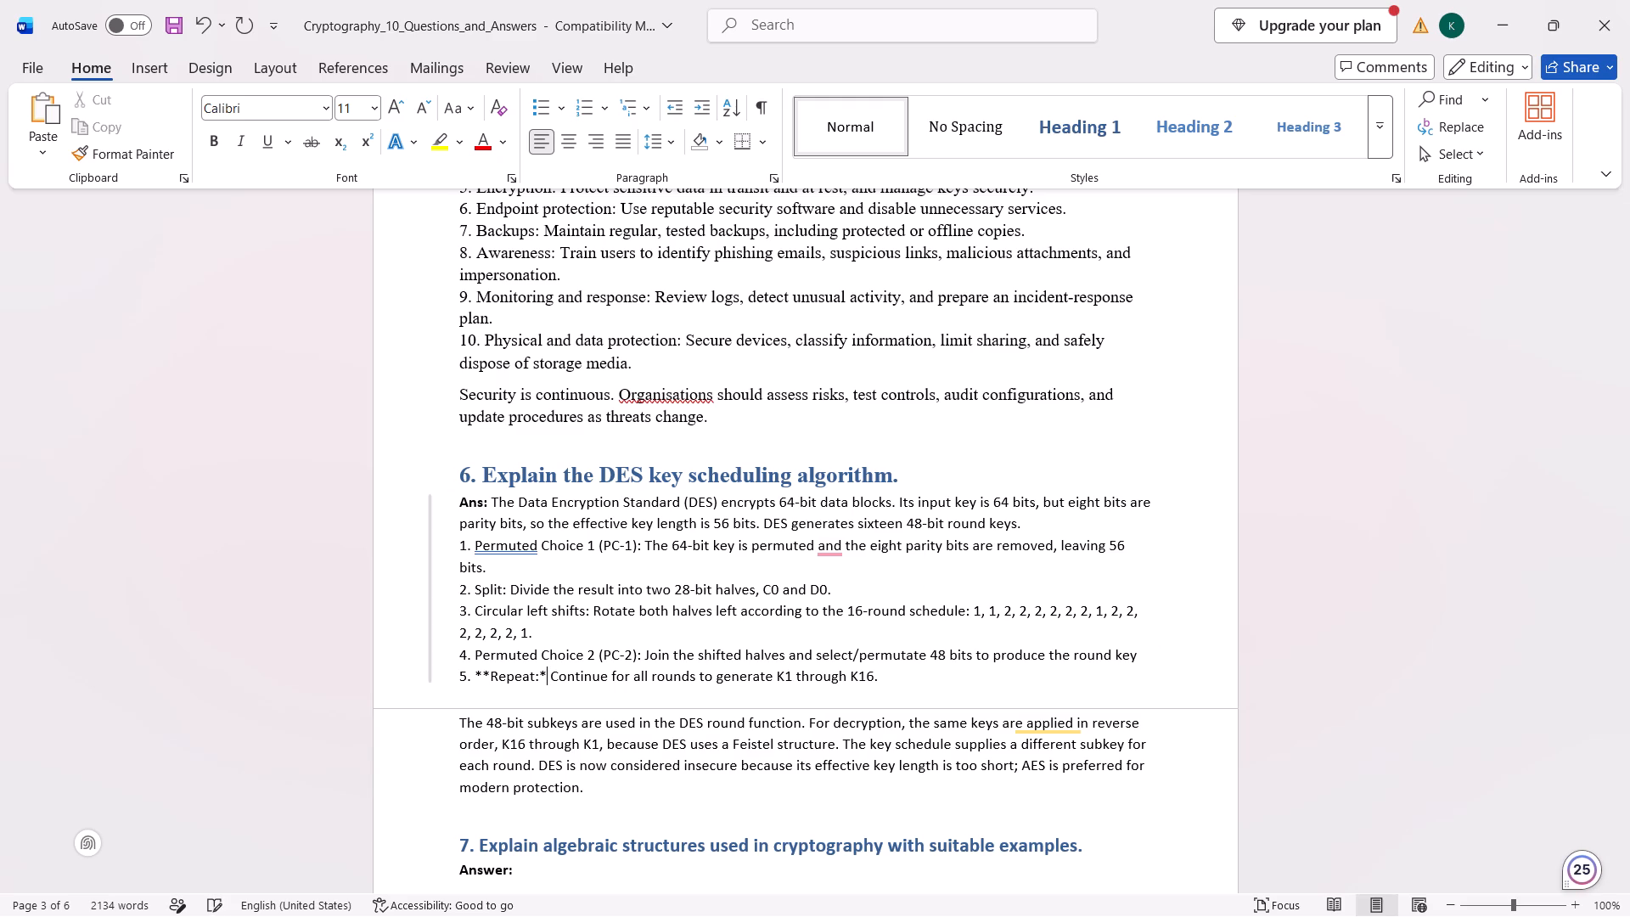
{"action": "key", "text": "Left"}
{"action": "key", "text": "Left"}
{"action": "key", "text": "Left"}
{"action": "key", "text": "Left"}
{"action": "key", "text": "Left"}
{"action": "key", "text": "Left"}
{"action": "key", "text": "Left"}
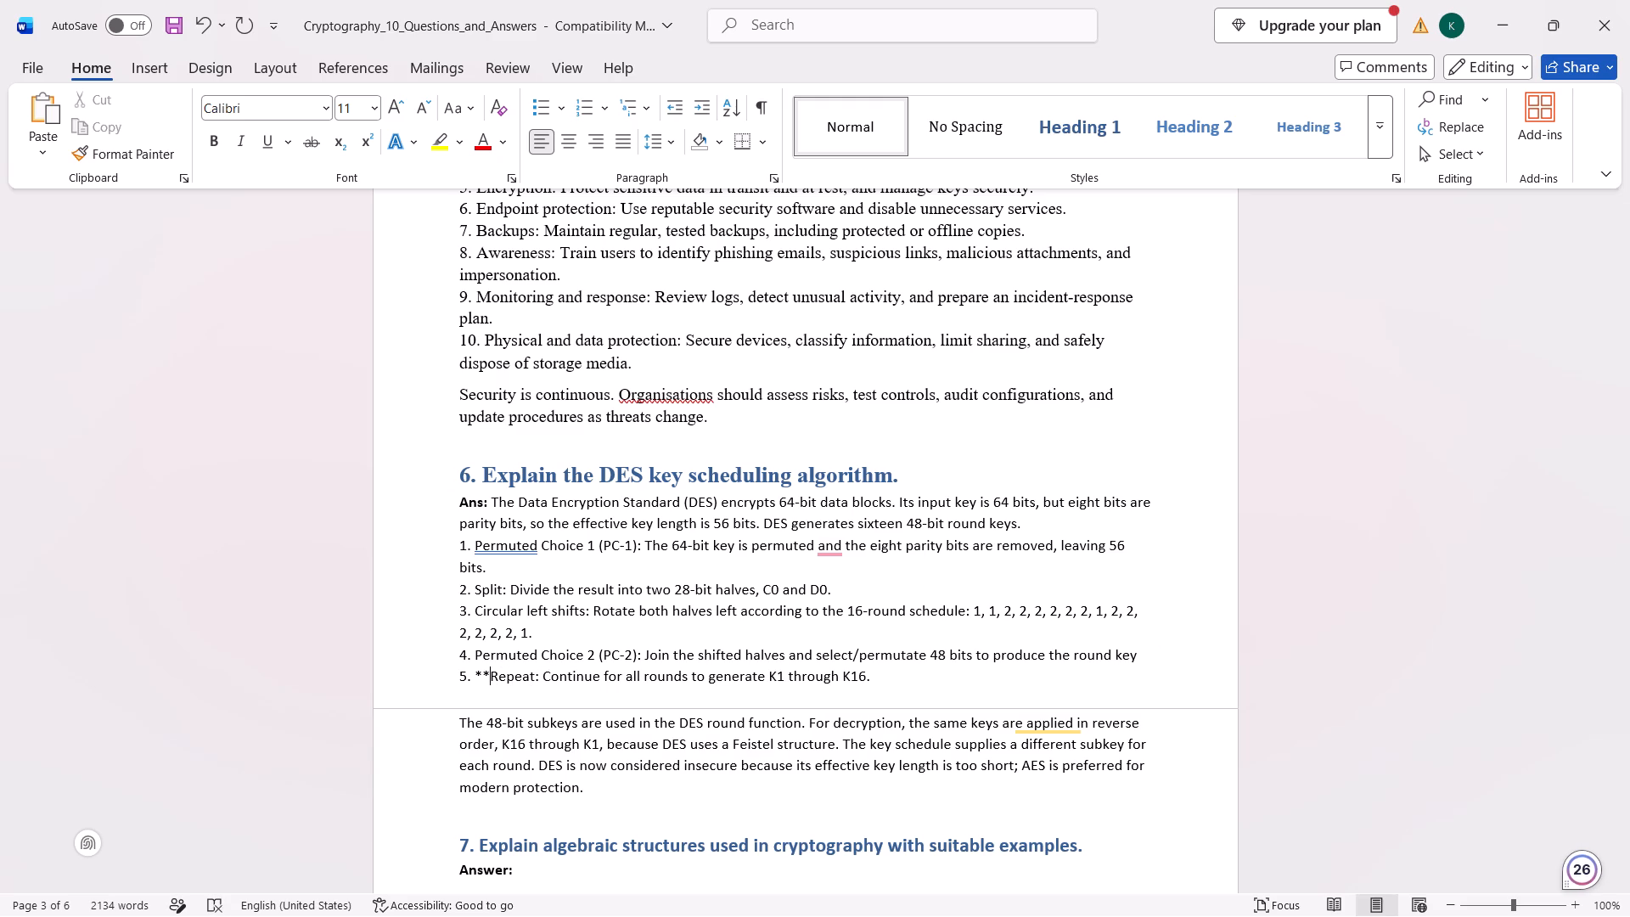
{"action": "key", "text": "BackSpace"}
{"action": "key", "text": "BackSpace"}
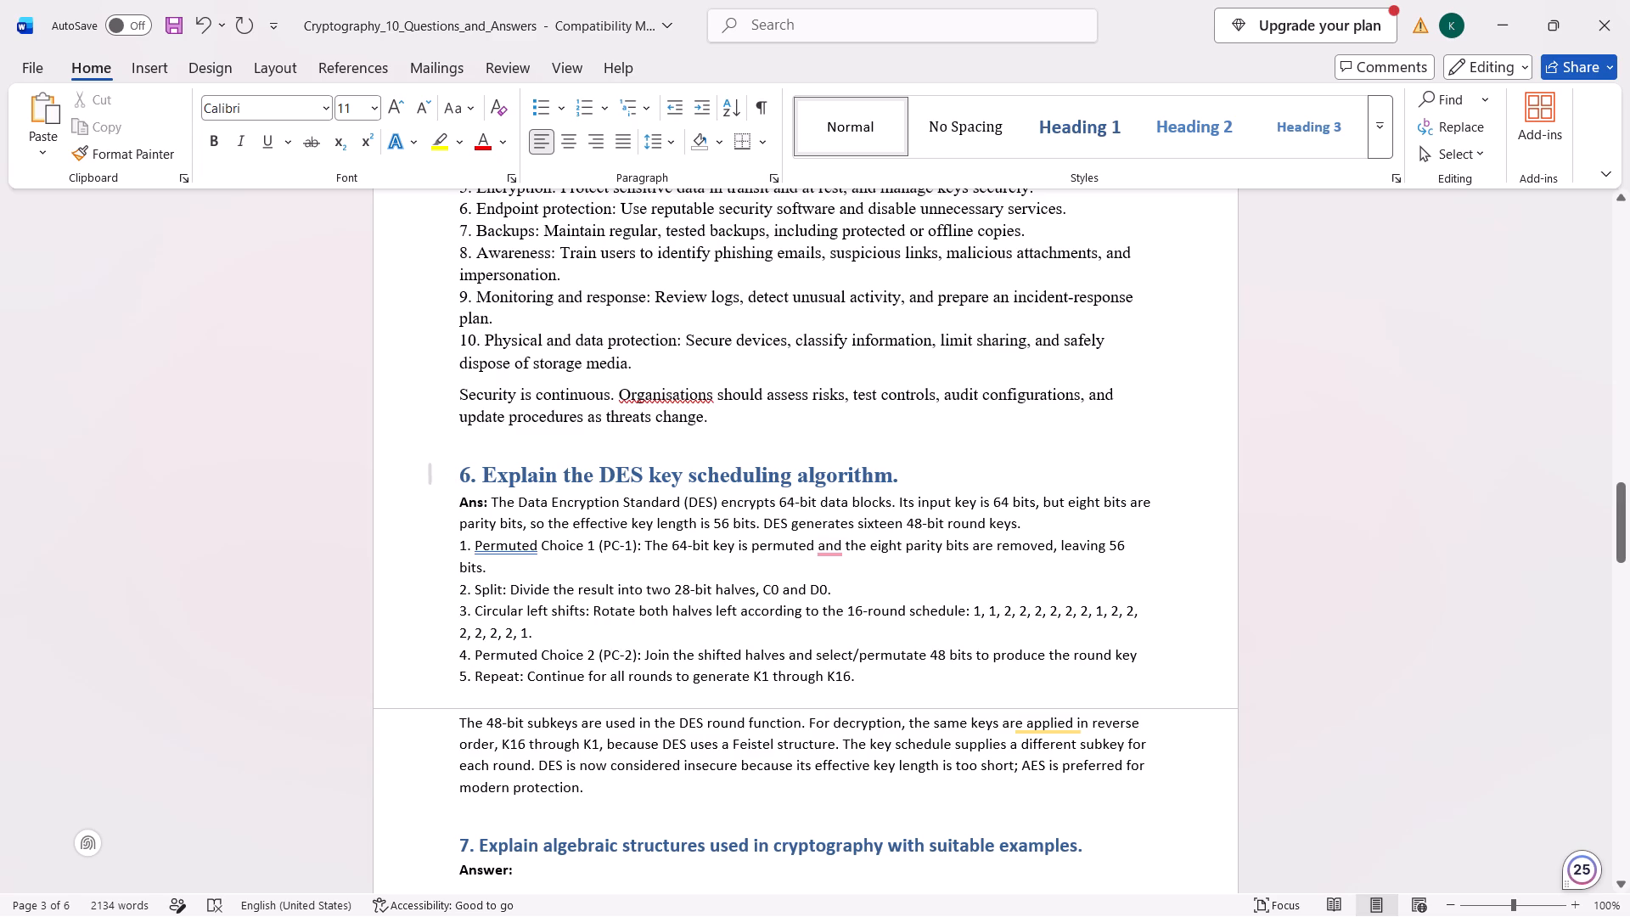
Format question 6's entire answer, from "Ans:" through the closing paragraph, in Times New Roman size 12.
{"action": "left_click_drag", "start_coordinate": [452, 506], "coordinate": [874, 690]}
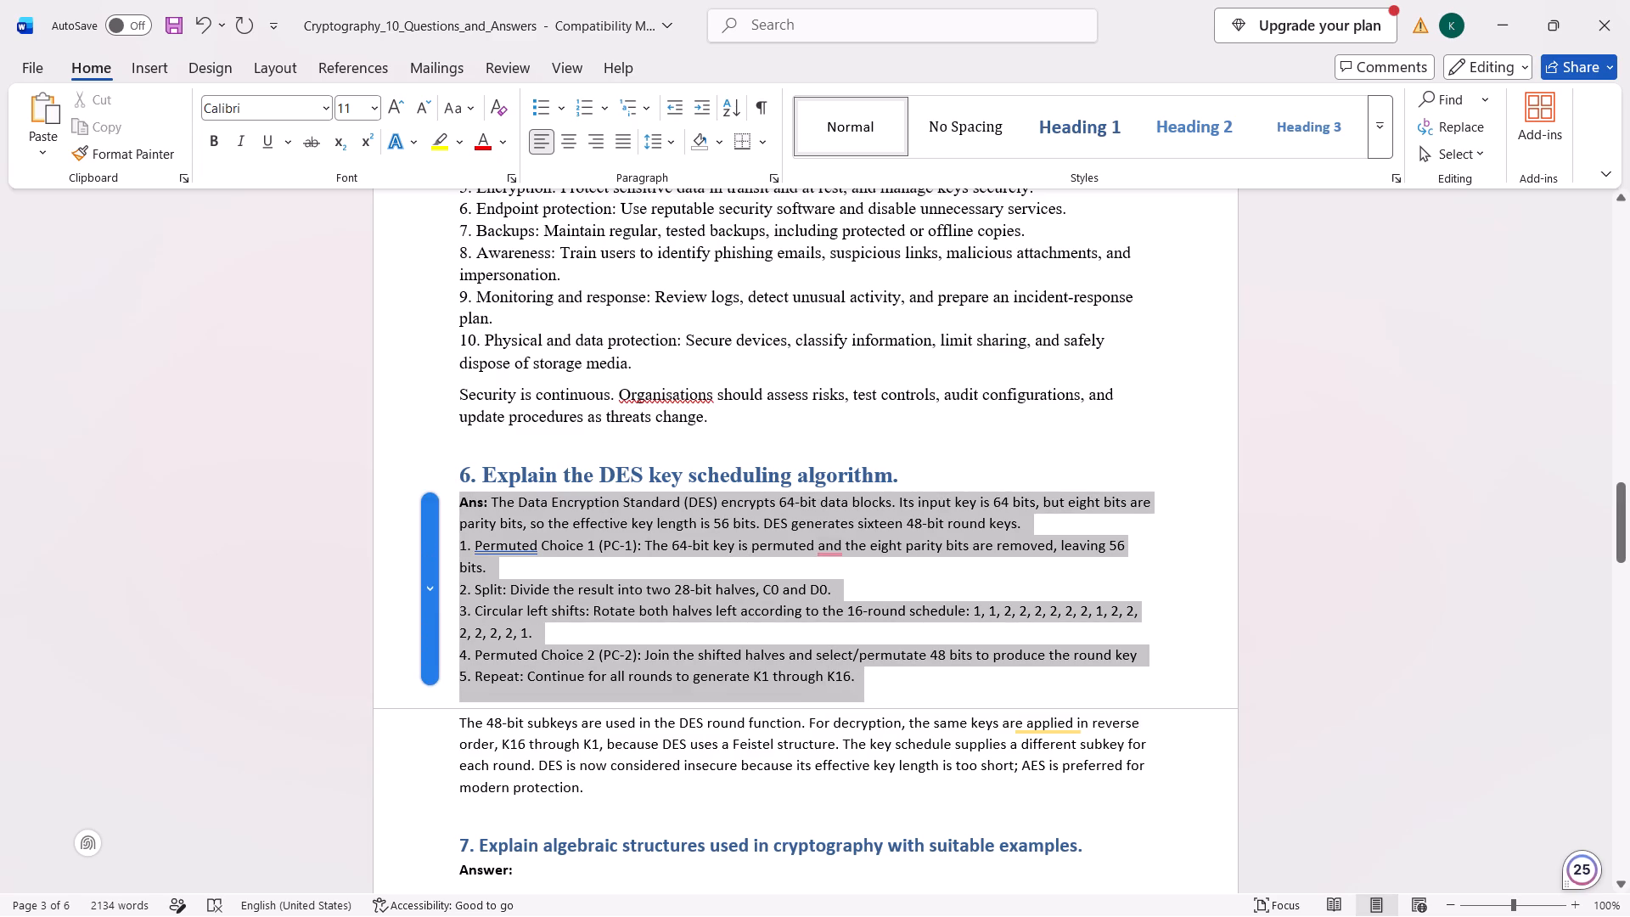
{"action": "left_click_drag", "start_coordinate": [874, 690], "coordinate": [639, 790]}
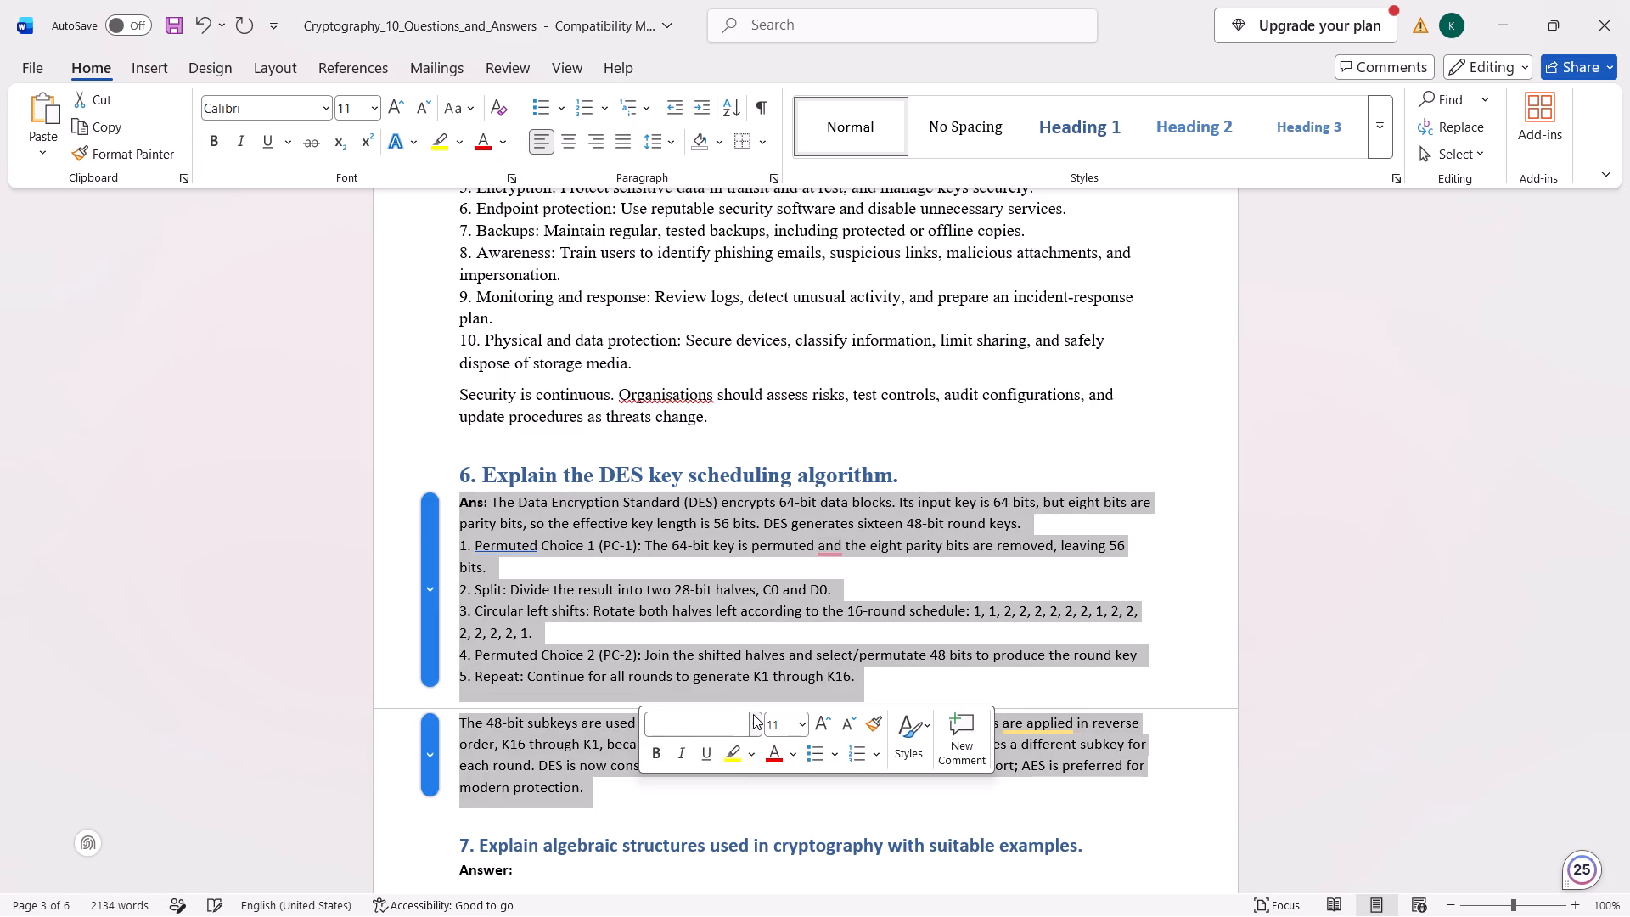
{"action": "left_click", "coordinate": [755, 721]}
{"action": "scroll", "coordinate": [762, 302], "scroll_direction": "up", "scroll_amount": 7}
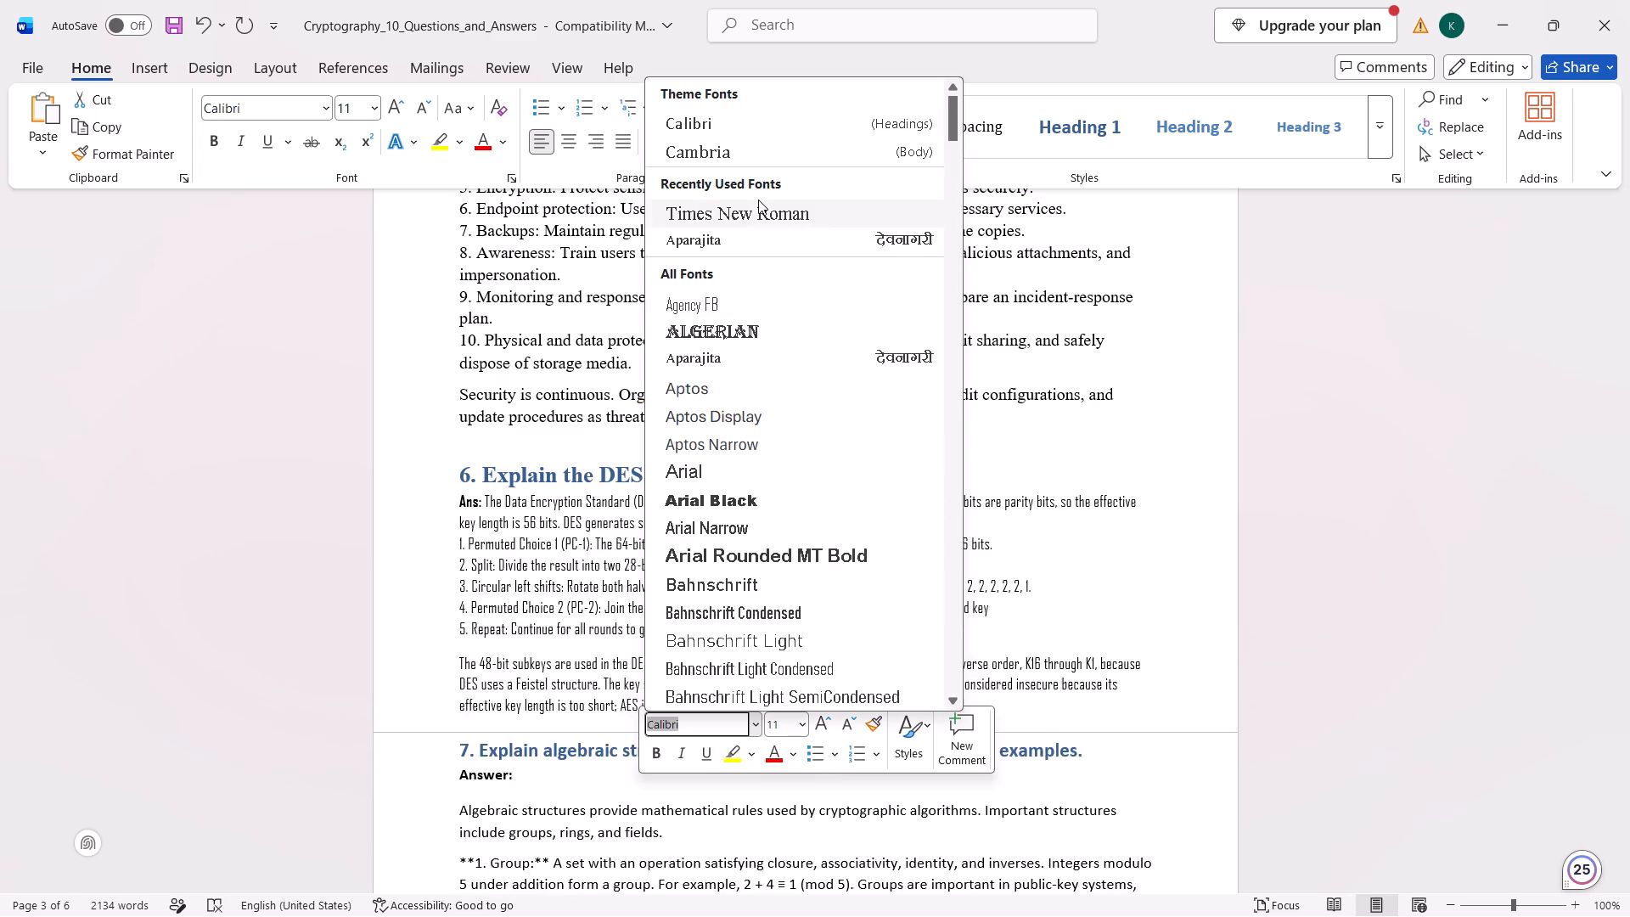
{"action": "left_click", "coordinate": [758, 200]}
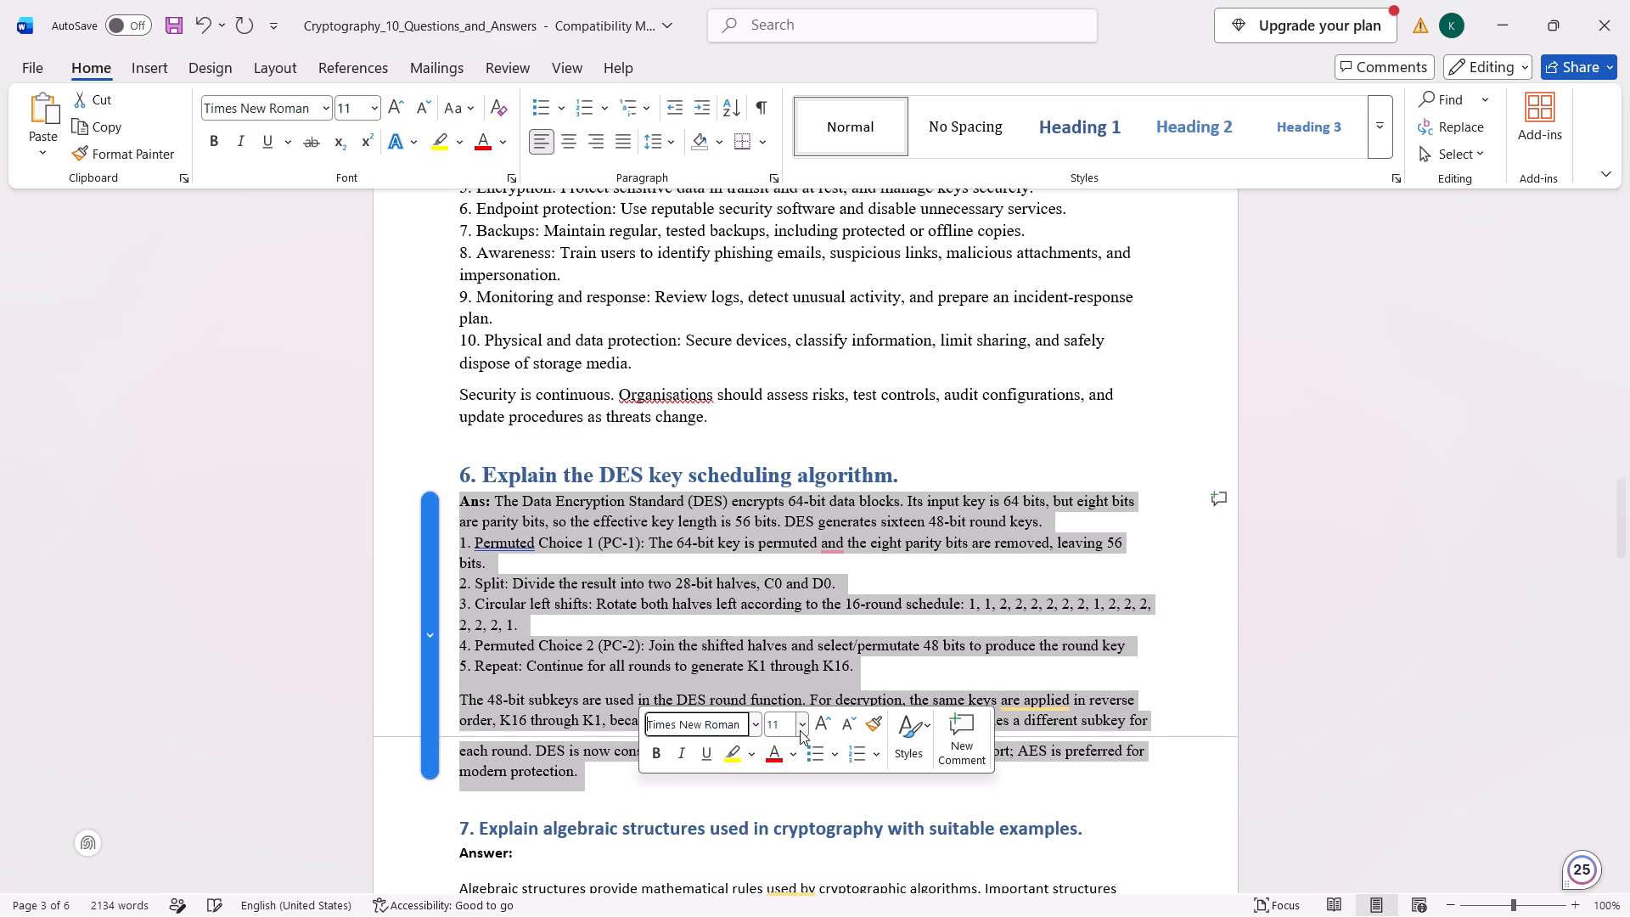
{"action": "left_click", "coordinate": [800, 730]}
{"action": "left_click", "coordinate": [780, 420]}
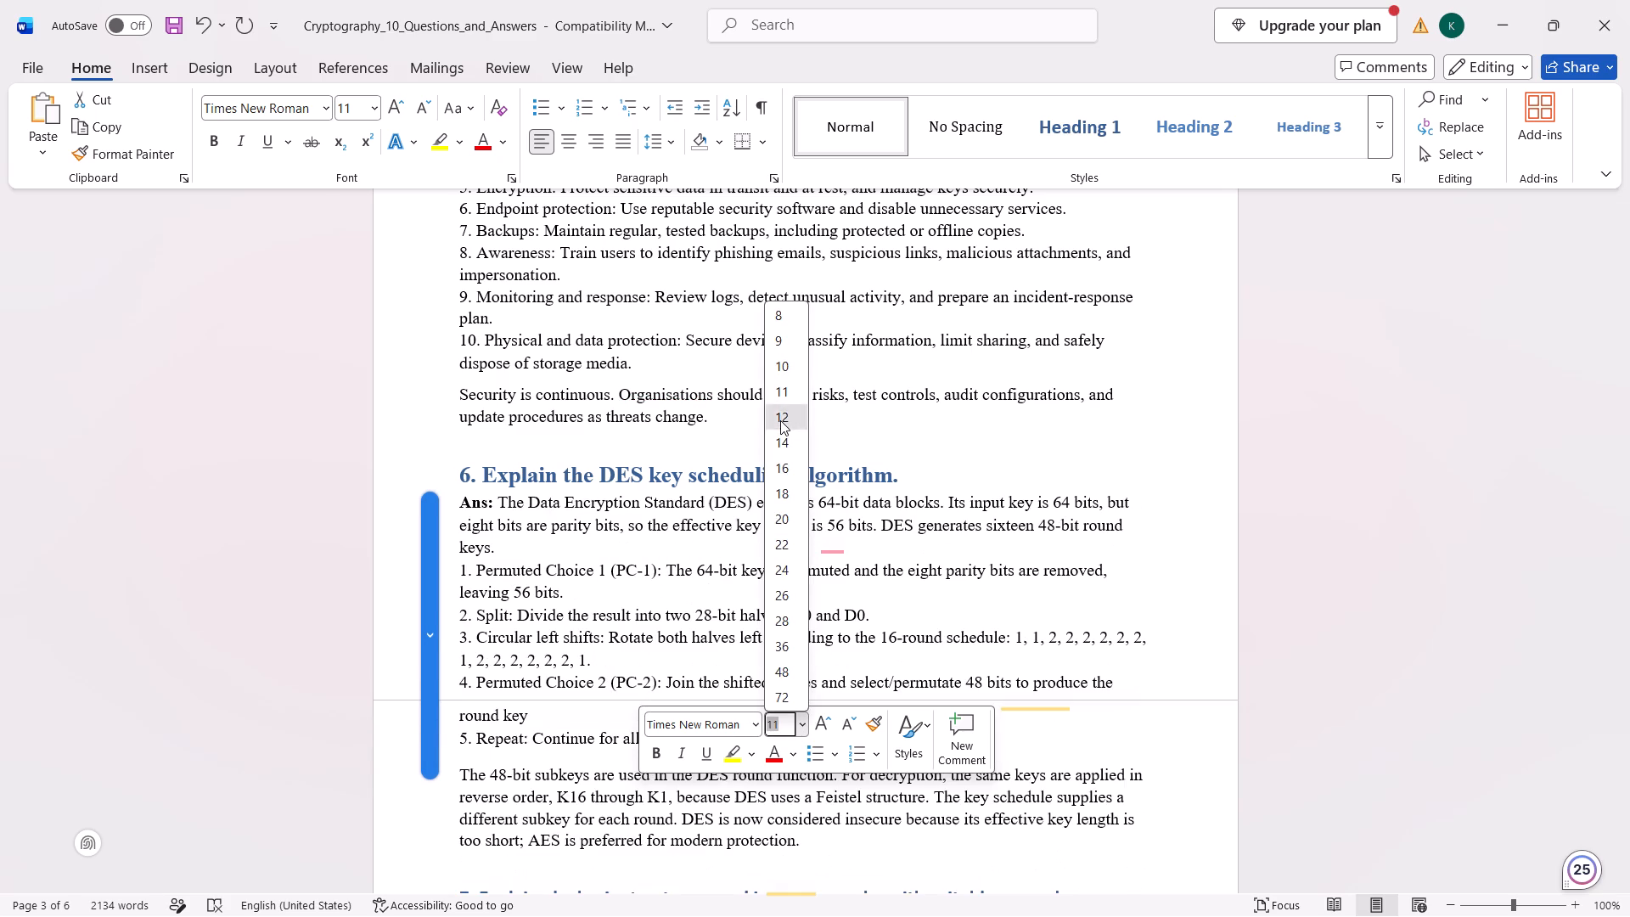
{"action": "left_click", "coordinate": [684, 577]}
Format question 7's heading about algebraic structures in Times New Roman size 16.
{"action": "scroll", "coordinate": [684, 577], "scroll_direction": "down", "scroll_amount": 3}
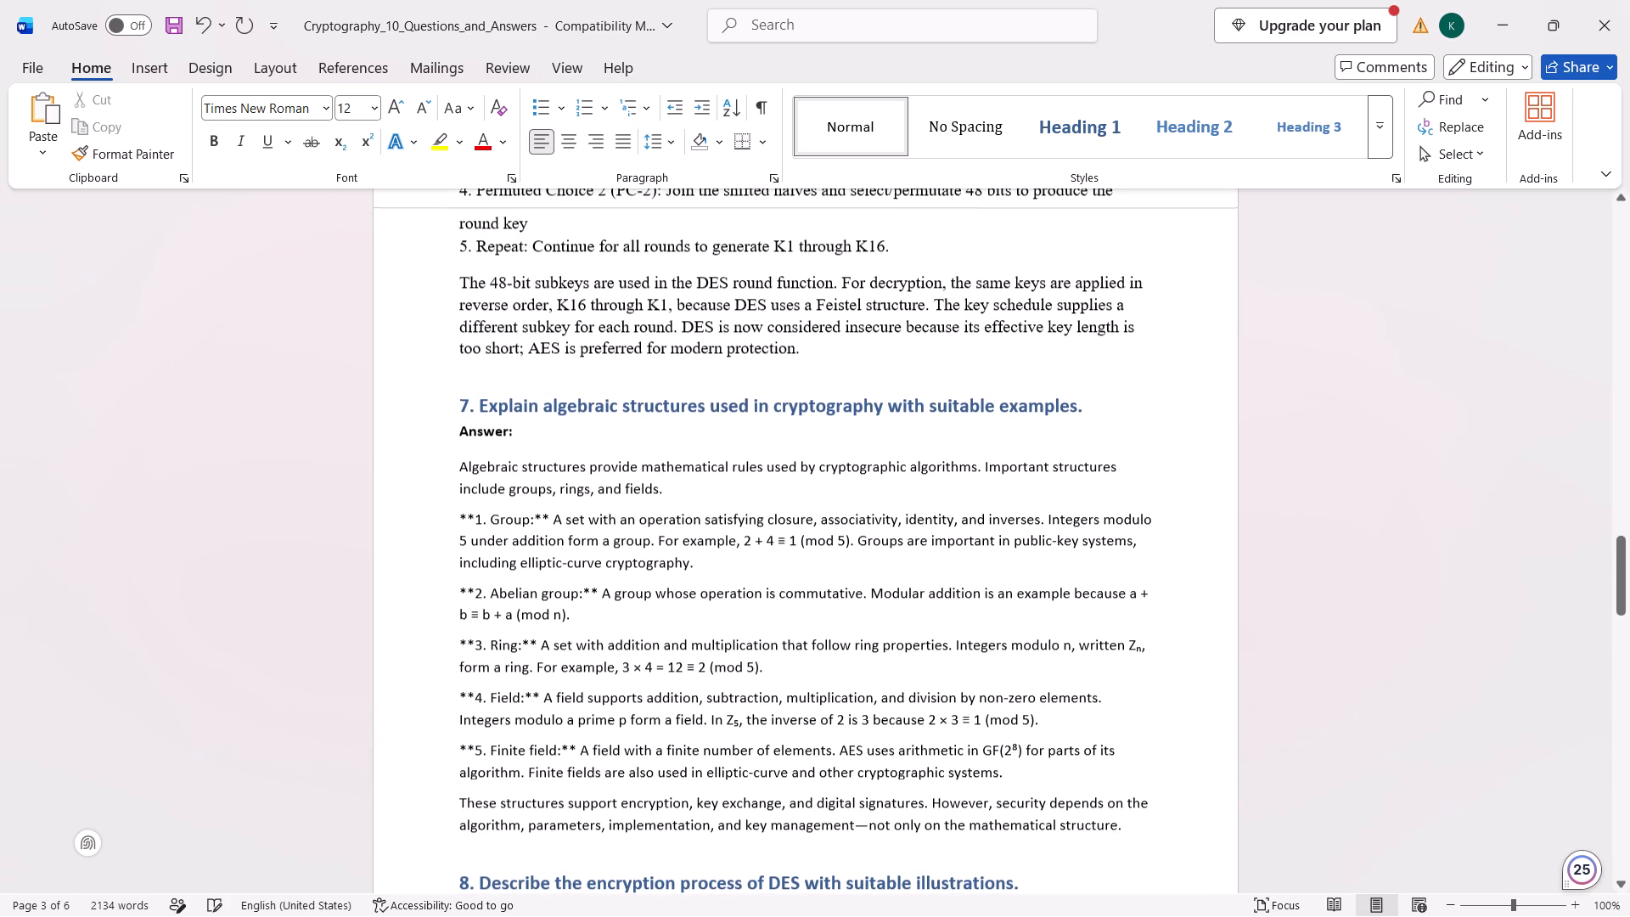
{"action": "left_click_drag", "start_coordinate": [460, 402], "coordinate": [728, 410]}
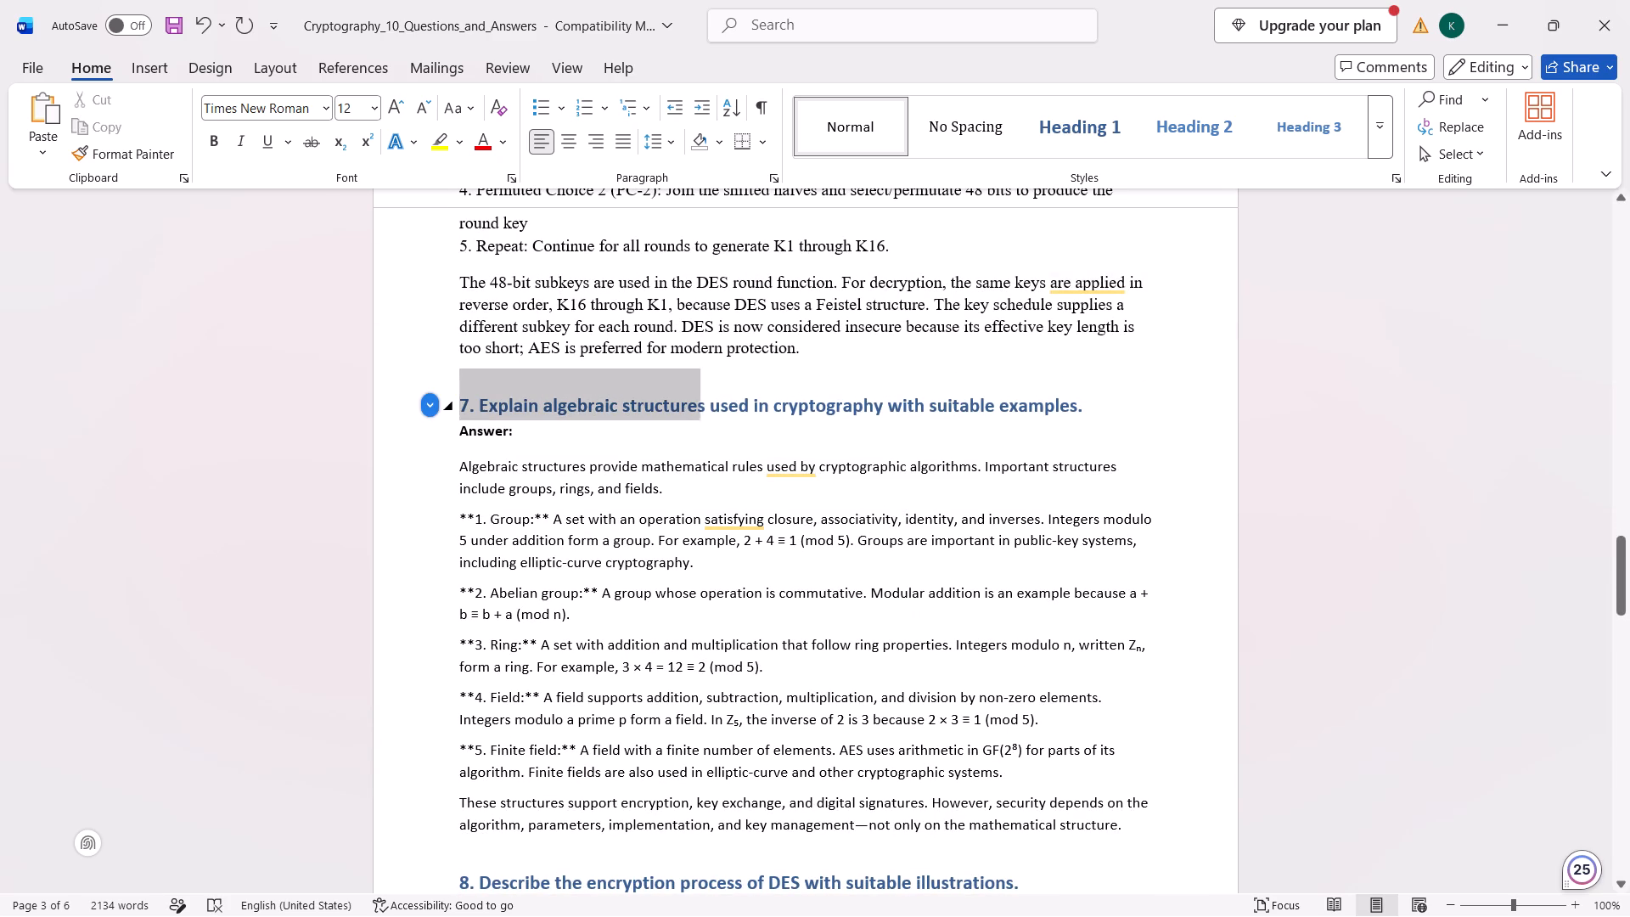
{"action": "left_click_drag", "start_coordinate": [728, 410], "coordinate": [1094, 410]}
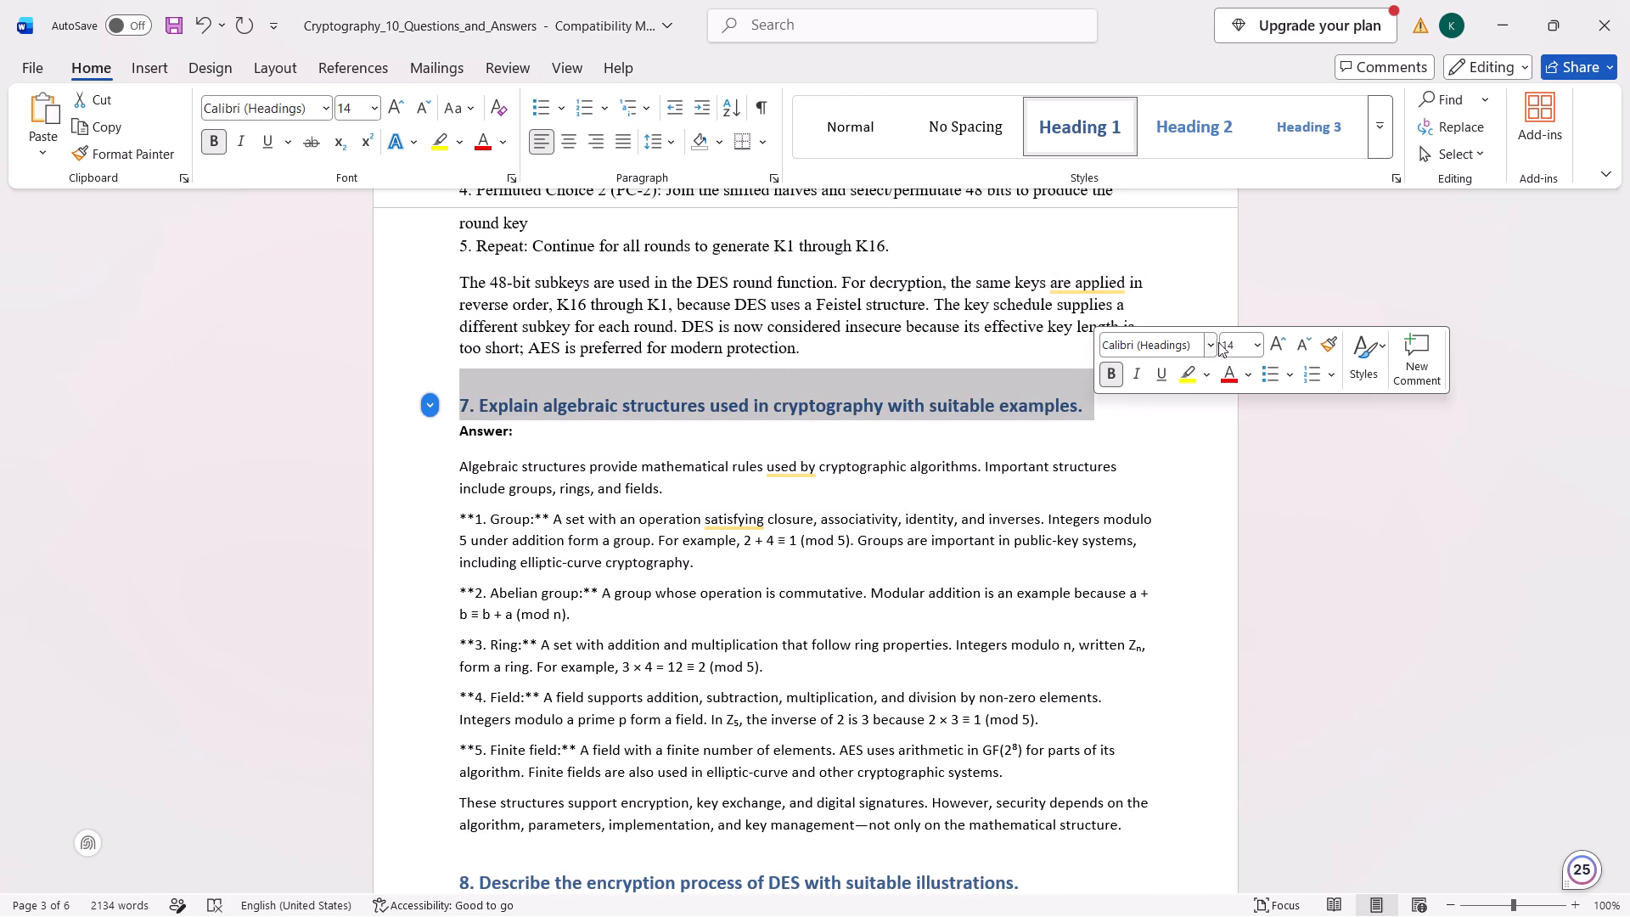
{"action": "left_click", "coordinate": [1209, 343]}
{"action": "left_click", "coordinate": [1189, 490]}
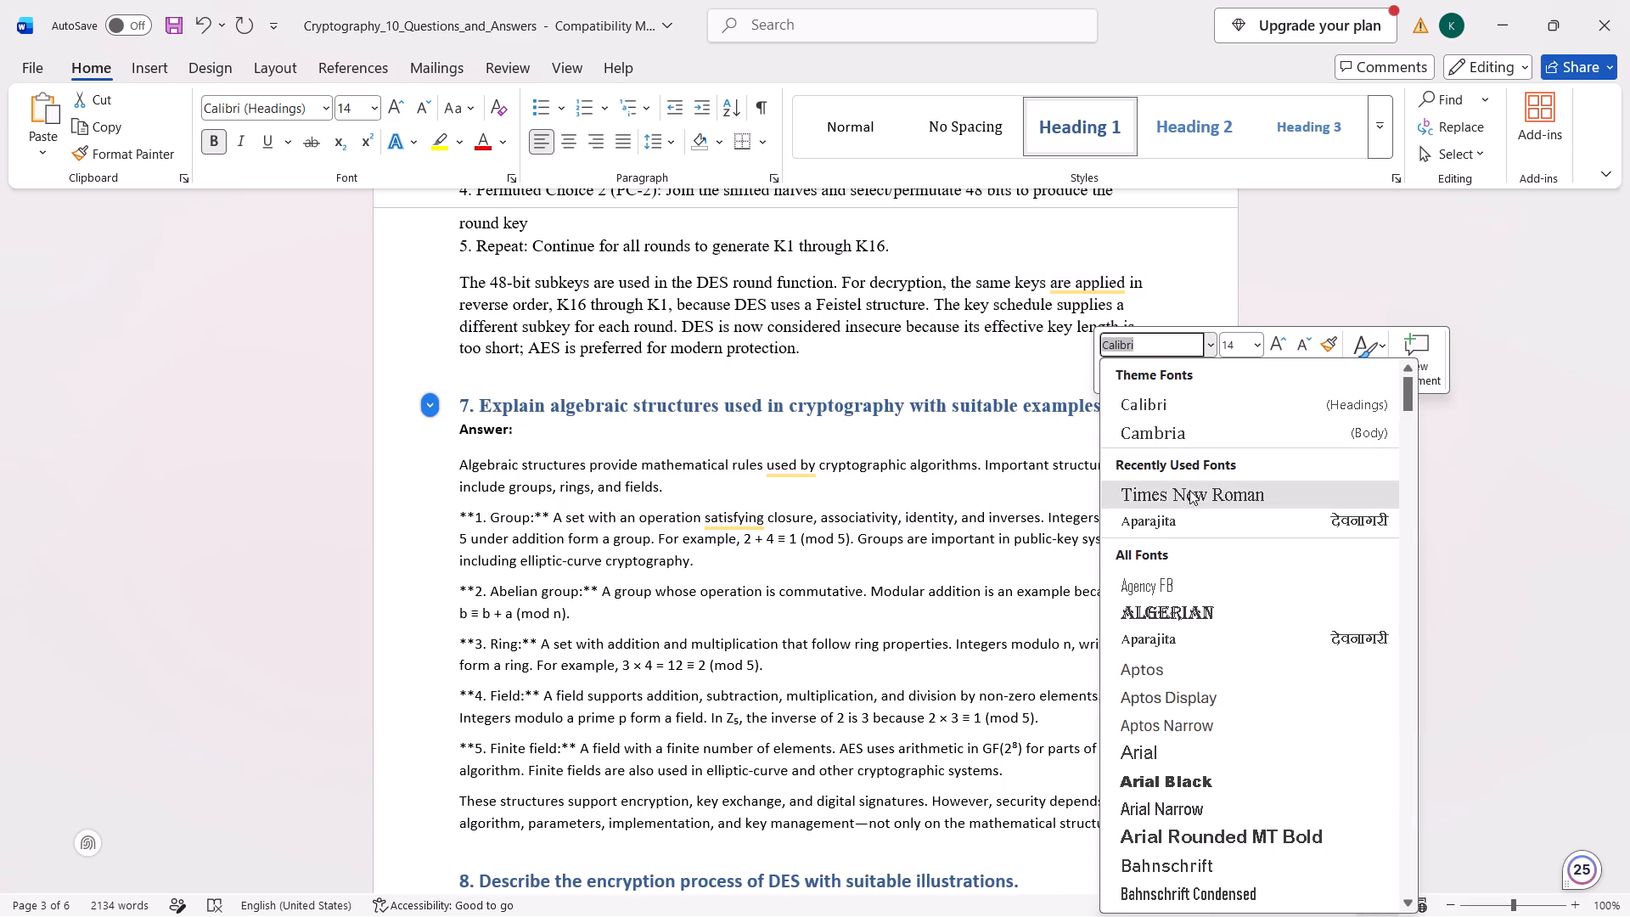
{"action": "left_click", "coordinate": [1256, 349]}
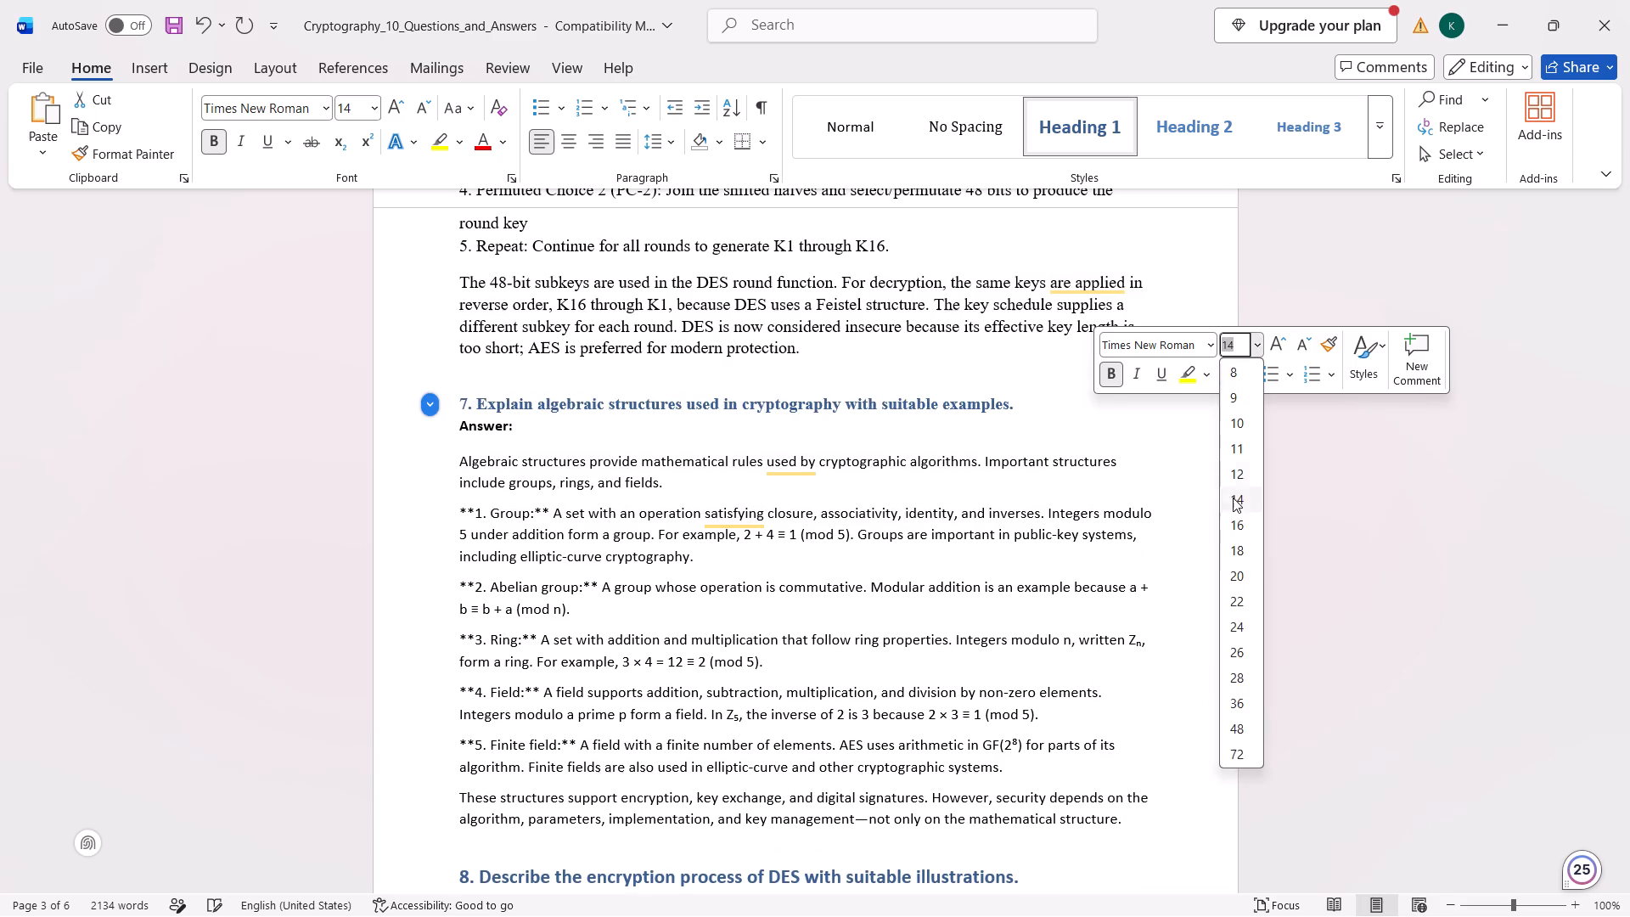
{"action": "left_click", "coordinate": [1239, 515]}
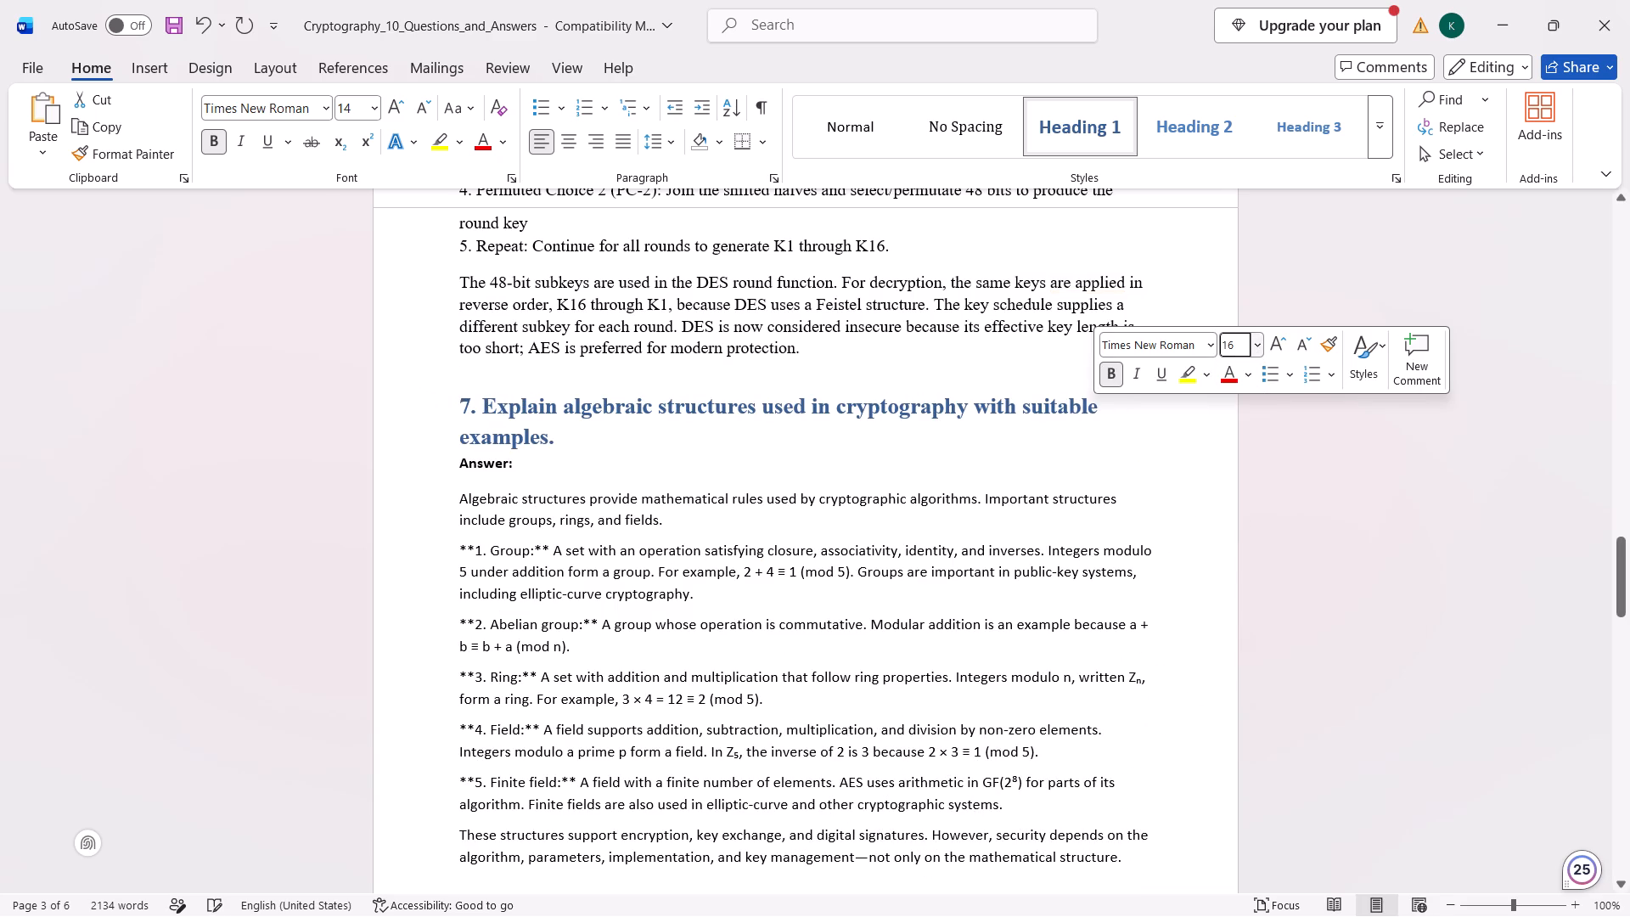
Replace question 7's "Answer:" label with "Ans: " on the same line as the first answer paragraph.
{"action": "left_click", "coordinate": [458, 500]}
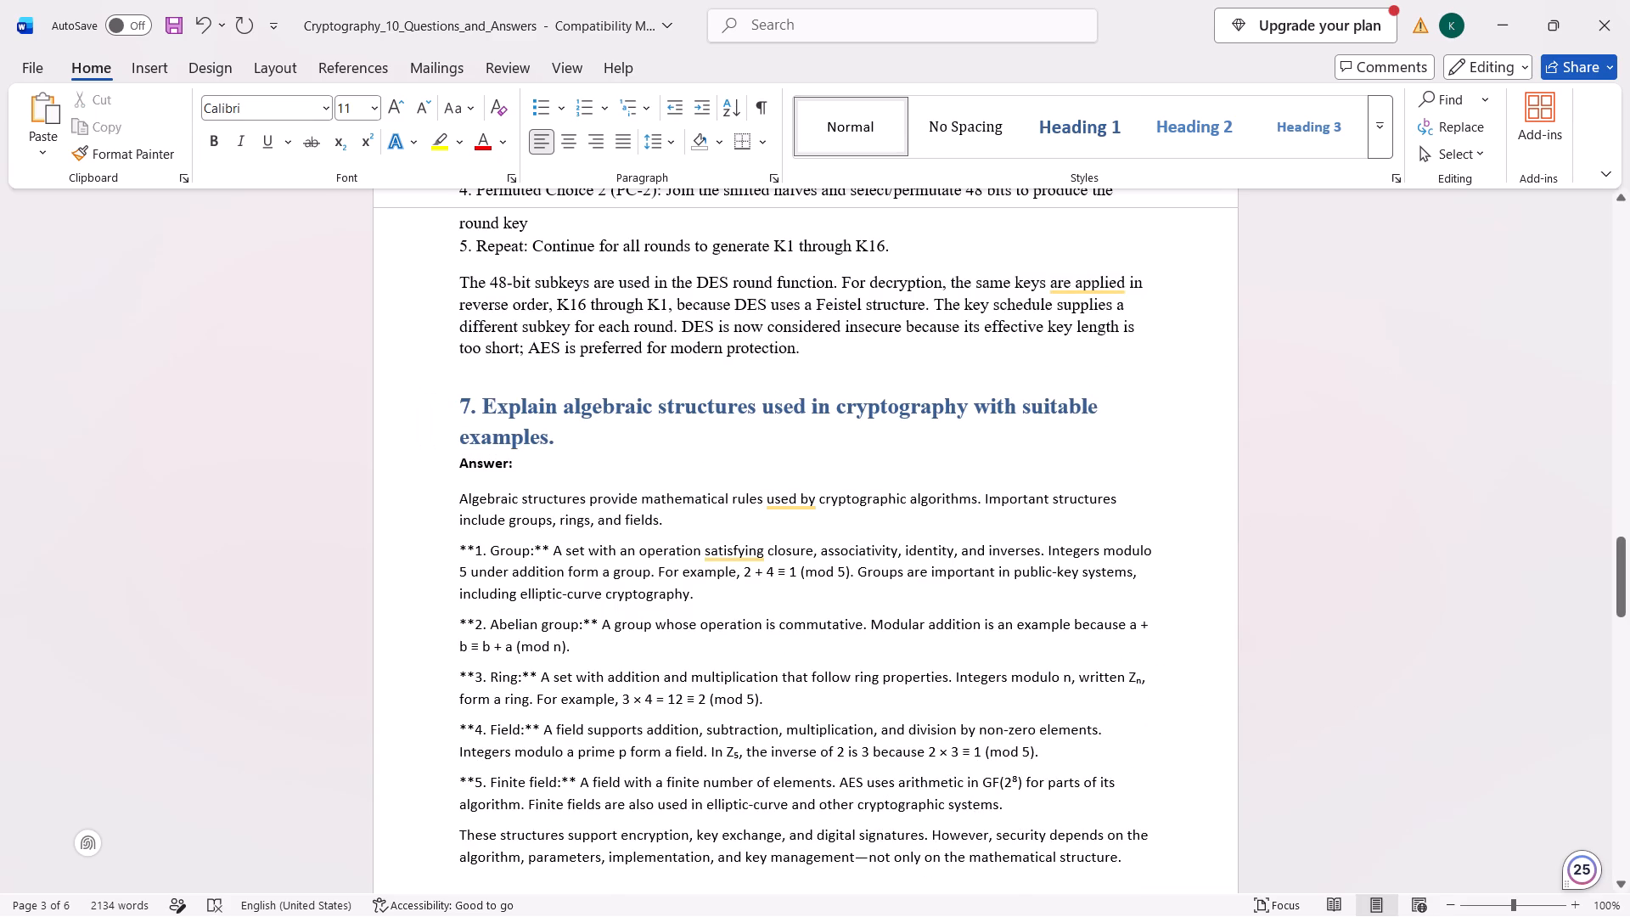
{"action": "key", "text": "BackSpace"}
{"action": "key", "text": "BackSpace"}
{"action": "key", "text": "BackSpace"}
{"action": "key", "text": "BackSpace"}
{"action": "key", "text": "BackSpace"}
{"action": "key", "text": "BackSpace"}
{"action": "key", "text": "BackSpace"}
{"action": "key", "text": "BackSpace"}
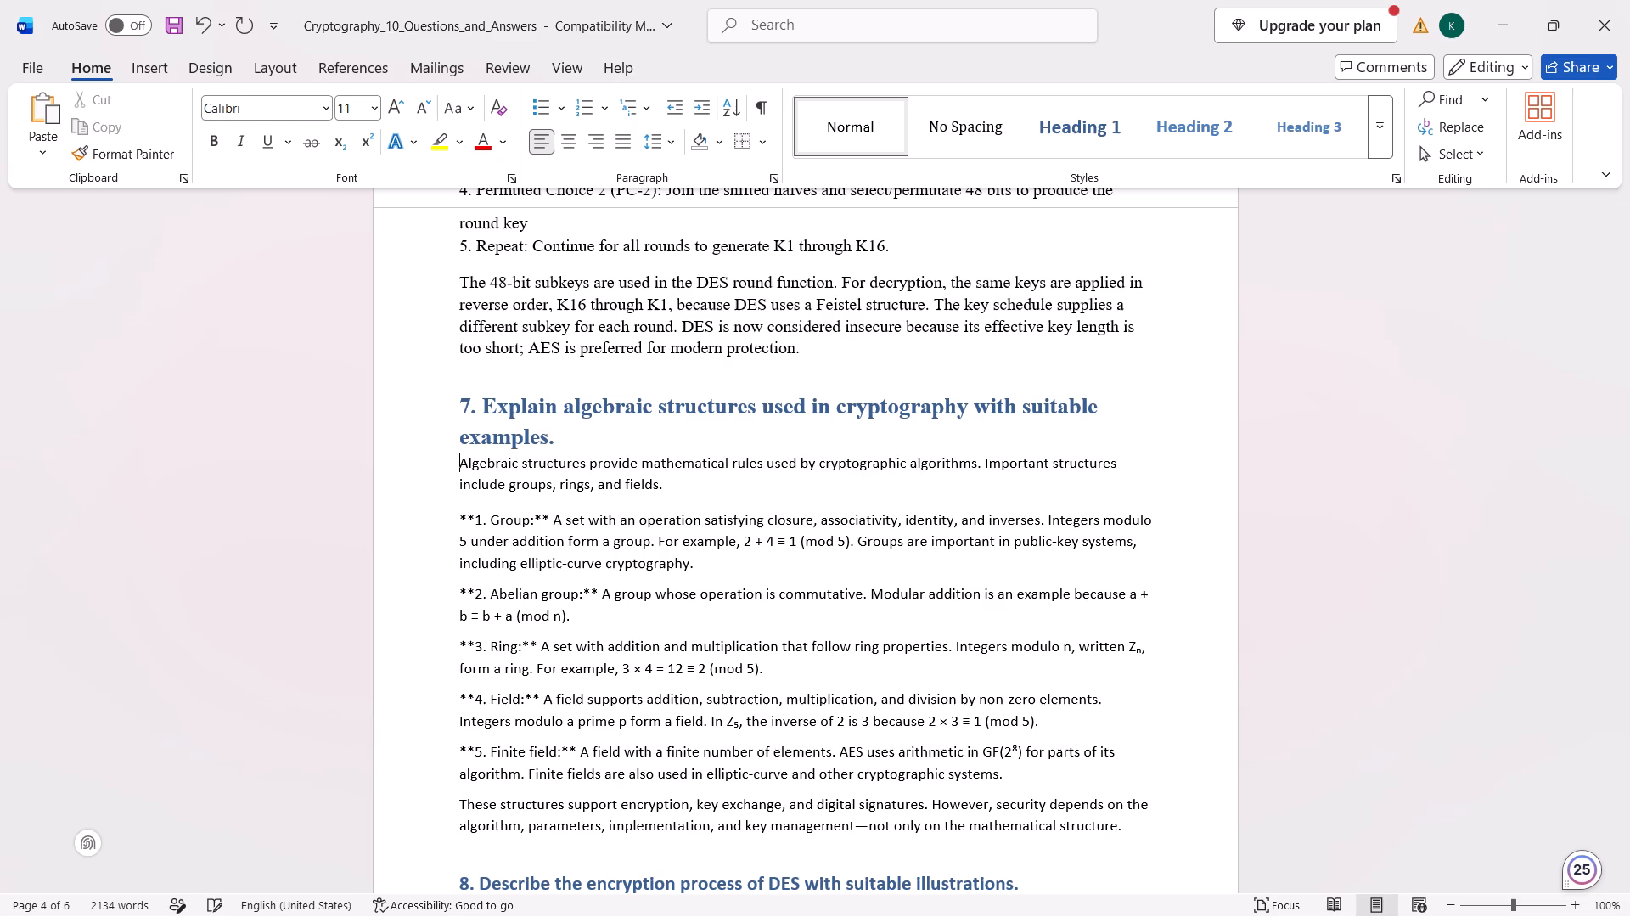
{"action": "type", "text": "Ans"}
{"action": "type", "text": ":"}
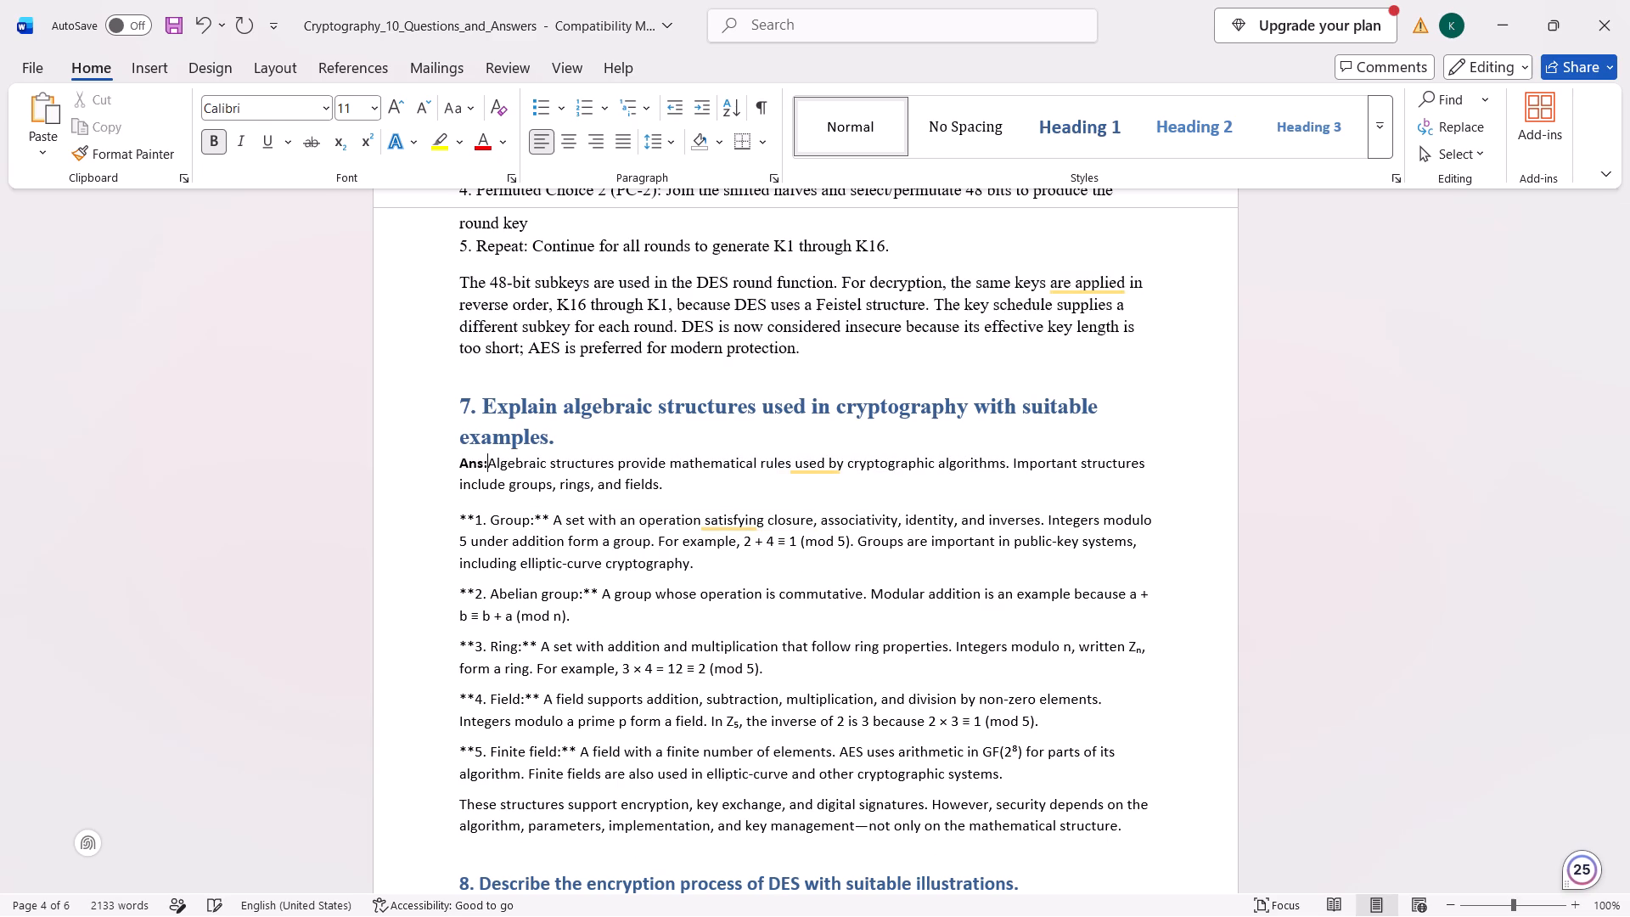
{"action": "key", "text": "space"}
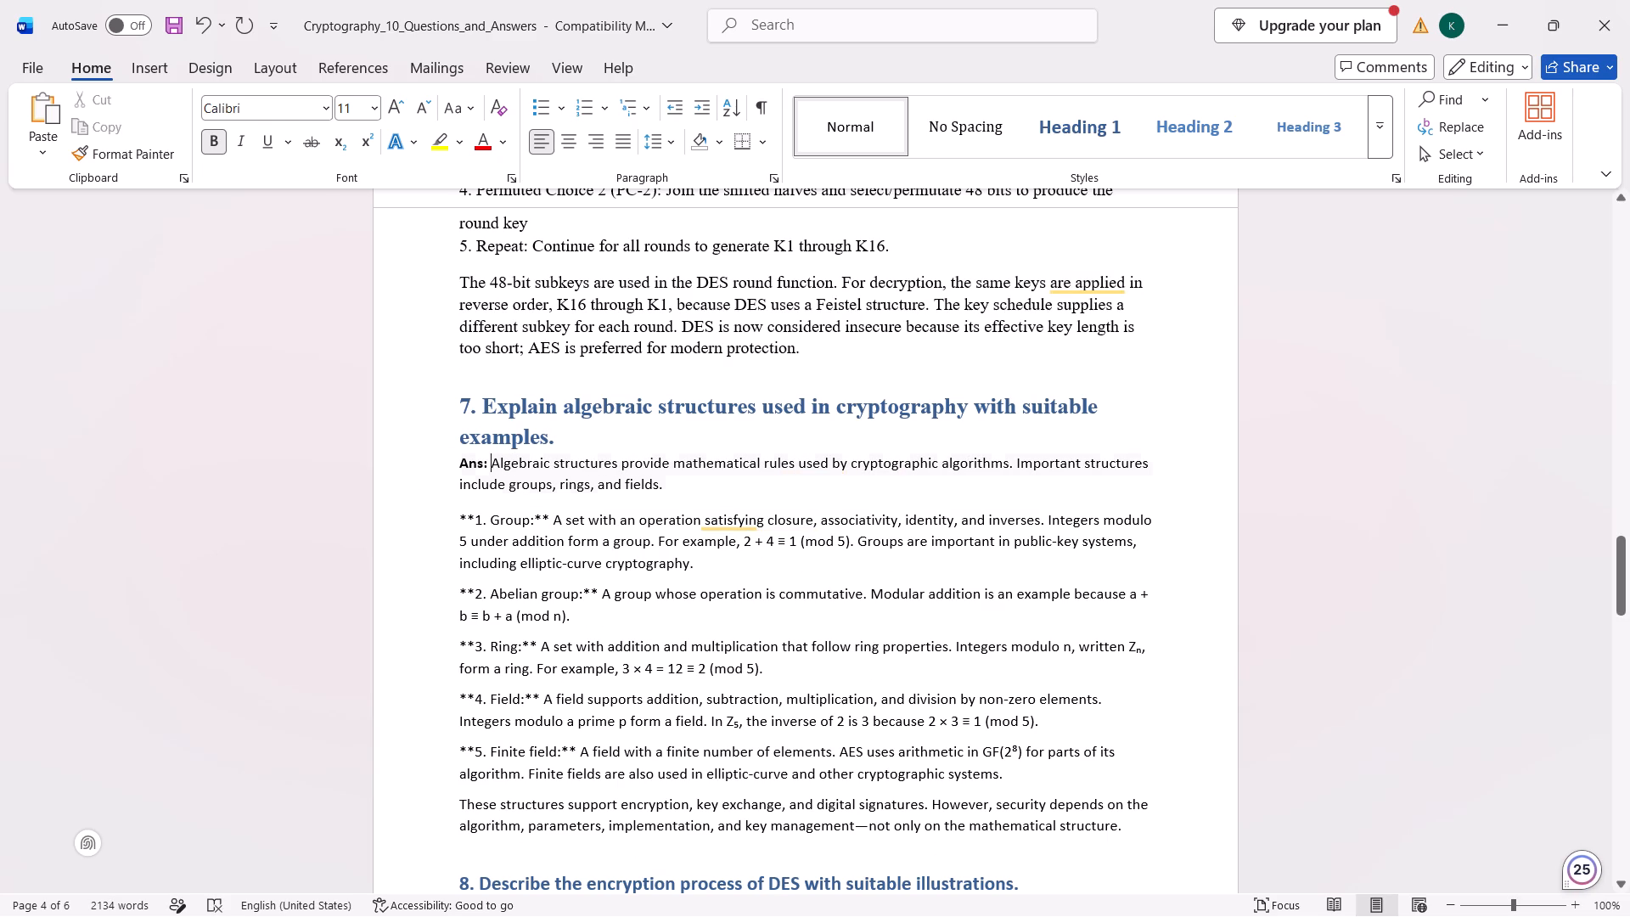
Delete the double asterisks before and after "1. Group:" in question 7's answer.
{"action": "left_click", "coordinate": [476, 520]}
{"action": "key", "text": "BackSpace"}
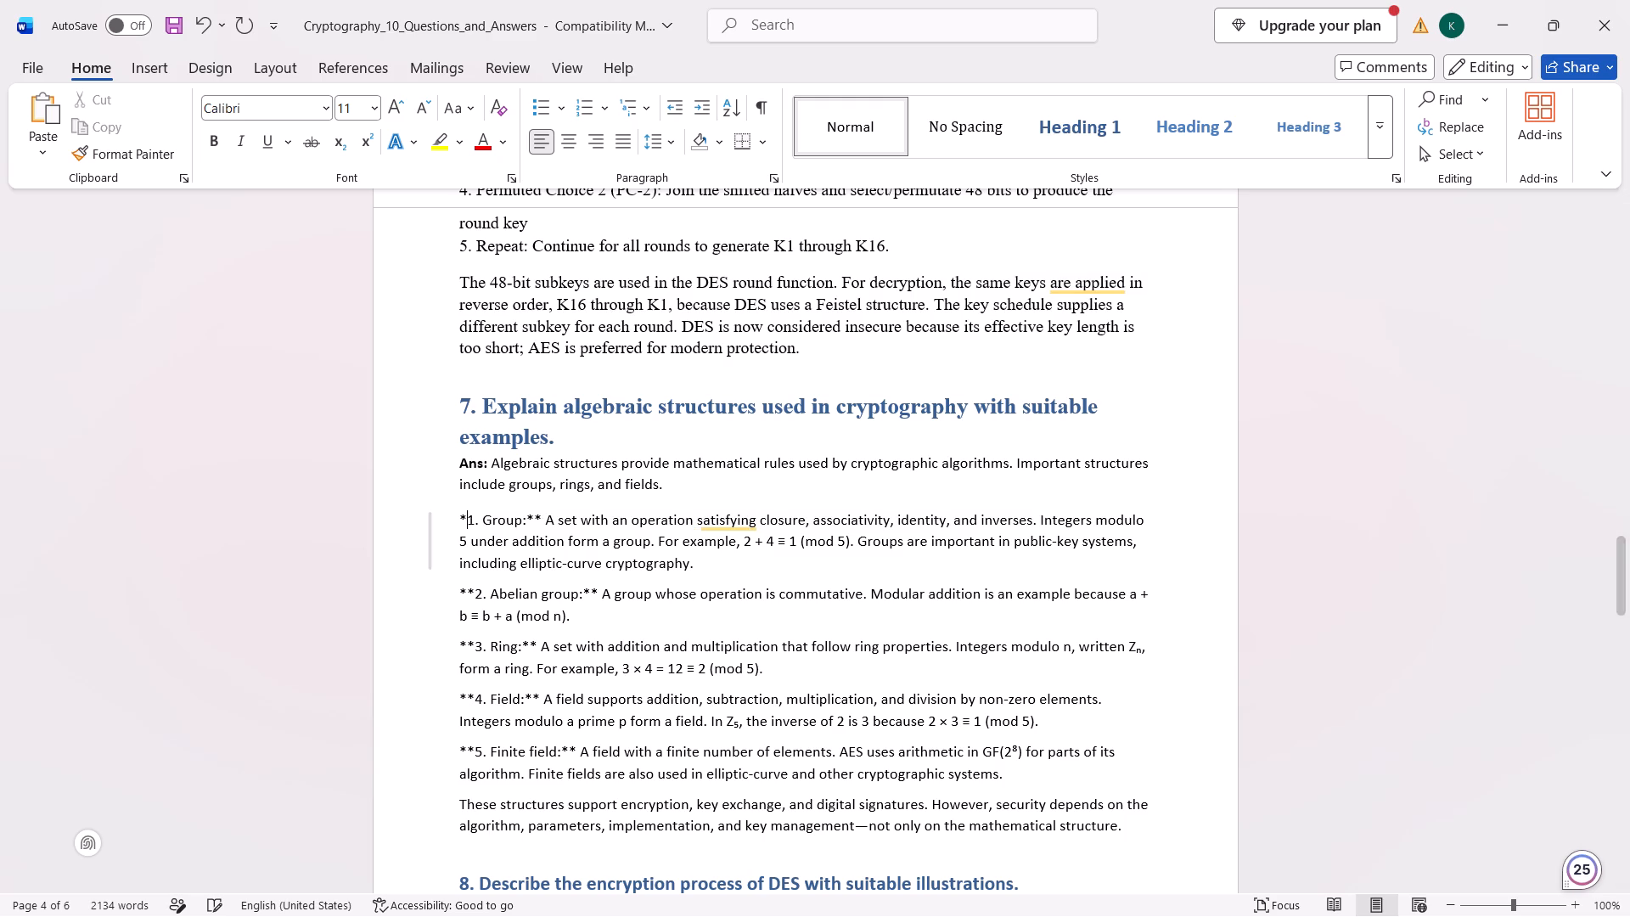
{"action": "key", "text": "BackSpace"}
{"action": "key", "text": "Right"}
{"action": "key", "text": "Right"}
{"action": "key", "text": "Right"}
{"action": "key", "text": "Right"}
{"action": "key", "text": "Right"}
{"action": "key", "text": "Right"}
{"action": "key", "text": "Right"}
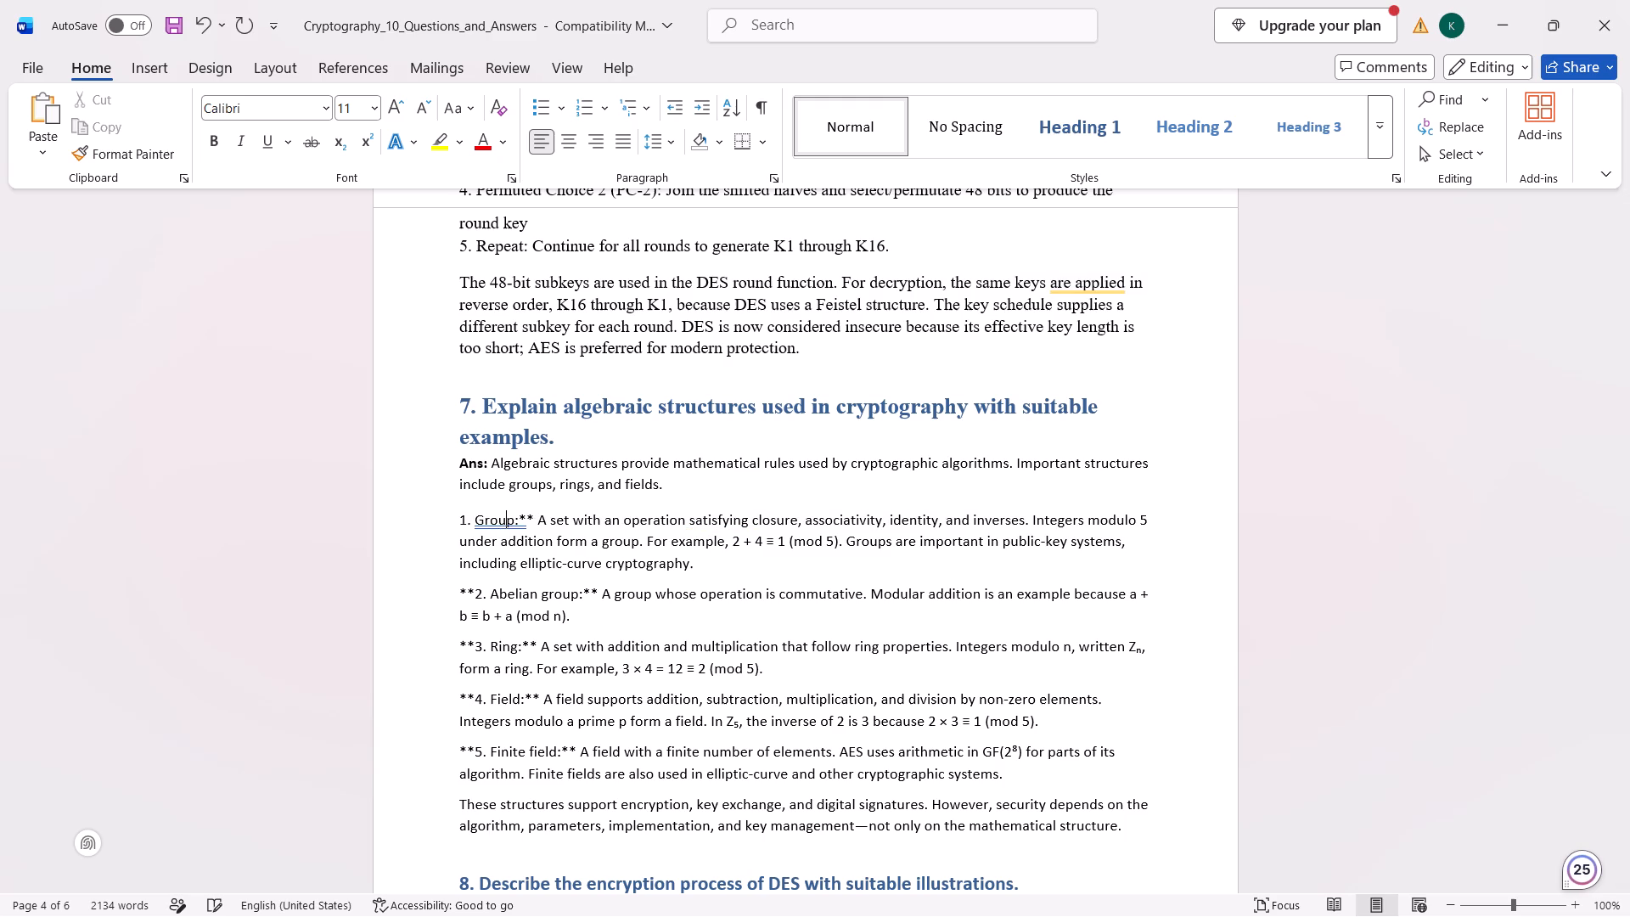
{"action": "key", "text": "Right"}
{"action": "key", "text": "Right"}
{"action": "key", "text": "Right"}
{"action": "key", "text": "Right"}
{"action": "key", "text": "BackSpace"}
{"action": "key", "text": "BackSpace"}
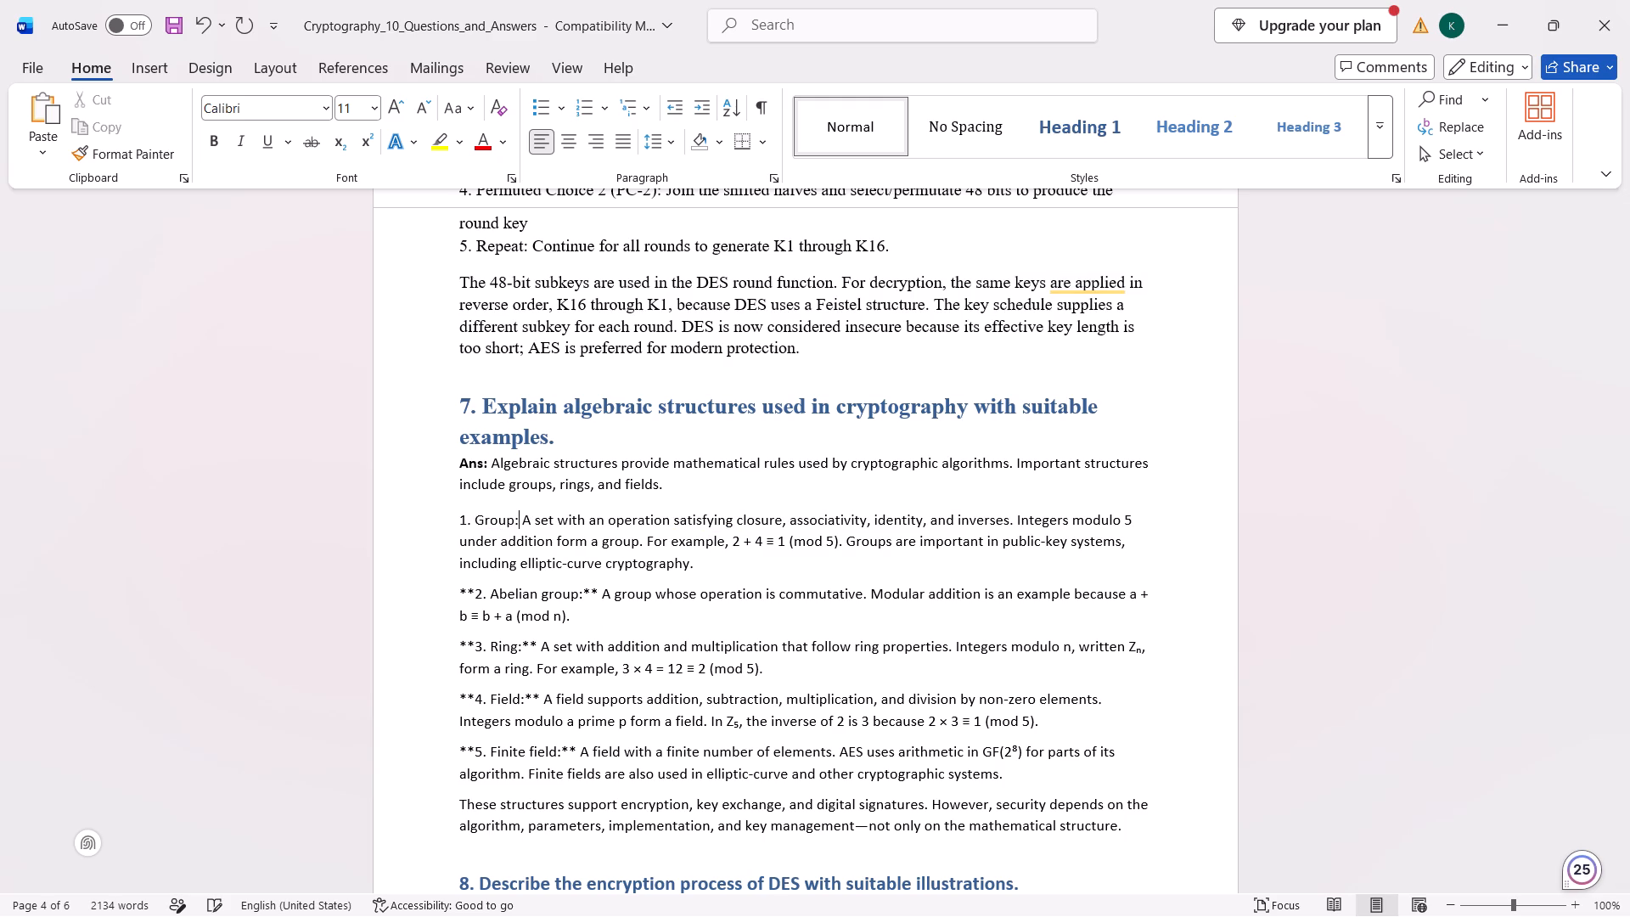
Delete the double asterisks before and after "2. Abelian group:" in question 7's answer.
{"action": "left_click", "coordinate": [602, 594]}
{"action": "key", "text": "Left"}
{"action": "key", "text": "BackSpace"}
{"action": "key", "text": "BackSpace"}
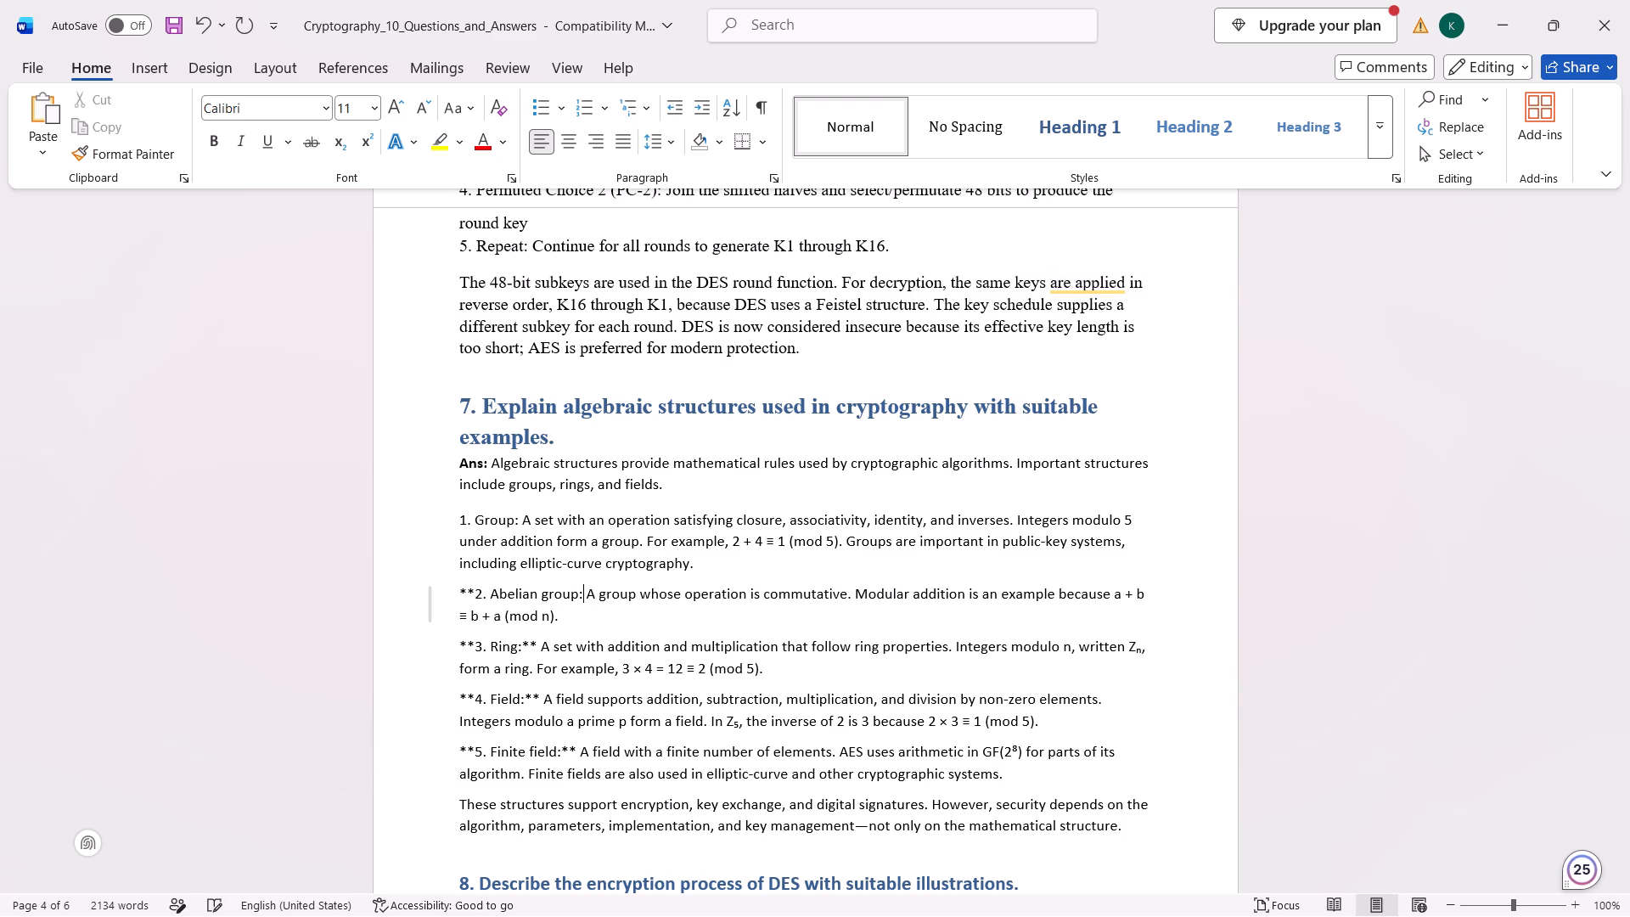
{"action": "key", "text": "Left"}
{"action": "key", "text": "Left"}
{"action": "key", "text": "Left"}
{"action": "key", "text": "Left"}
{"action": "key", "text": "Left"}
{"action": "key", "text": "Left"}
{"action": "key", "text": "Left"}
{"action": "key", "text": "Left"}
{"action": "key", "text": "Left"}
{"action": "key", "text": "Left"}
{"action": "key", "text": "Left"}
{"action": "key", "text": "Left"}
{"action": "key", "text": "Left"}
{"action": "key", "text": "Left"}
{"action": "key", "text": "Left"}
{"action": "key", "text": "Left"}
{"action": "key", "text": "Left"}
{"action": "key", "text": "BackSpace"}
{"action": "key", "text": "BackSpace"}
Delete the double asterisks before and after "3. Ring:" in question 7's answer.
{"action": "key", "text": "Down"}
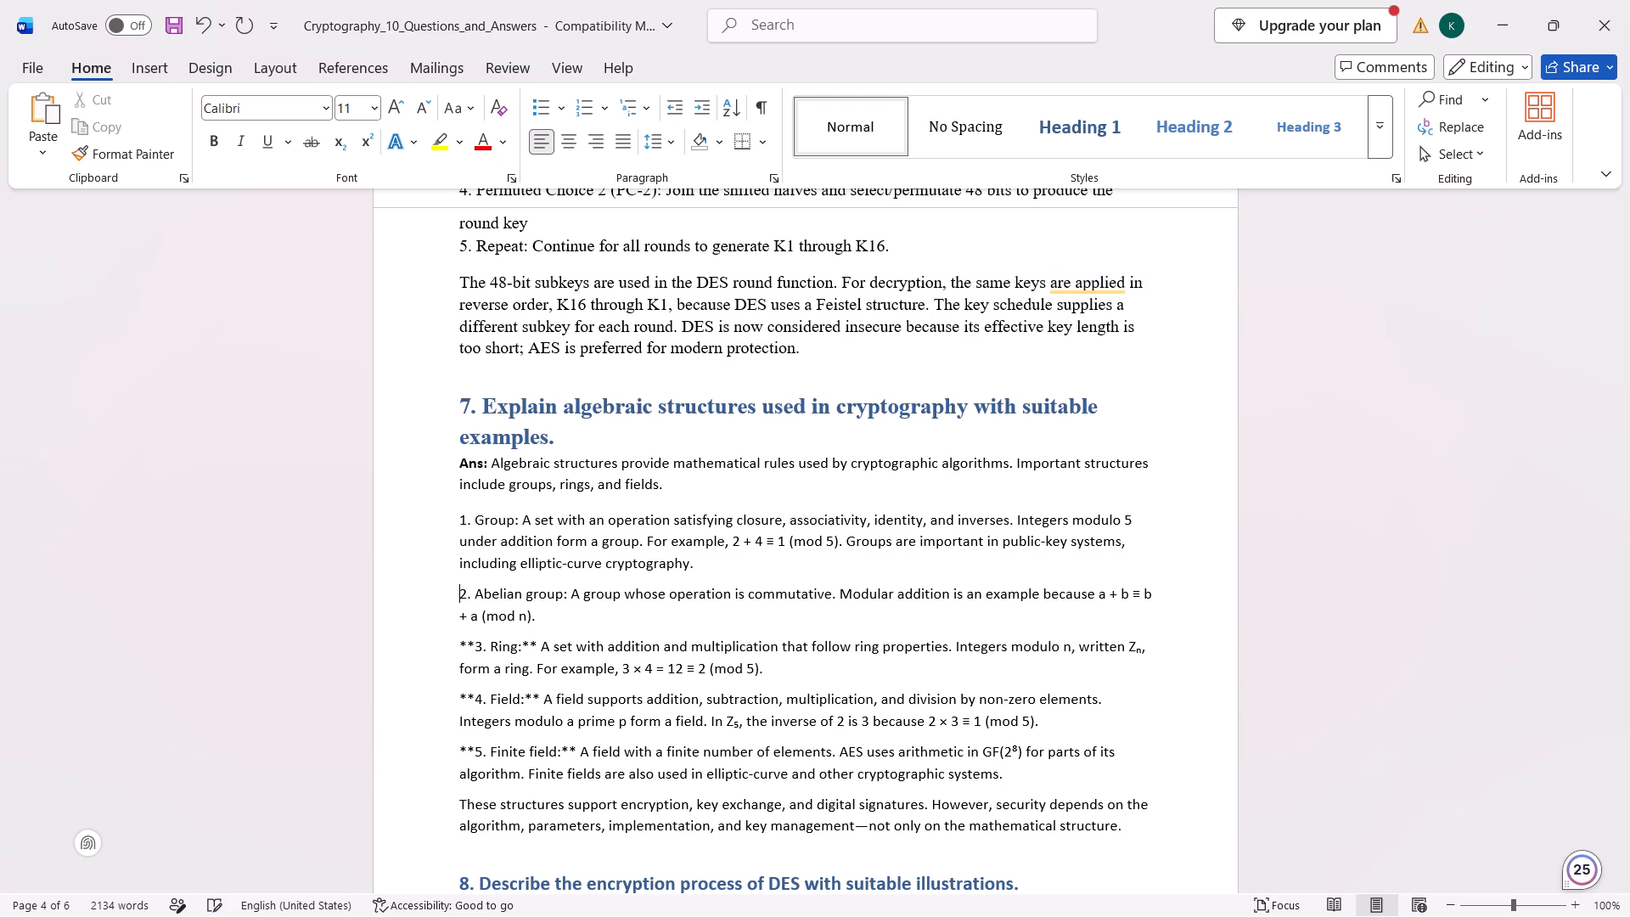
{"action": "key", "text": "Down"}
{"action": "key", "text": "Right"}
{"action": "key", "text": "Right"}
{"action": "key", "text": "BackSpace"}
{"action": "key", "text": "BackSpace"}
{"action": "key", "text": "Right"}
{"action": "key", "text": "Right"}
{"action": "key", "text": "Right"}
{"action": "key", "text": "Right"}
{"action": "key", "text": "Right"}
{"action": "key", "text": "Right"}
{"action": "key", "text": "Right"}
{"action": "key", "text": "Right"}
{"action": "key", "text": "Right"}
{"action": "key", "text": "Right"}
{"action": "key", "text": "Right"}
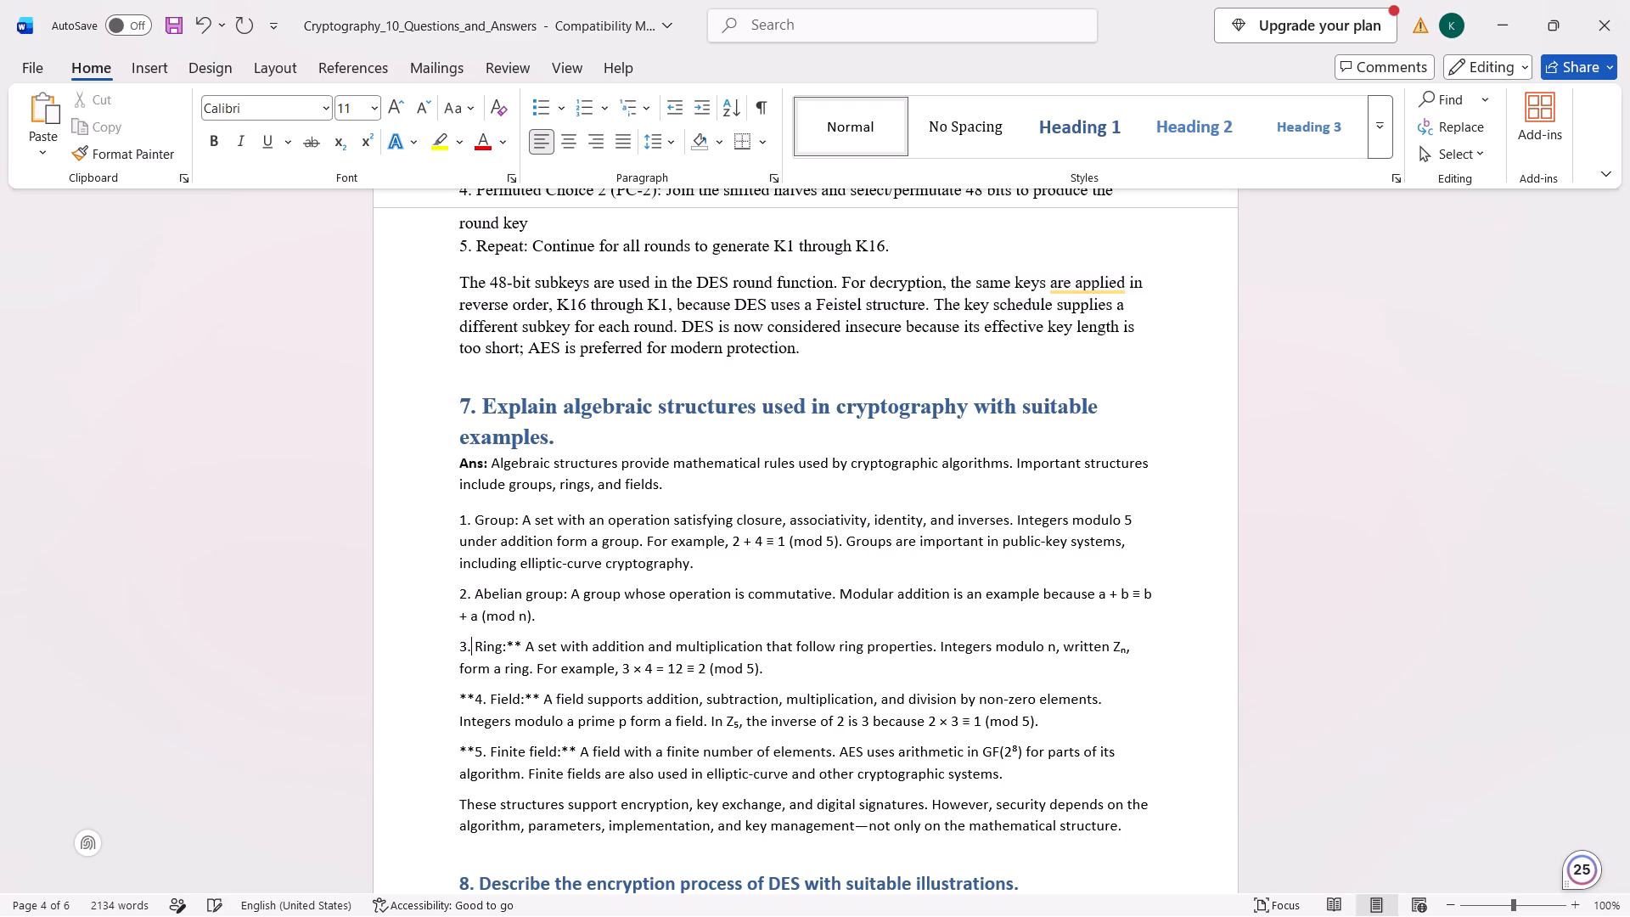
{"action": "key", "text": "Right"}
{"action": "key", "text": "Left"}
{"action": "key", "text": "BackSpace"}
{"action": "key", "text": "BackSpace"}
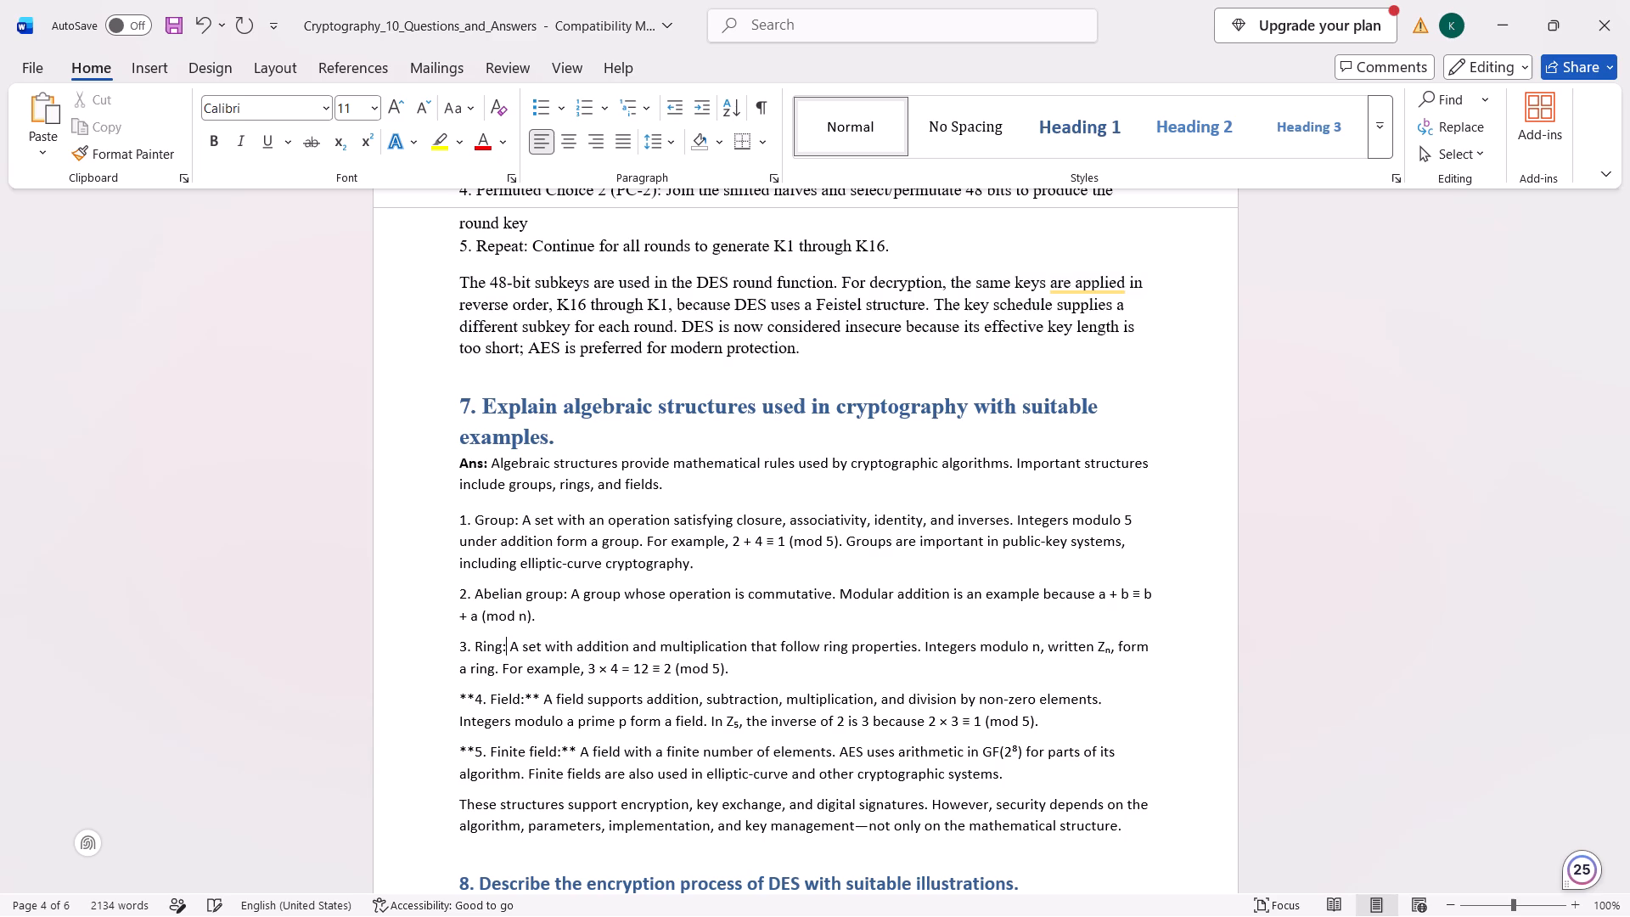
Delete the double asterisks before and after "4. Field:" in question 7's answer.
{"action": "key", "text": "Down"}
{"action": "key", "text": "Down"}
{"action": "key", "text": "Right"}
{"action": "key", "text": "Right"}
{"action": "key", "text": "Right"}
{"action": "key", "text": "Right"}
{"action": "key", "text": "Right"}
{"action": "key", "text": "BackSpace"}
{"action": "key", "text": "BackSpace"}
{"action": "key", "text": "Left"}
{"action": "key", "text": "Left"}
{"action": "key", "text": "Left"}
{"action": "key", "text": "Left"}
{"action": "key", "text": "Left"}
{"action": "key", "text": "Left"}
{"action": "key", "text": "Left"}
{"action": "key", "text": "Left"}
{"action": "key", "text": "Left"}
{"action": "key", "text": "Left"}
{"action": "key", "text": "Left"}
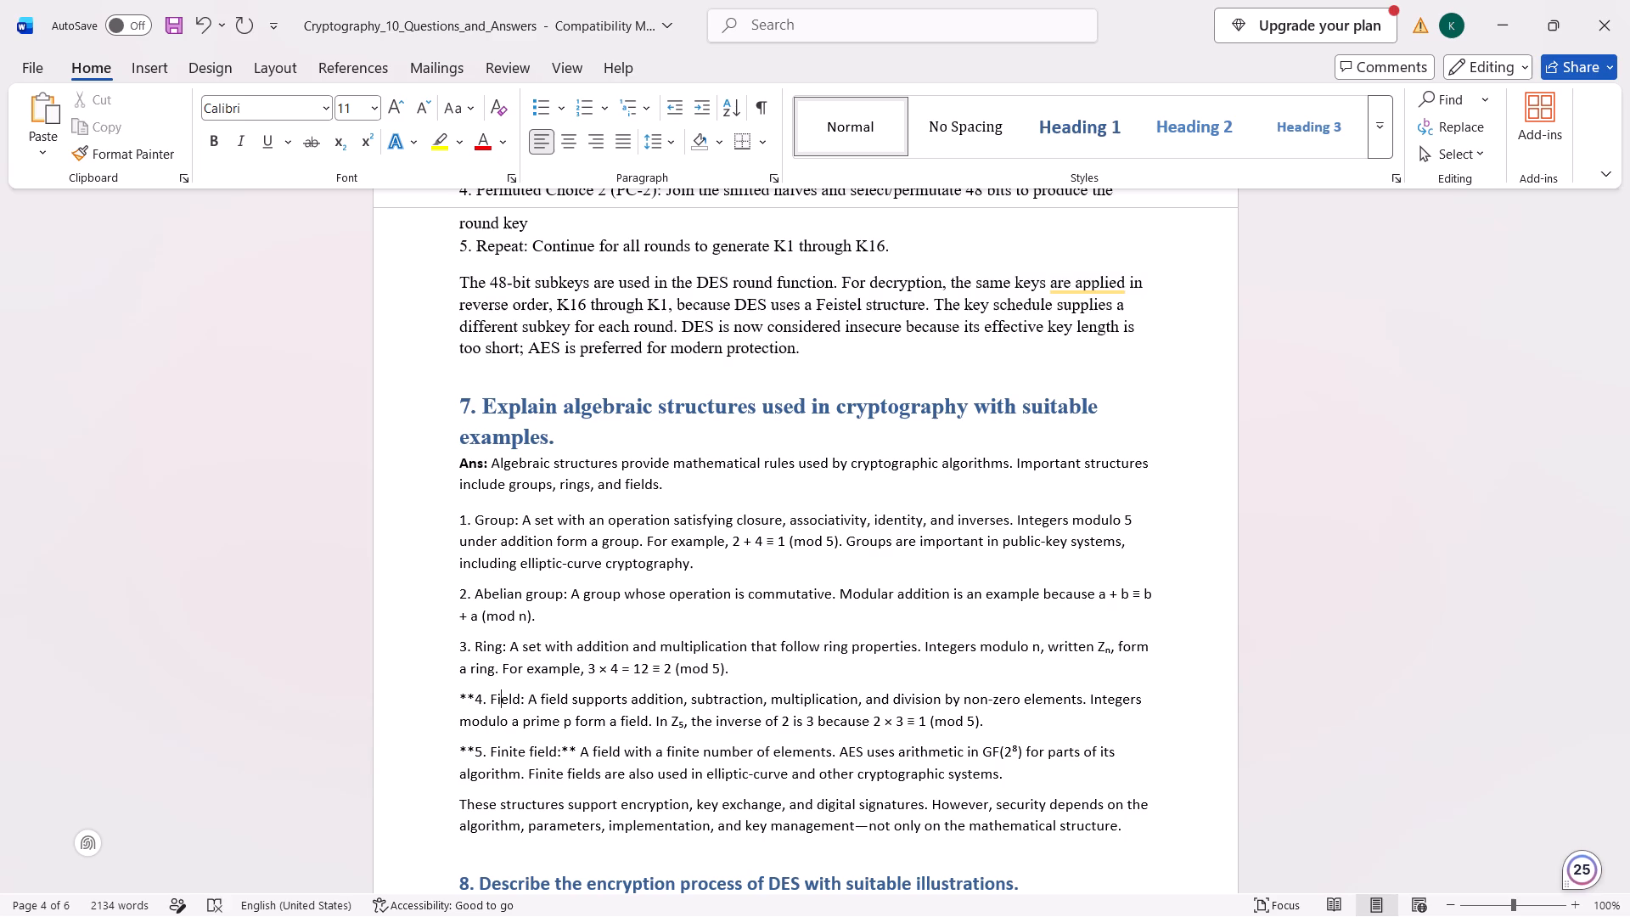
{"action": "key", "text": "Right"}
{"action": "key", "text": "Right"}
{"action": "key", "text": "BackSpace"}
{"action": "key", "text": "BackSpace"}
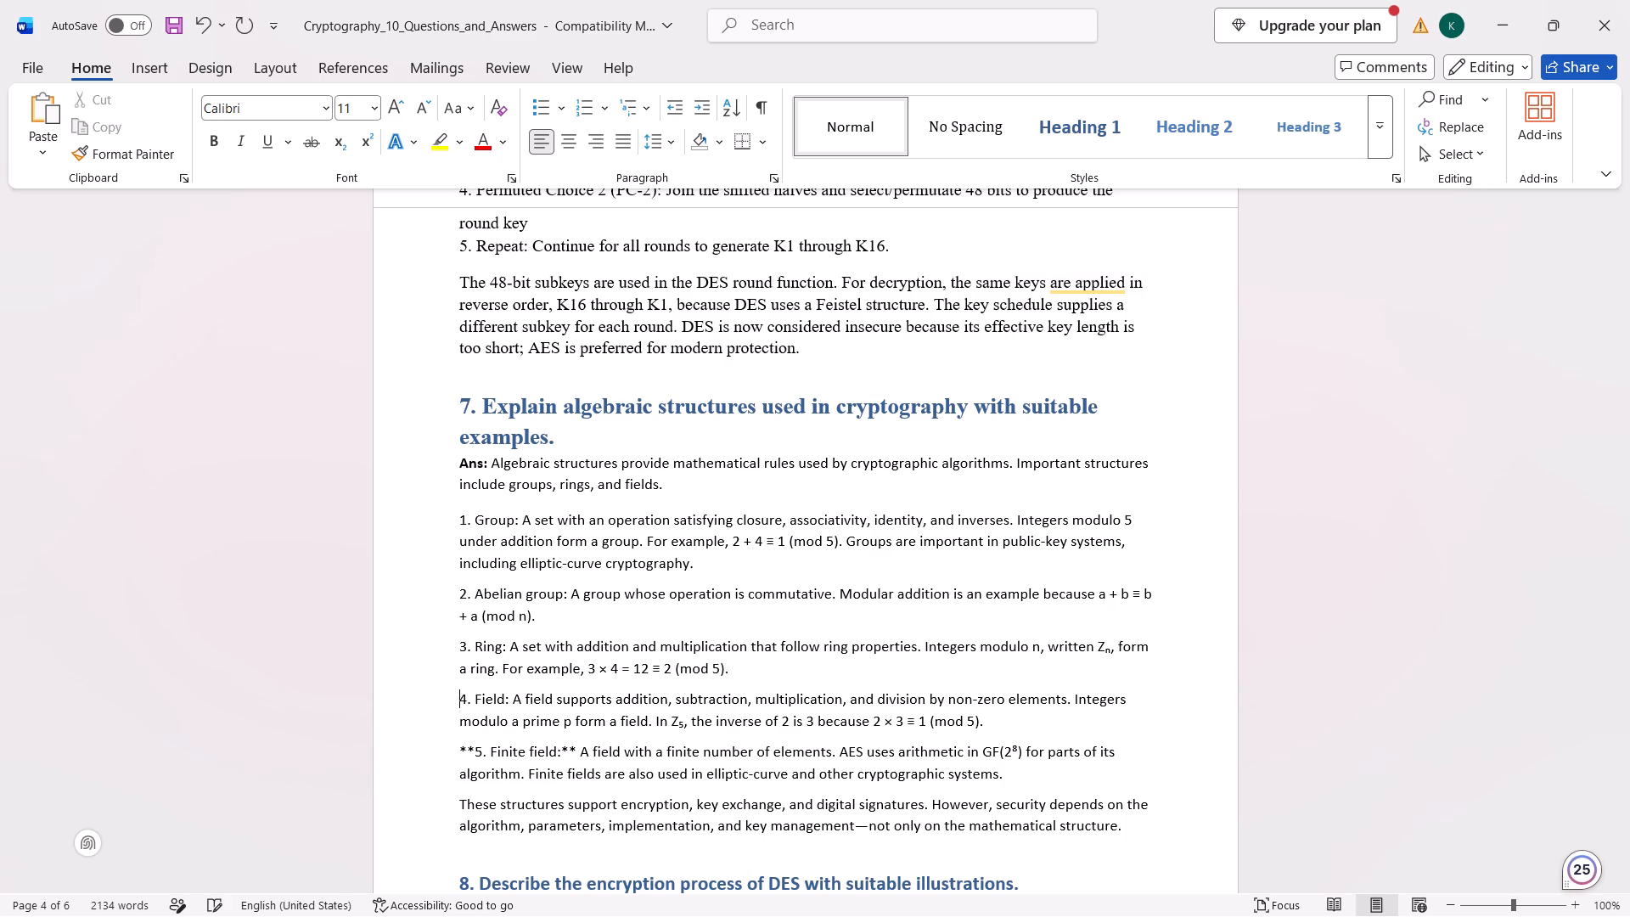
Delete the double asterisks before and after "5. Finite field:" in question 7's answer.
{"action": "key", "text": "Down"}
{"action": "key", "text": "Down"}
{"action": "key", "text": "Right"}
{"action": "key", "text": "Right"}
{"action": "key", "text": "Right"}
{"action": "key", "text": "Right"}
{"action": "key", "text": "Right"}
{"action": "key", "text": "Right"}
{"action": "key", "text": "Right"}
{"action": "key", "text": "Right"}
{"action": "key", "text": "Right"}
{"action": "key", "text": "Right"}
{"action": "key", "text": "Right"}
{"action": "key", "text": "Right"}
{"action": "key", "text": "Right"}
{"action": "key", "text": "Right"}
{"action": "key", "text": "Right"}
{"action": "key", "text": "Right"}
{"action": "key", "text": "Right"}
{"action": "key", "text": "Right"}
{"action": "key", "text": "Right"}
{"action": "key", "text": "Right"}
{"action": "key", "text": "Right"}
{"action": "key", "text": "Right"}
{"action": "key", "text": "Left"}
{"action": "key", "text": "Left"}
{"action": "key", "text": "BackSpace"}
{"action": "key", "text": "BackSpace"}
{"action": "key", "text": "Left"}
{"action": "key", "text": "Left"}
{"action": "key", "text": "Left"}
{"action": "key", "text": "Left"}
{"action": "key", "text": "Left"}
{"action": "key", "text": "Left"}
{"action": "key", "text": "Left"}
{"action": "key", "text": "Left"}
{"action": "key", "text": "Left"}
{"action": "key", "text": "Left"}
{"action": "key", "text": "Left"}
{"action": "key", "text": "Left"}
{"action": "key", "text": "Left"}
{"action": "key", "text": "Left"}
{"action": "key", "text": "Left"}
{"action": "key", "text": "Left"}
{"action": "key", "text": "Left"}
{"action": "key", "text": "Left"}
{"action": "key", "text": "Left"}
{"action": "key", "text": "Left"}
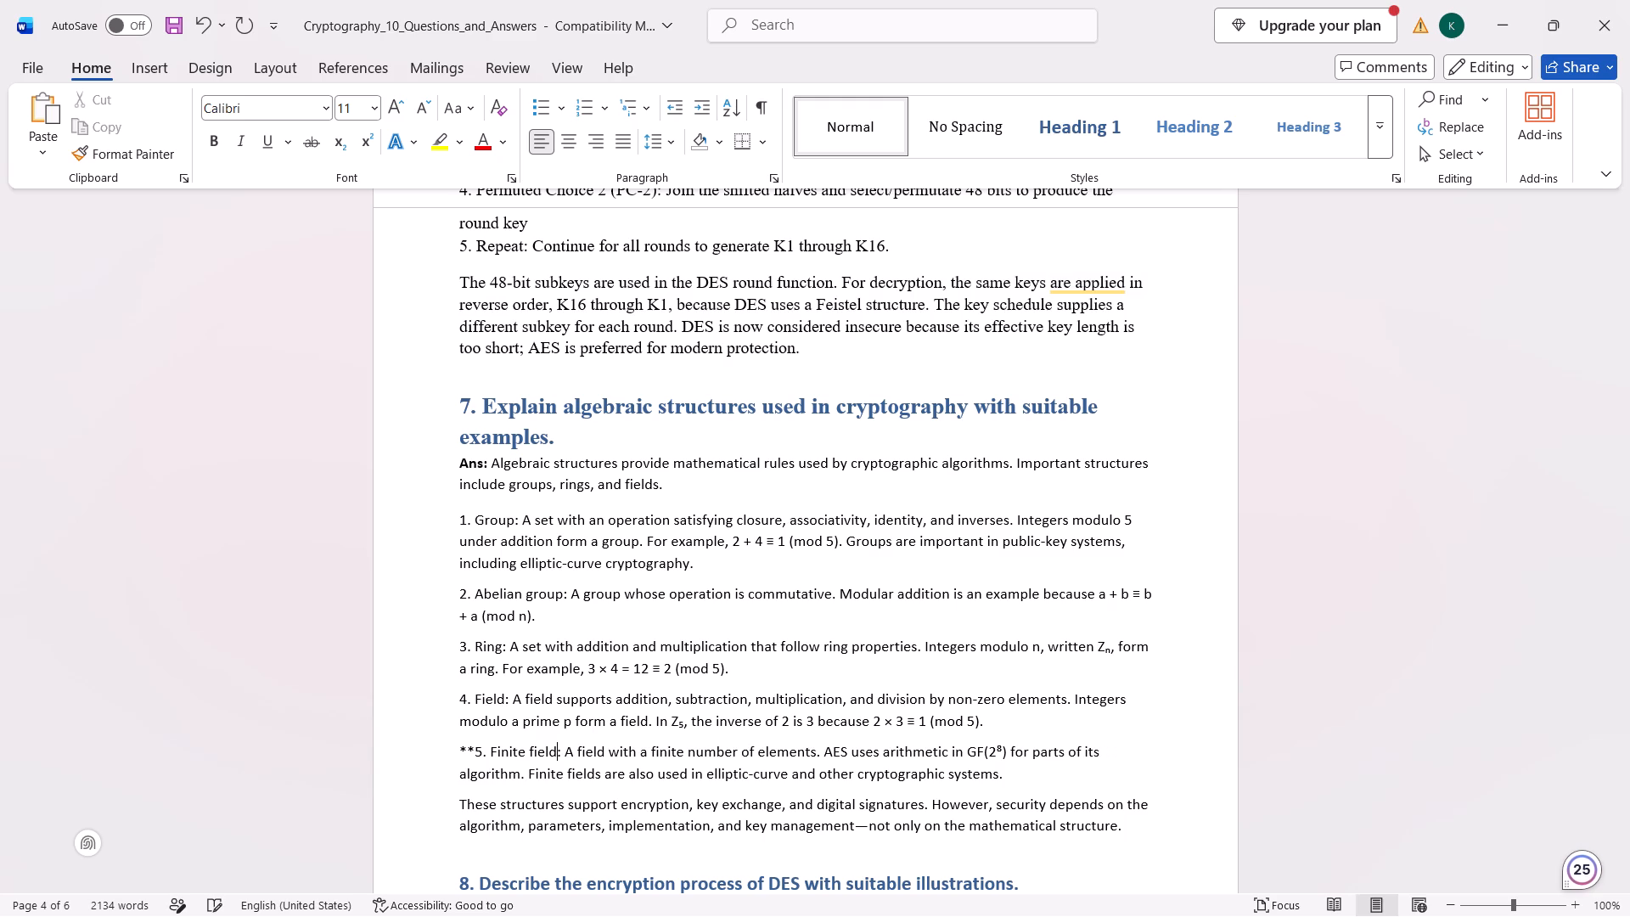
{"action": "key", "text": "Right"}
{"action": "key", "text": "Right"}
{"action": "key", "text": "Right"}
{"action": "key", "text": "BackSpace"}
{"action": "key", "text": "BackSpace"}
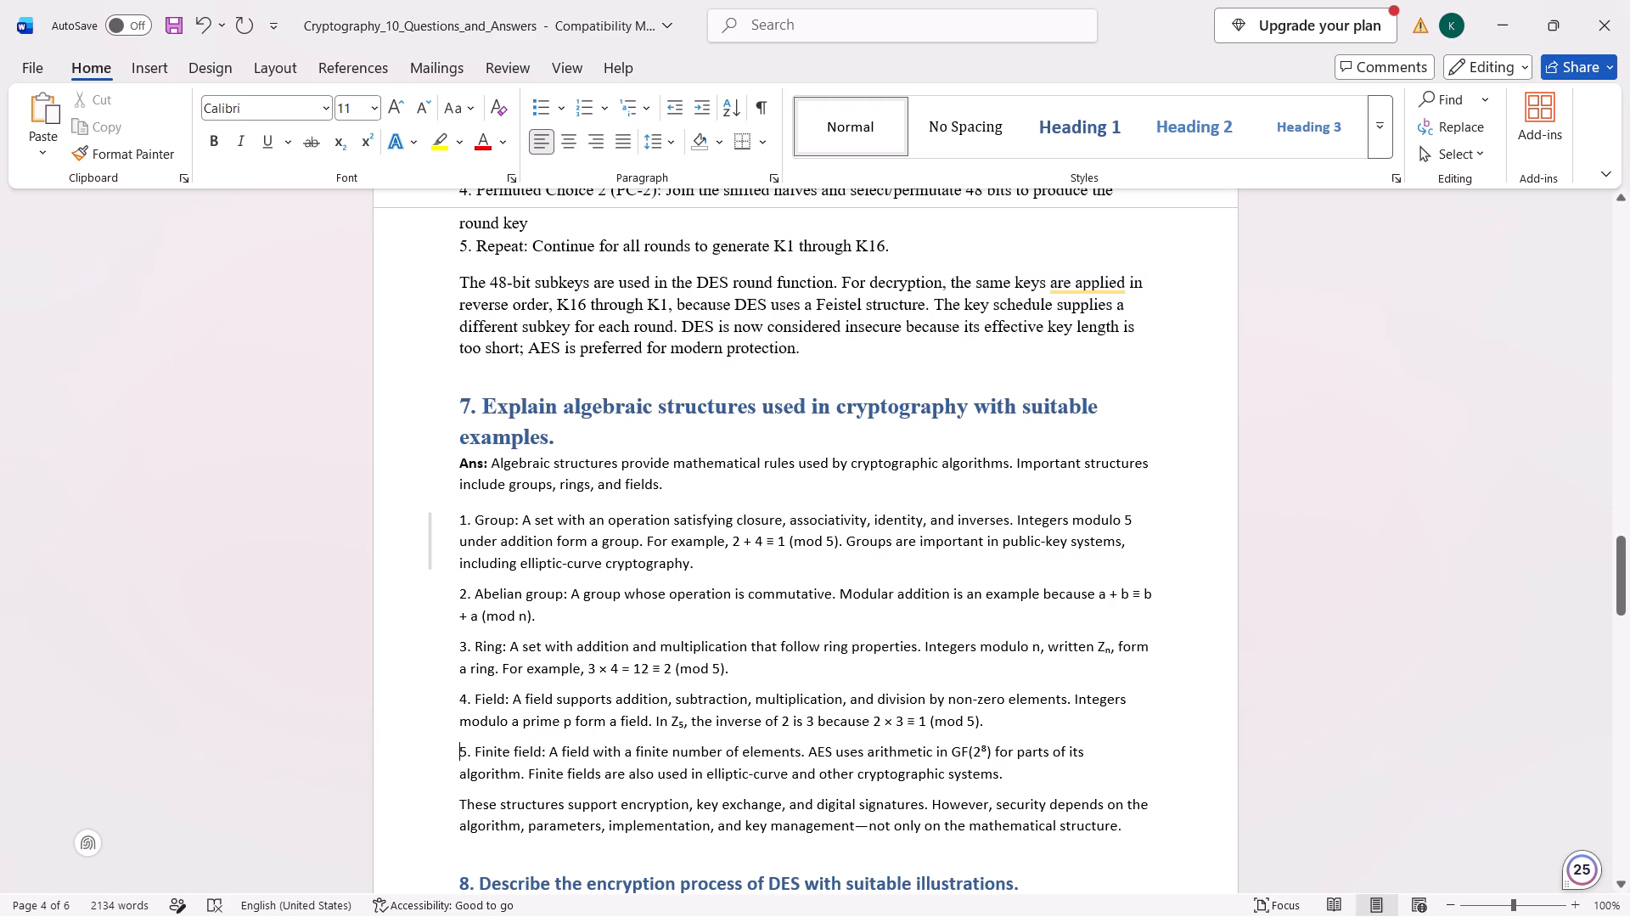
Format question 7's entire answer, from "Ans:" through the closing paragraph, in Times New Roman size 12.
{"action": "left_click_drag", "start_coordinate": [461, 462], "coordinate": [885, 754]}
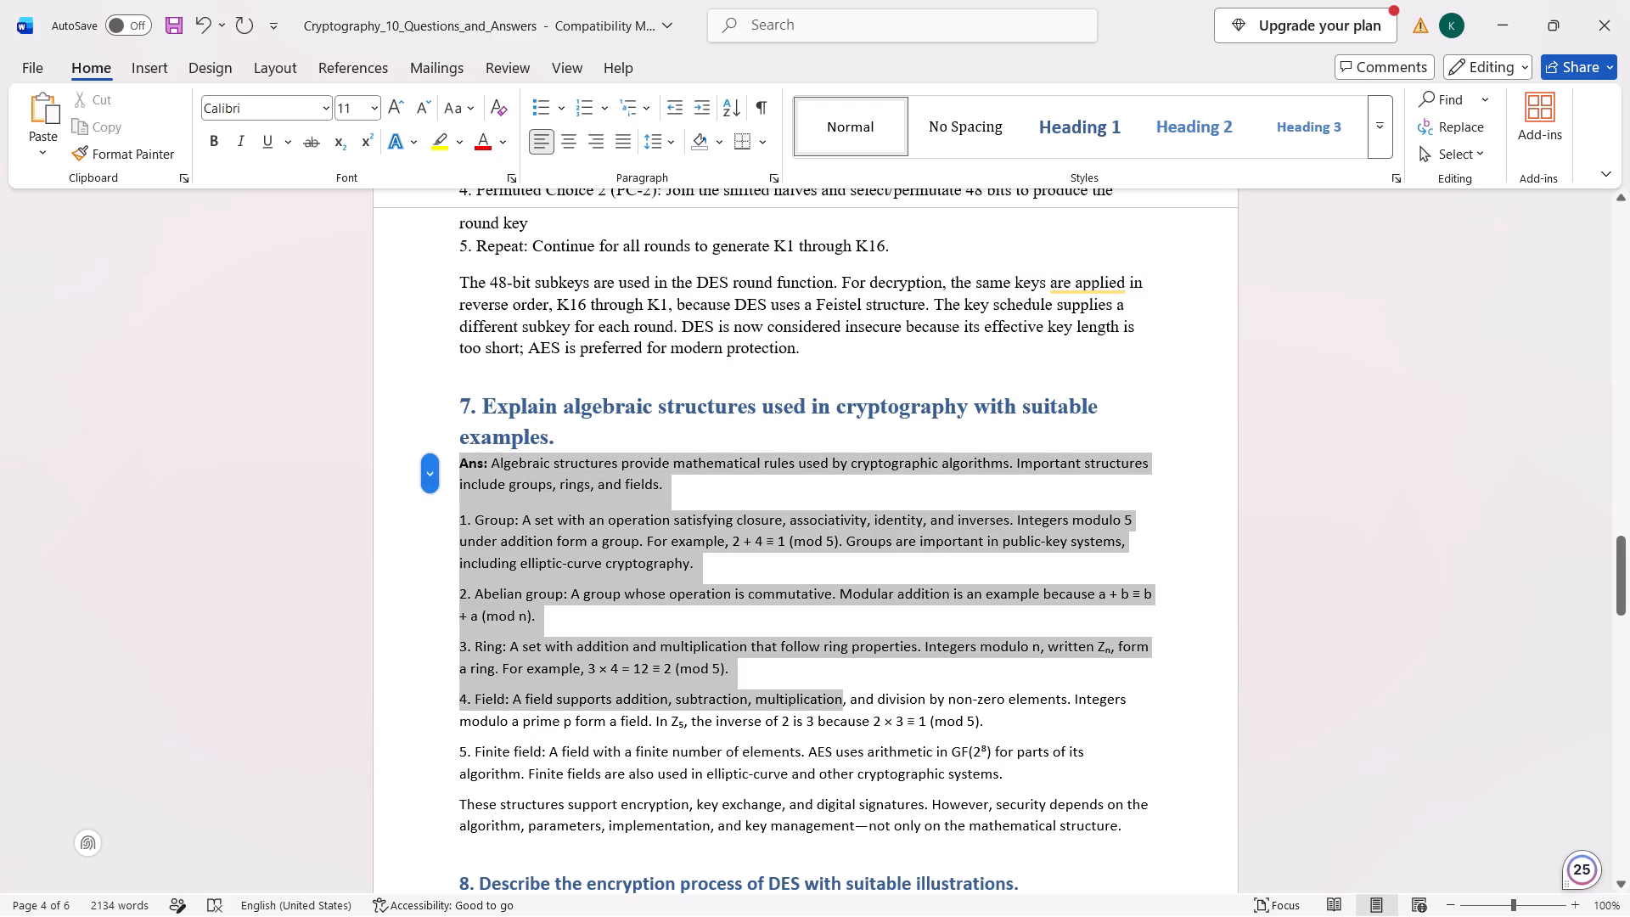
{"action": "left_click_drag", "start_coordinate": [885, 754], "coordinate": [1166, 800]}
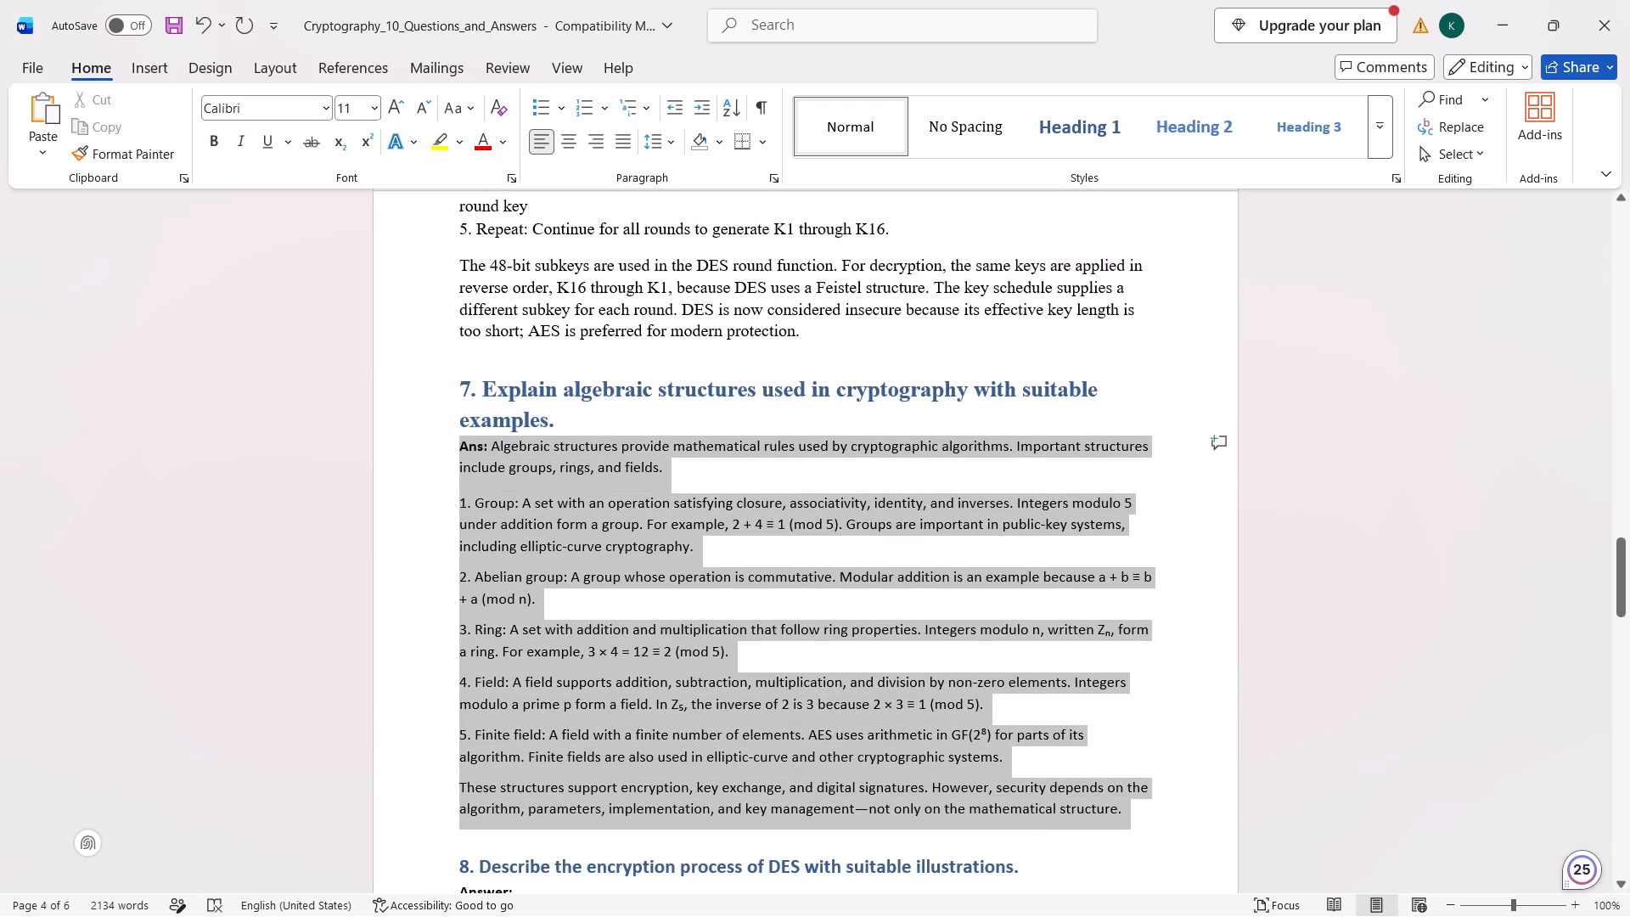
{"action": "left_click", "coordinate": [1285, 736]}
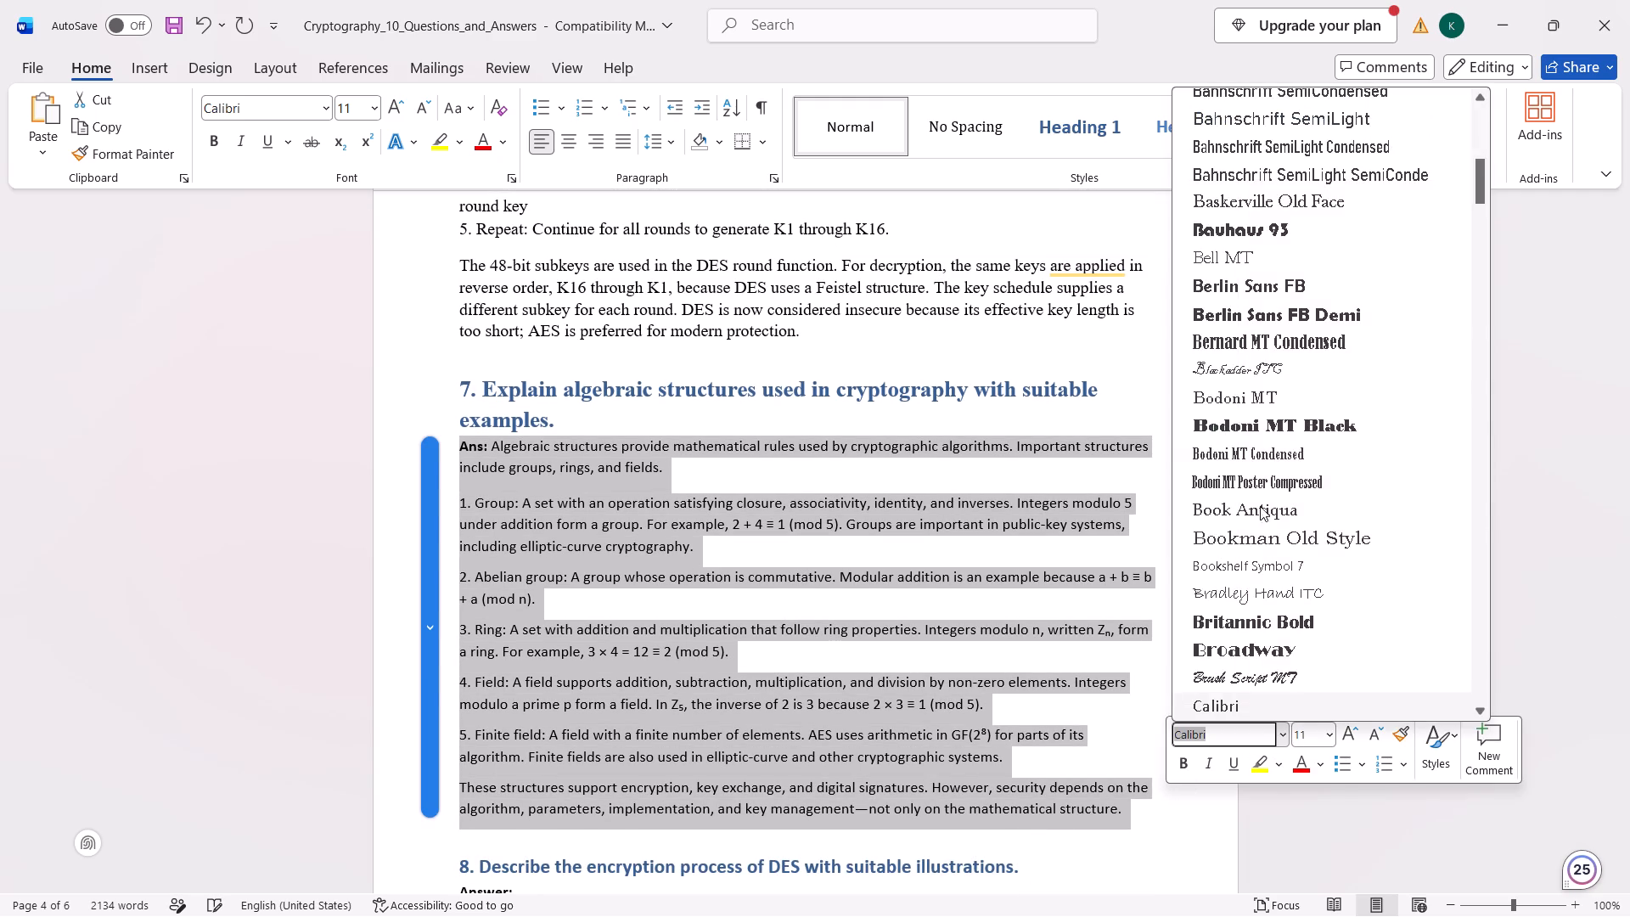
{"action": "scroll", "coordinate": [1237, 393], "scroll_direction": "up", "scroll_amount": 7}
{"action": "left_click", "coordinate": [1254, 218]}
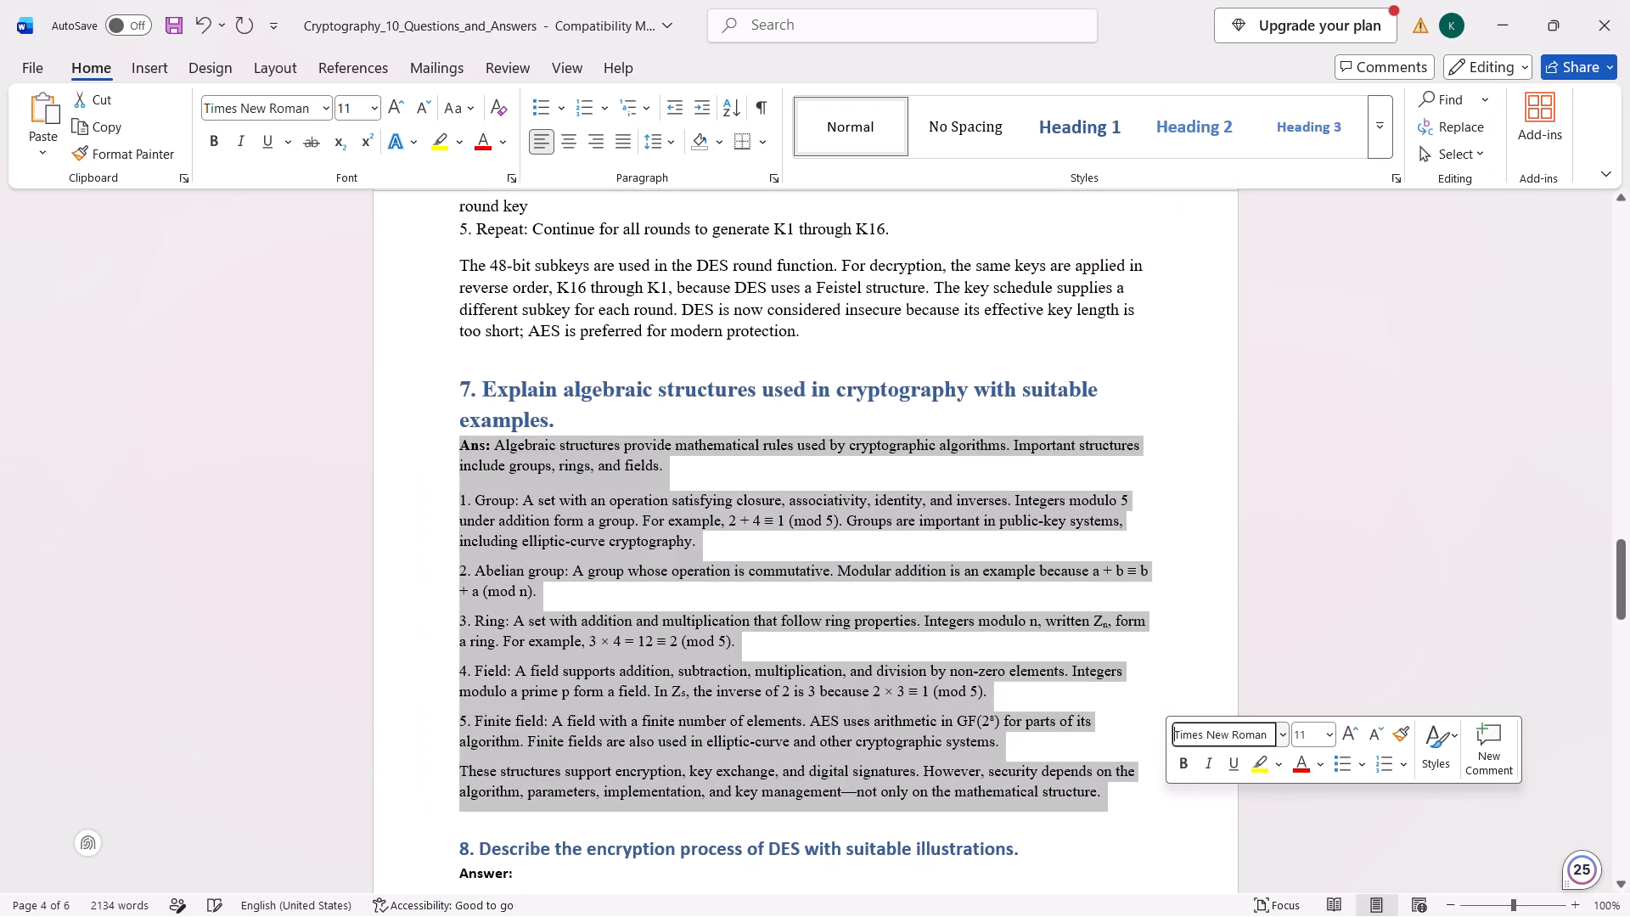
{"action": "left_click", "coordinate": [1329, 735]}
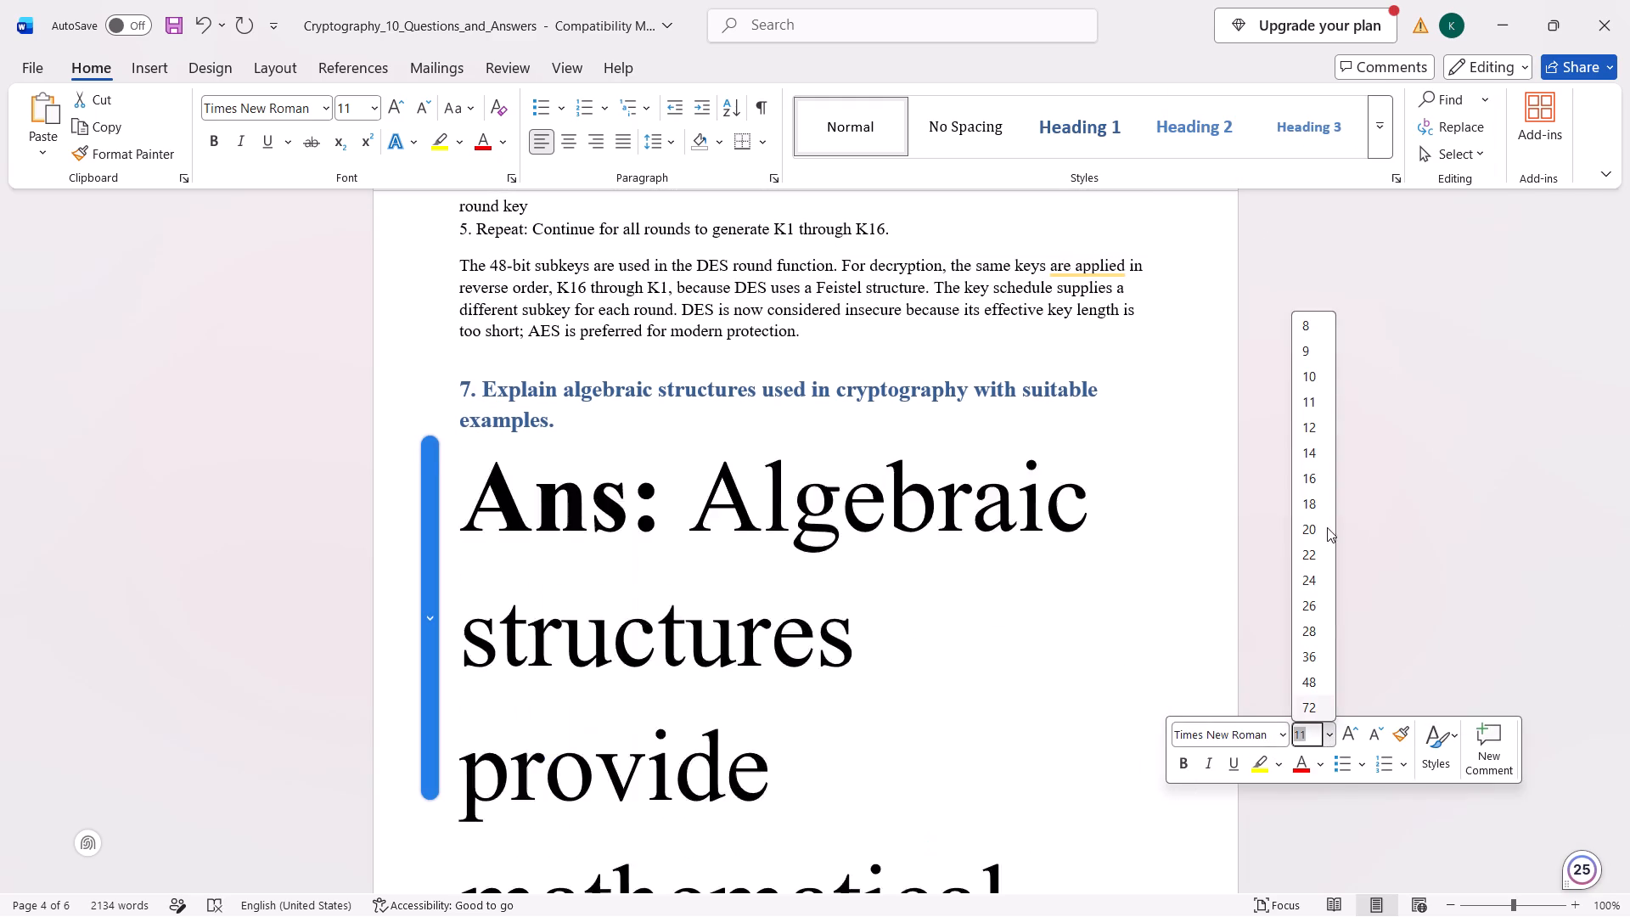
{"action": "left_click", "coordinate": [1312, 434]}
{"action": "left_click", "coordinate": [815, 603]}
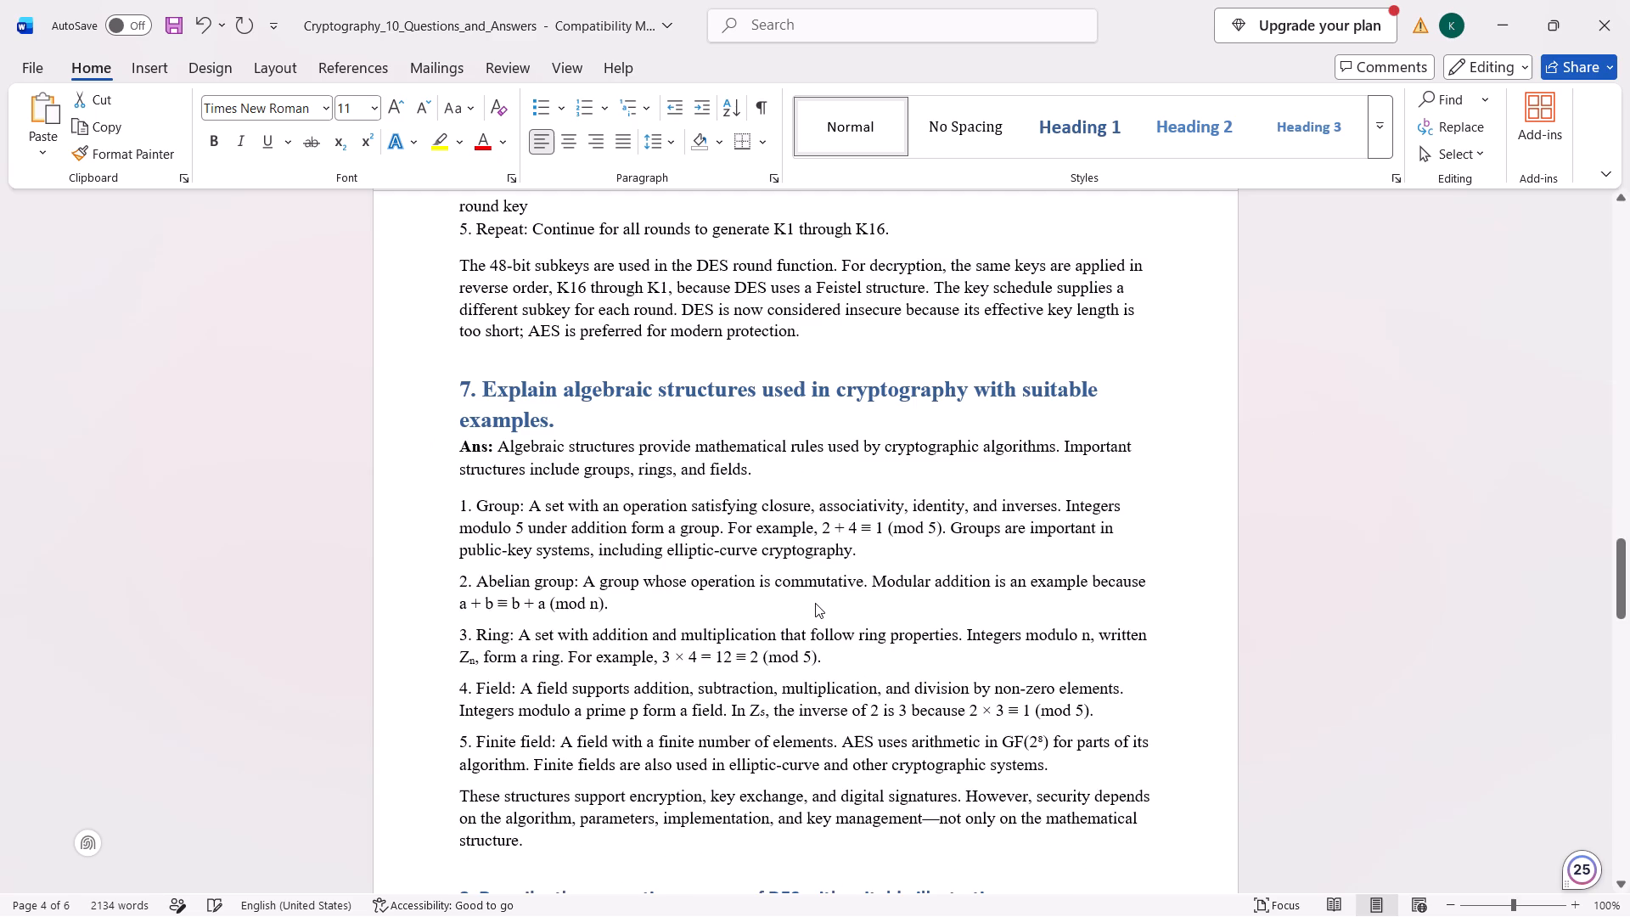
Format question 8's heading about the DES encryption process in Times New Roman size 16.
{"action": "scroll", "coordinate": [815, 603], "scroll_direction": "down", "scroll_amount": 3}
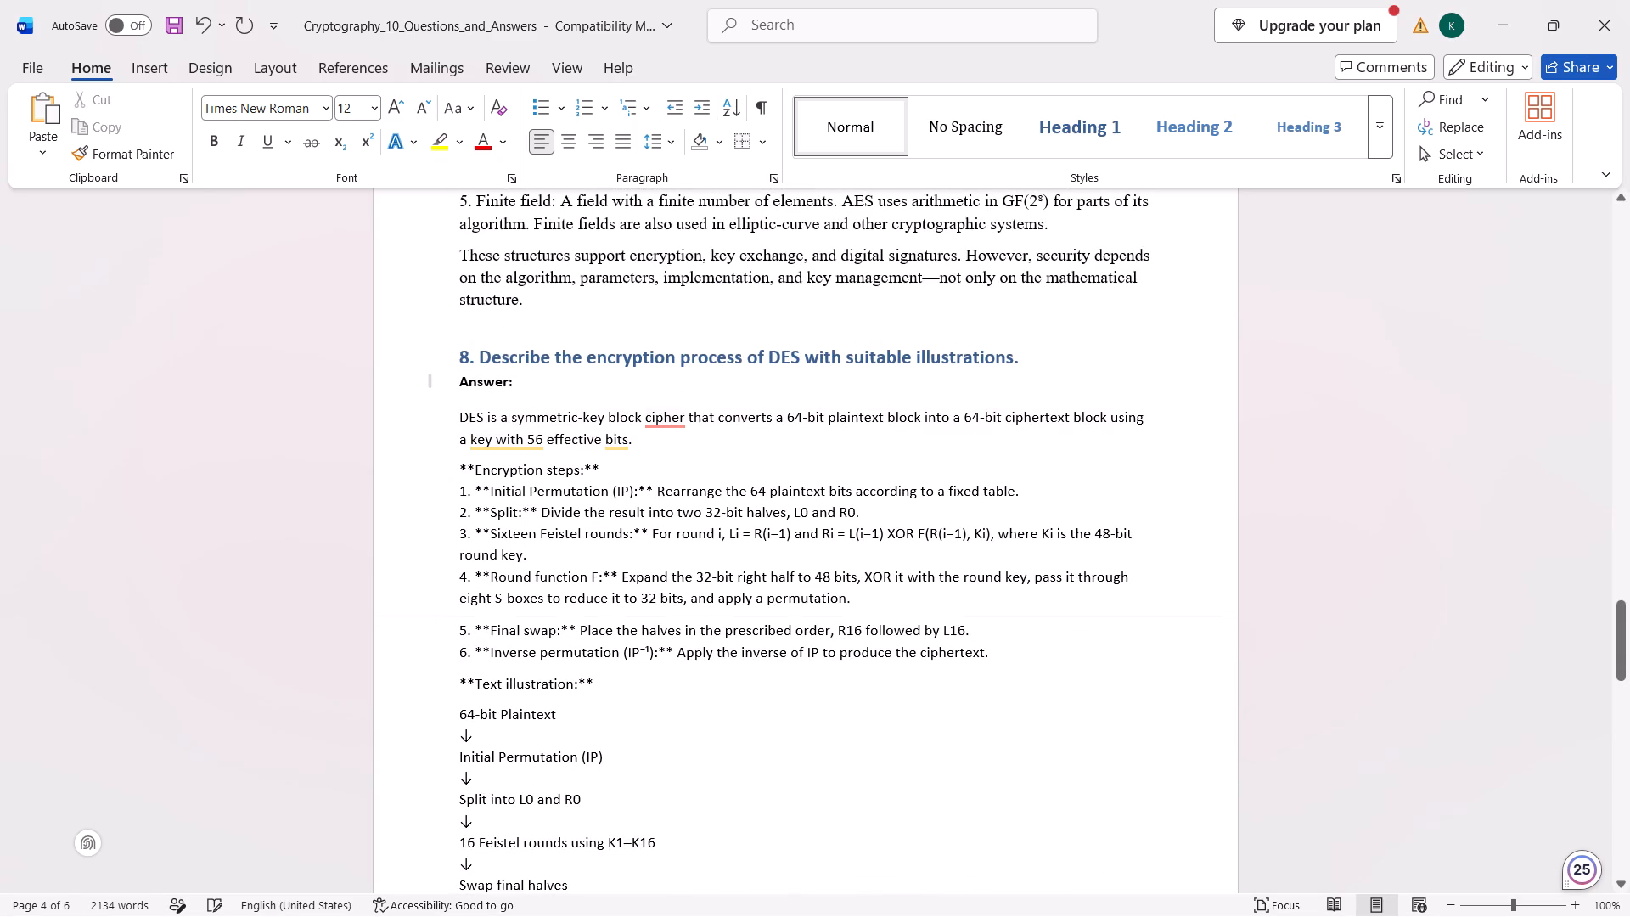
{"action": "left_click_drag", "start_coordinate": [458, 357], "coordinate": [1001, 370]}
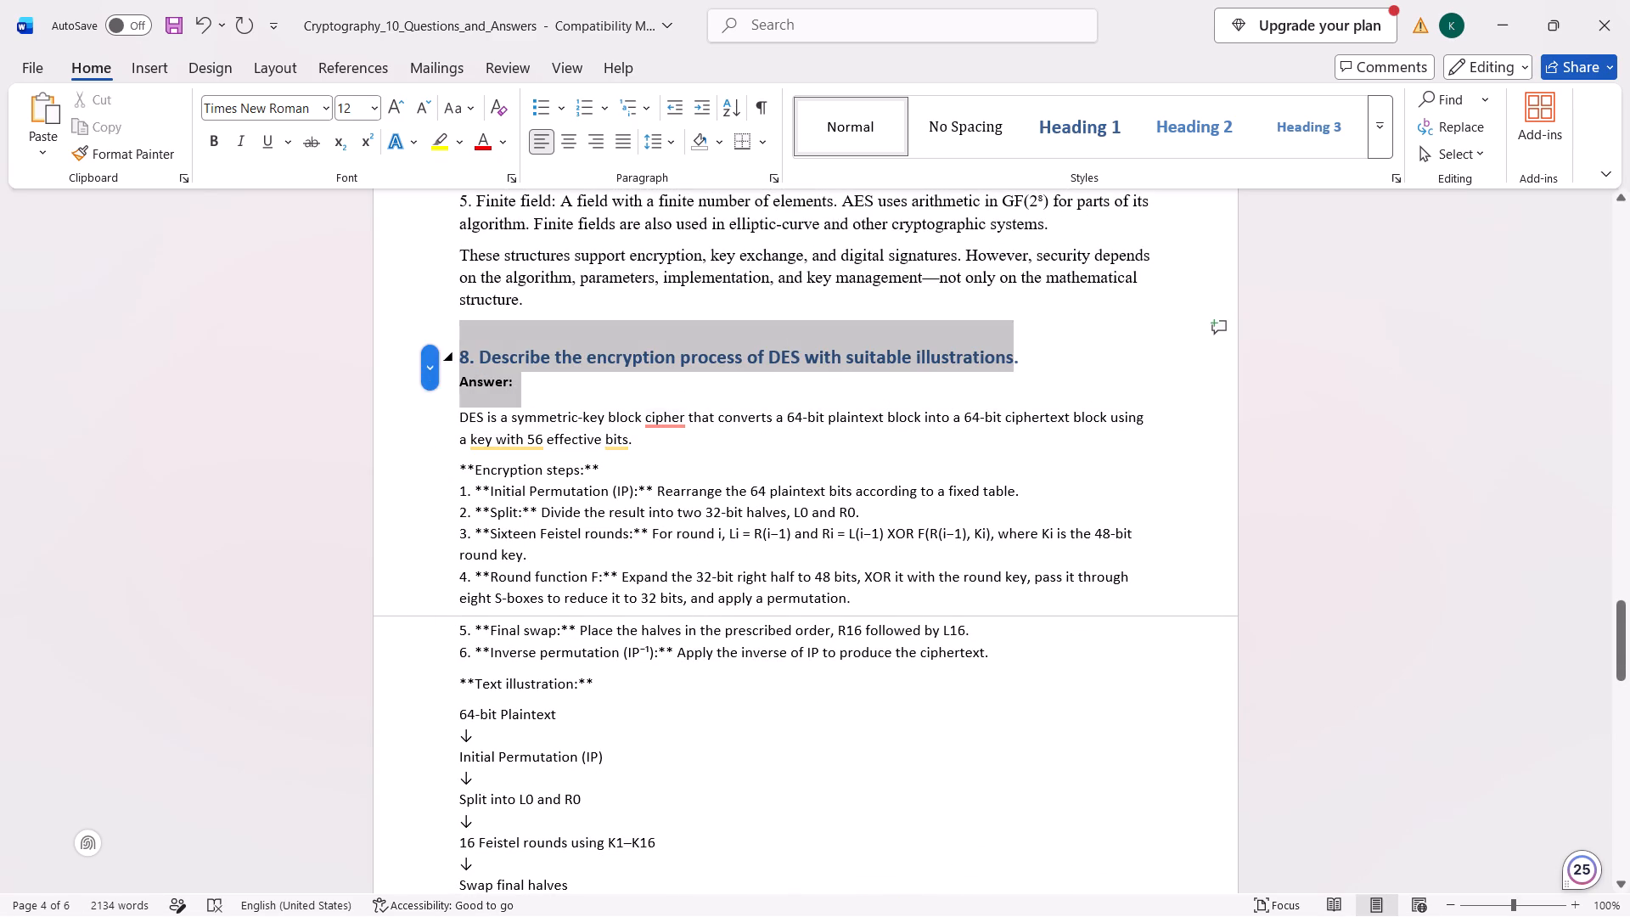
{"action": "left_click_drag", "start_coordinate": [1001, 370], "coordinate": [1023, 363]}
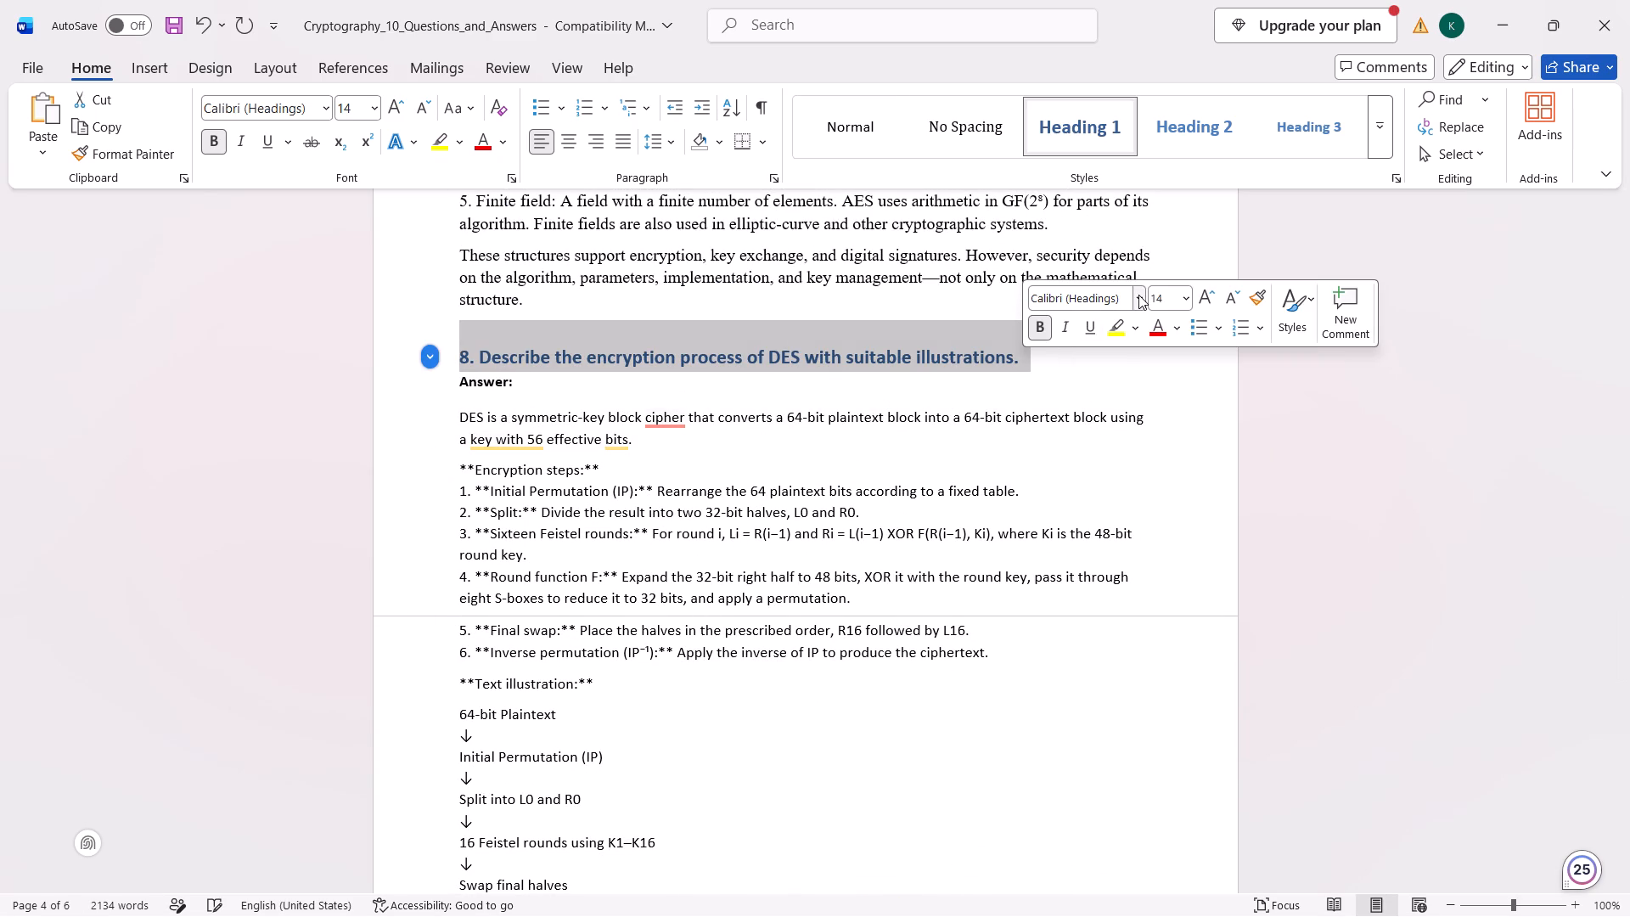
{"action": "left_click", "coordinate": [1138, 295]}
{"action": "left_click", "coordinate": [1087, 450]}
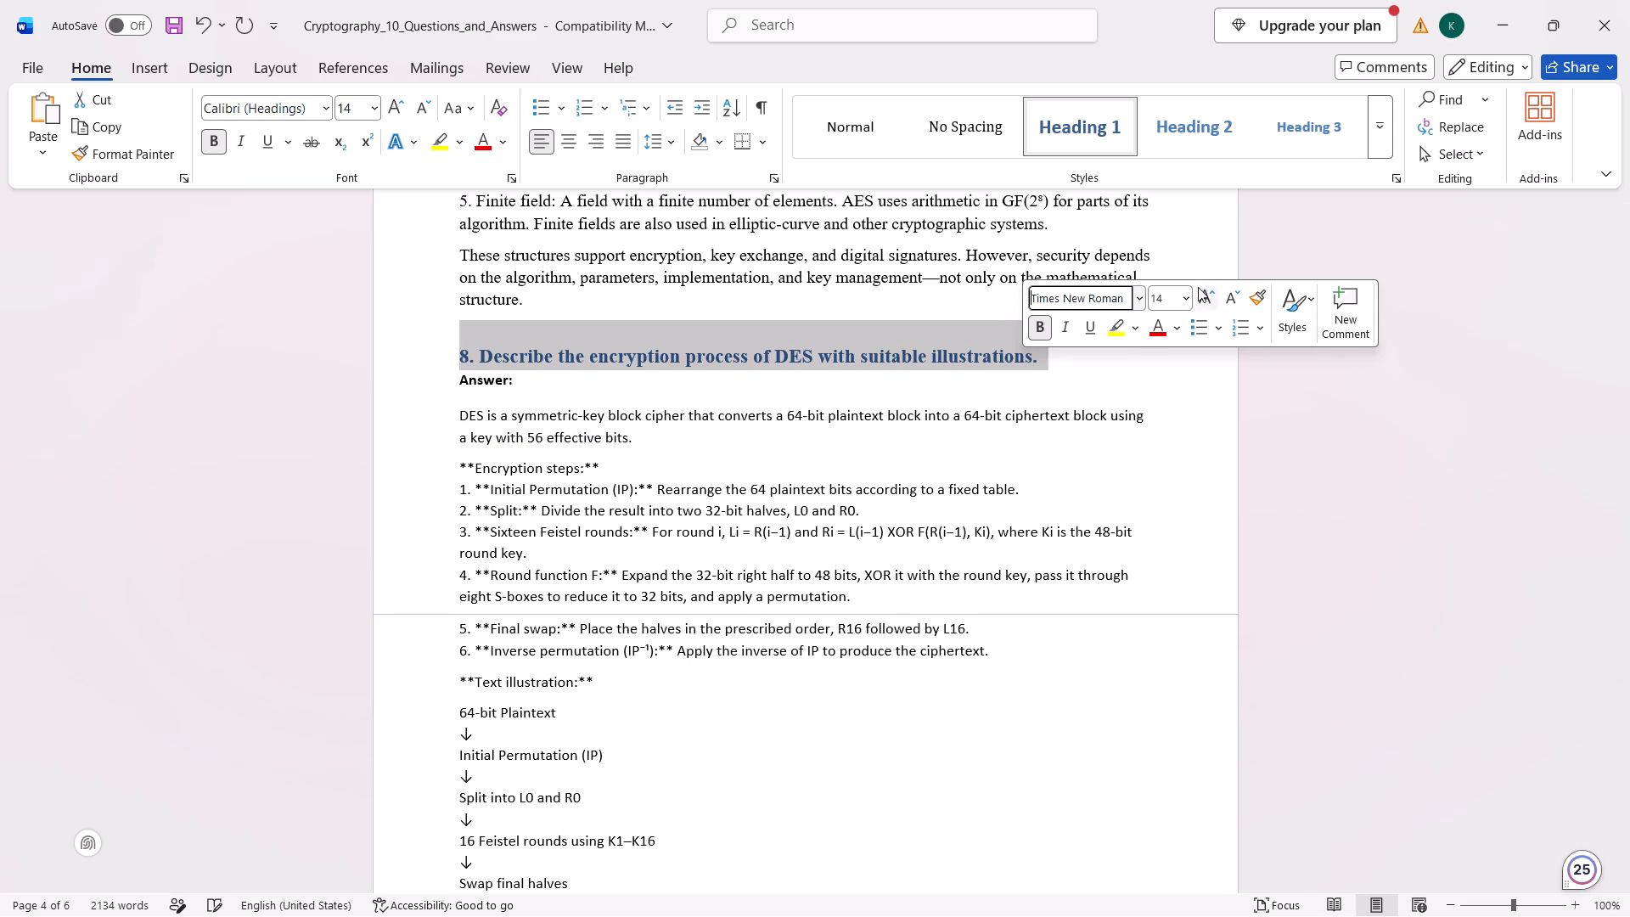
{"action": "left_click", "coordinate": [1182, 298]}
{"action": "left_click", "coordinate": [1162, 484]}
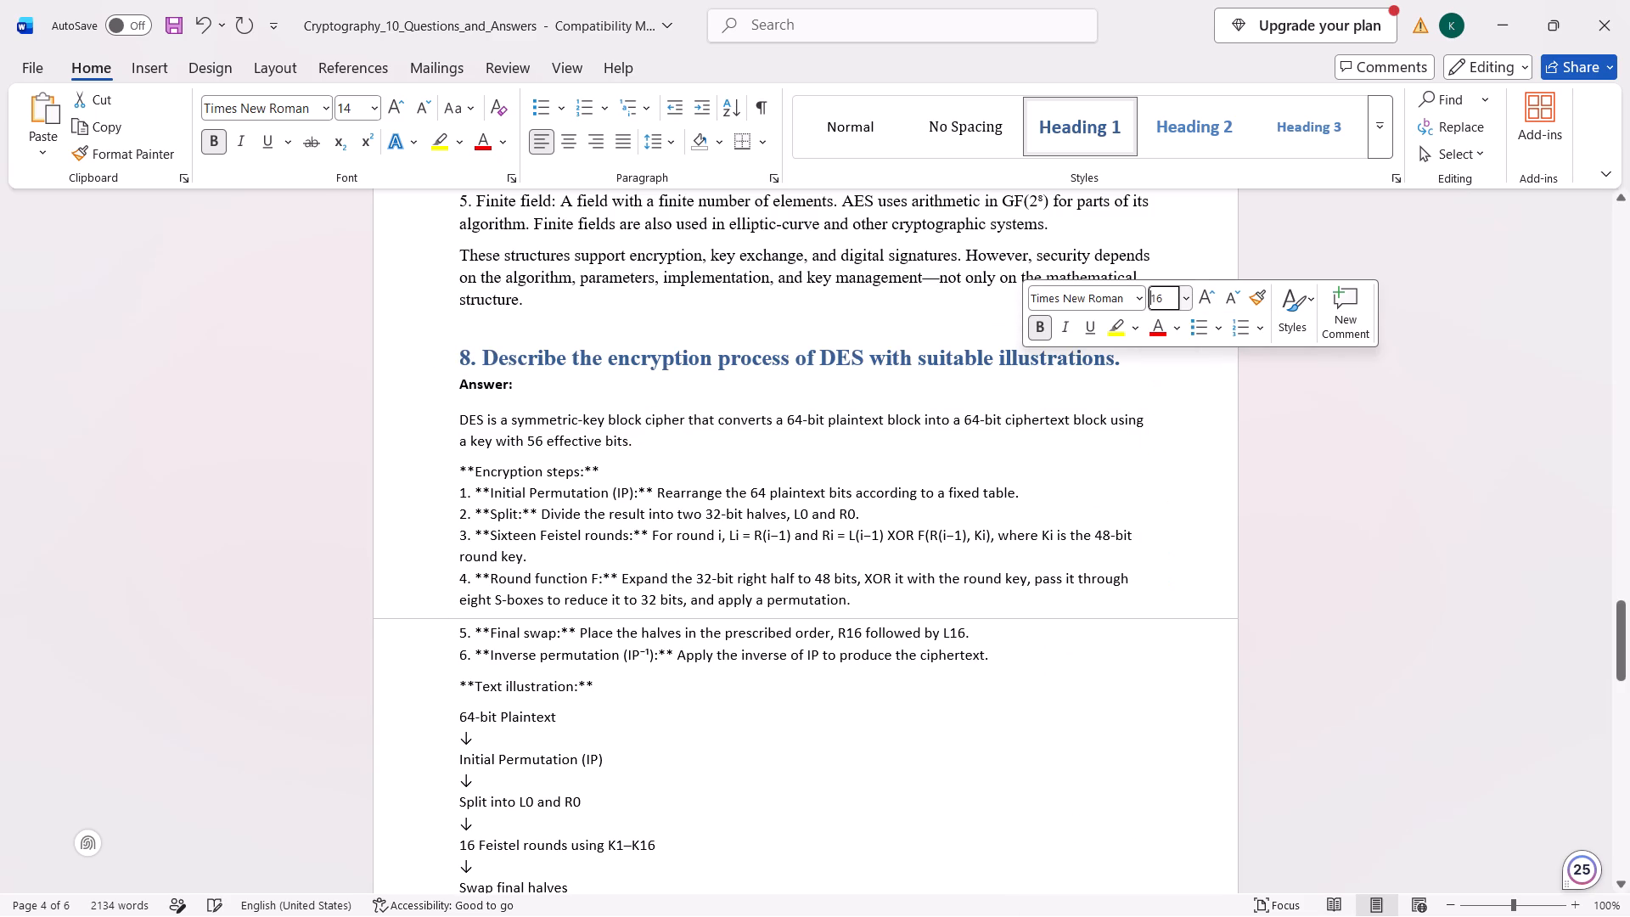
Replace question 8's "Answer:" label with "Ans: " on the same line as the first answer paragraph.
{"action": "left_click", "coordinate": [460, 427]}
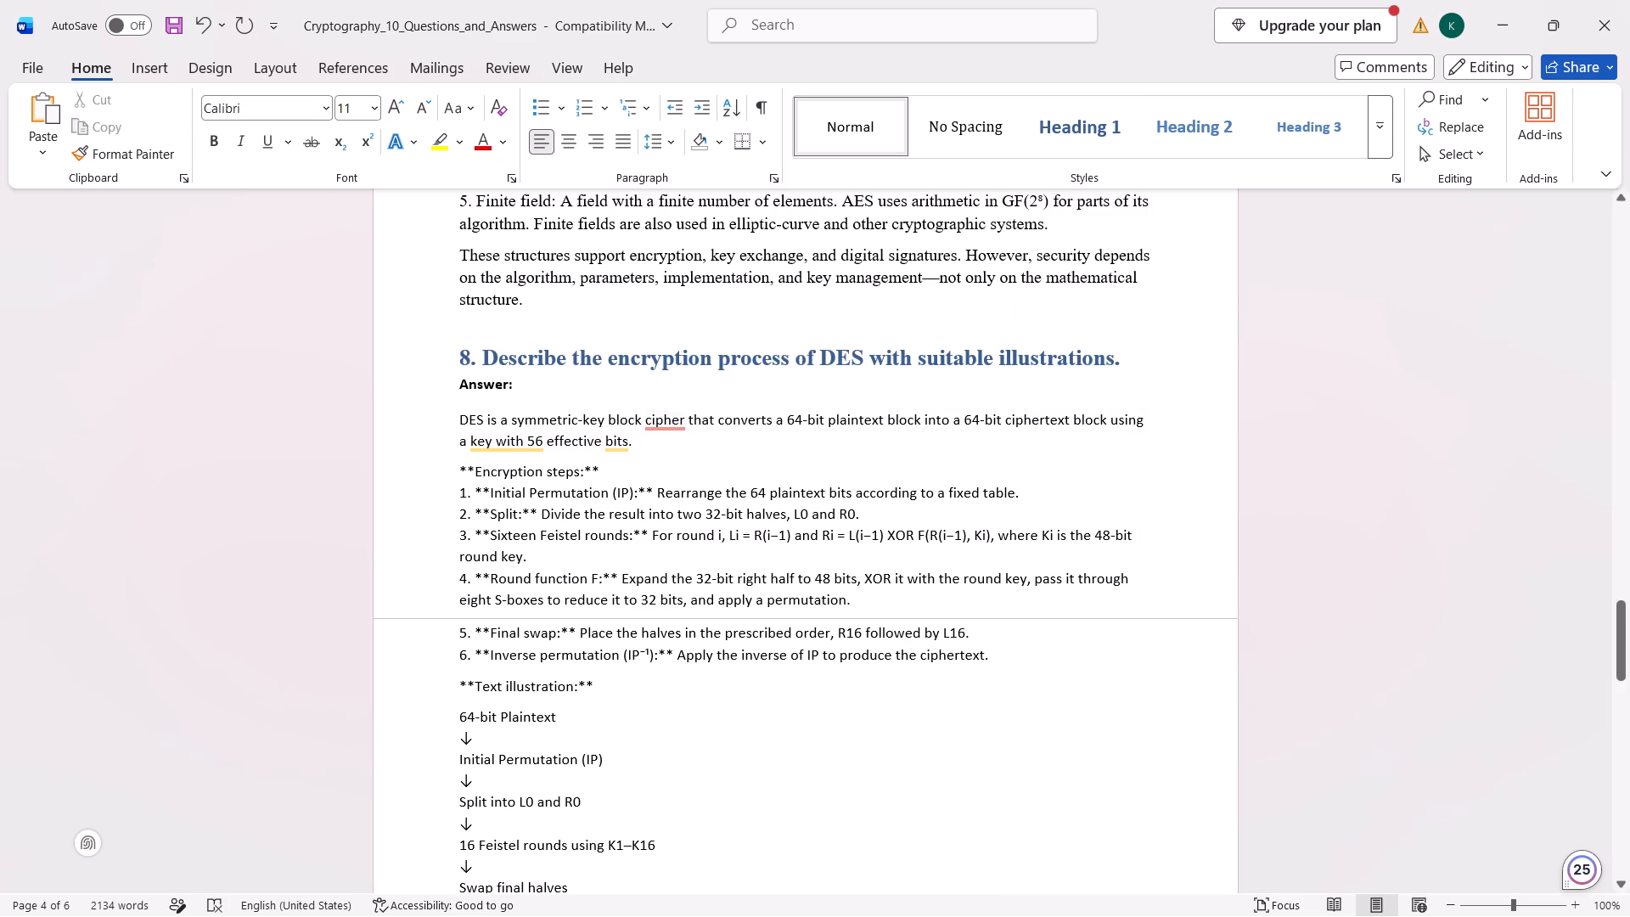
{"action": "key", "text": "BackSpace"}
{"action": "key", "text": "BackSpace"}
{"action": "key", "text": "BackSpace"}
{"action": "key", "text": "BackSpace"}
{"action": "key", "text": "BackSpace"}
{"action": "key", "text": "BackSpace"}
{"action": "key", "text": "BackSpace"}
{"action": "key", "text": "BackSpace"}
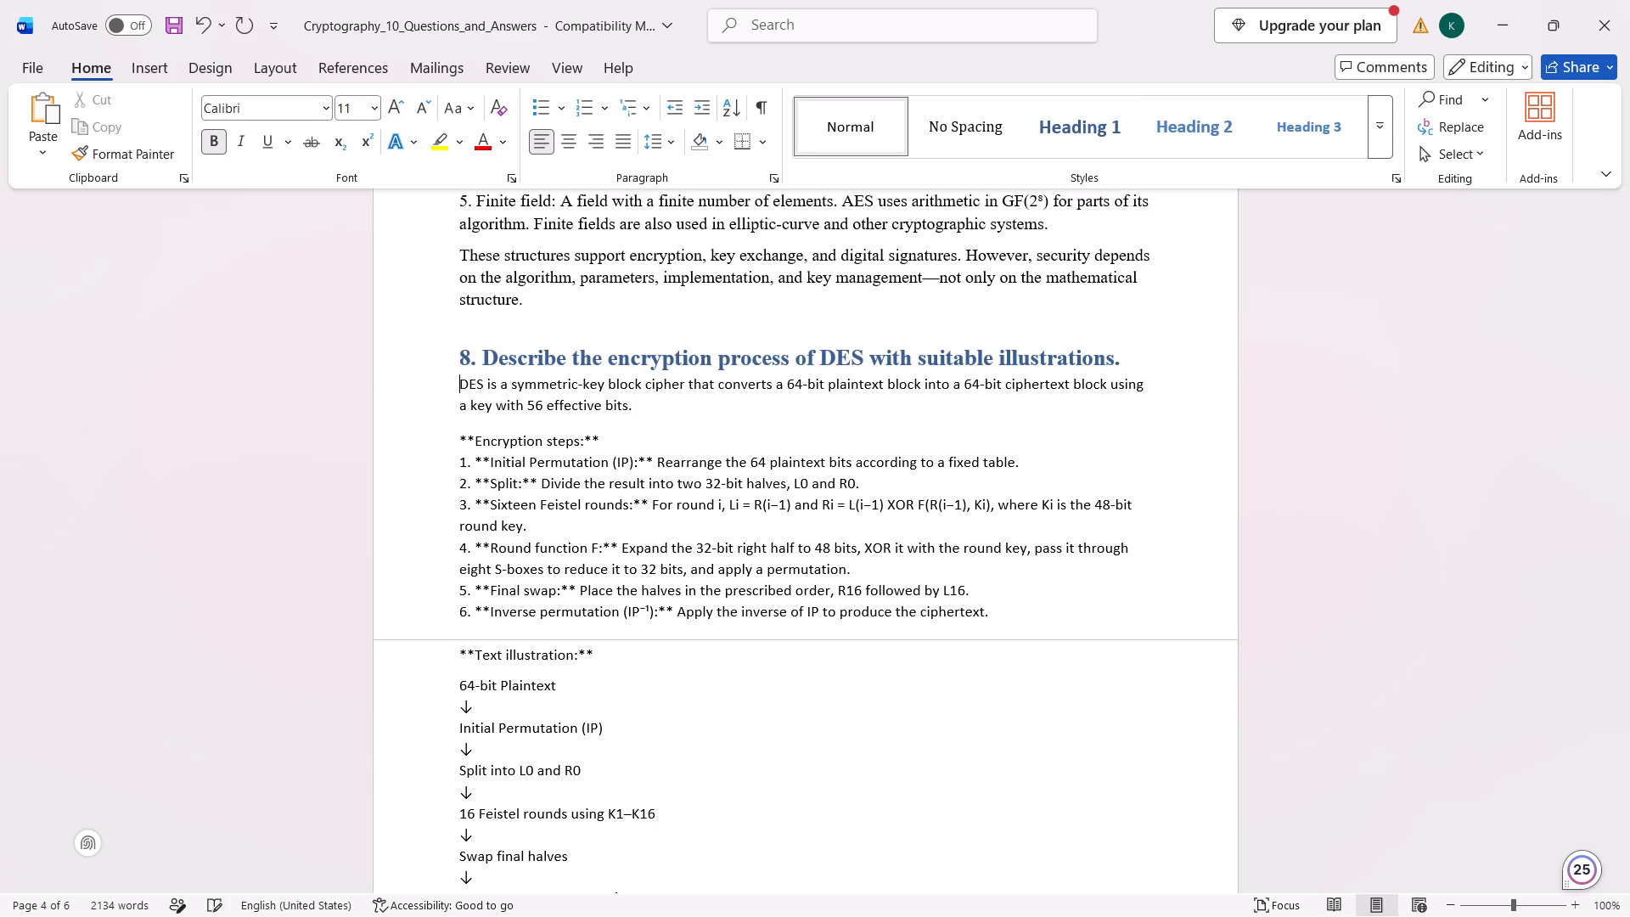
{"action": "type", "text": "Ans"}
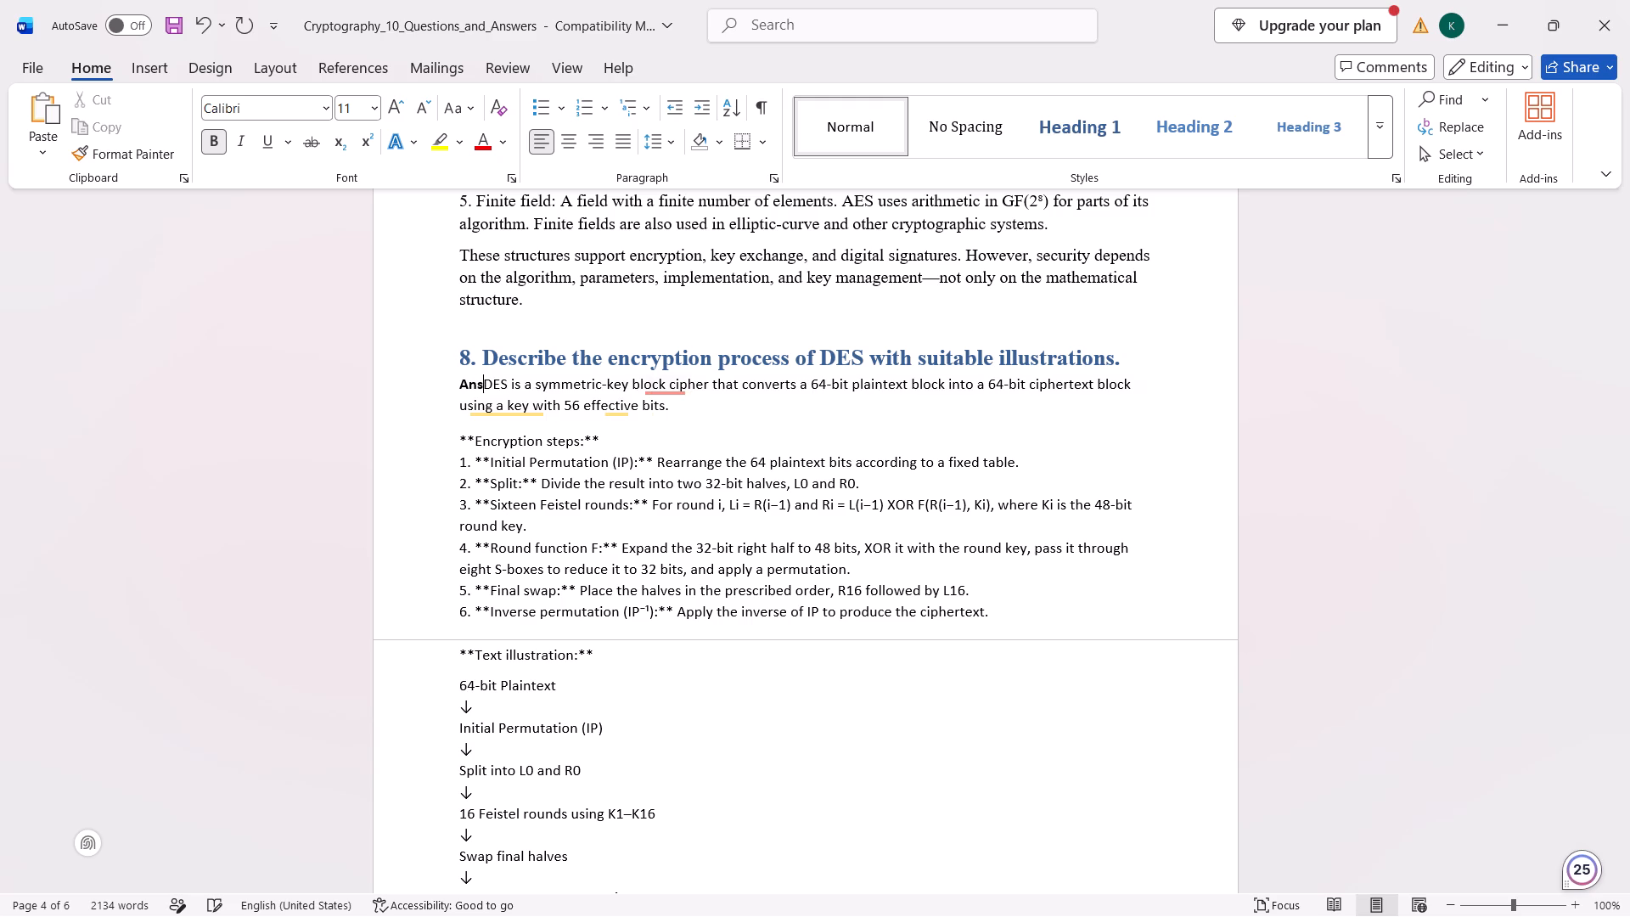
{"action": "type", "text": ":"}
{"action": "key", "text": "space"}
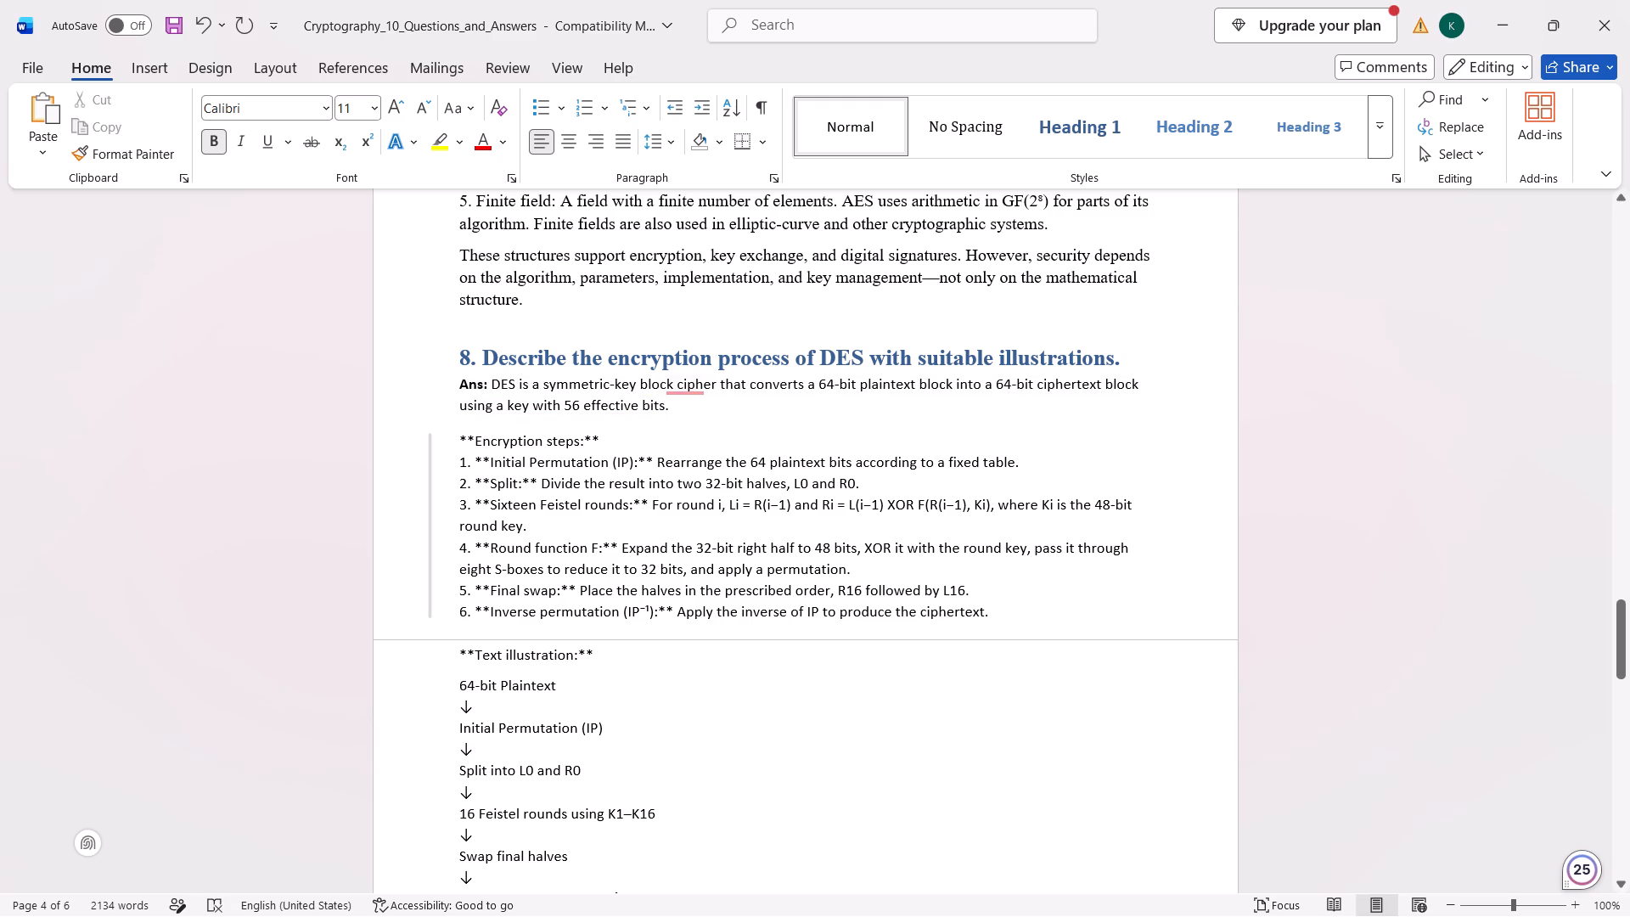
Delete the double asterisks before "Initial Permutation (IP):" in item 1 of question 8's encryption steps.
{"action": "left_click", "coordinate": [487, 459]}
{"action": "key", "text": "BackSpace"}
{"action": "key", "text": "BackSpace"}
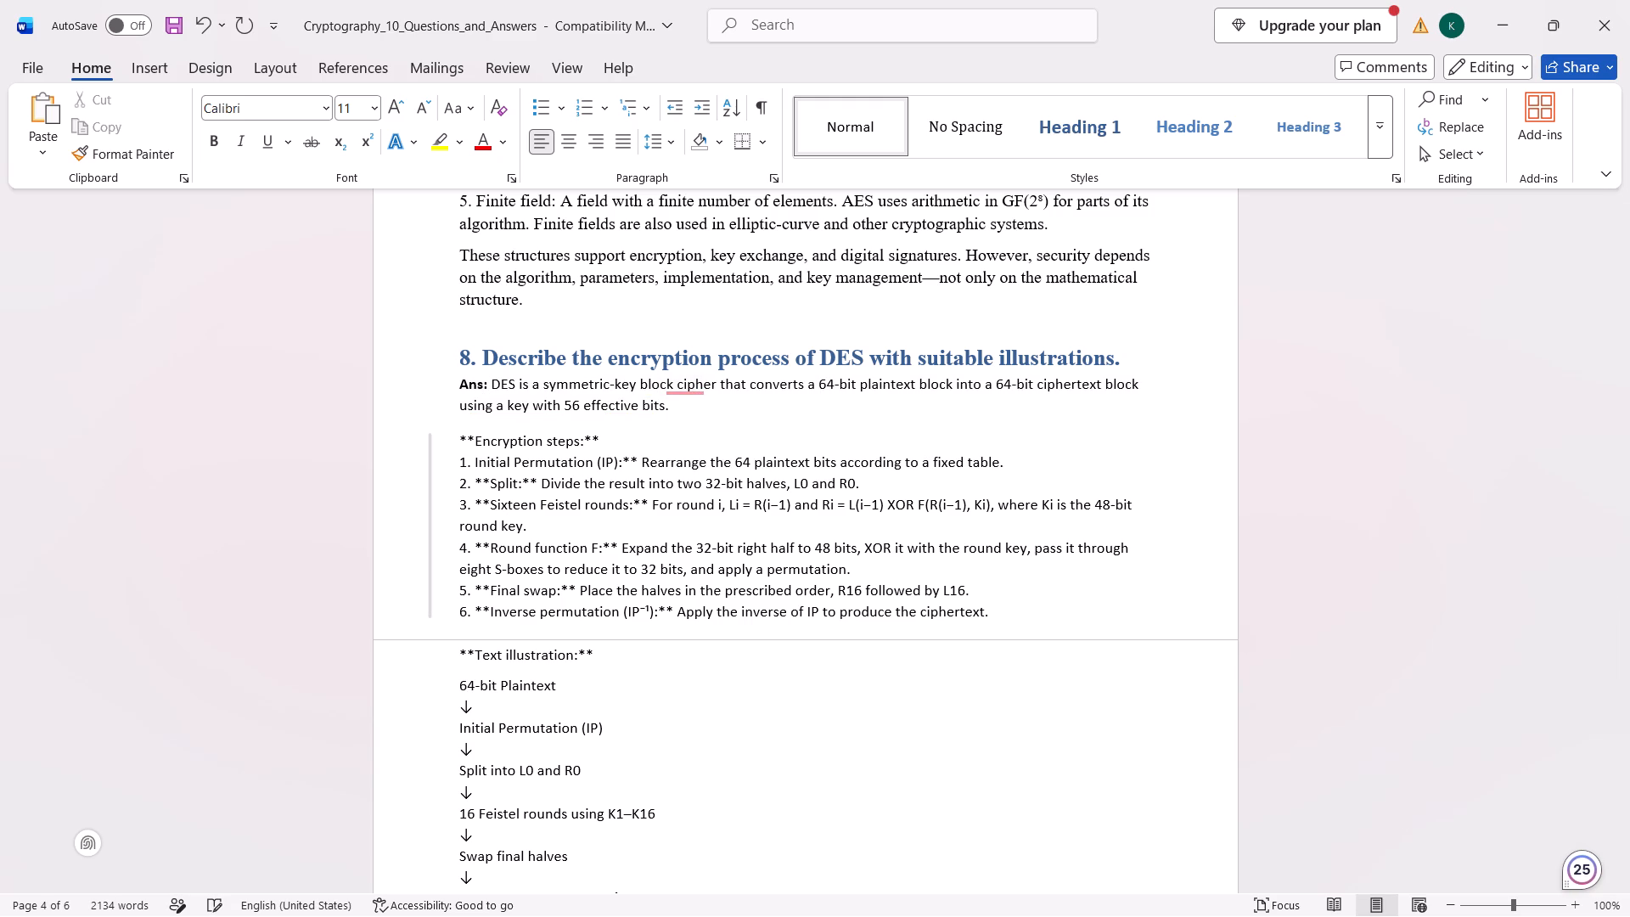
Delete the double asterisks before and after the "Encryption steps:" label in question 8's answer.
{"action": "key", "text": "Up"}
{"action": "key", "text": "BackSpace"}
{"action": "key", "text": "BackSpace"}
{"action": "key", "text": "Right"}
{"action": "key", "text": "Right"}
{"action": "key", "text": "Right"}
{"action": "key", "text": "Right"}
{"action": "key", "text": "Right"}
{"action": "key", "text": "Right"}
{"action": "key", "text": "Right"}
{"action": "key", "text": "Right"}
{"action": "key", "text": "Right"}
{"action": "key", "text": "Right"}
{"action": "key", "text": "Right"}
{"action": "key", "text": "Right"}
{"action": "key", "text": "Right"}
{"action": "key", "text": "Right"}
{"action": "key", "text": "Right"}
{"action": "key", "text": "Right"}
{"action": "key", "text": "Right"}
{"action": "key", "text": "Right"}
{"action": "key", "text": "Right"}
{"action": "key", "text": "Right"}
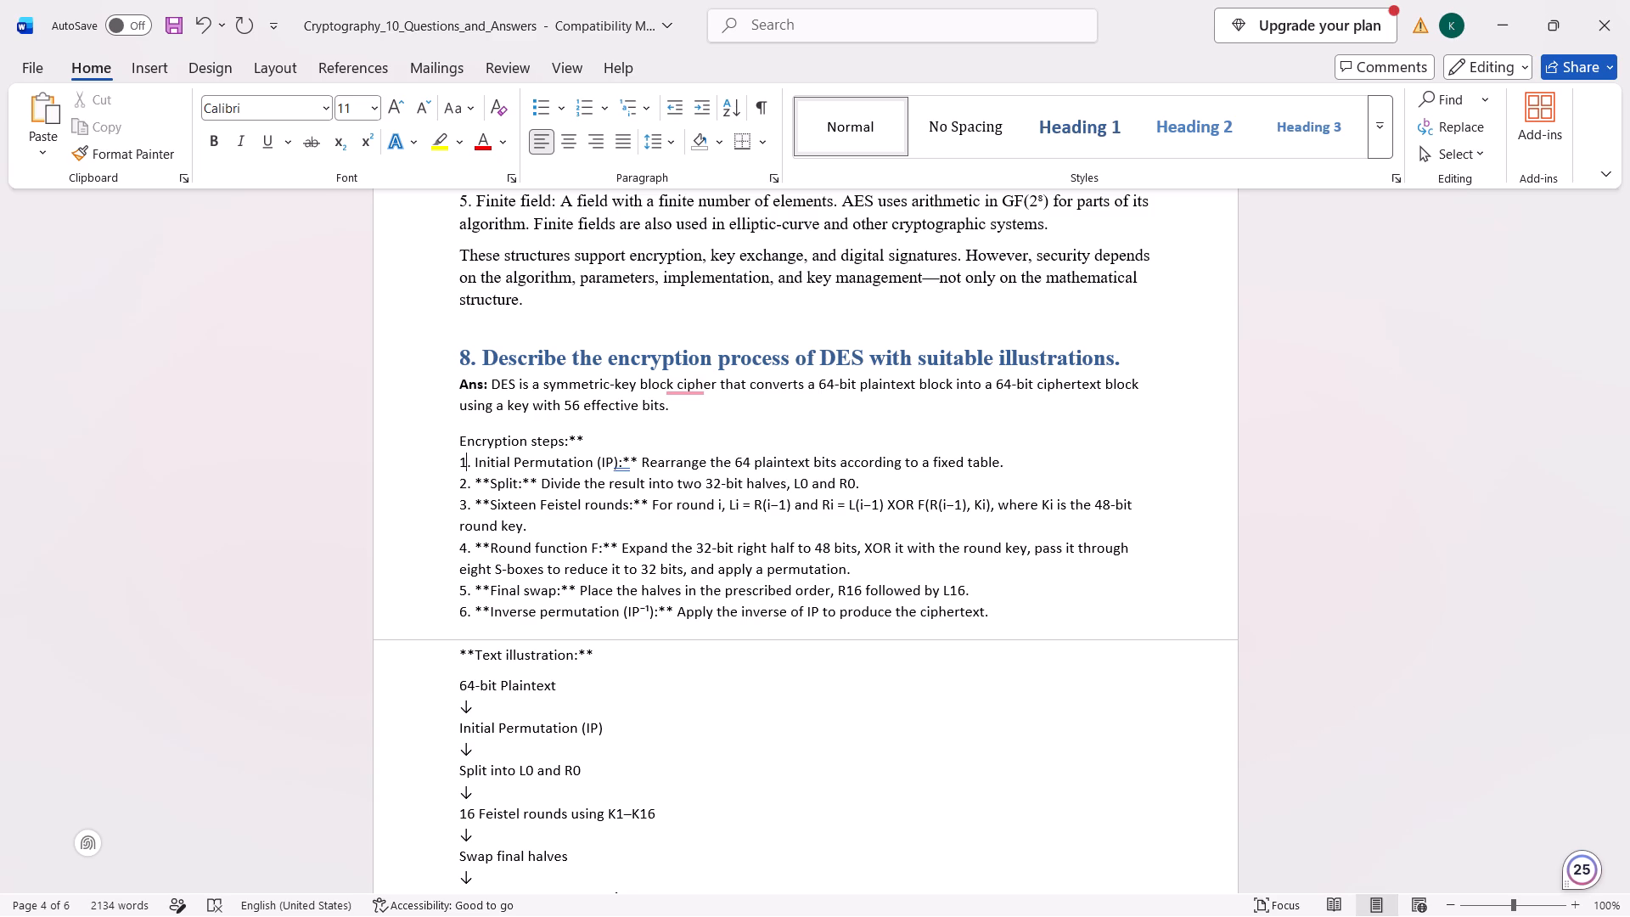
{"action": "key", "text": "Left"}
{"action": "key", "text": "Left"}
{"action": "key", "text": "BackSpace"}
{"action": "key", "text": "BackSpace"}
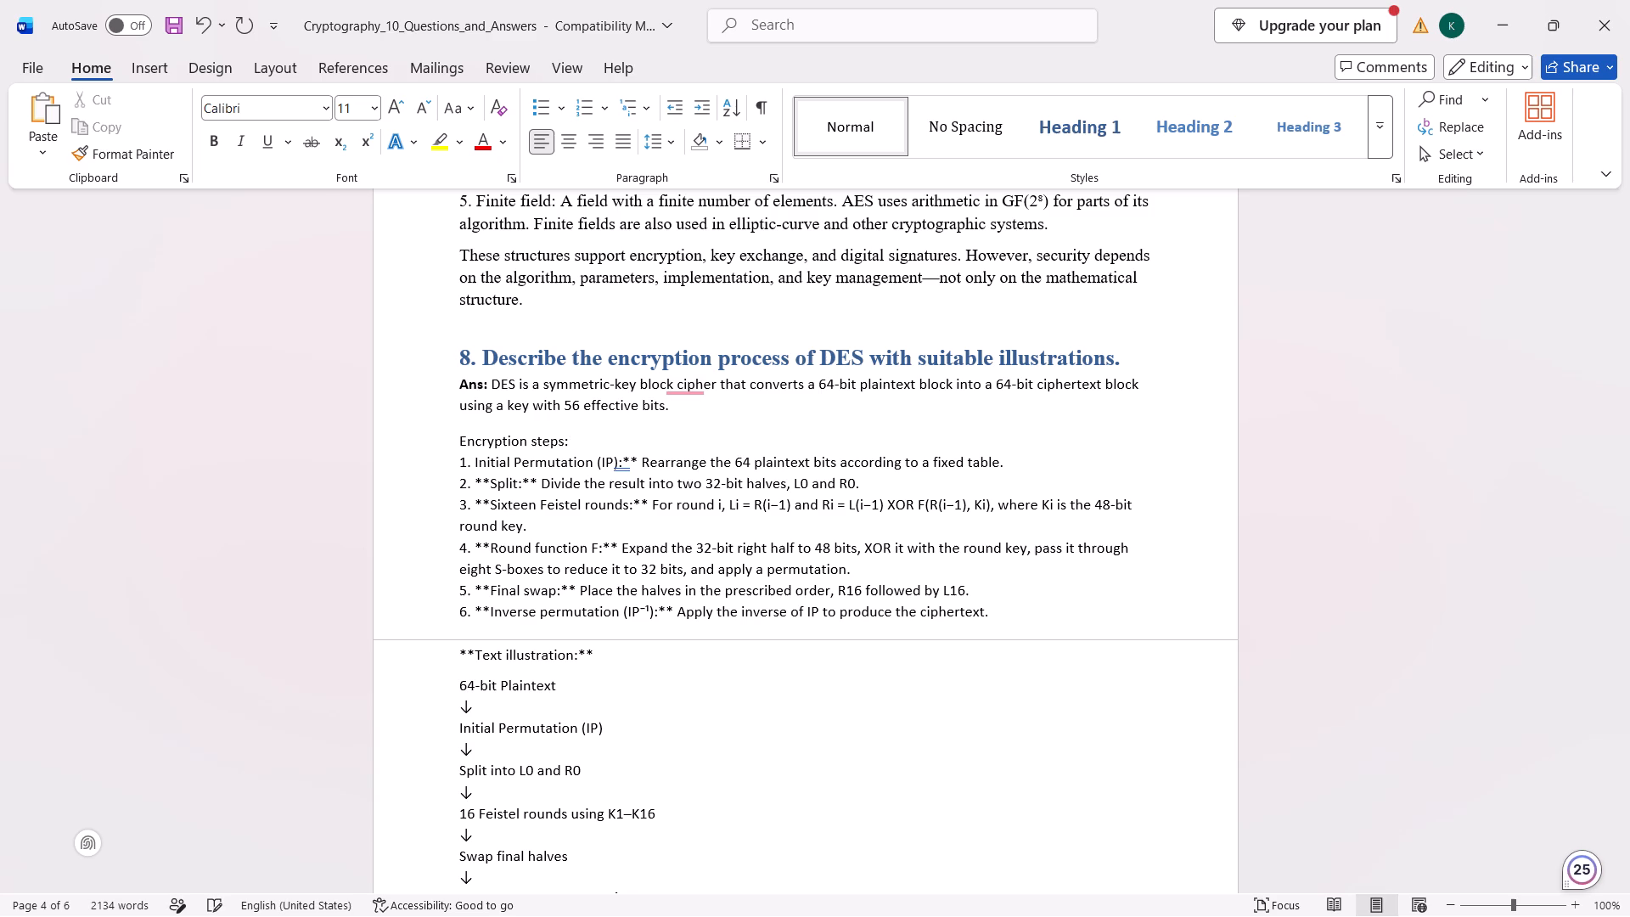
Delete the double asterisks after "Initial Permutation (IP):" in item 1 of question 8's encryption steps.
{"action": "key", "text": "Down"}
{"action": "key", "text": "Right"}
{"action": "key", "text": "Right"}
{"action": "key", "text": "Right"}
{"action": "key", "text": "Right"}
{"action": "key", "text": "Right"}
{"action": "key", "text": "Right"}
{"action": "key", "text": "Right"}
{"action": "key", "text": "Right"}
{"action": "key", "text": "Right"}
{"action": "key", "text": "Right"}
{"action": "key", "text": "Right"}
{"action": "key", "text": "Right"}
{"action": "key", "text": "BackSpace"}
{"action": "key", "text": "BackSpace"}
Delete the double asterisks after and before "Split:" in item 2 of question 8's encryption steps.
{"action": "key", "text": "Down"}
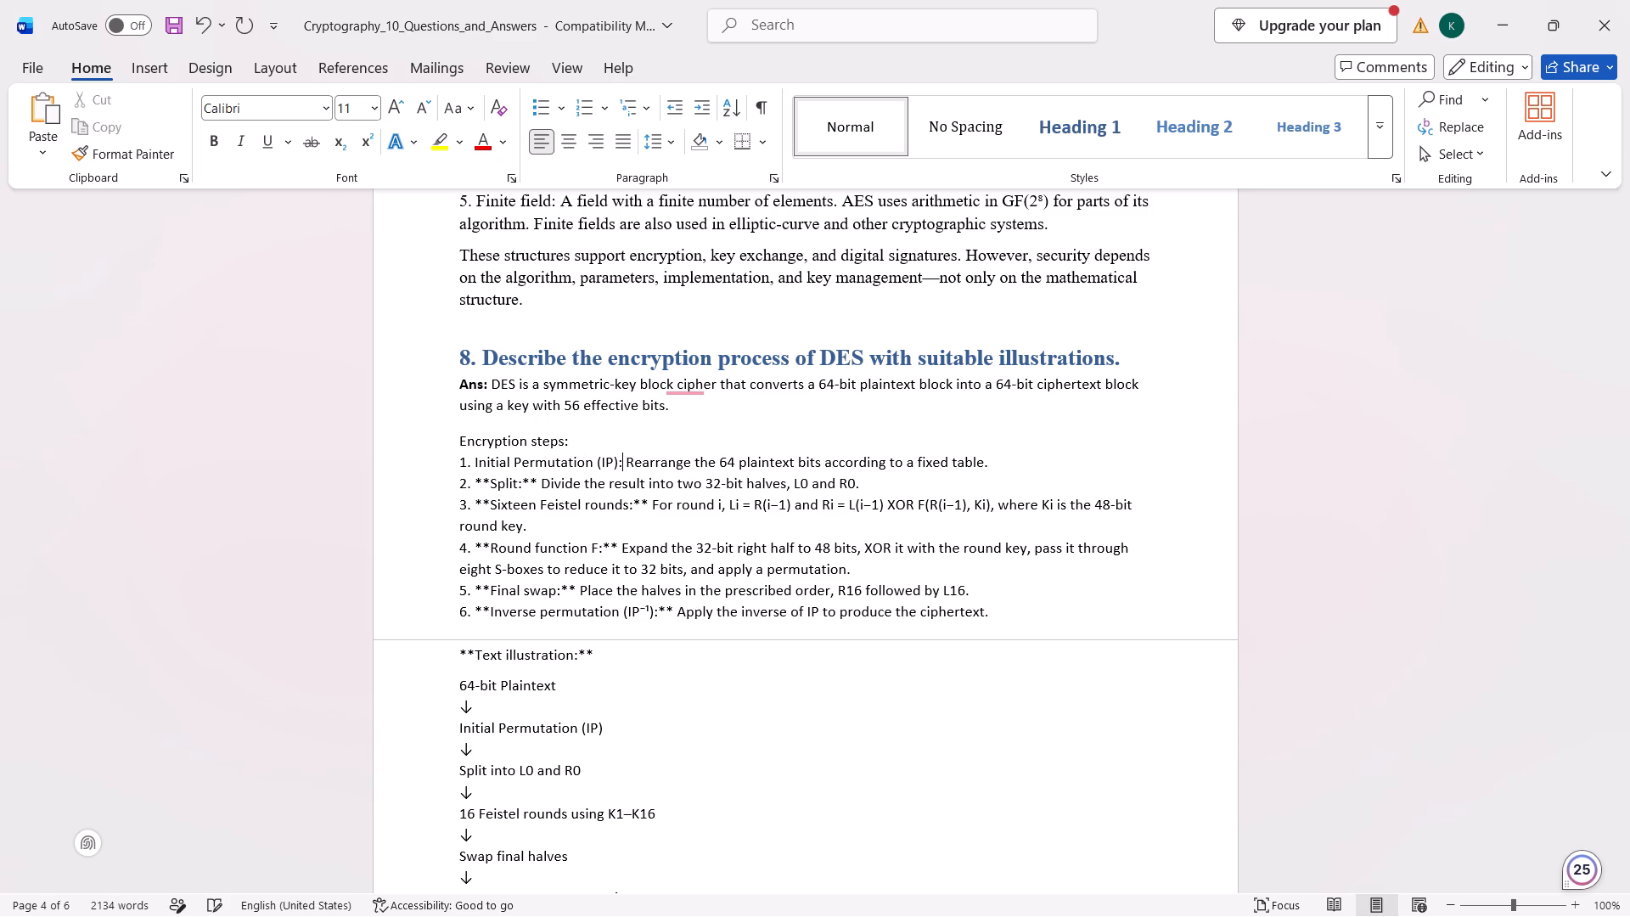
{"action": "key", "text": "Left"}
{"action": "key", "text": "Left"}
{"action": "key", "text": "Left"}
{"action": "key", "text": "Left"}
{"action": "key", "text": "Left"}
{"action": "key", "text": "Left"}
{"action": "key", "text": "Left"}
{"action": "key", "text": "Left"}
{"action": "key", "text": "Left"}
{"action": "key", "text": "Left"}
{"action": "key", "text": "Left"}
{"action": "key", "text": "Left"}
{"action": "key", "text": "Left"}
{"action": "key", "text": "Left"}
{"action": "key", "text": "BackSpace"}
{"action": "key", "text": "BackSpace"}
{"action": "key", "text": "Left"}
{"action": "key", "text": "Left"}
{"action": "key", "text": "Left"}
{"action": "key", "text": "Left"}
{"action": "key", "text": "Left"}
{"action": "key", "text": "Left"}
{"action": "key", "text": "BackSpace"}
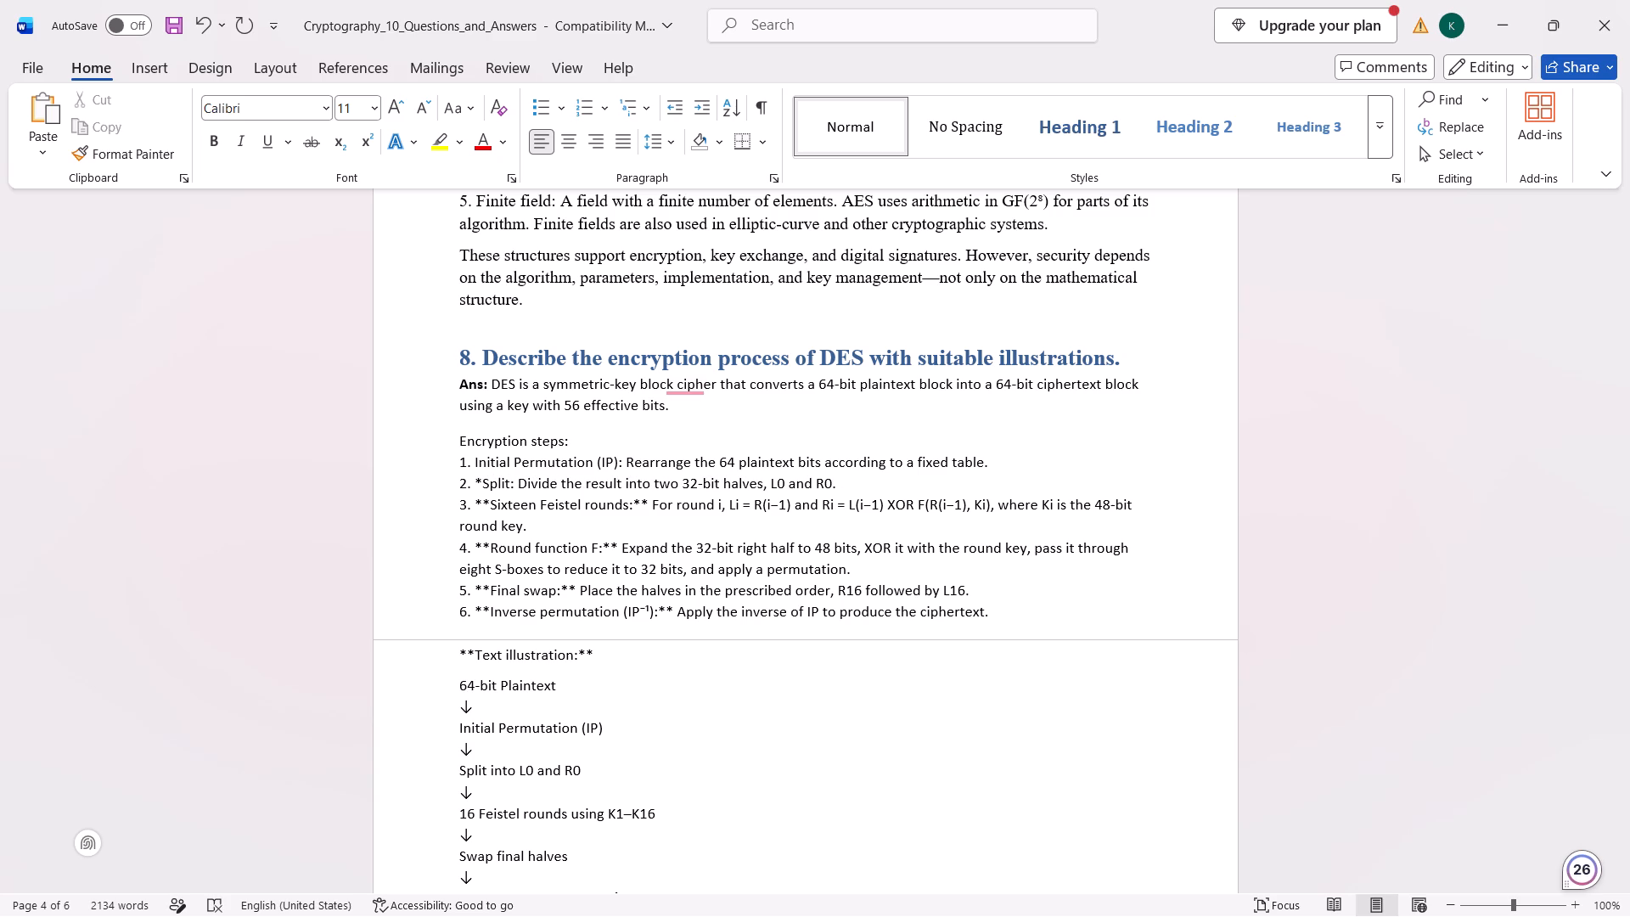
{"action": "key", "text": "BackSpace"}
Delete the double asterisks before and after "Sixteen Feistel rounds:" in item 3 of question 8's encryption steps.
{"action": "key", "text": "Down"}
{"action": "key", "text": "Right"}
{"action": "key", "text": "Right"}
{"action": "key", "text": "BackSpace"}
{"action": "key", "text": "BackSpace"}
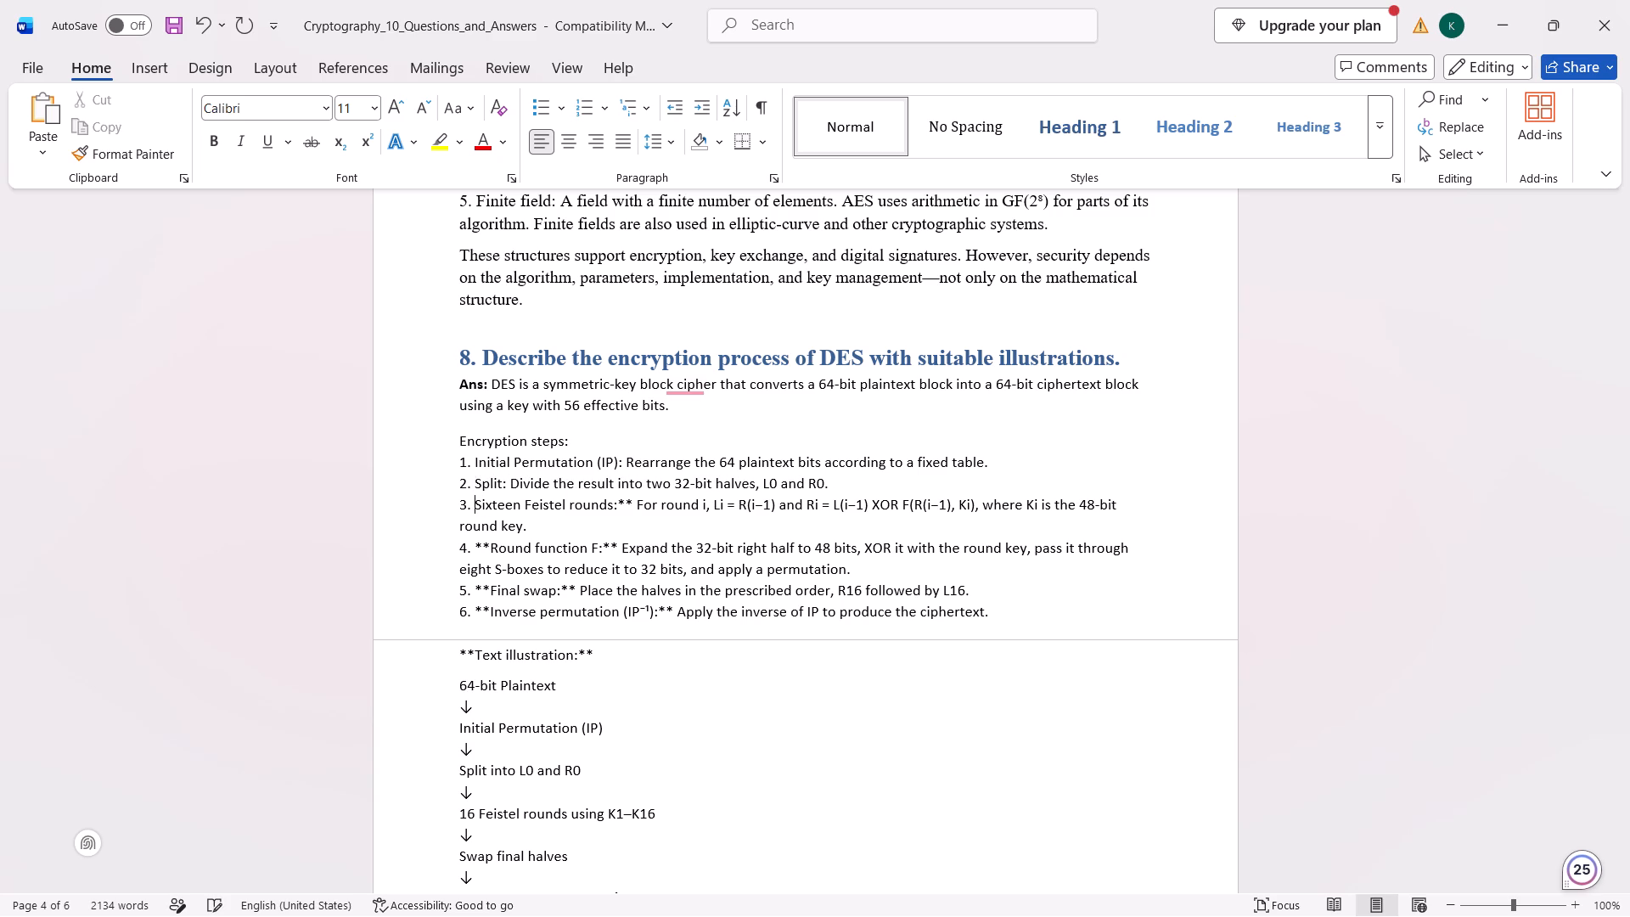
{"action": "key", "text": "Right"}
{"action": "key", "text": "Right"}
{"action": "key", "text": "Right"}
{"action": "key", "text": "Right"}
{"action": "key", "text": "Right"}
{"action": "key", "text": "Right"}
{"action": "key", "text": "Right"}
{"action": "key", "text": "Right"}
{"action": "key", "text": "Right"}
{"action": "key", "text": "Right"}
{"action": "key", "text": "Right"}
{"action": "key", "text": "Right"}
{"action": "key", "text": "Right"}
{"action": "key", "text": "Right"}
{"action": "key", "text": "Right"}
{"action": "key", "text": "Right"}
{"action": "key", "text": "Right"}
{"action": "key", "text": "Right"}
{"action": "key", "text": "Right"}
{"action": "key", "text": "Right"}
{"action": "key", "text": "Right"}
{"action": "key", "text": "Left"}
{"action": "key", "text": "BackSpace"}
{"action": "key", "text": "BackSpace"}
Delete the double asterisks after and before "Round function F:" in item 4 of question 8's encryption steps.
{"action": "key", "text": "Down"}
{"action": "key", "text": "Down"}
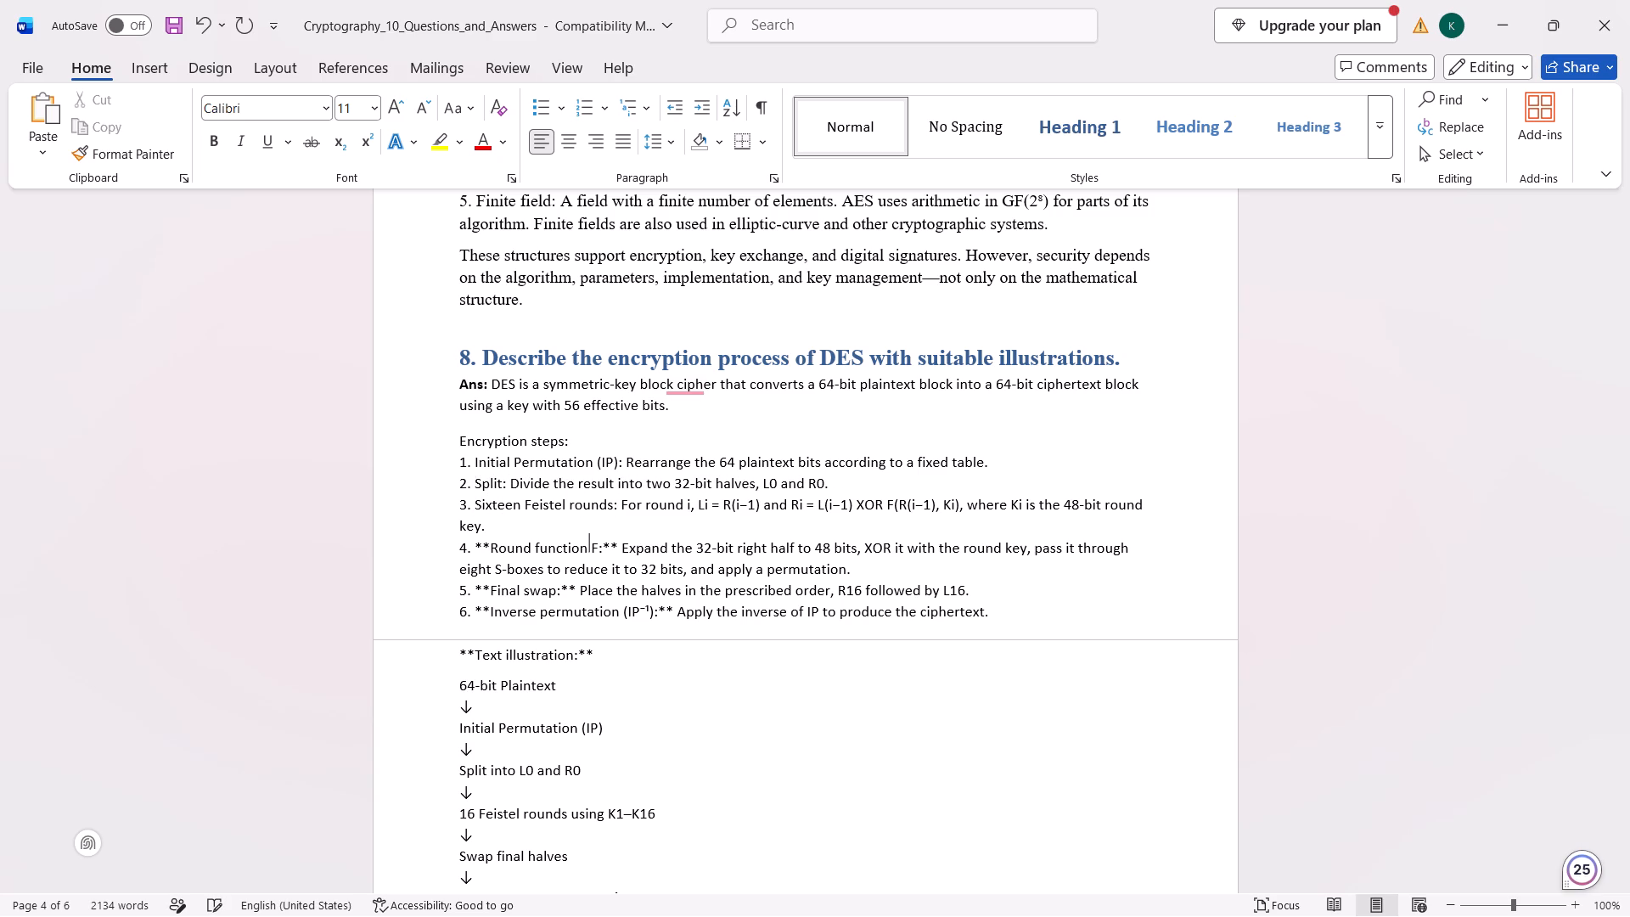
{"action": "key", "text": "BackSpace"}
{"action": "key", "text": "BackSpace"}
{"action": "key", "text": "Left"}
{"action": "key", "text": "Left"}
{"action": "key", "text": "Left"}
{"action": "key", "text": "Left"}
{"action": "key", "text": "Left"}
{"action": "key", "text": "Left"}
{"action": "key", "text": "Left"}
{"action": "key", "text": "Left"}
{"action": "key", "text": "Left"}
{"action": "key", "text": "Left"}
{"action": "key", "text": "Left"}
{"action": "key", "text": "Left"}
{"action": "key", "text": "Left"}
{"action": "key", "text": "Left"}
{"action": "key", "text": "Left"}
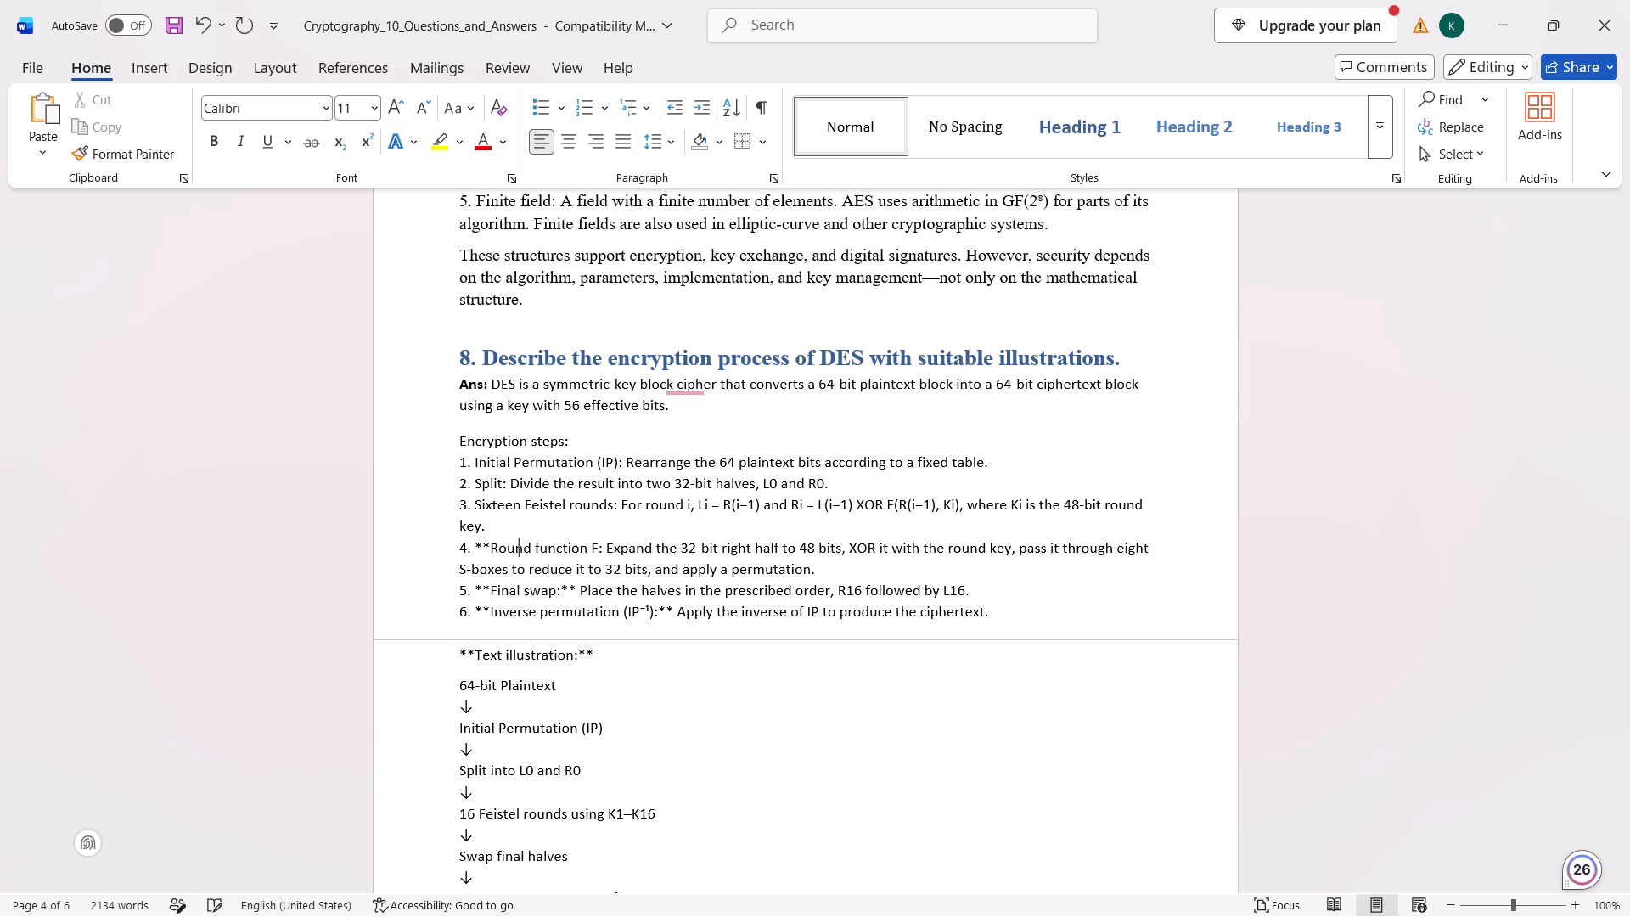
{"action": "key", "text": "Left"}
{"action": "key", "text": "Left"}
{"action": "key", "text": "BackSpace"}
{"action": "key", "text": "BackSpace"}
Delete the double asterisks before and after "Final swap:" in item 5 of question 8's encryption steps.
{"action": "key", "text": "Down"}
{"action": "key", "text": "Down"}
{"action": "key", "text": "Right"}
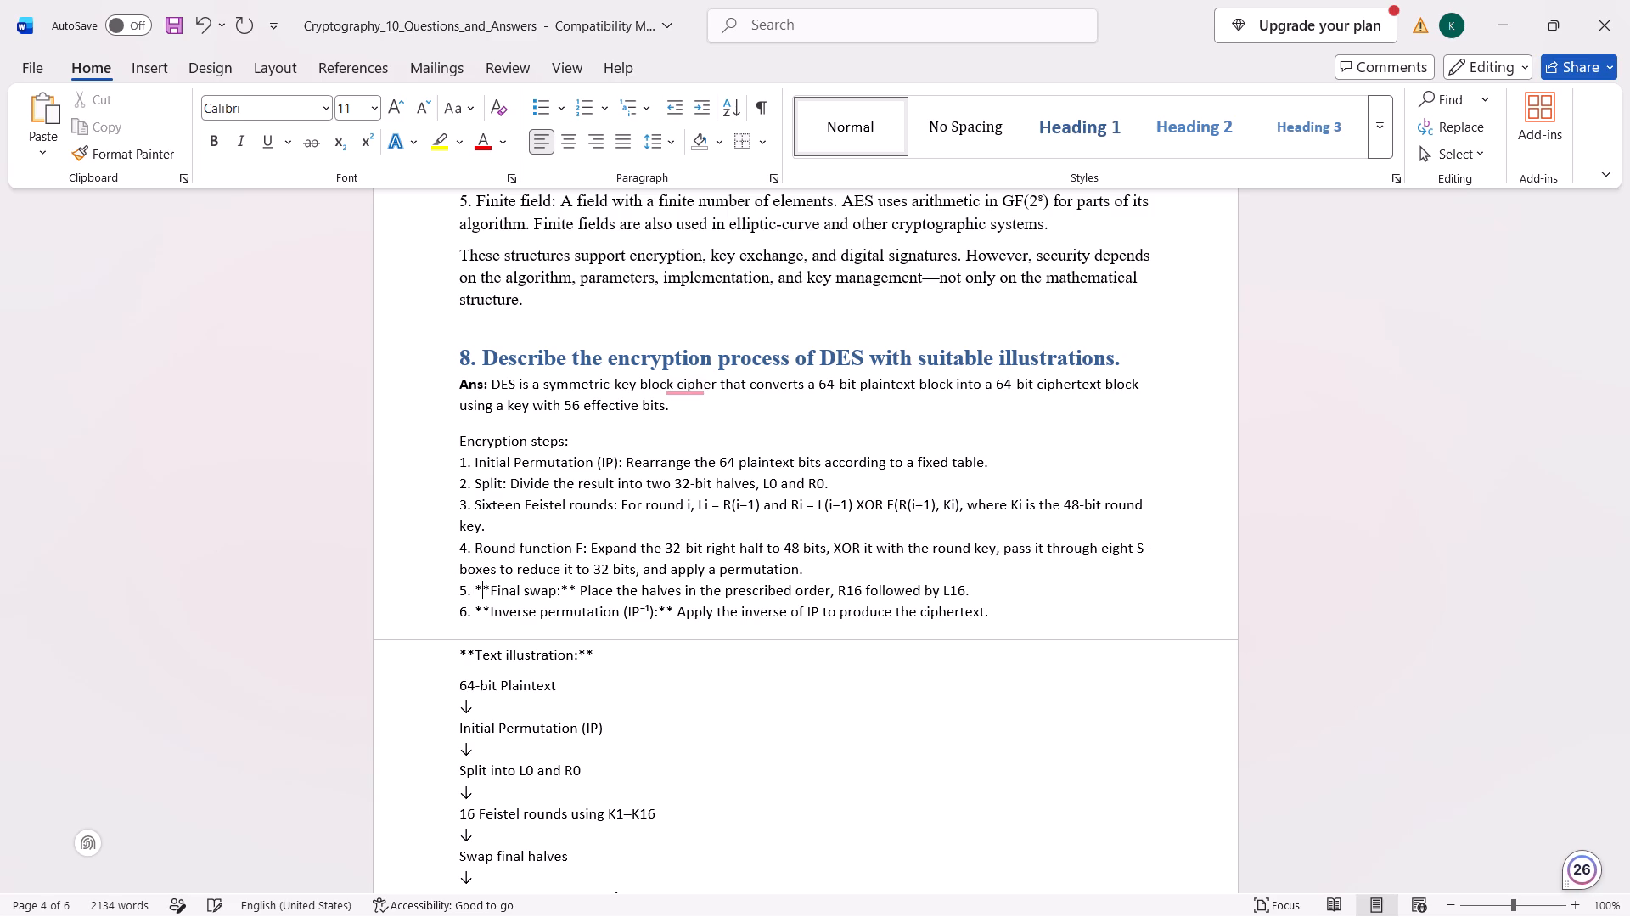
{"action": "key", "text": "Right"}
{"action": "key", "text": "BackSpace"}
{"action": "key", "text": "BackSpace"}
{"action": "key", "text": "Right"}
{"action": "key", "text": "Right"}
{"action": "key", "text": "Right"}
{"action": "key", "text": "Right"}
{"action": "key", "text": "Right"}
{"action": "key", "text": "Right"}
{"action": "key", "text": "Right"}
{"action": "key", "text": "Right"}
{"action": "key", "text": "Right"}
{"action": "key", "text": "Right"}
{"action": "key", "text": "Right"}
{"action": "key", "text": "Right"}
{"action": "key", "text": "Right"}
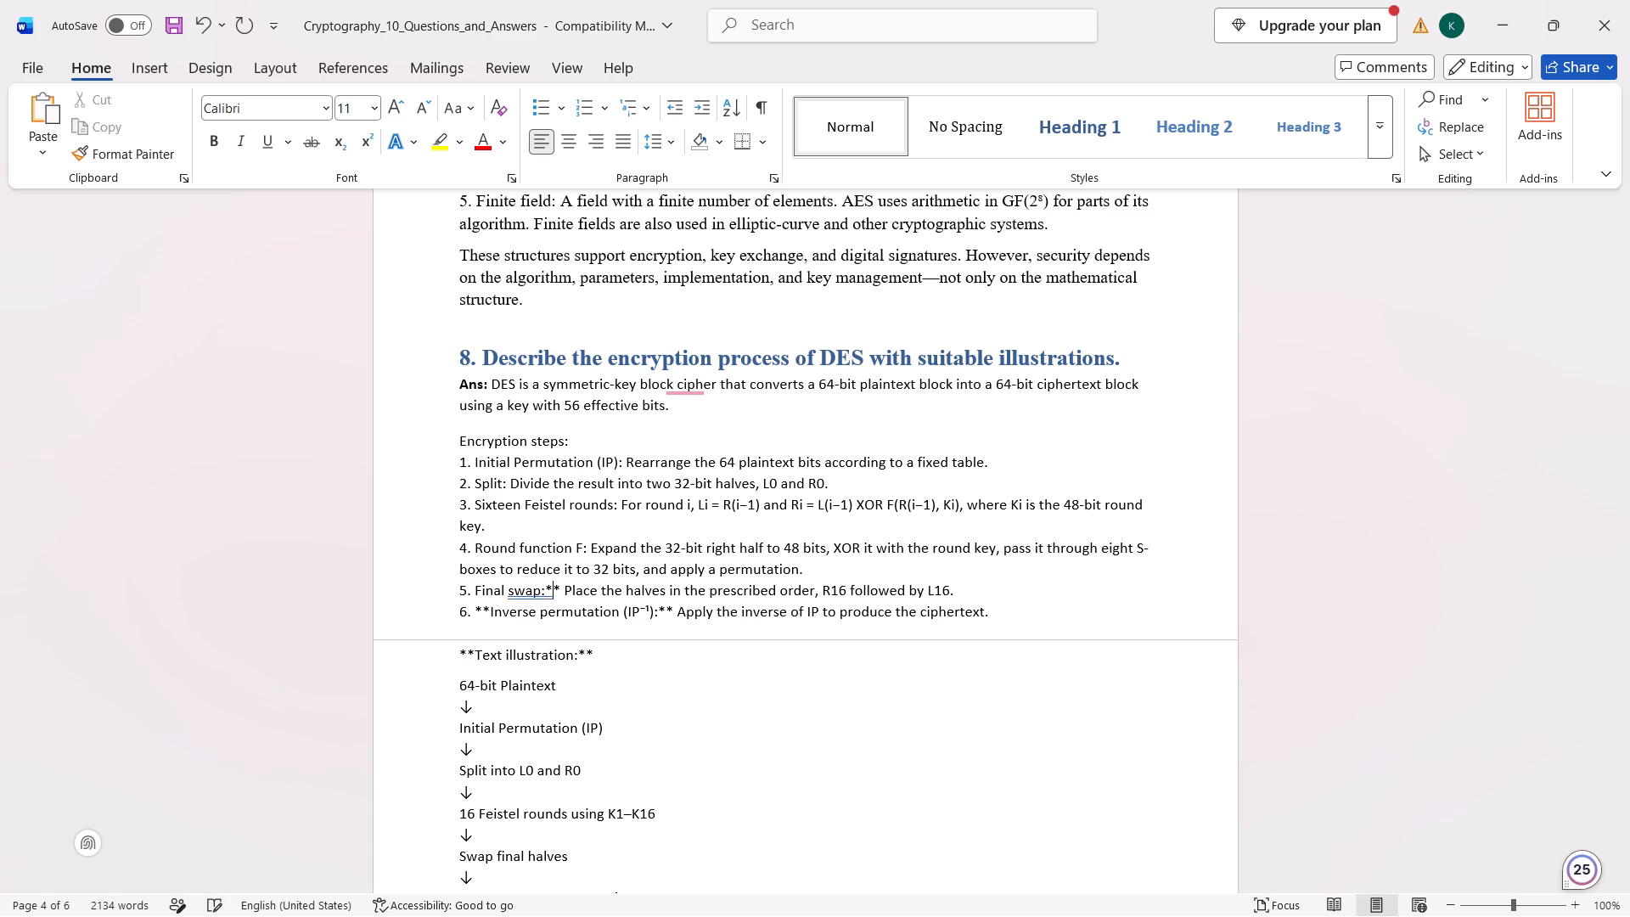
{"action": "key", "text": "Right"}
{"action": "key", "text": "BackSpace"}
{"action": "key", "text": "BackSpace"}
Delete the double asterisks after and before "Inverse permutation (IP⁻¹):" in item 6 of question 8's encryption steps.
{"action": "key", "text": "Down"}
{"action": "key", "text": "Right"}
{"action": "key", "text": "Right"}
{"action": "key", "text": "Right"}
{"action": "key", "text": "Right"}
{"action": "key", "text": "Right"}
{"action": "key", "text": "Right"}
{"action": "key", "text": "Right"}
{"action": "key", "text": "Right"}
{"action": "key", "text": "Right"}
{"action": "key", "text": "Right"}
{"action": "key", "text": "Right"}
{"action": "key", "text": "Right"}
{"action": "key", "text": "Right"}
{"action": "key", "text": "Right"}
{"action": "key", "text": "Right"}
{"action": "key", "text": "Right"}
{"action": "key", "text": "Right"}
{"action": "key", "text": "Right"}
{"action": "key", "text": "Right"}
{"action": "key", "text": "Right"}
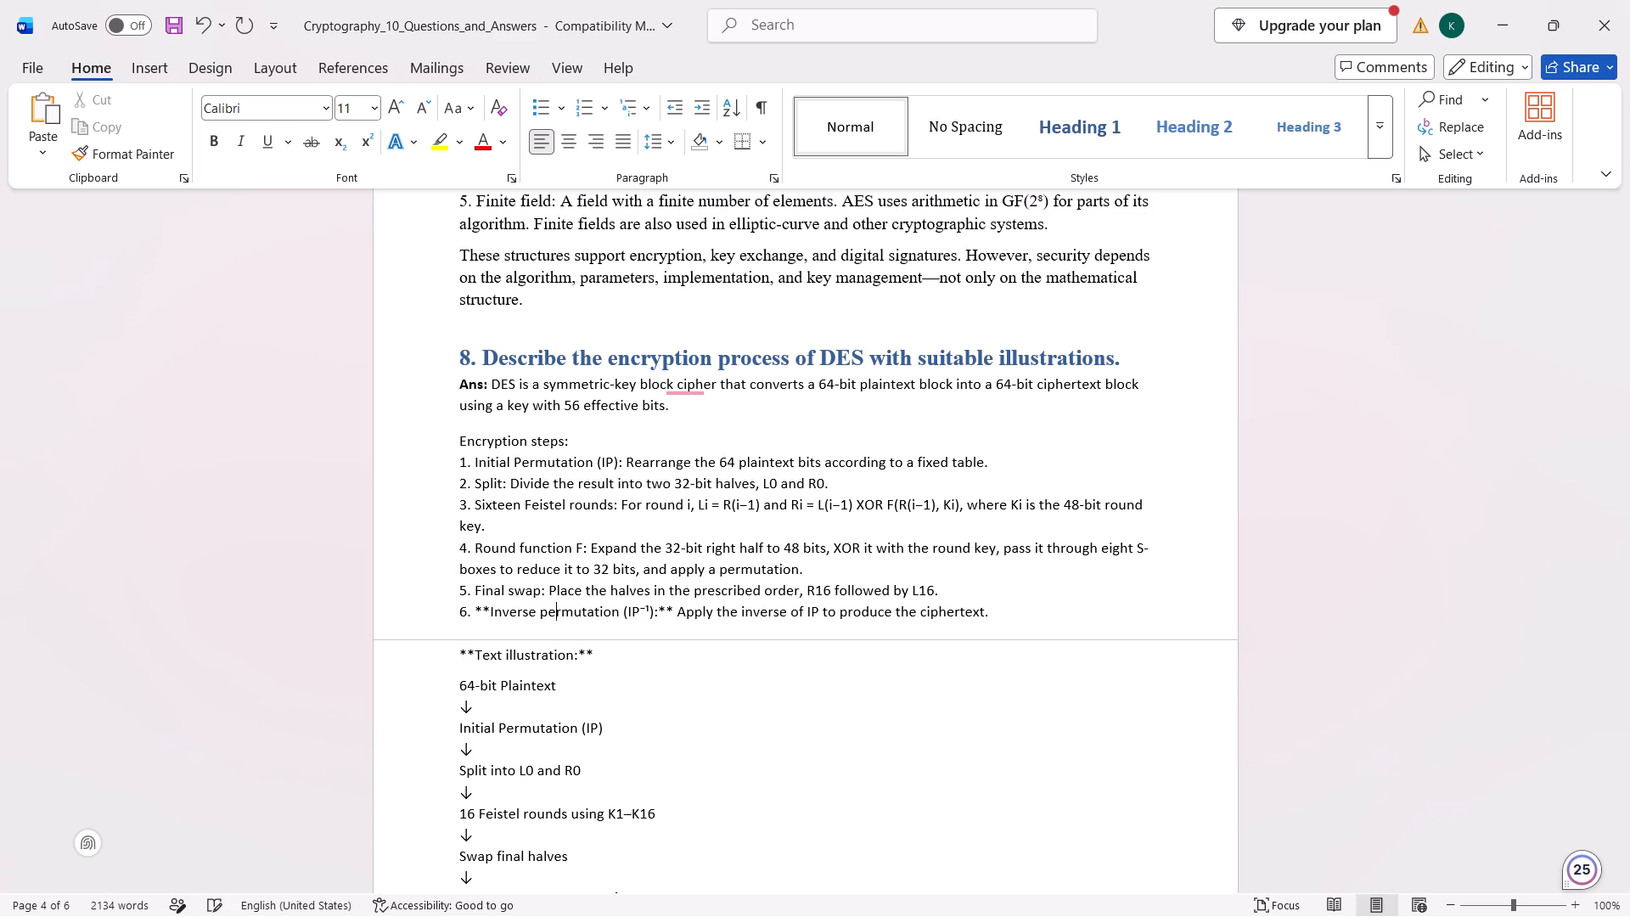
{"action": "key", "text": "Right"}
{"action": "key", "text": "BackSpace"}
{"action": "key", "text": "BackSpace"}
{"action": "key", "text": "Left"}
{"action": "key", "text": "Left"}
{"action": "key", "text": "Left"}
{"action": "key", "text": "Left"}
{"action": "key", "text": "Left"}
{"action": "key", "text": "Left"}
{"action": "key", "text": "Left"}
{"action": "key", "text": "Left"}
{"action": "key", "text": "Left"}
{"action": "key", "text": "Left"}
{"action": "key", "text": "Left"}
{"action": "key", "text": "Left"}
{"action": "key", "text": "Left"}
{"action": "key", "text": "Left"}
{"action": "key", "text": "Left"}
{"action": "key", "text": "Left"}
{"action": "key", "text": "Left"}
{"action": "key", "text": "Left"}
{"action": "key", "text": "Left"}
{"action": "key", "text": "Left"}
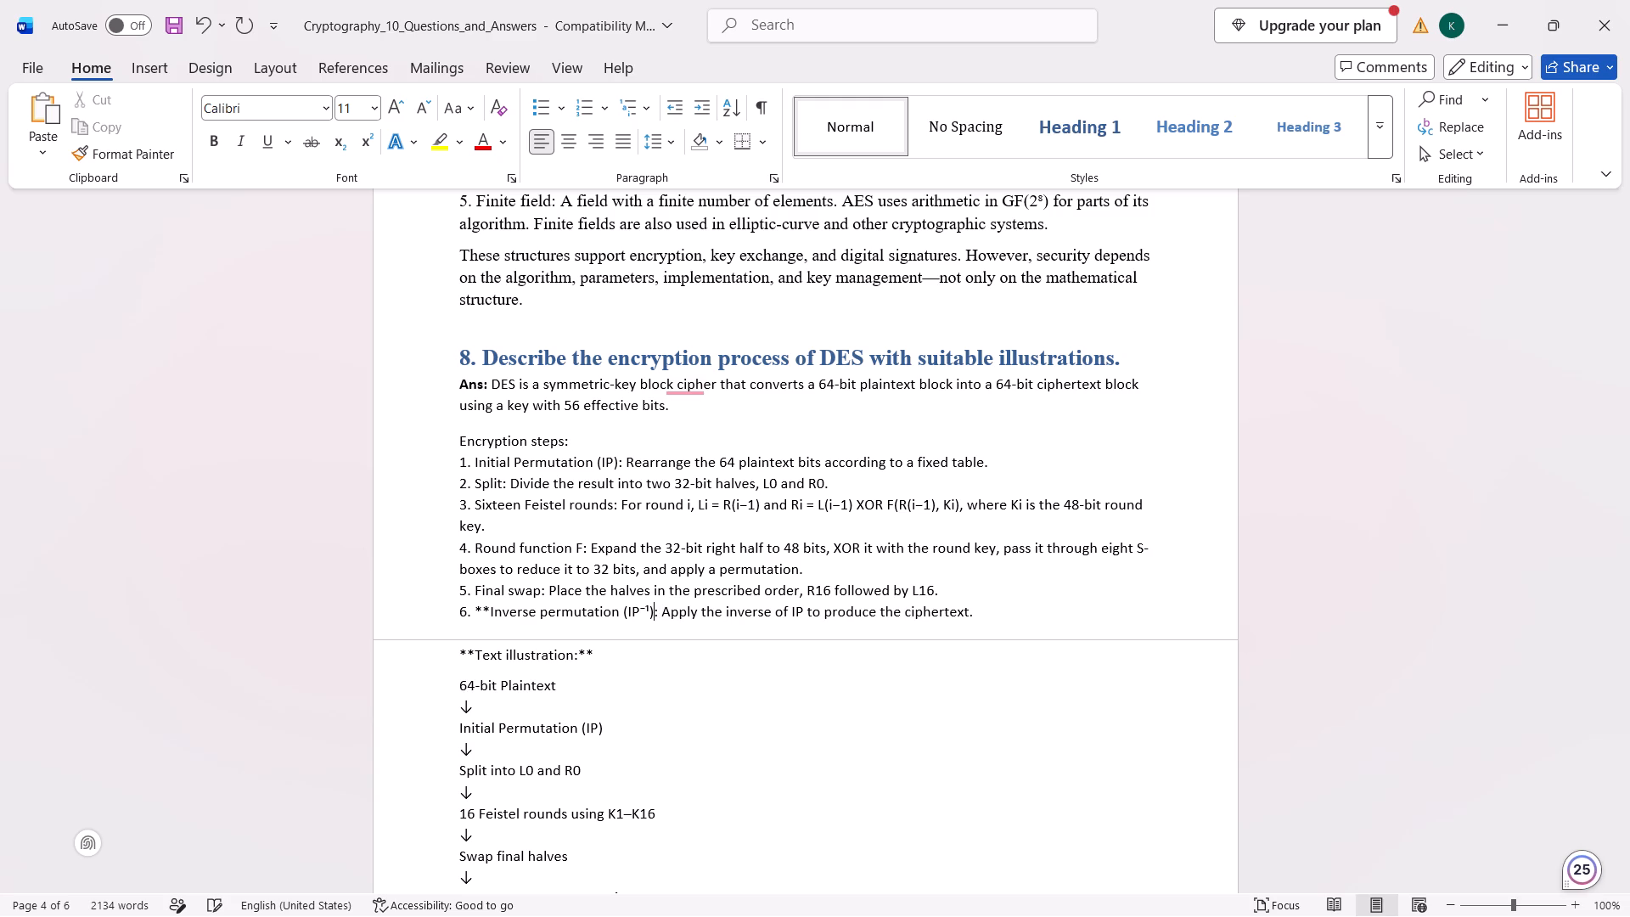
{"action": "key", "text": "Left"}
{"action": "key", "text": "BackSpace"}
{"action": "key", "text": "BackSpace"}
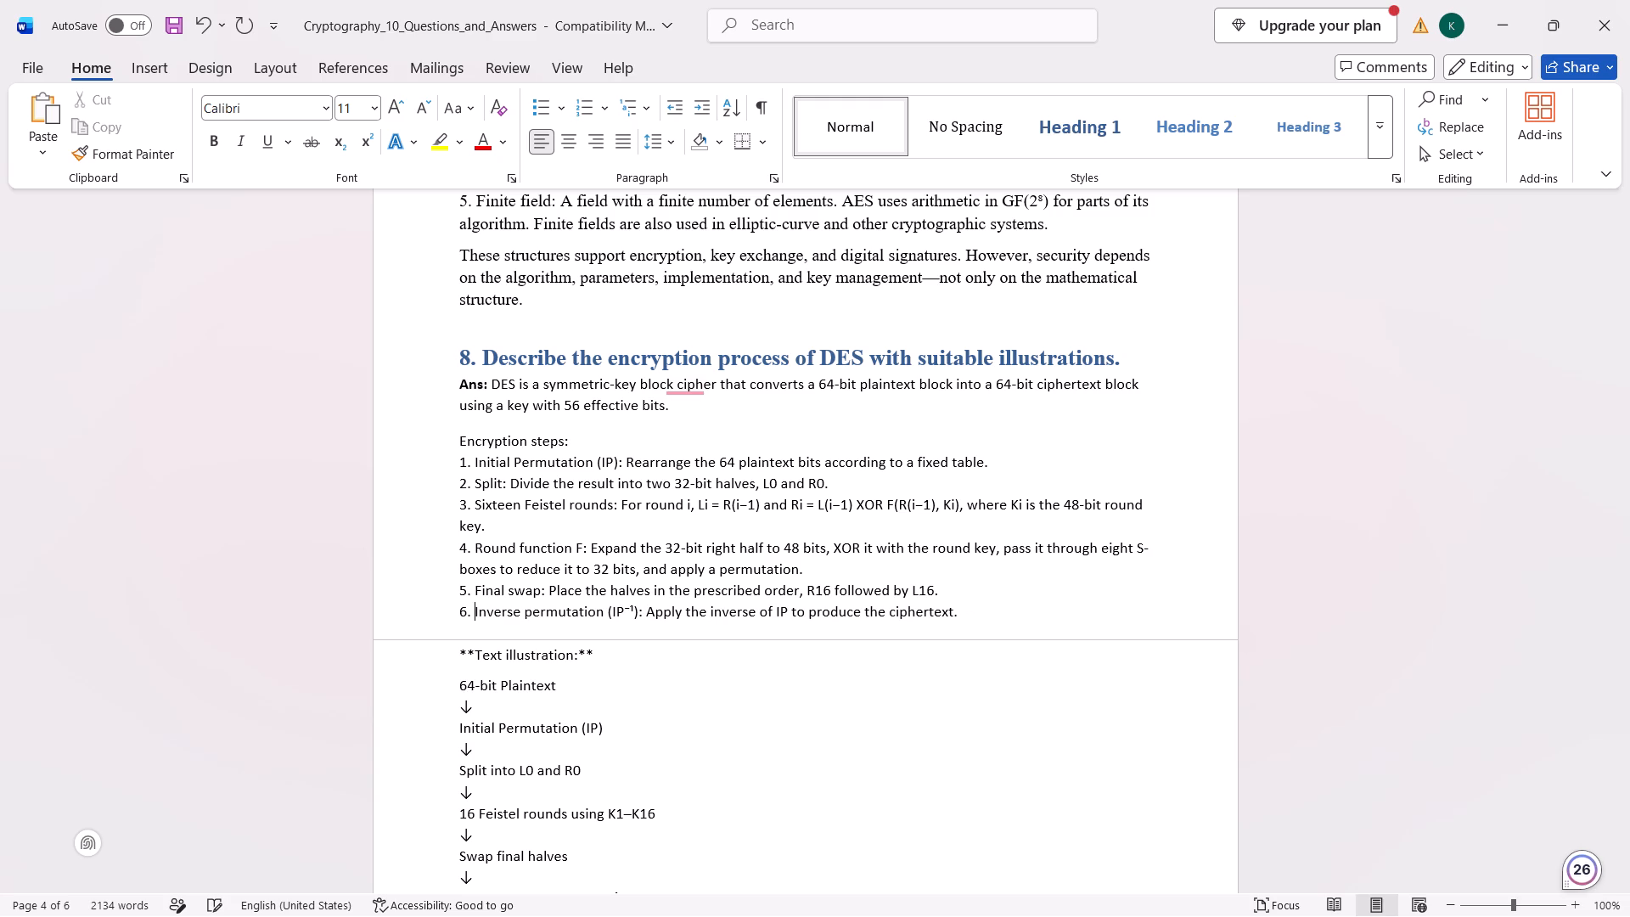
Delete the double asterisks before and after the "Text illustration:" label in question 8's answer.
{"action": "key", "text": "Down"}
{"action": "key", "text": "BackSpace"}
{"action": "key", "text": "BackSpace"}
{"action": "key", "text": "Right"}
{"action": "key", "text": "Right"}
{"action": "key", "text": "Right"}
{"action": "key", "text": "Right"}
{"action": "key", "text": "Right"}
{"action": "key", "text": "Right"}
{"action": "key", "text": "Right"}
{"action": "key", "text": "Right"}
{"action": "key", "text": "Right"}
{"action": "key", "text": "Right"}
{"action": "key", "text": "Right"}
{"action": "key", "text": "Right"}
{"action": "key", "text": "Right"}
{"action": "key", "text": "Right"}
{"action": "key", "text": "Right"}
{"action": "key", "text": "Right"}
{"action": "key", "text": "Right"}
{"action": "key", "text": "Right"}
{"action": "key", "text": "Right"}
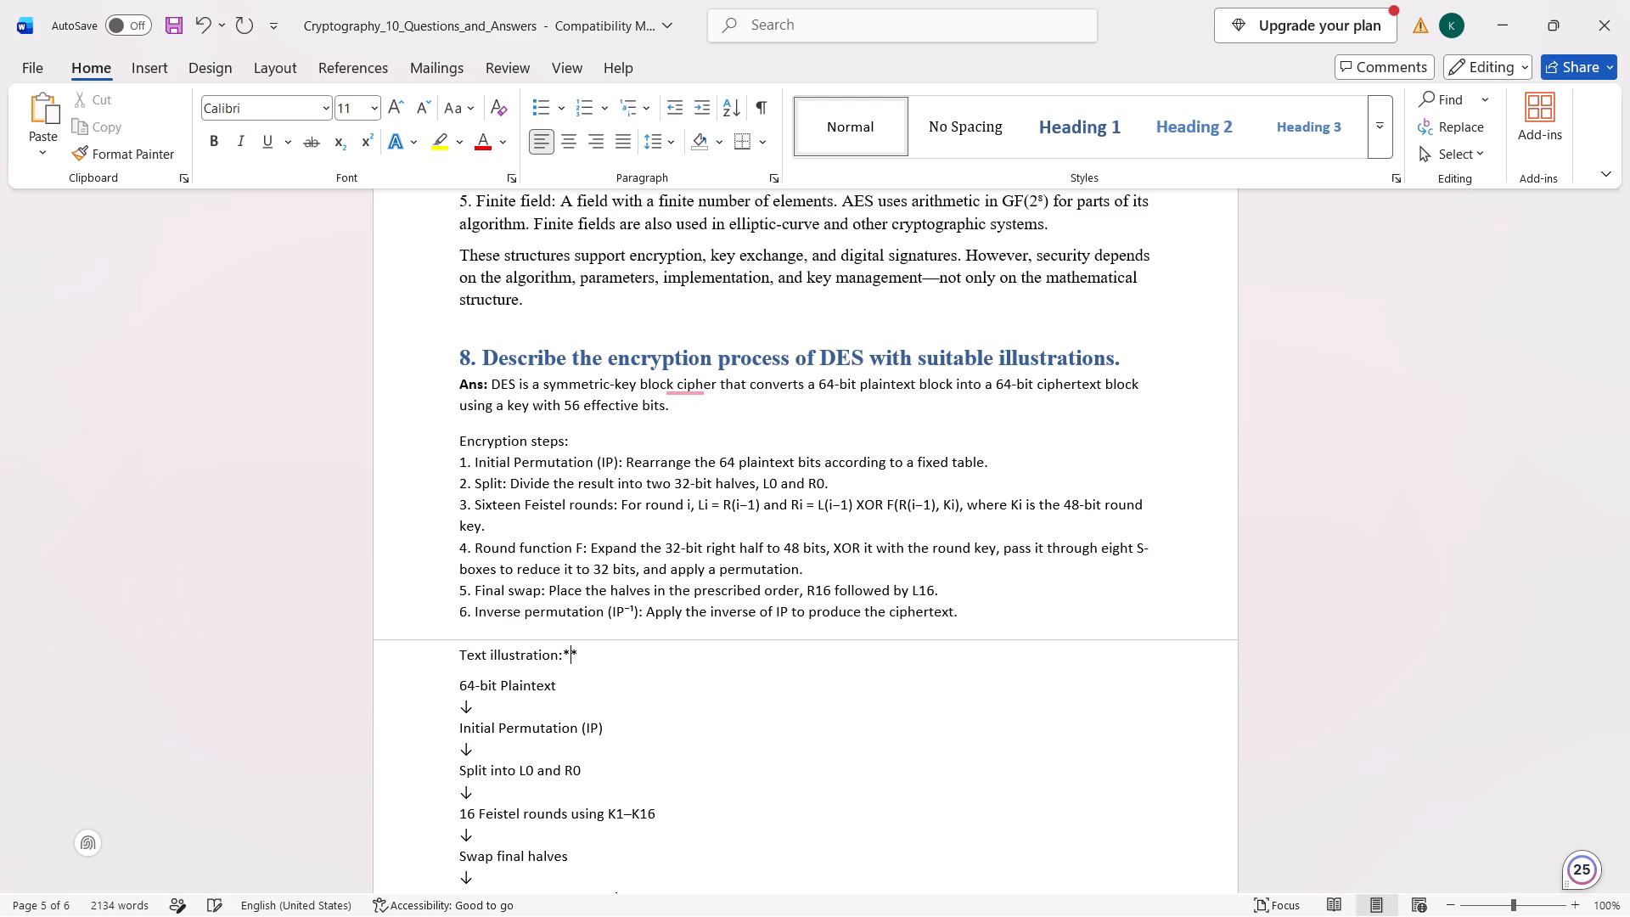
{"action": "key", "text": "Right"}
{"action": "key", "text": "BackSpace"}
{"action": "key", "text": "BackSpace"}
Set question 8's whole answer, from "Ans:" through the closing decryption paragraph, to Times New Roman.
{"action": "scroll", "coordinate": [487, 459], "scroll_direction": "down", "scroll_amount": 1}
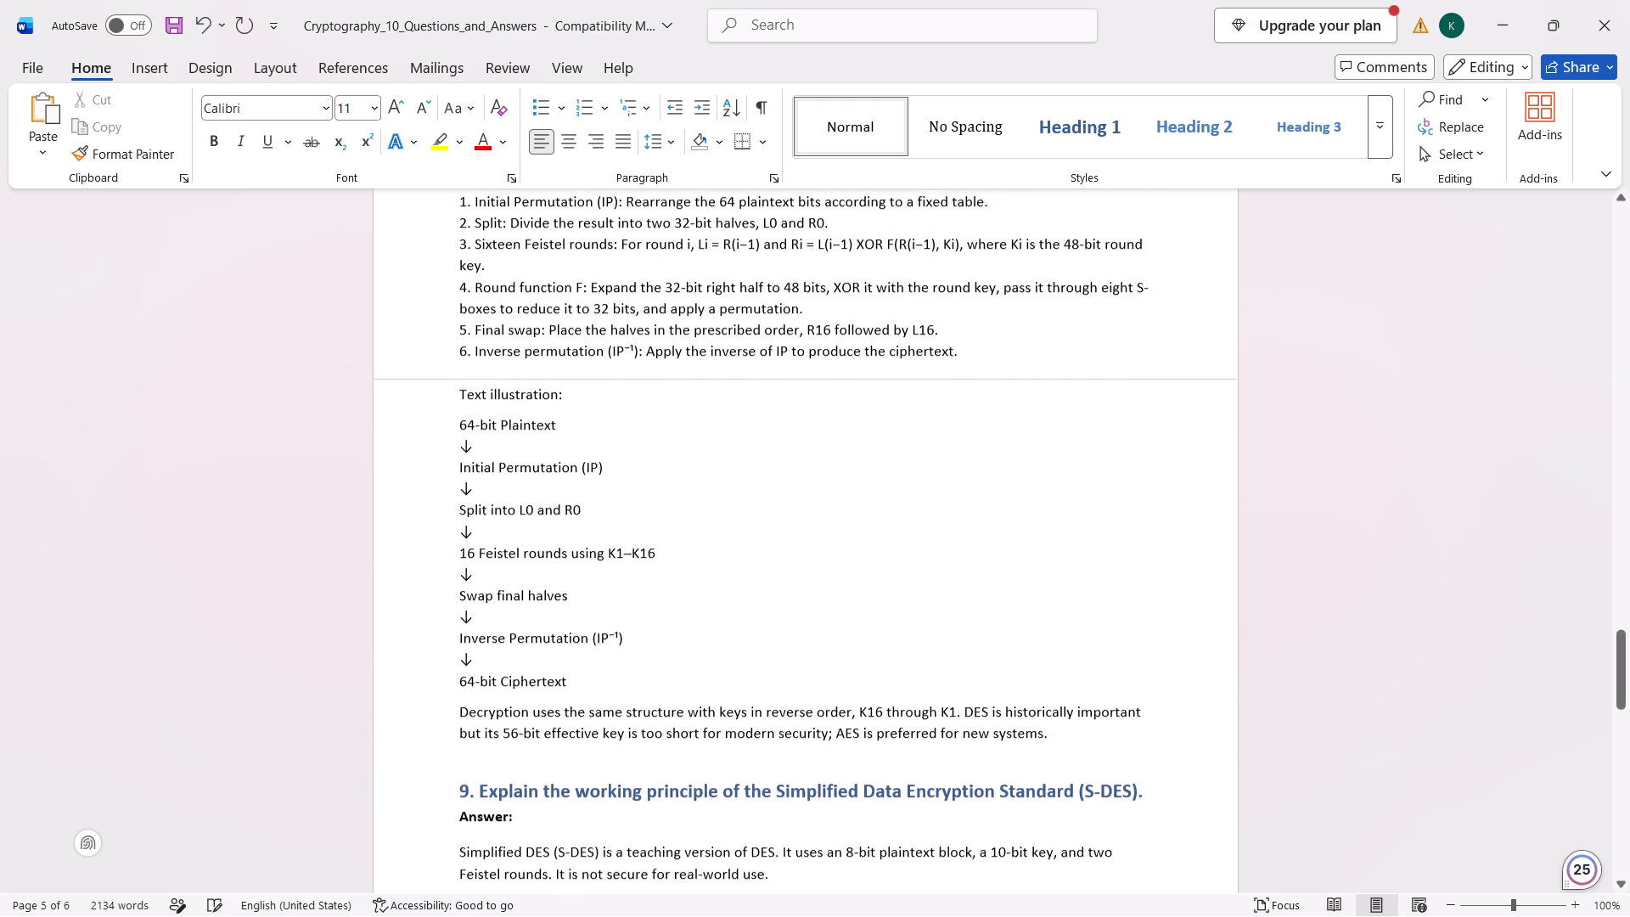
{"action": "scroll", "coordinate": [487, 459], "scroll_direction": "down", "scroll_amount": 1}
{"action": "scroll", "coordinate": [491, 368], "scroll_direction": "up", "scroll_amount": 2}
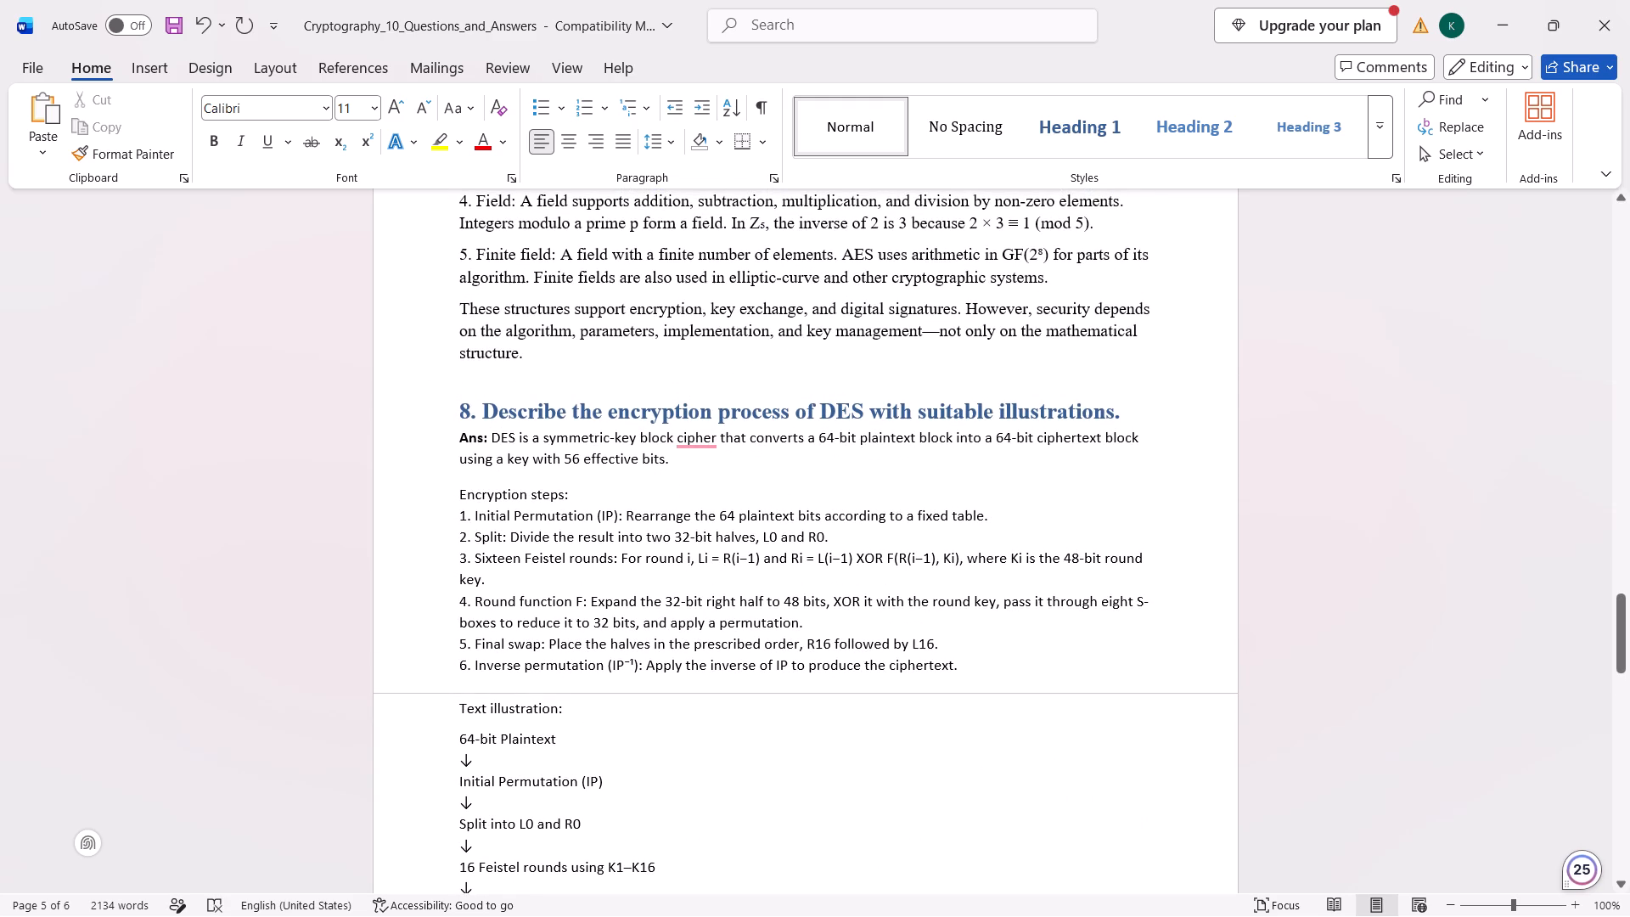
{"action": "left_click_drag", "start_coordinate": [454, 441], "coordinate": [689, 813]}
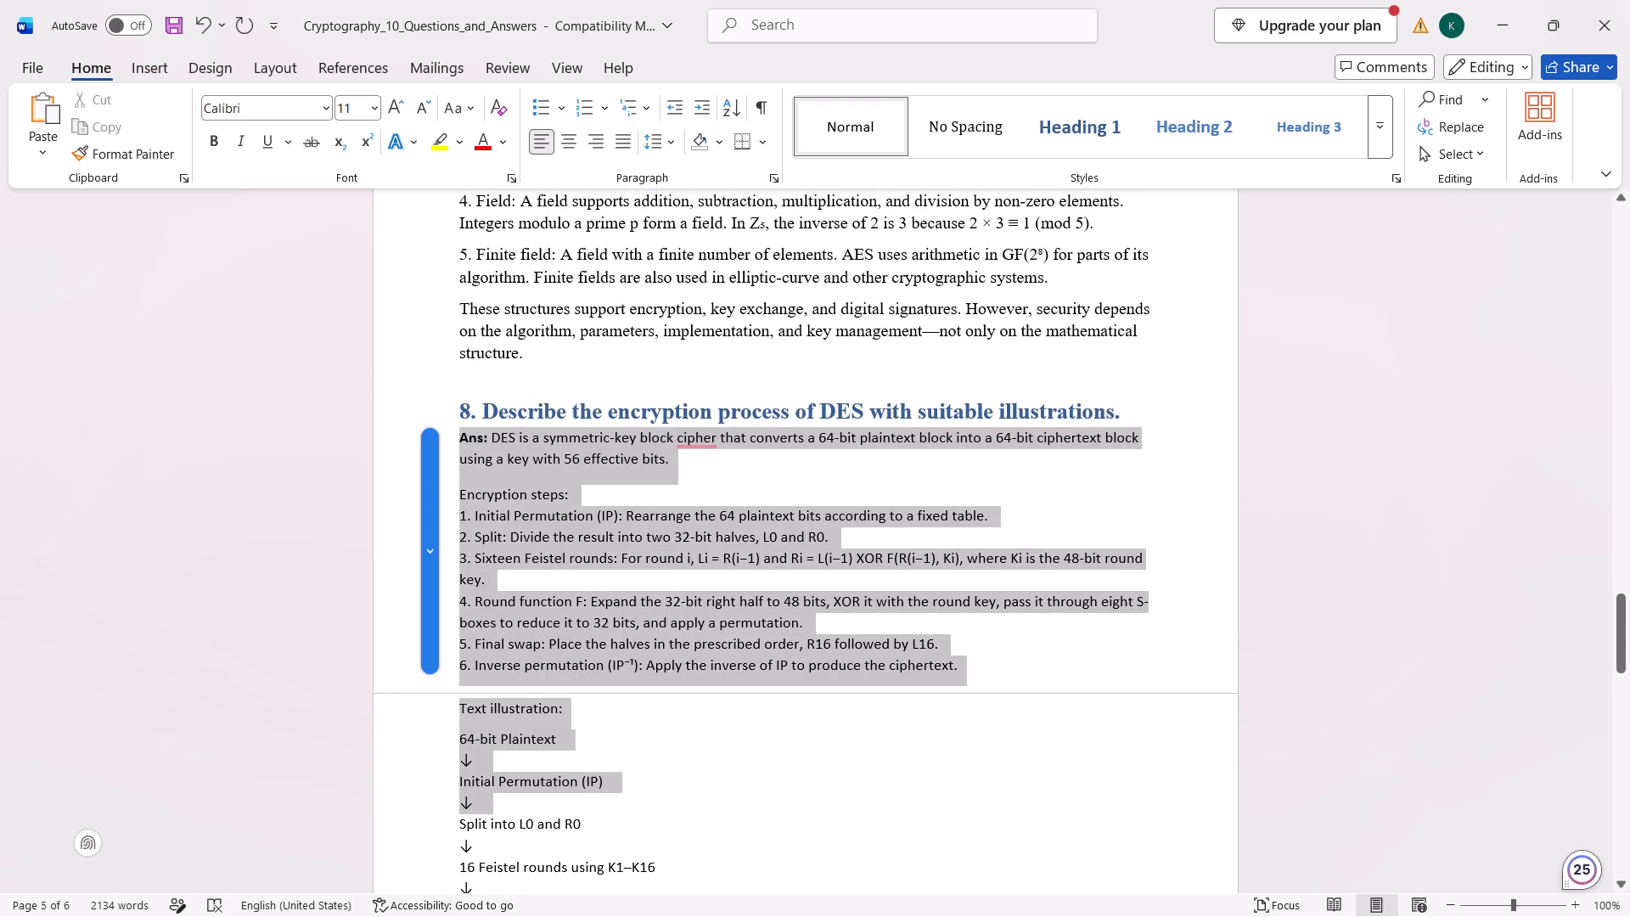
{"action": "left_click_drag", "start_coordinate": [689, 813], "coordinate": [698, 862]}
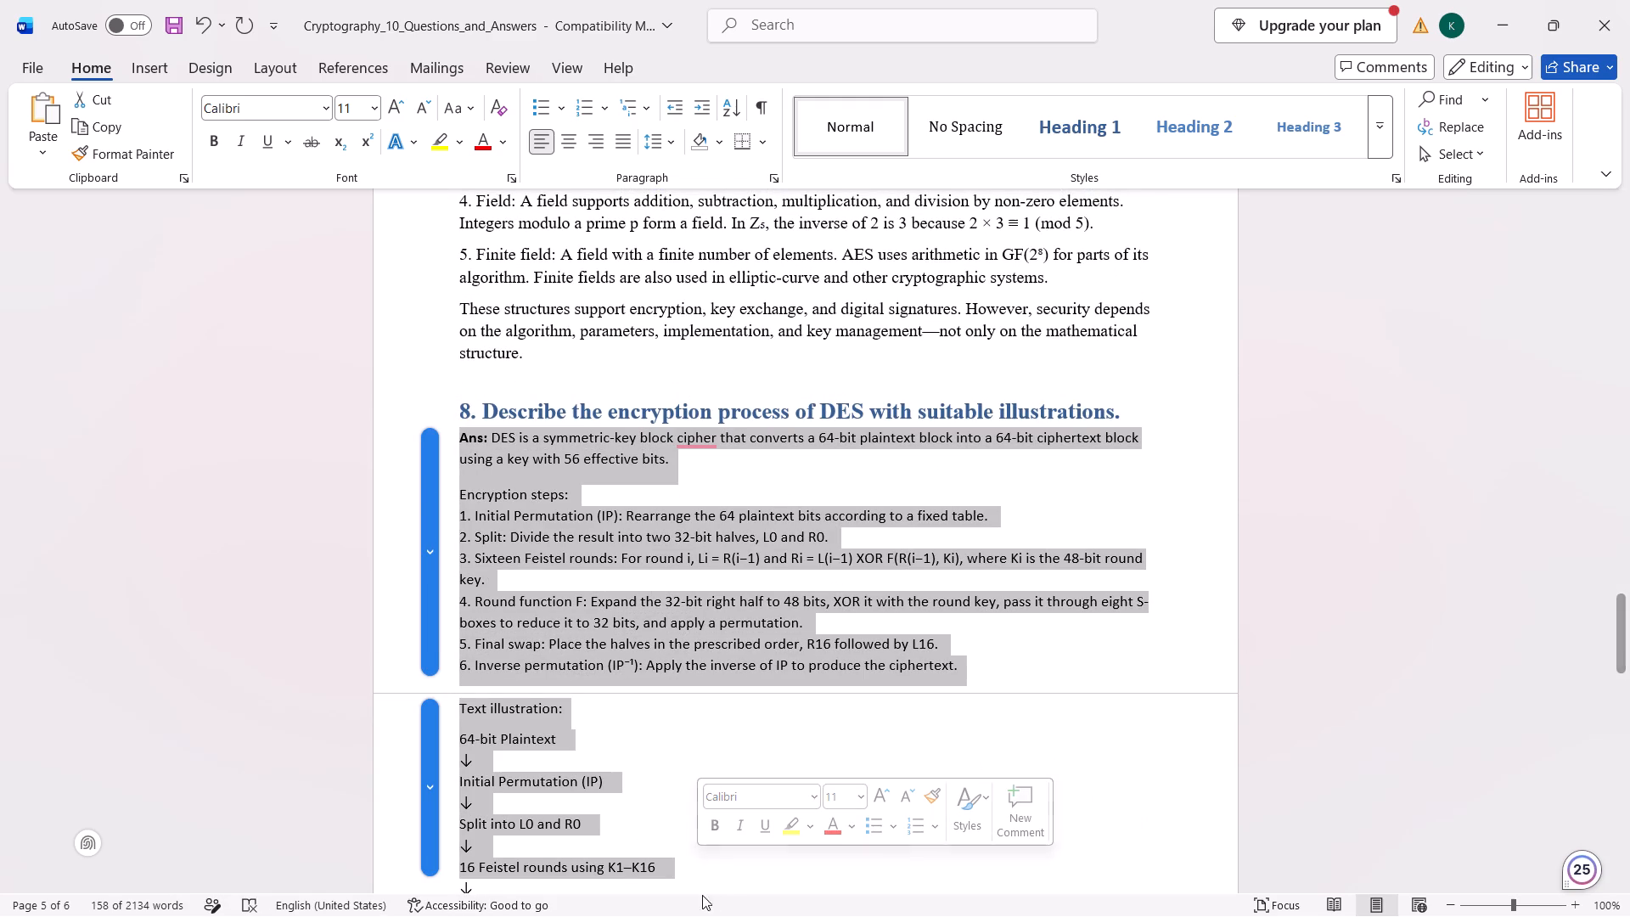
{"action": "left_click", "coordinate": [655, 717]}
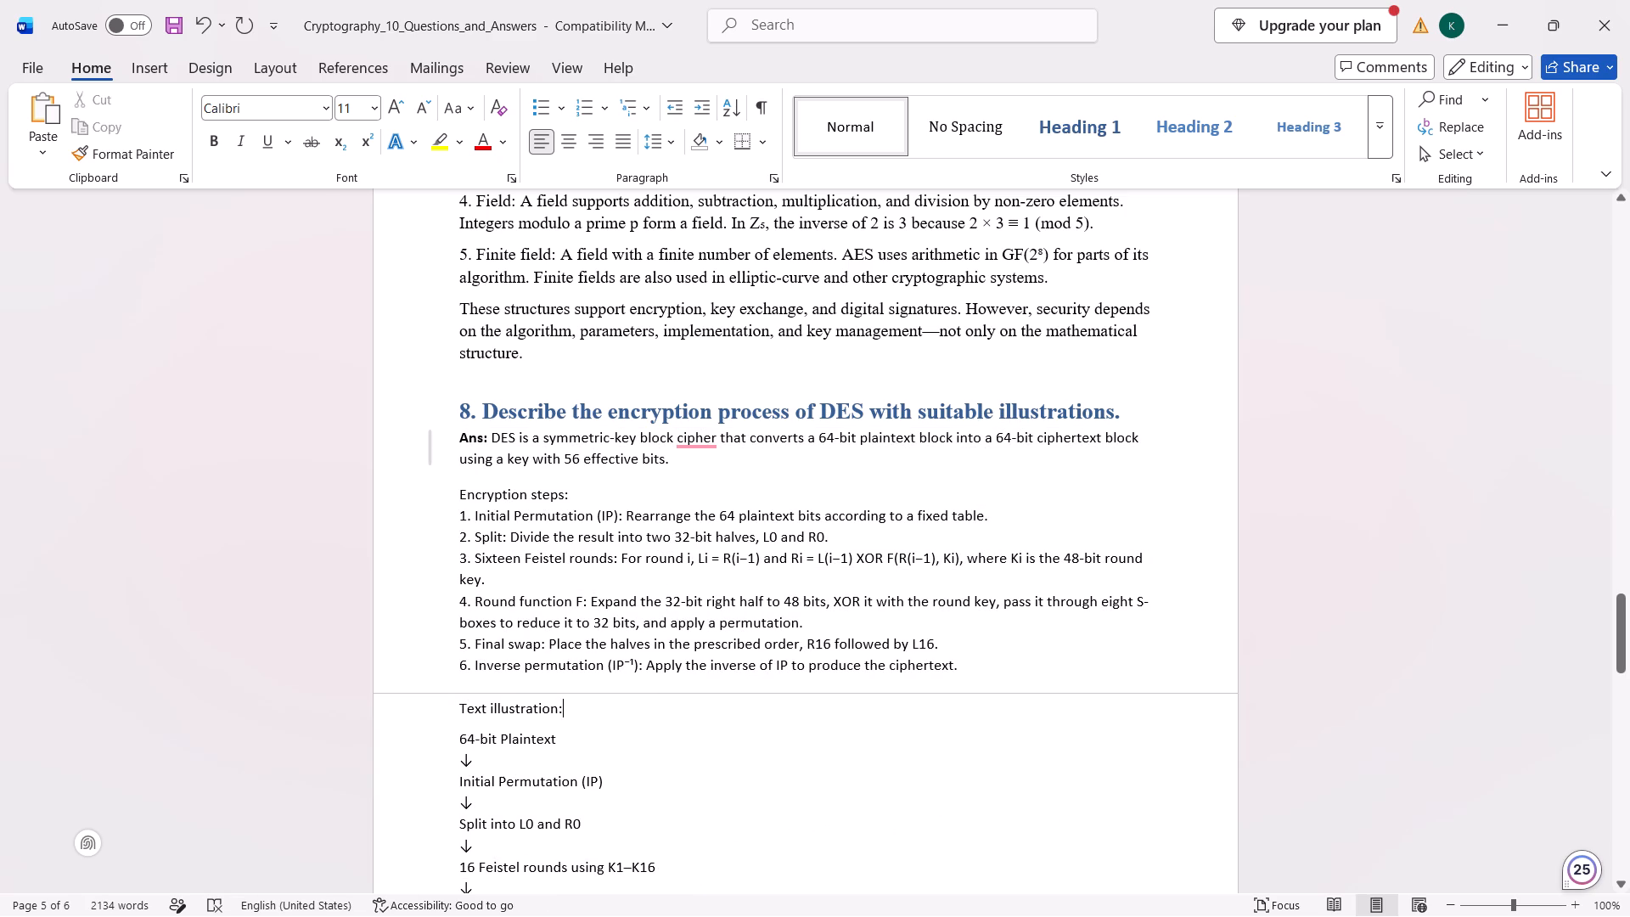
{"action": "left_click_drag", "start_coordinate": [458, 436], "coordinate": [763, 916]}
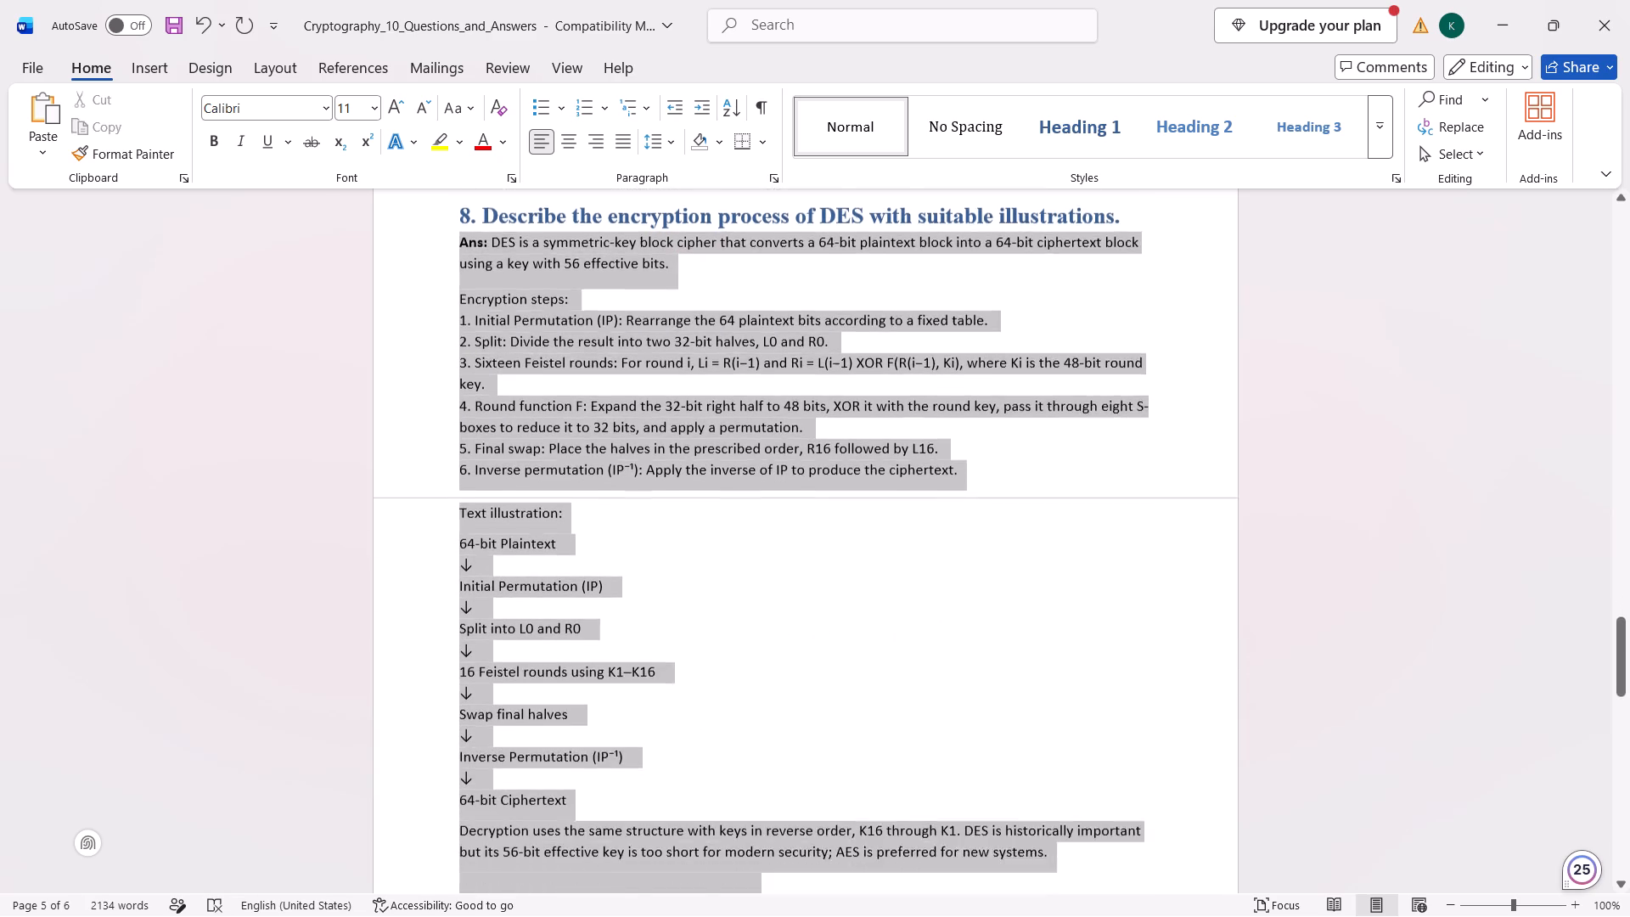
{"action": "left_click_drag", "start_coordinate": [763, 916], "coordinate": [1119, 651]}
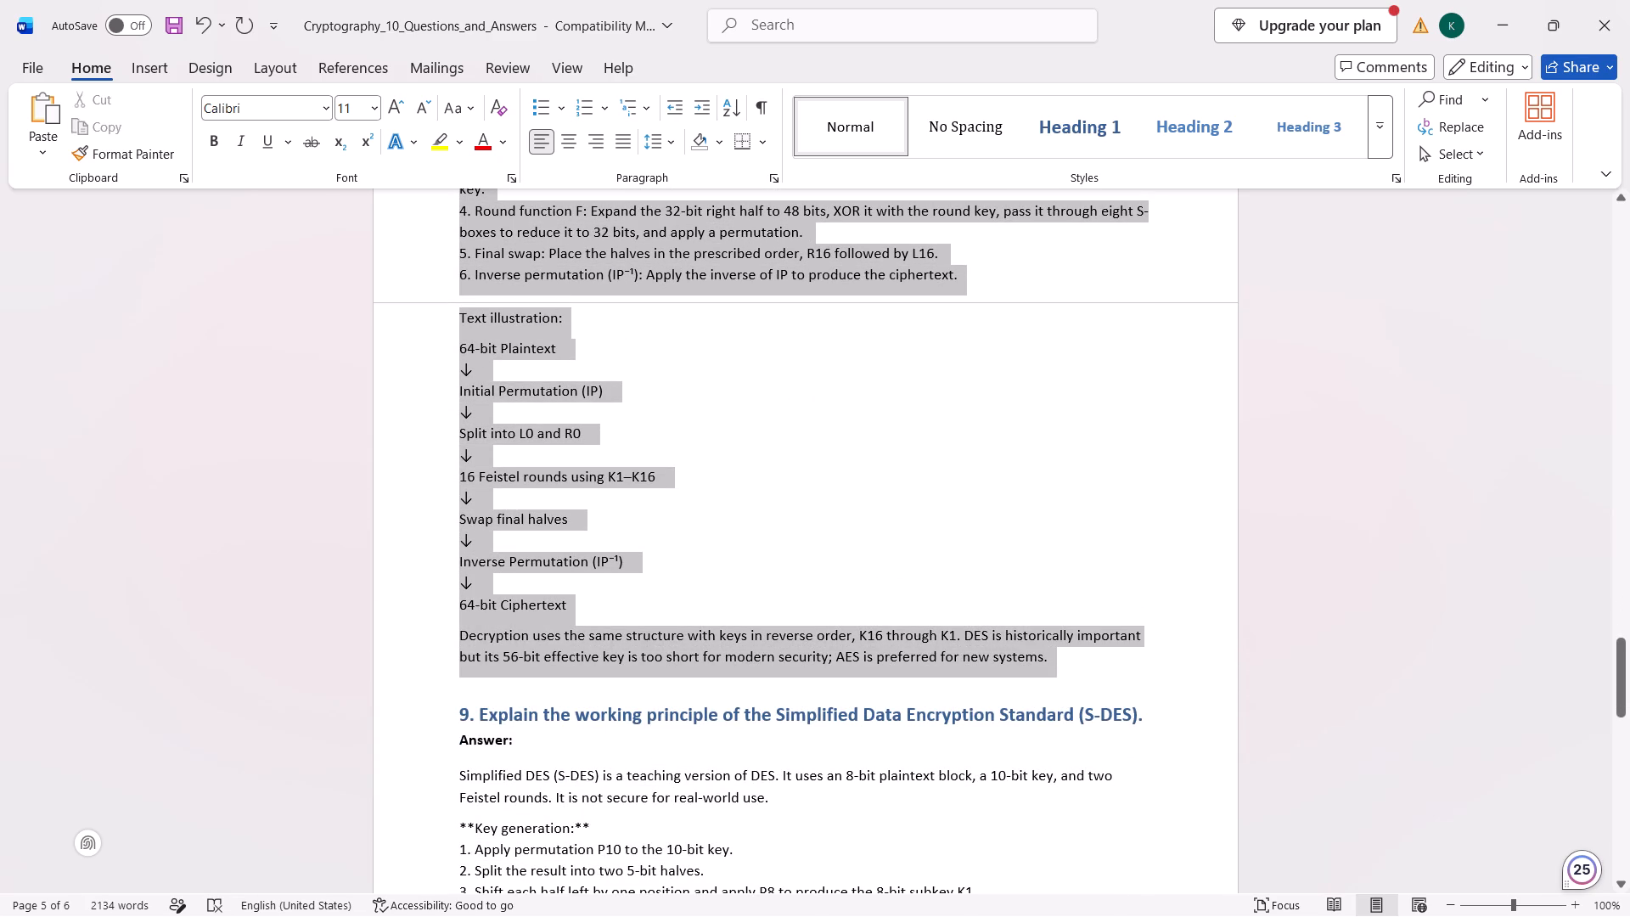
{"action": "left_click_drag", "start_coordinate": [1119, 651], "coordinate": [1147, 651]}
{"action": "left_click", "coordinate": [1267, 588]}
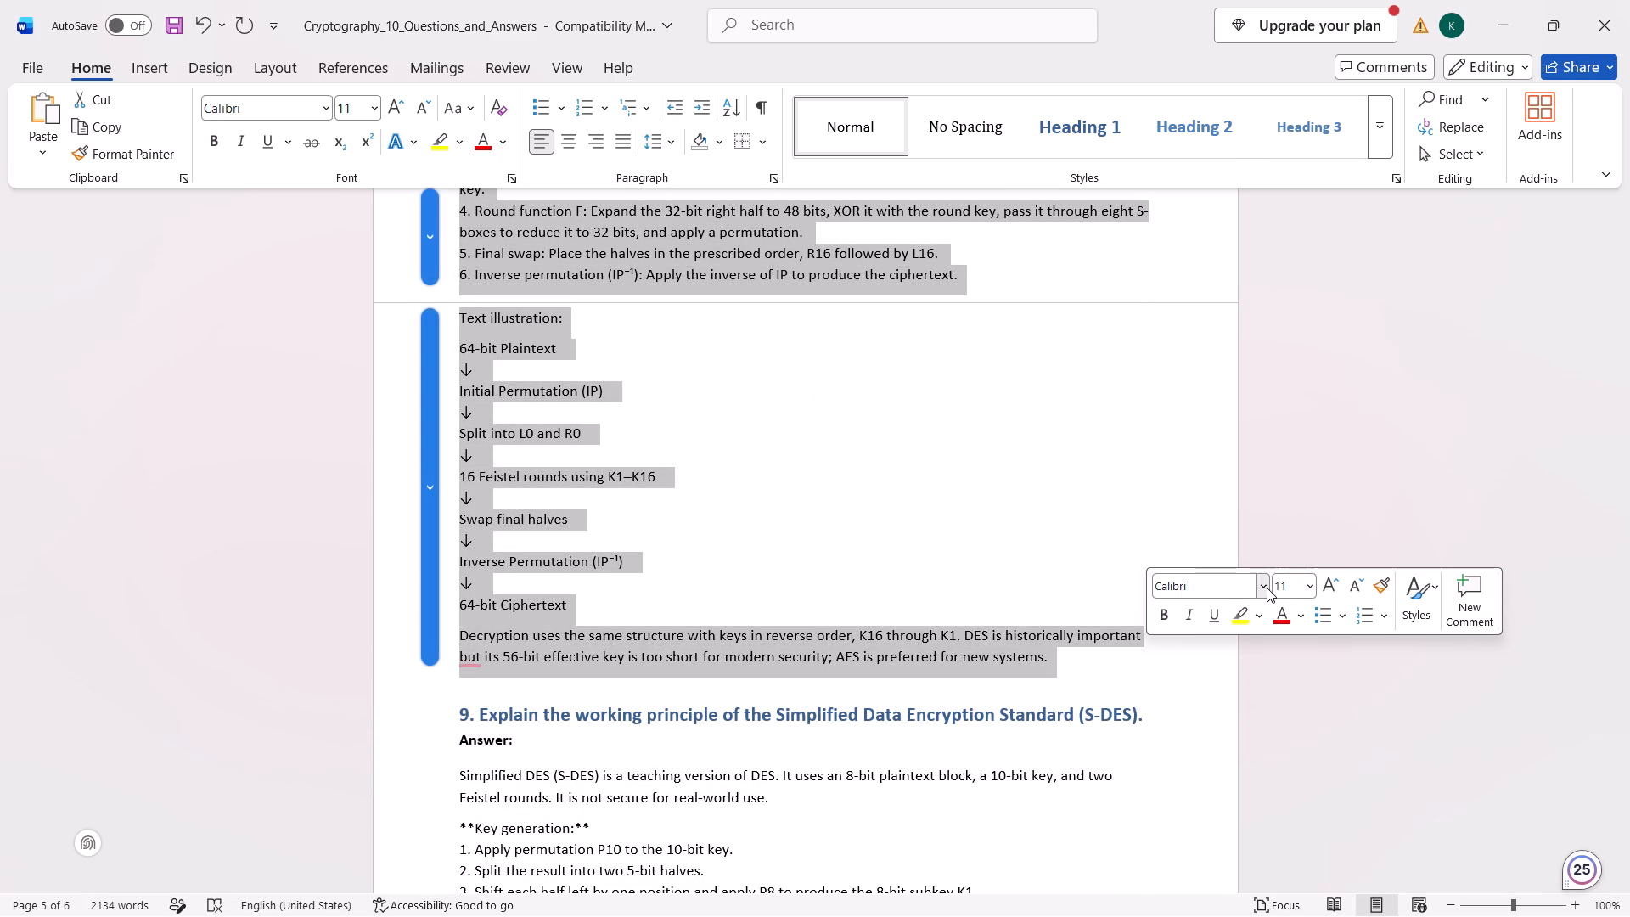
{"action": "scroll", "coordinate": [1231, 336], "scroll_direction": "up", "scroll_amount": 7}
{"action": "left_click", "coordinate": [1245, 147]}
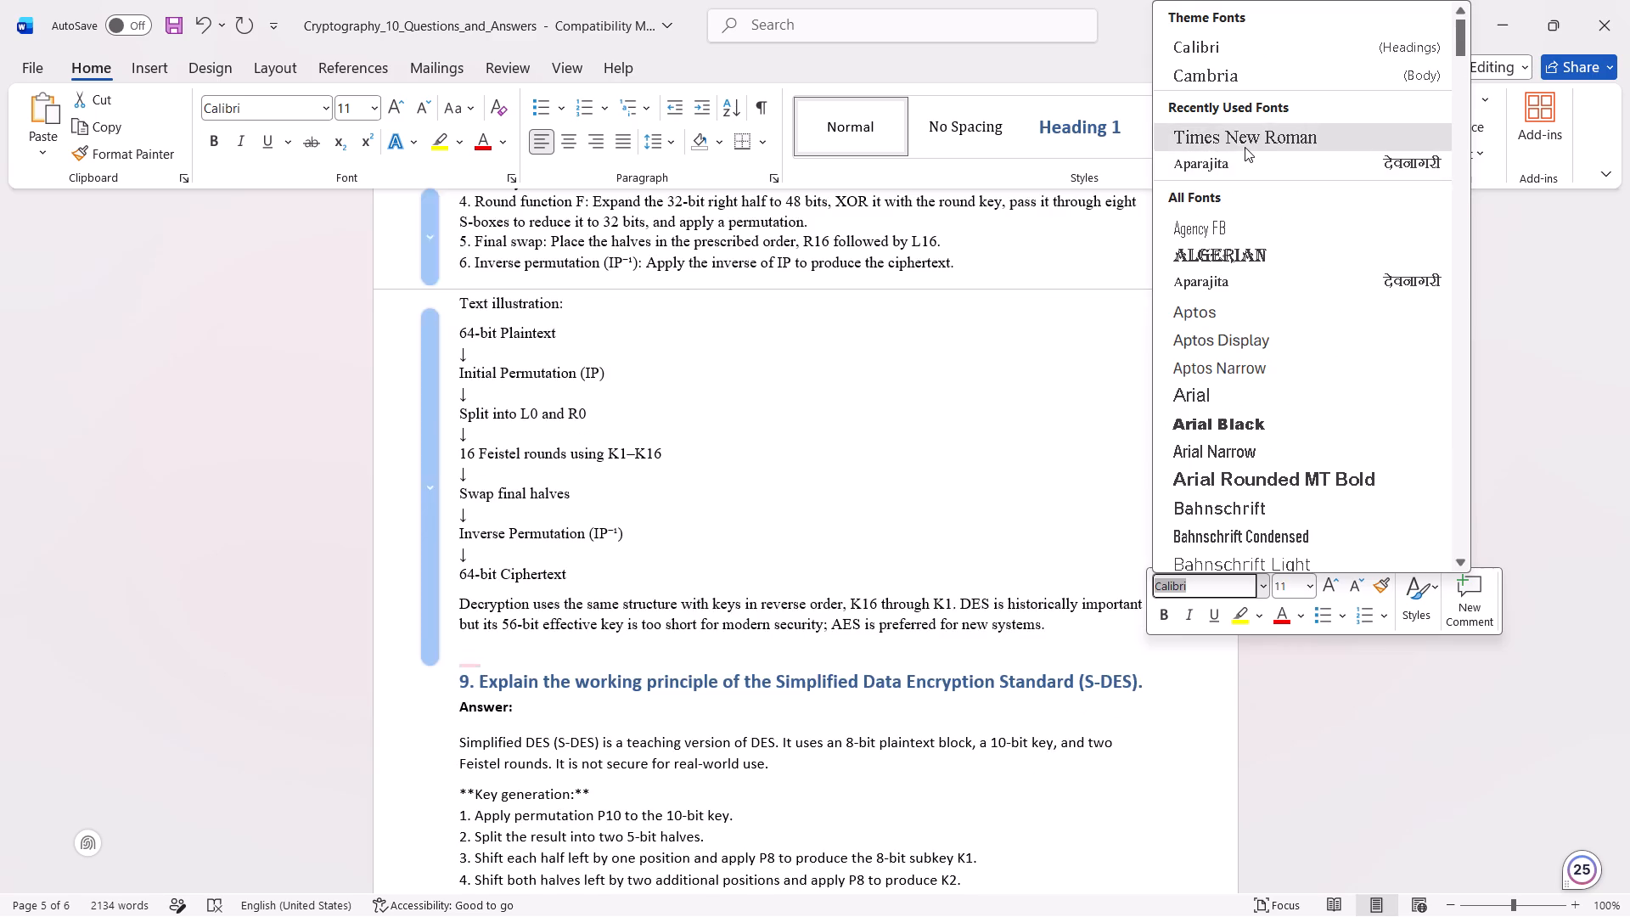
Set the font size of question 8's whole answer, from "Ans:" through the decryption paragraph, to 12.
{"action": "scroll", "coordinate": [598, 466], "scroll_direction": "up", "scroll_amount": 1}
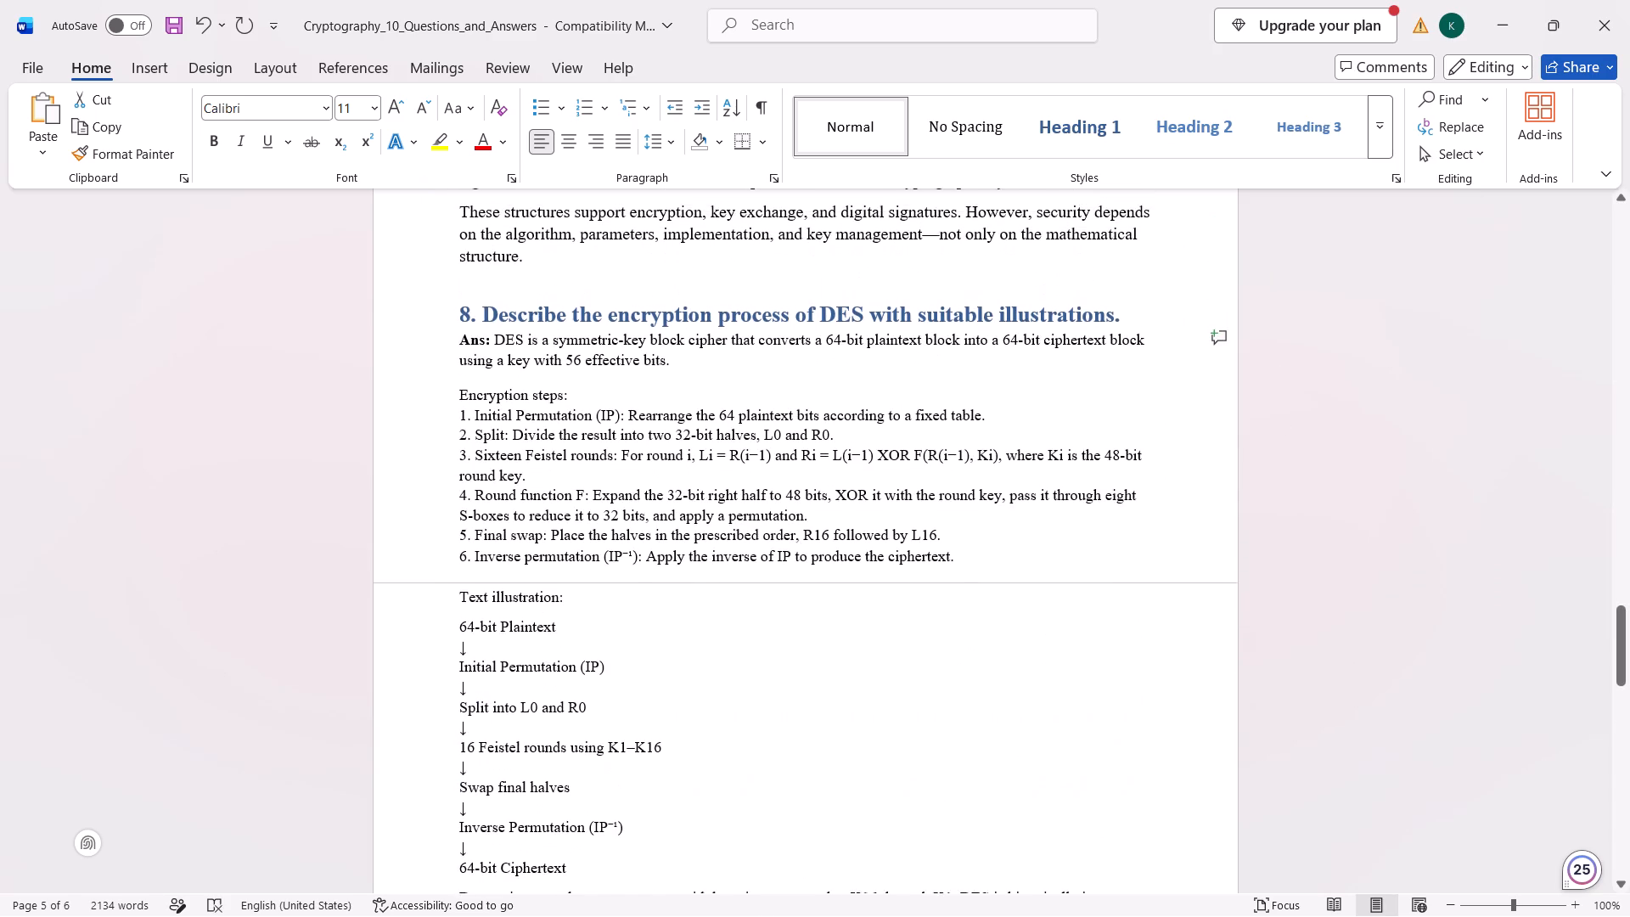
{"action": "left_click", "coordinate": [460, 343]}
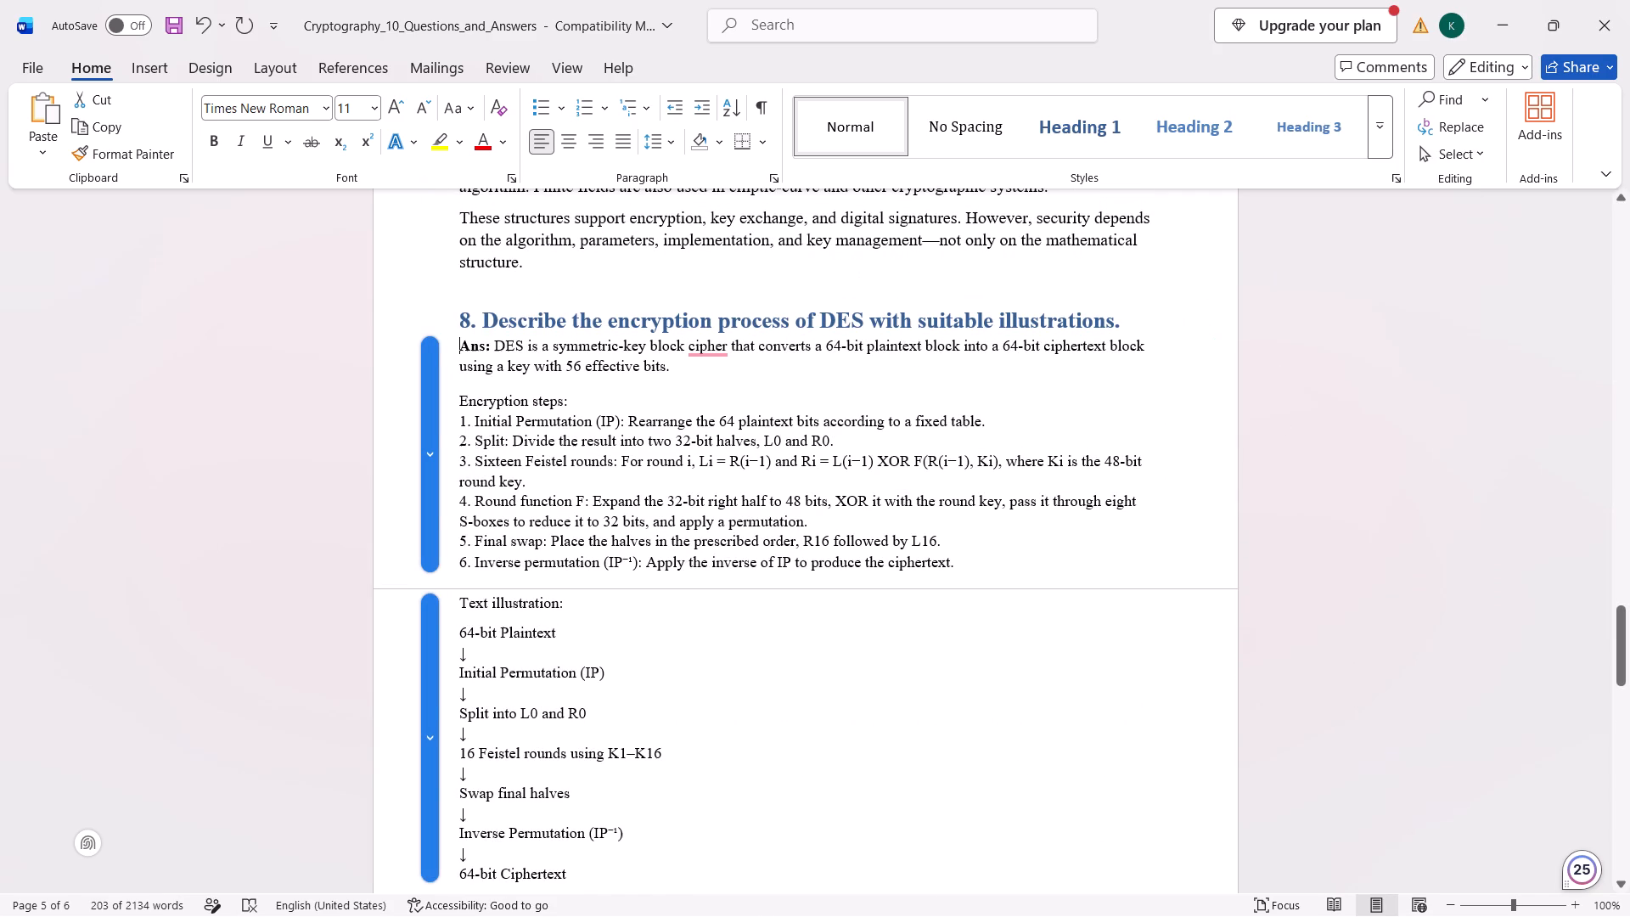
{"action": "left_click_drag", "start_coordinate": [460, 343], "coordinate": [759, 887]}
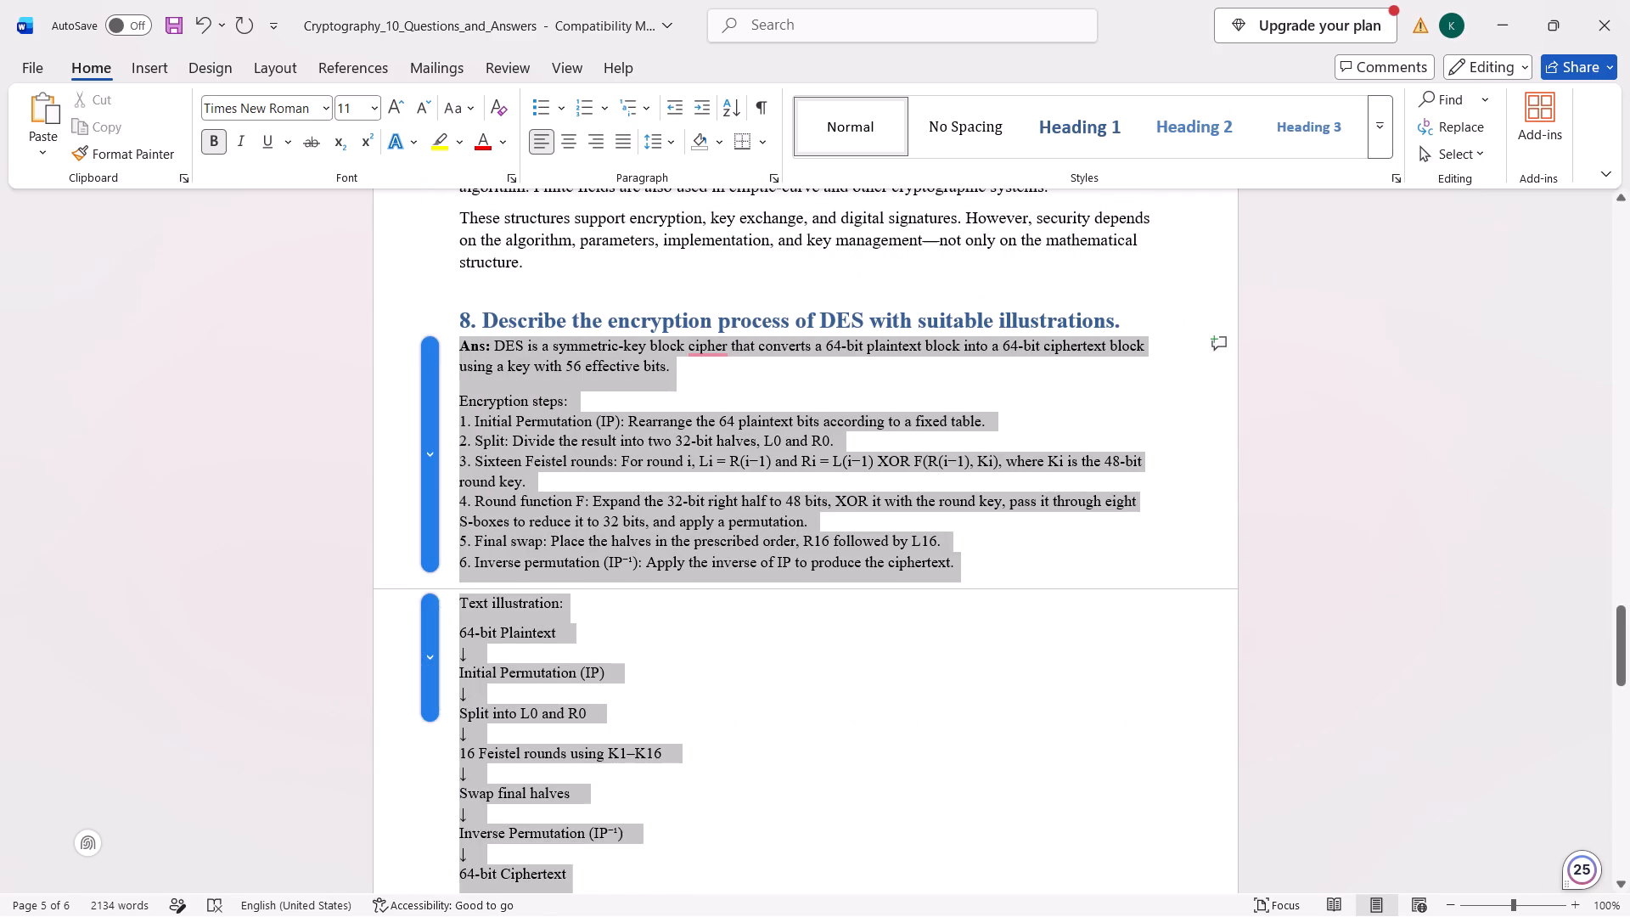
{"action": "left_click_drag", "start_coordinate": [759, 887], "coordinate": [764, 916]}
{"action": "left_click", "coordinate": [762, 709]}
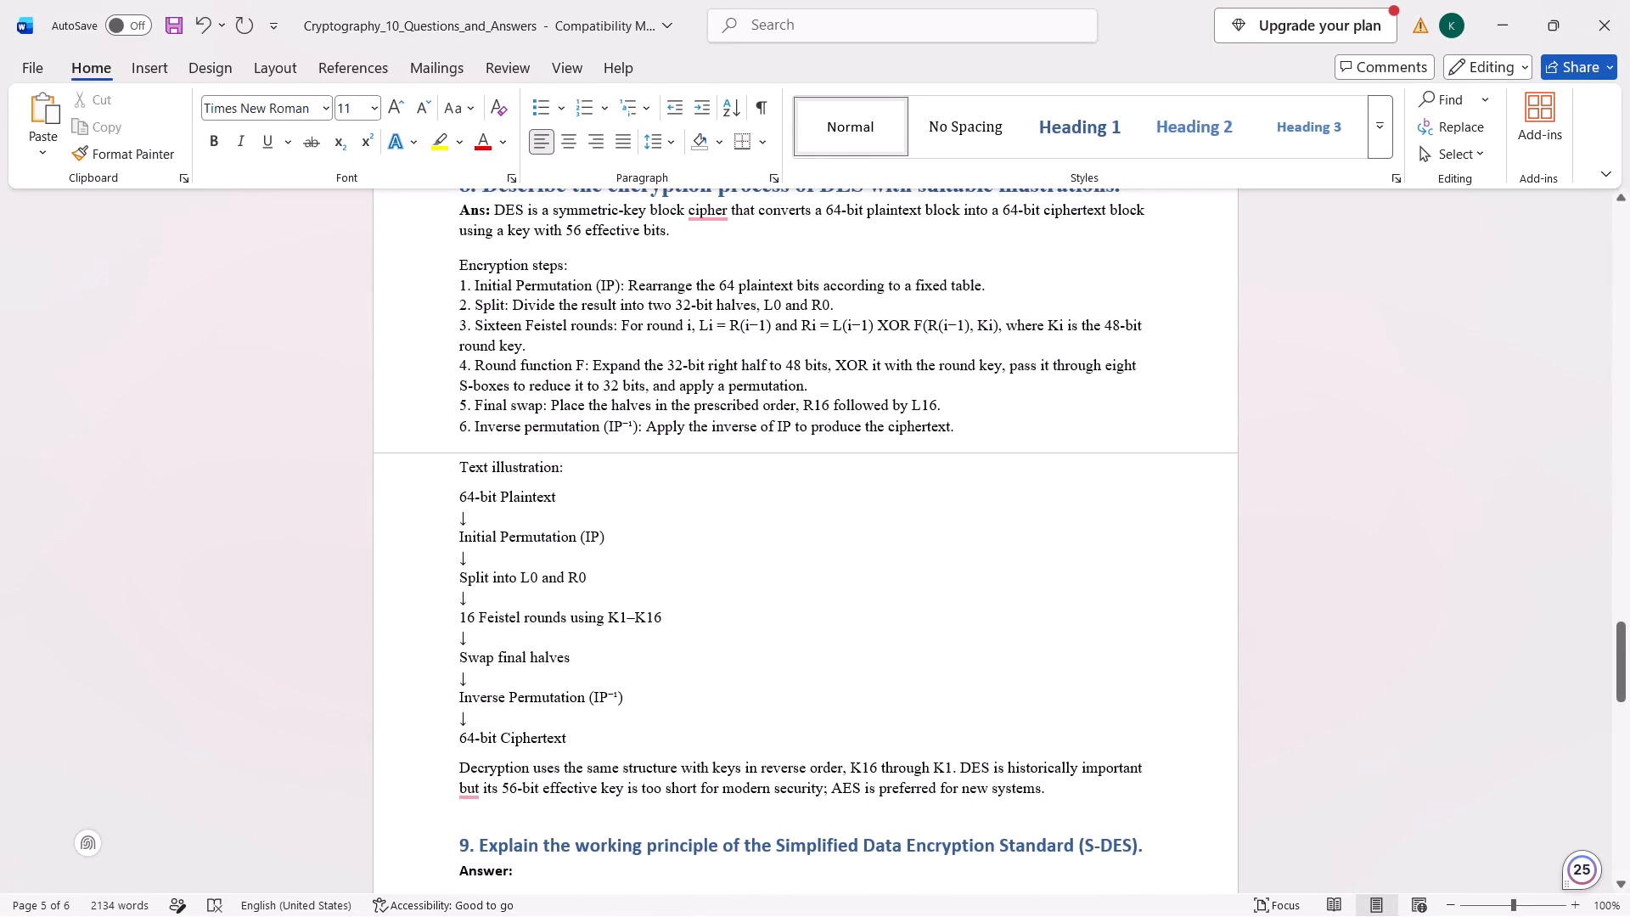
{"action": "left_click_drag", "start_coordinate": [461, 215], "coordinate": [807, 700]}
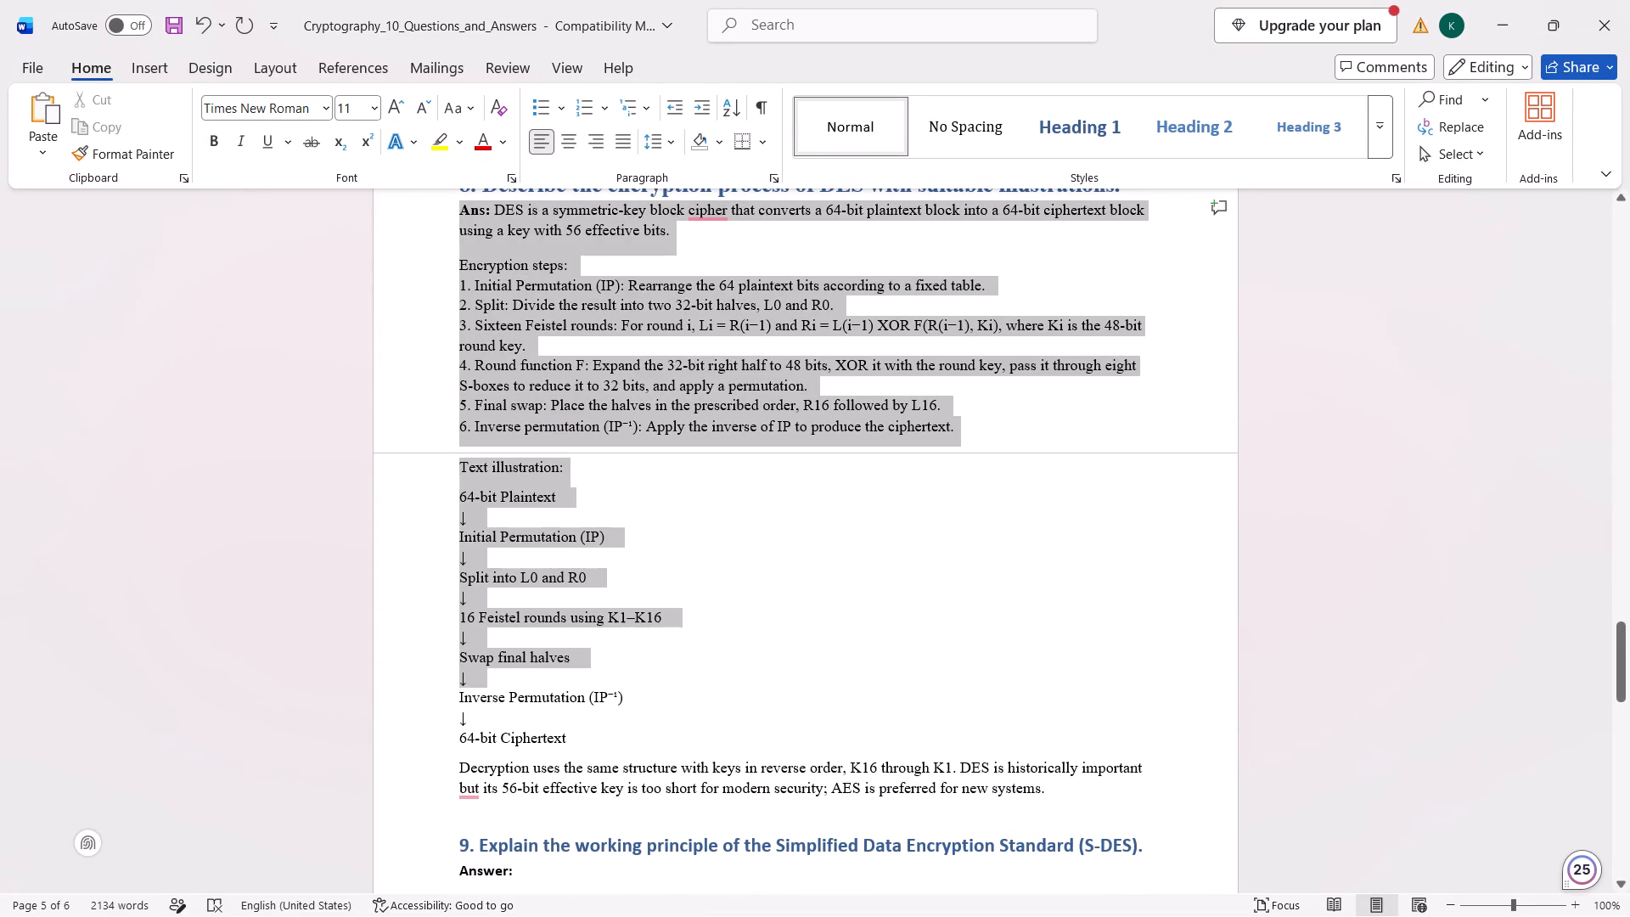
{"action": "left_click_drag", "start_coordinate": [807, 700], "coordinate": [1056, 813]}
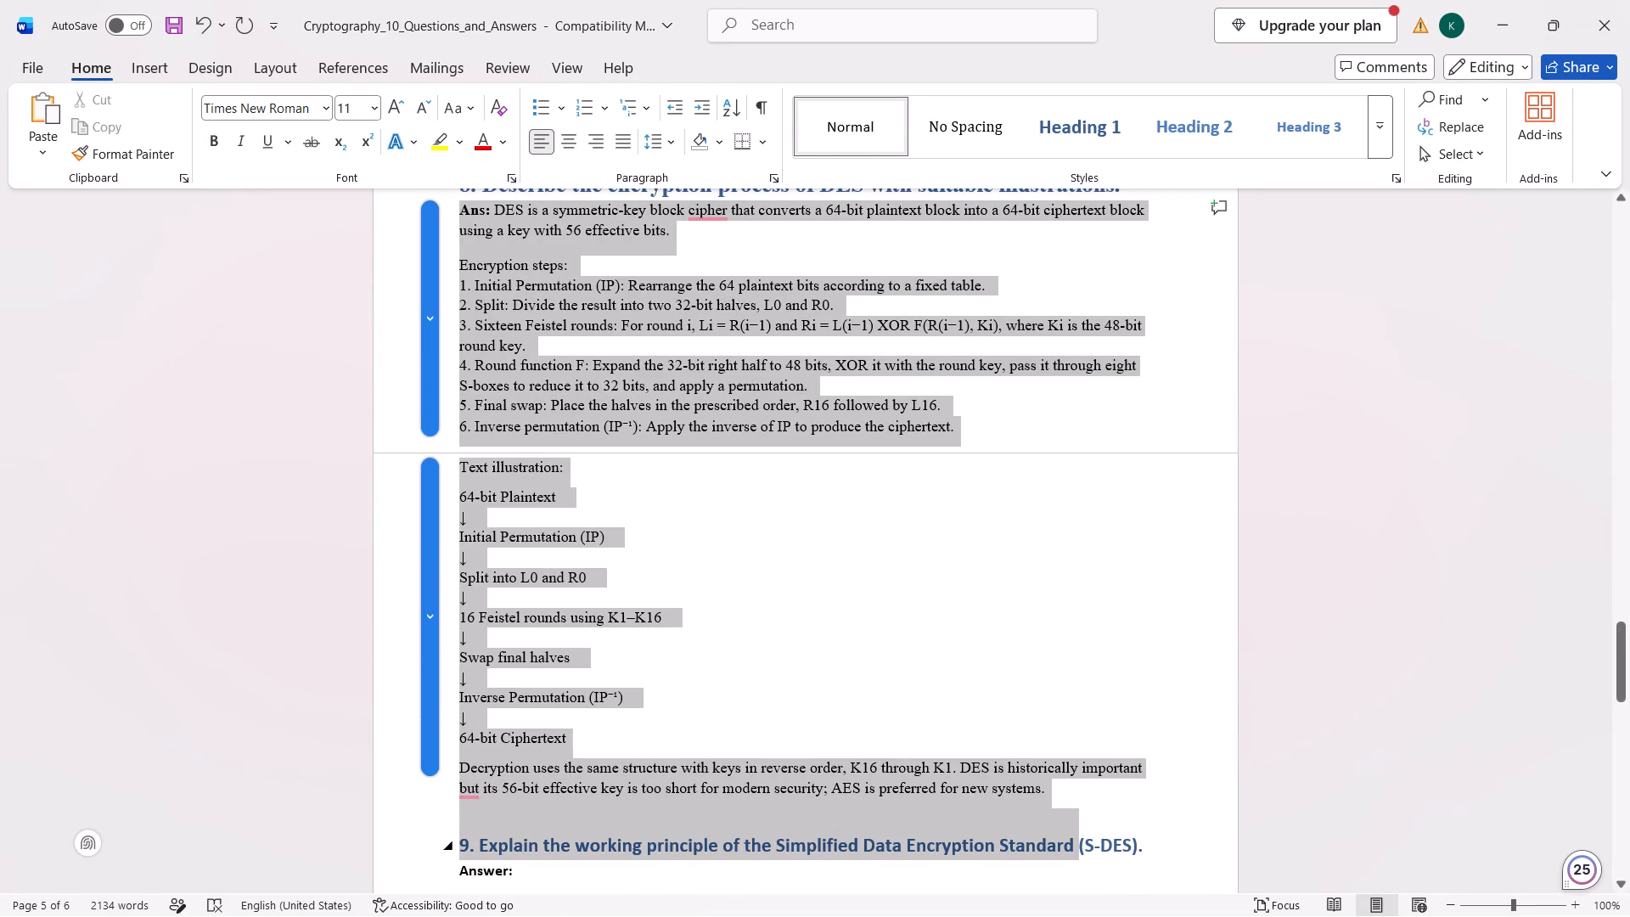
{"action": "left_click_drag", "start_coordinate": [1056, 813], "coordinate": [1053, 791]}
{"action": "left_click", "coordinate": [1218, 730]}
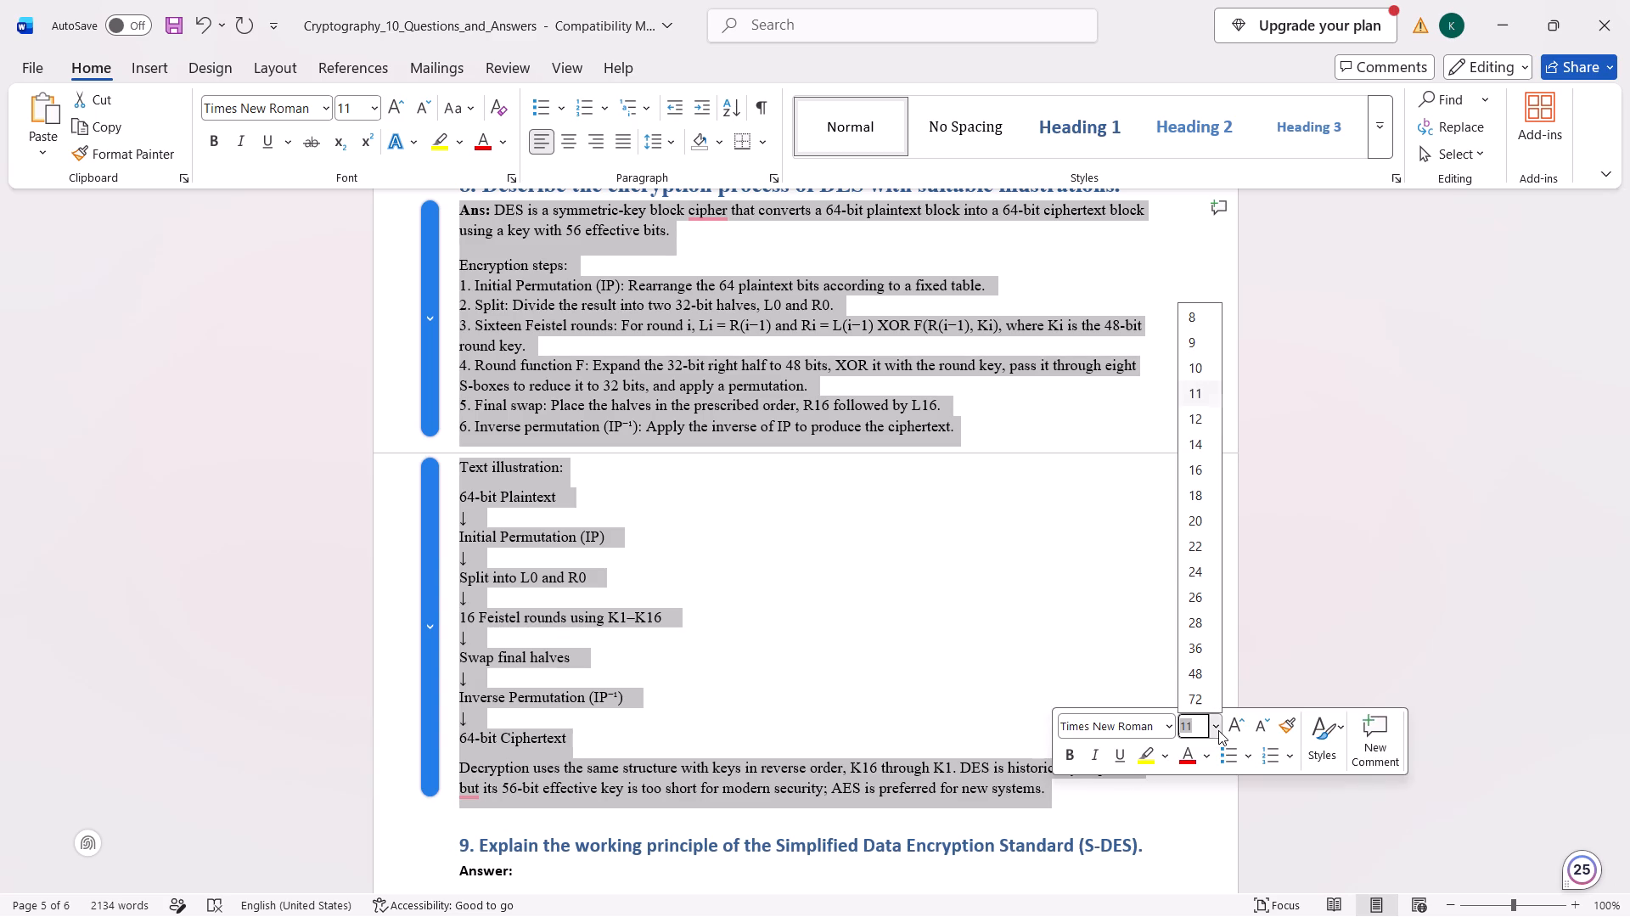
{"action": "left_click", "coordinate": [1203, 426]}
{"action": "left_click", "coordinate": [936, 589]}
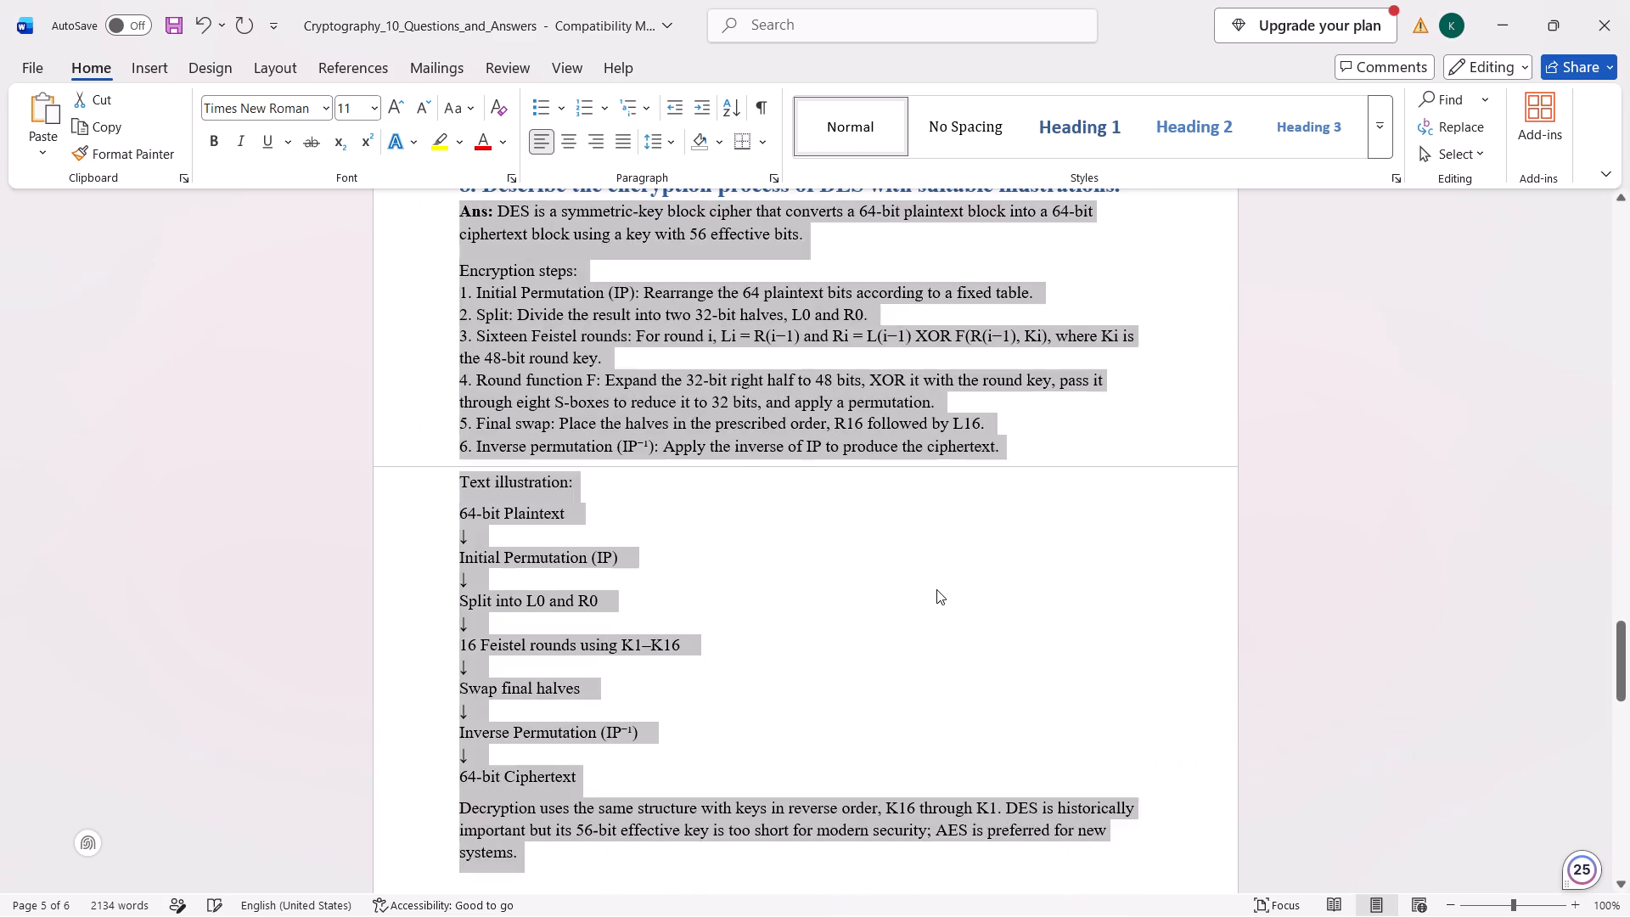
Format question 9's heading and the "Answer:" label below it as size 16 Times New Roman.
{"action": "scroll", "coordinate": [936, 589], "scroll_direction": "down", "scroll_amount": 4}
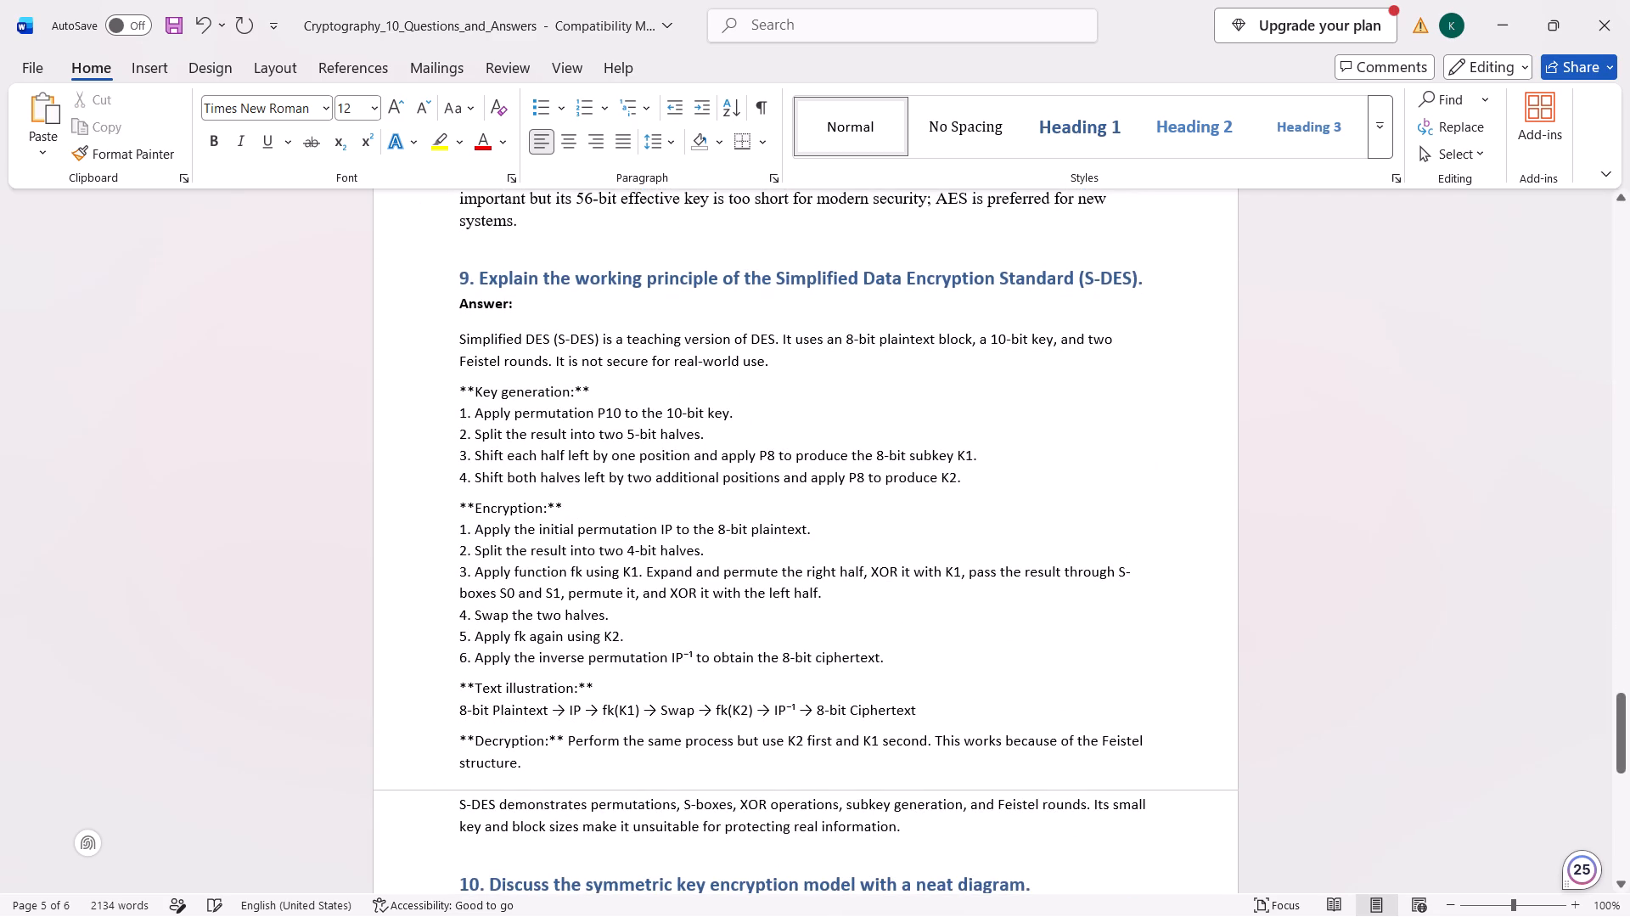
{"action": "left_click_drag", "start_coordinate": [460, 273], "coordinate": [920, 289]}
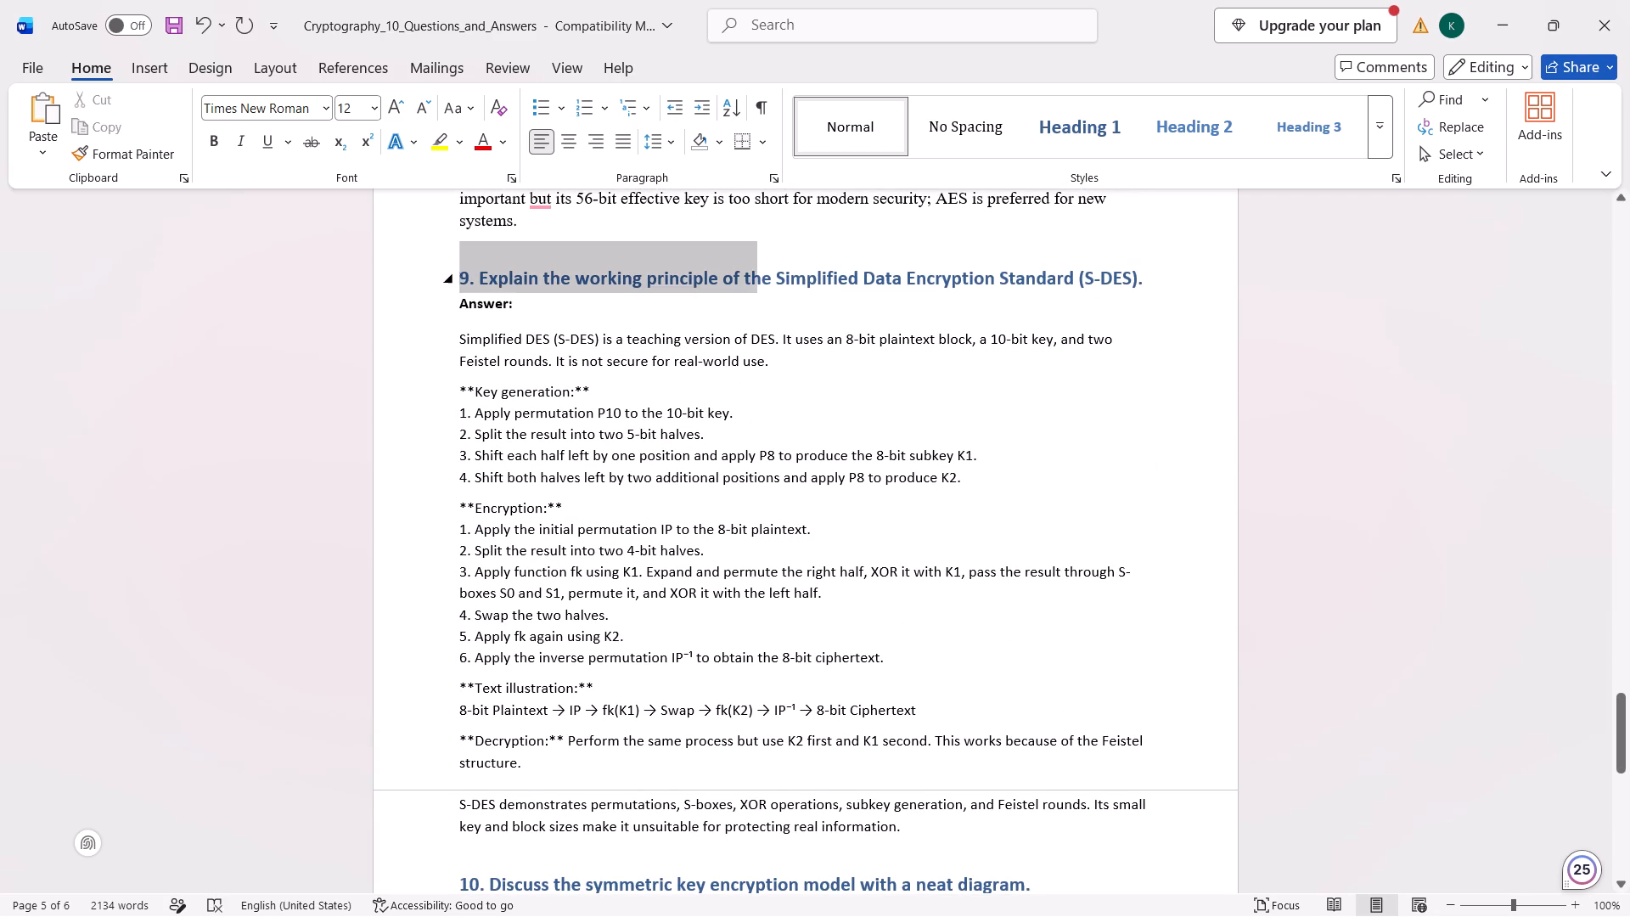
{"action": "left_click_drag", "start_coordinate": [920, 289], "coordinate": [1106, 309]}
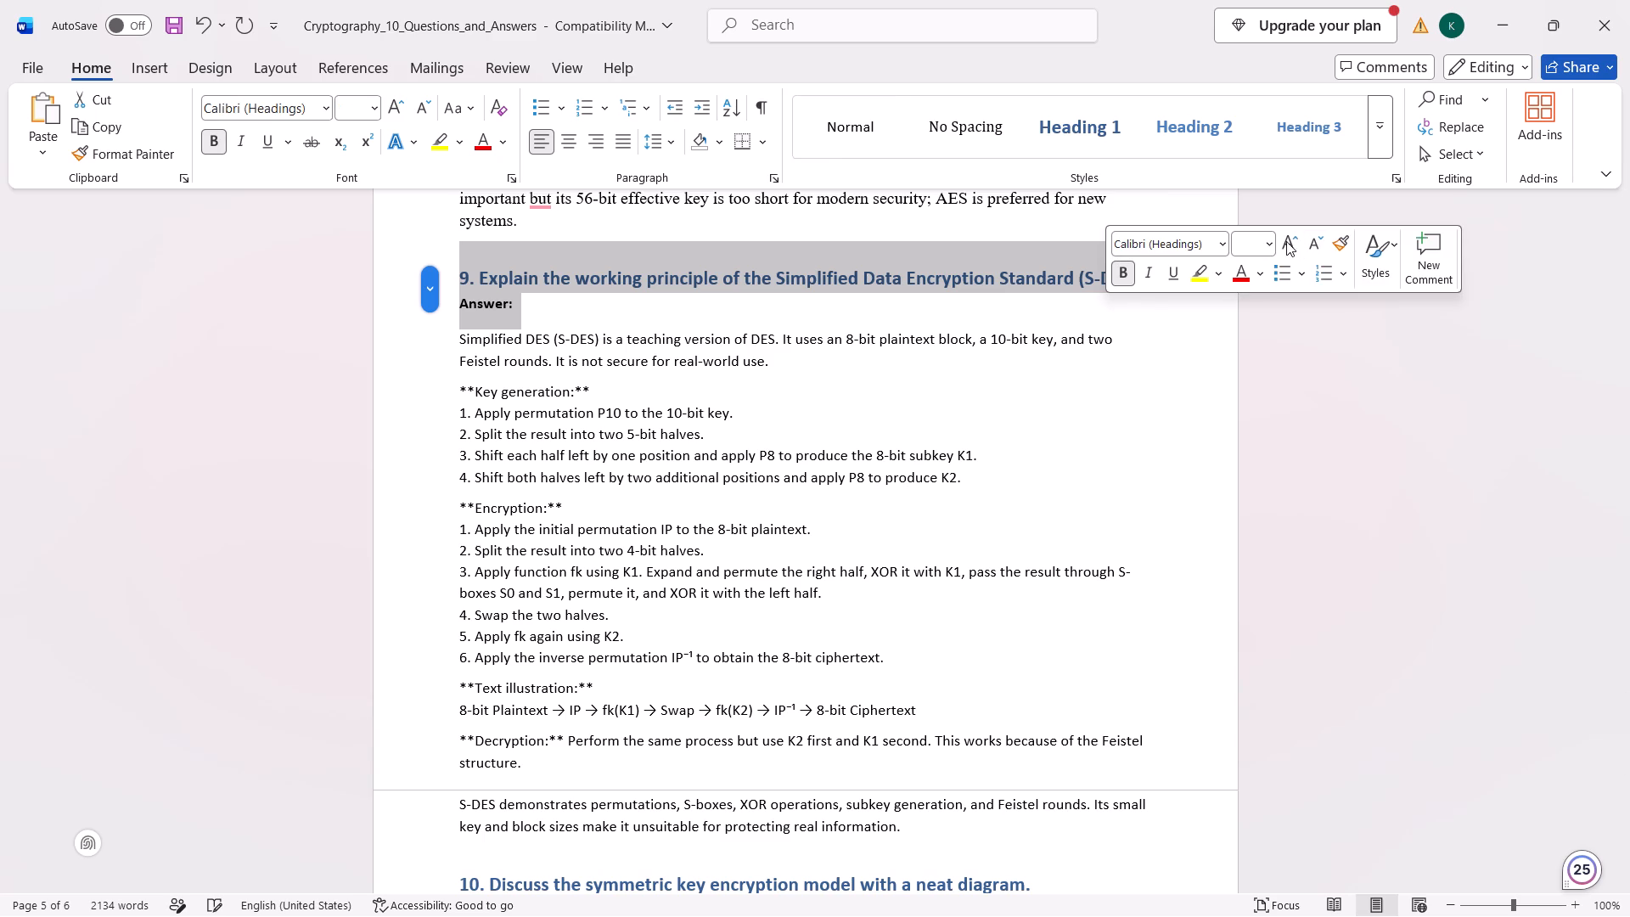
{"action": "left_click", "coordinate": [1270, 242]}
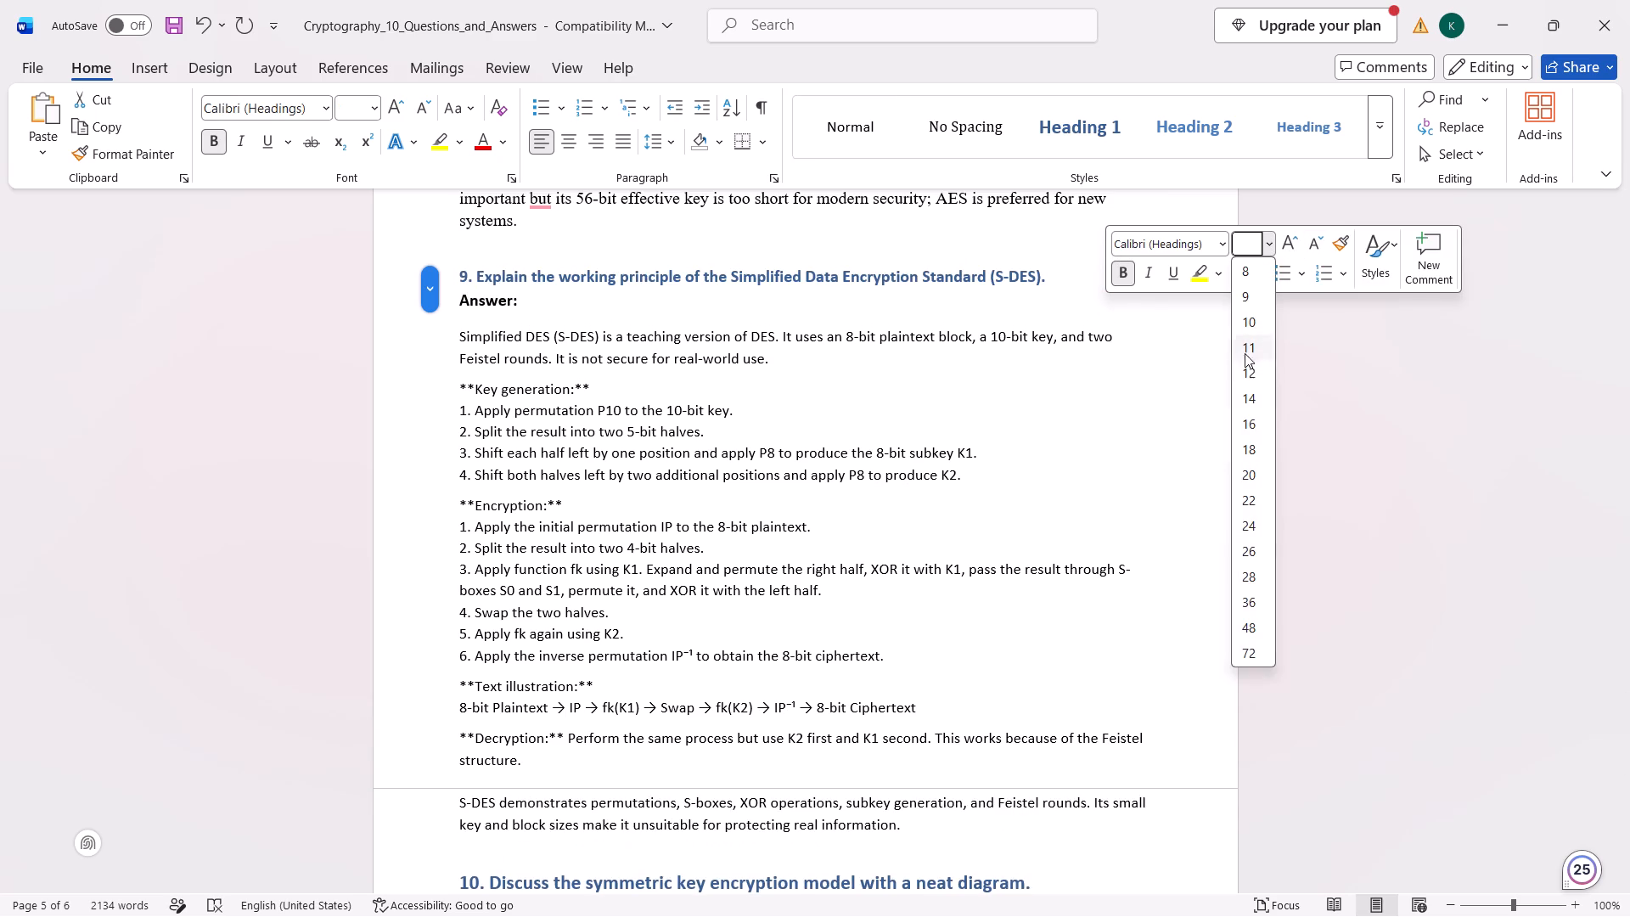
{"action": "left_click", "coordinate": [1246, 419]}
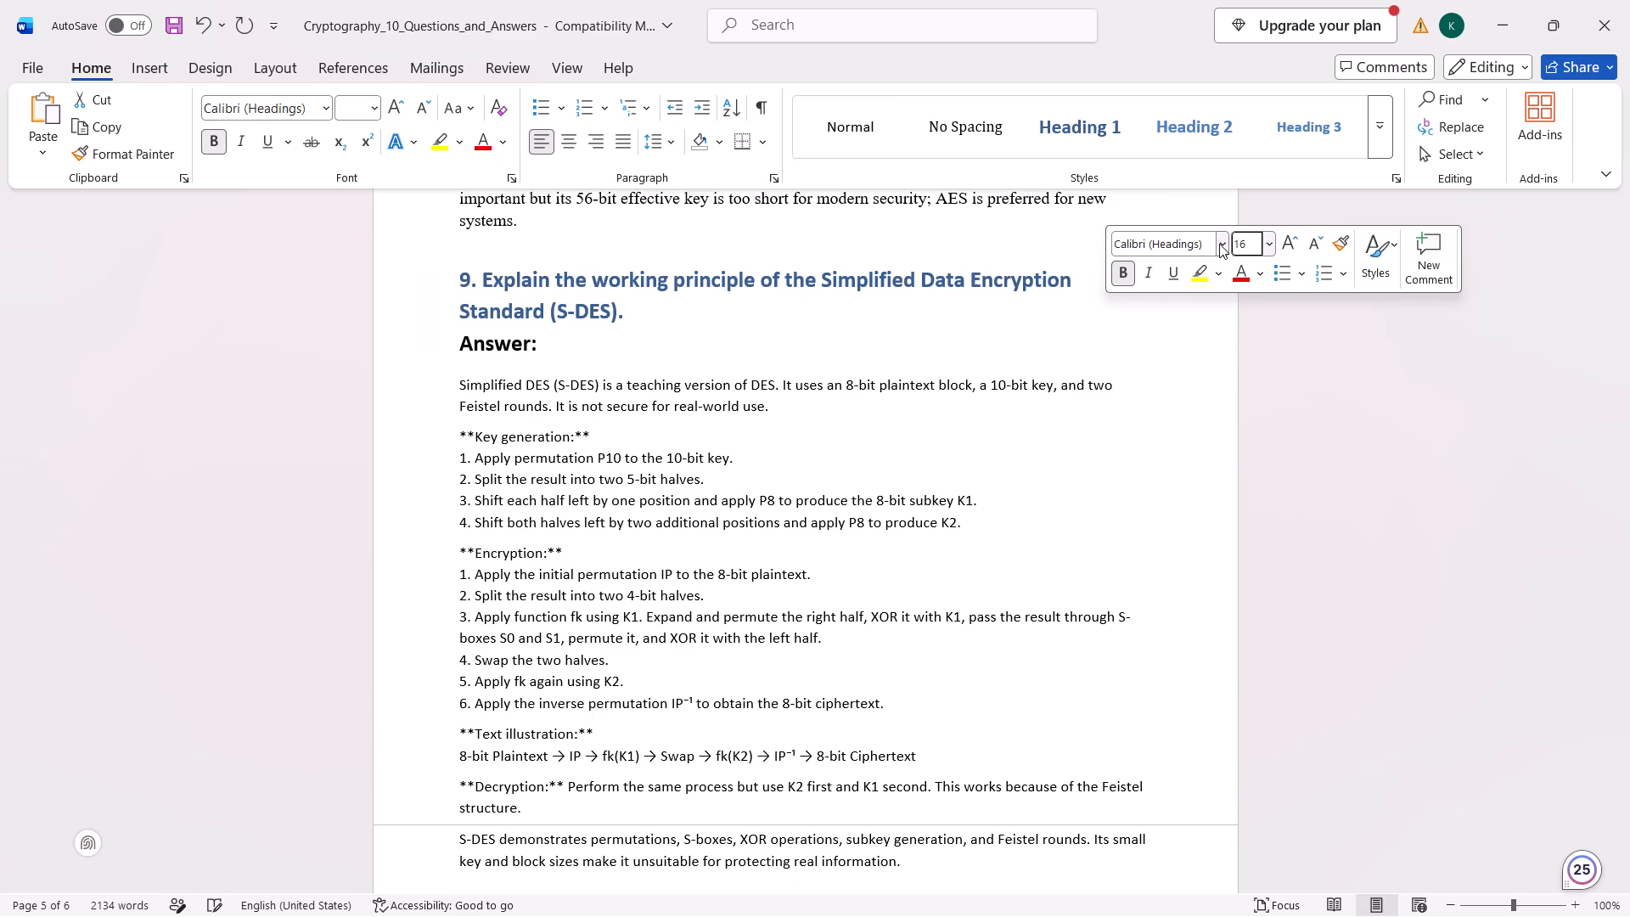
{"action": "left_click", "coordinate": [1219, 244]}
{"action": "left_click", "coordinate": [1205, 392]}
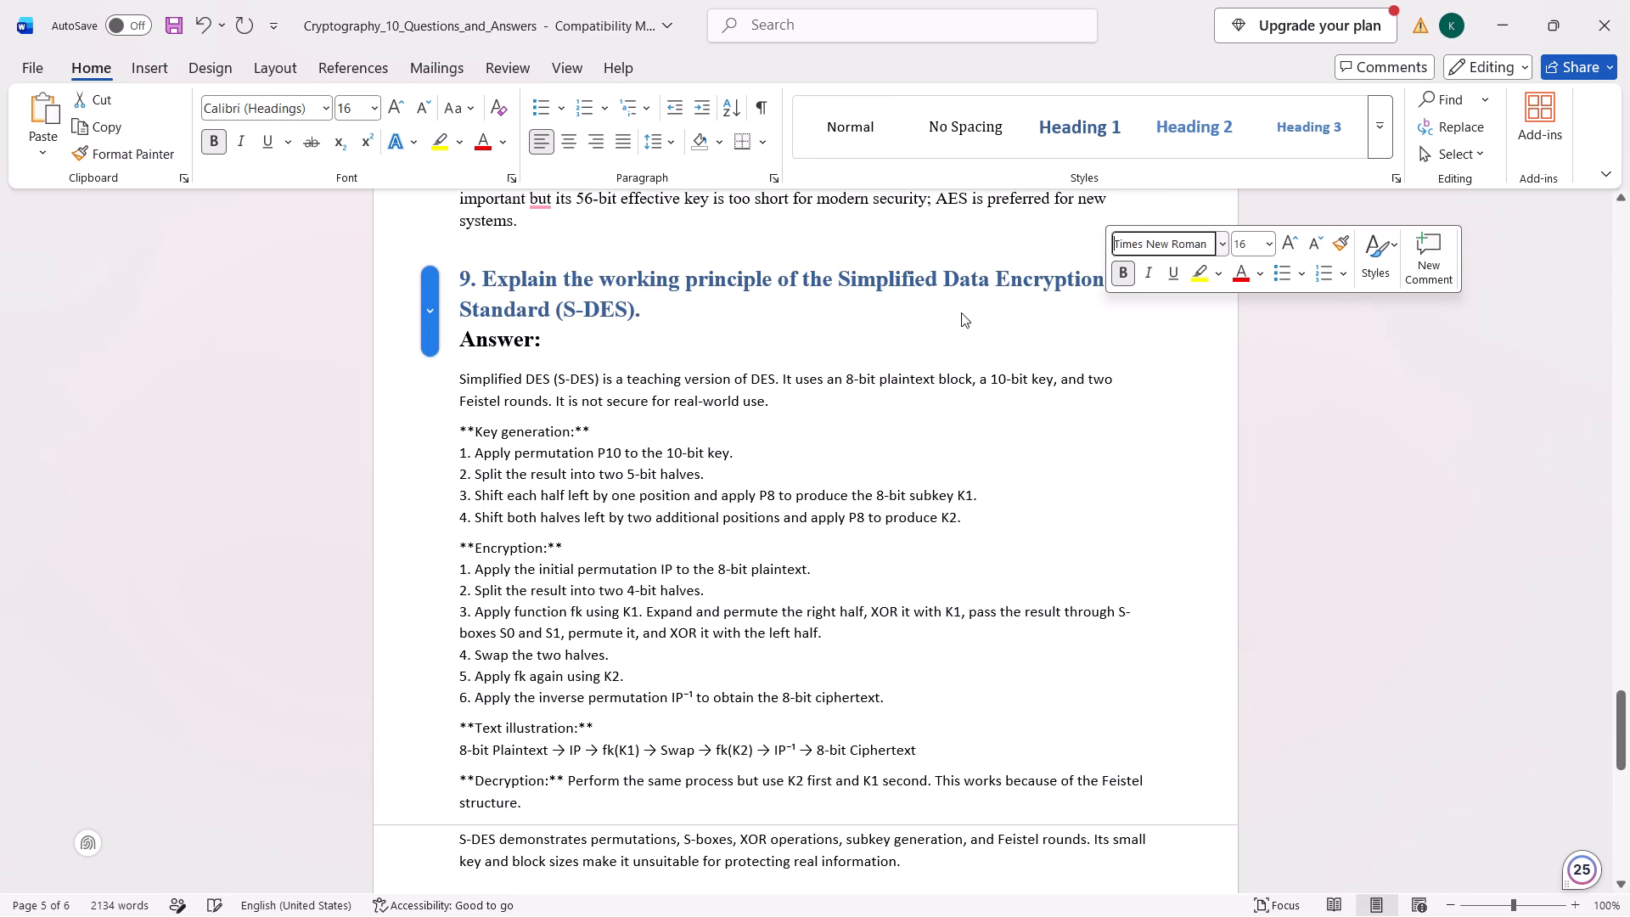
Replace question 9's "Answer:" label with "Ans:" on the same line as the answer's opening sentence.
{"action": "left_click", "coordinate": [461, 374]}
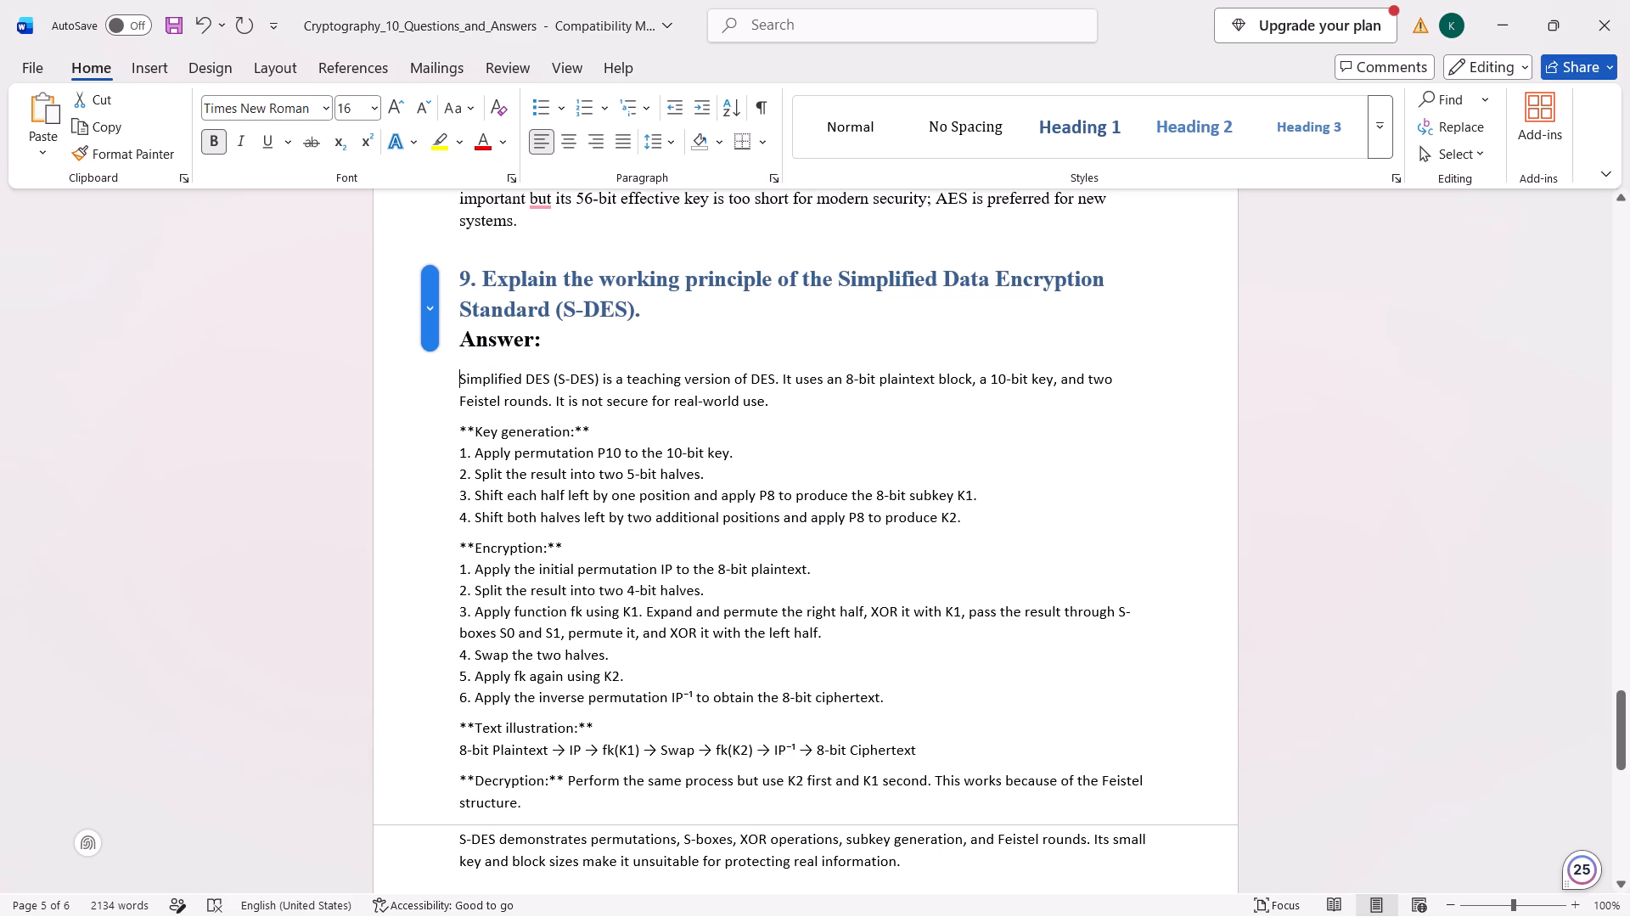
{"action": "key", "text": "BackSpace"}
{"action": "key", "text": "BackSpace"}
{"action": "key", "text": "BackSpace"}
{"action": "key", "text": "BackSpace"}
{"action": "key", "text": "BackSpace"}
{"action": "key", "text": "BackSpace"}
{"action": "key", "text": "BackSpace"}
{"action": "key", "text": "BackSpace"}
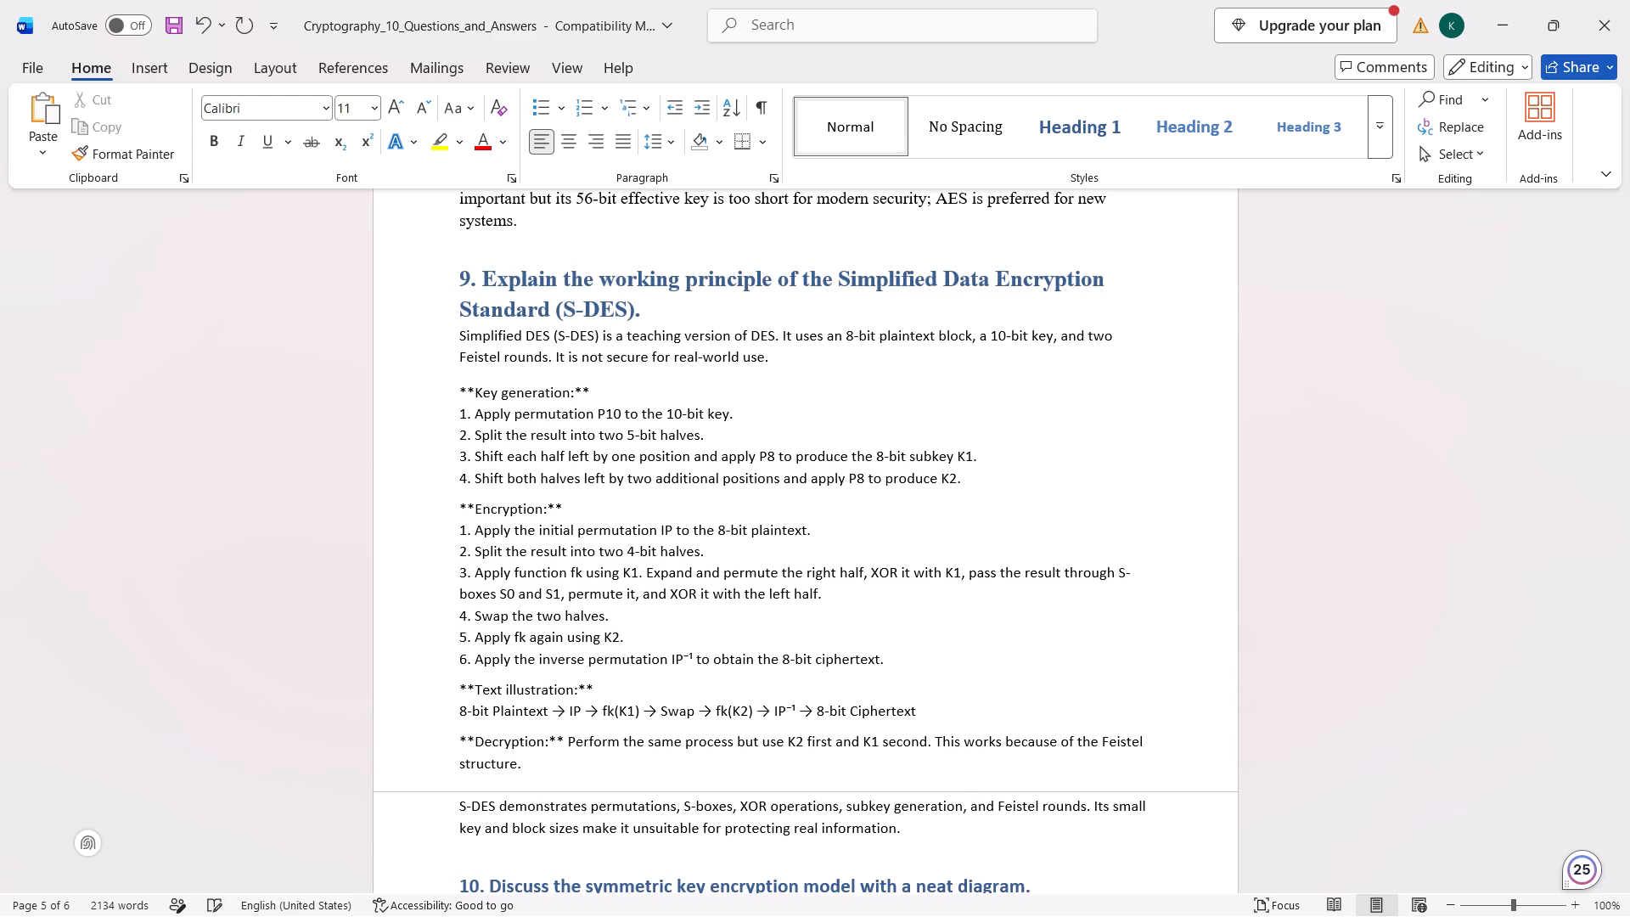
{"action": "type", "text": "Ans:"}
{"action": "key", "text": "space"}
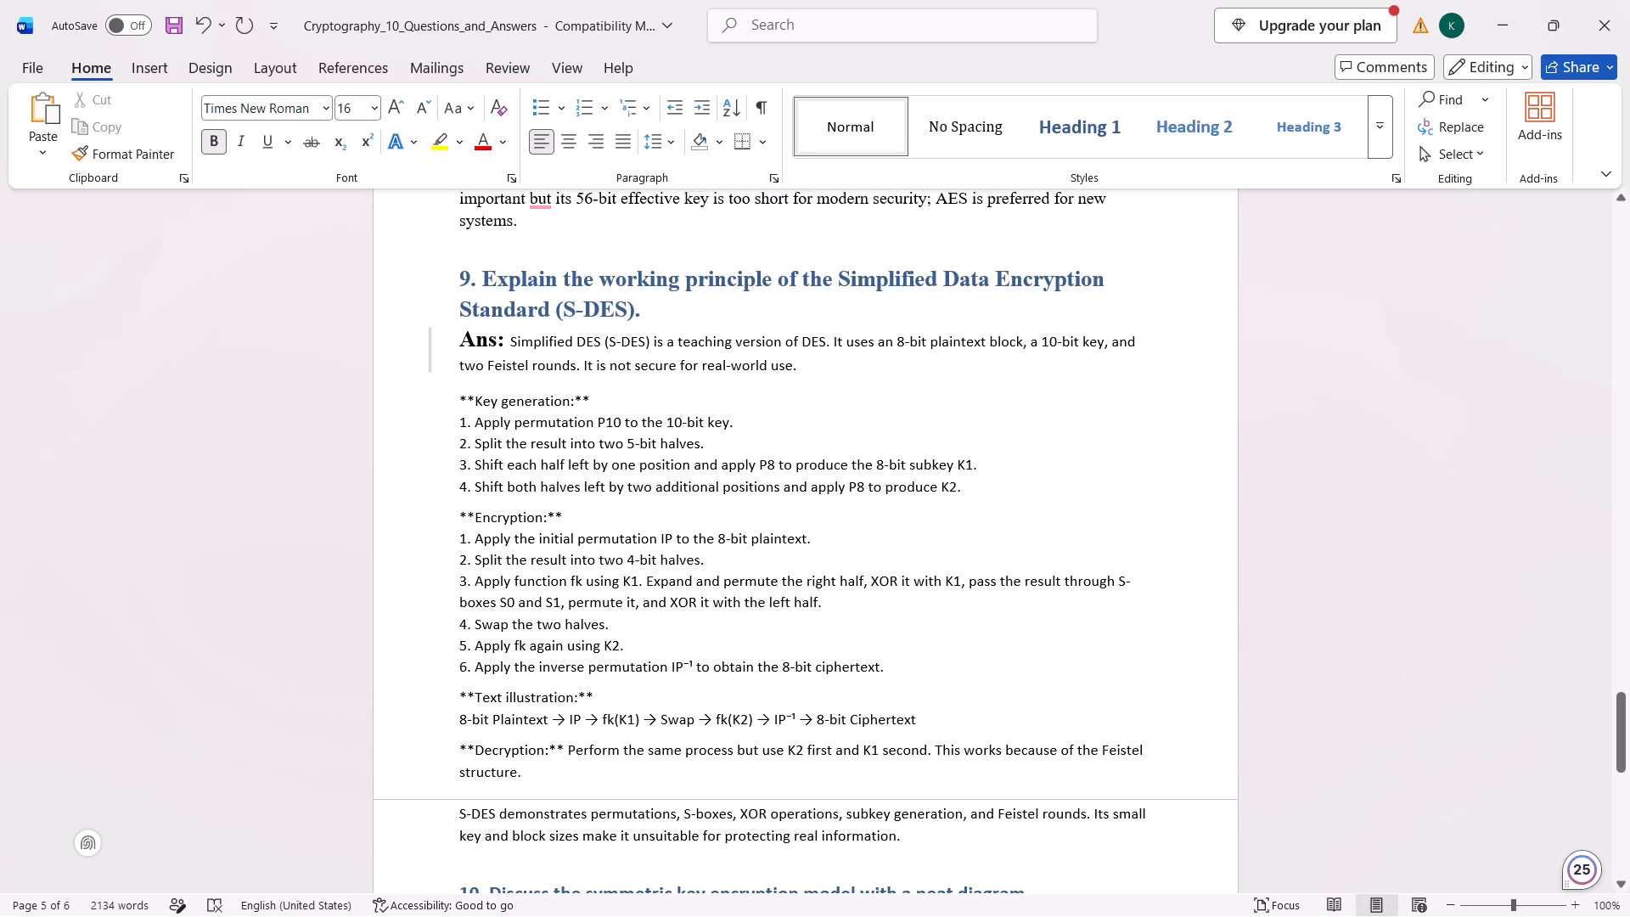
Format question 9's whole answer, from "Ans:" through the closing S-DES paragraph, as size 12 Times New Roman.
{"action": "left_click_drag", "start_coordinate": [459, 342], "coordinate": [896, 842]}
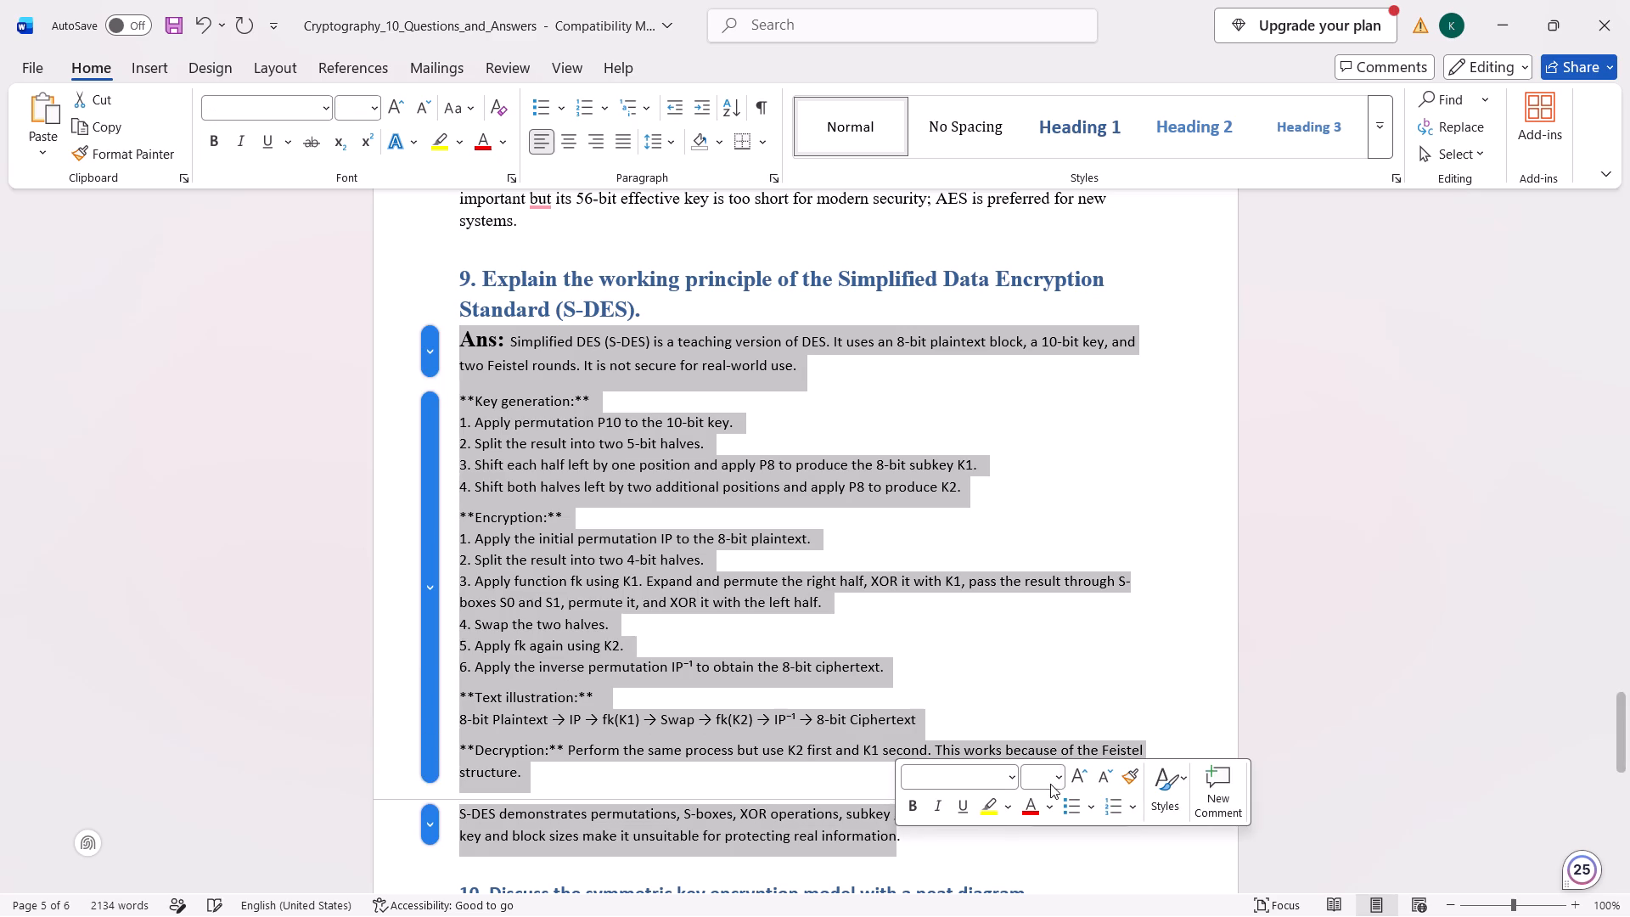
{"action": "left_click", "coordinate": [1017, 779]}
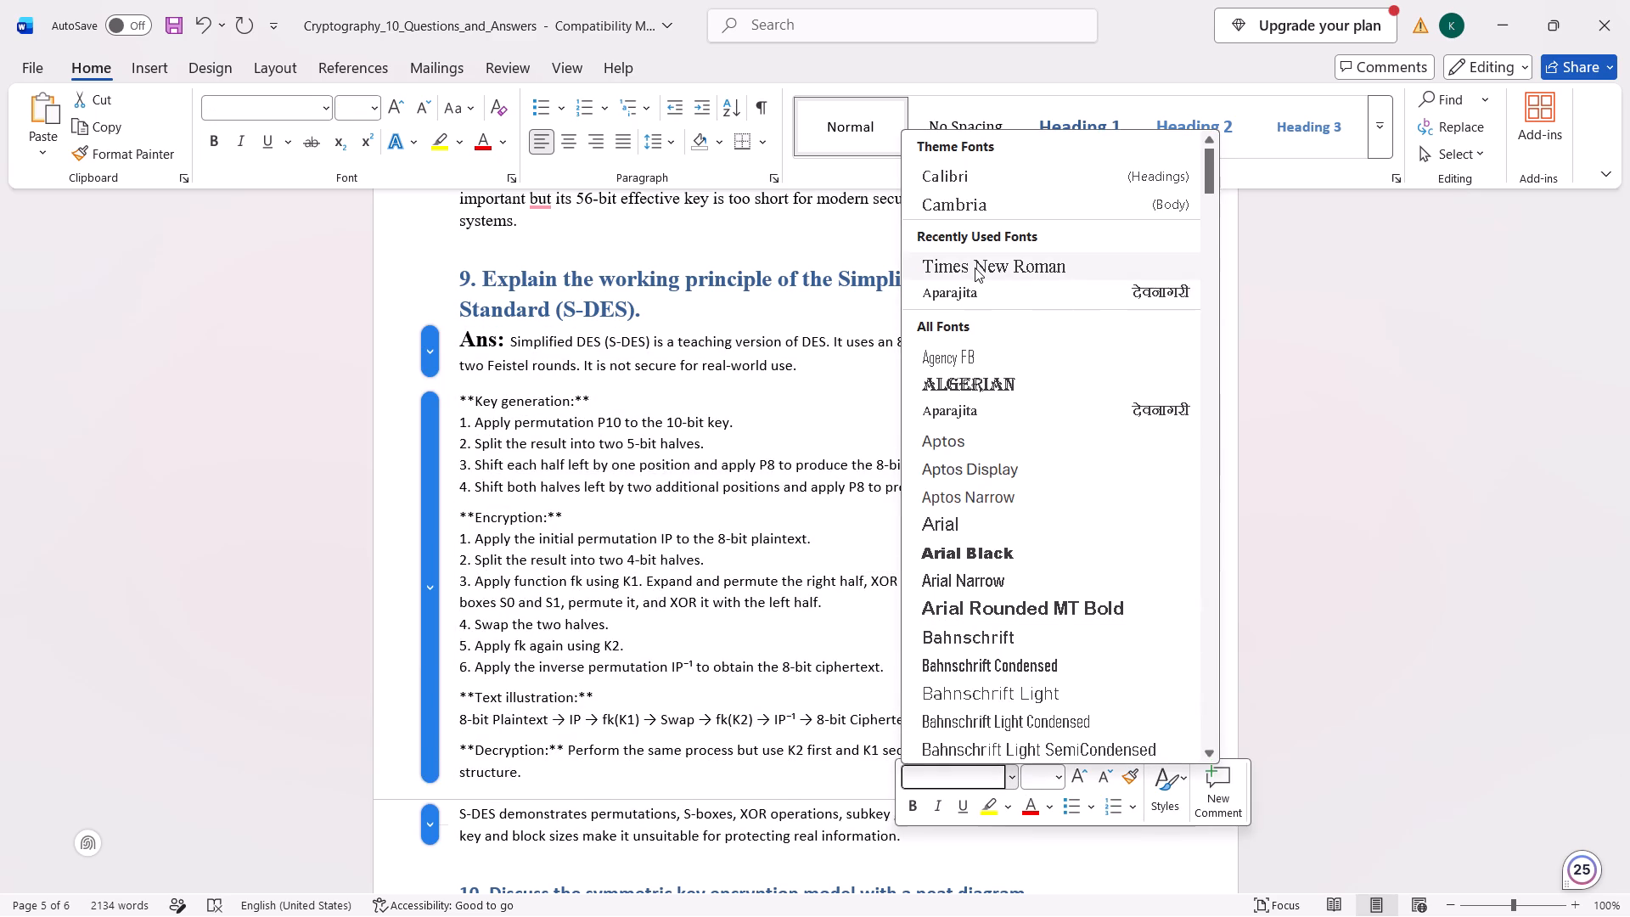
{"action": "left_click", "coordinate": [975, 267]}
{"action": "left_click", "coordinate": [1061, 781]}
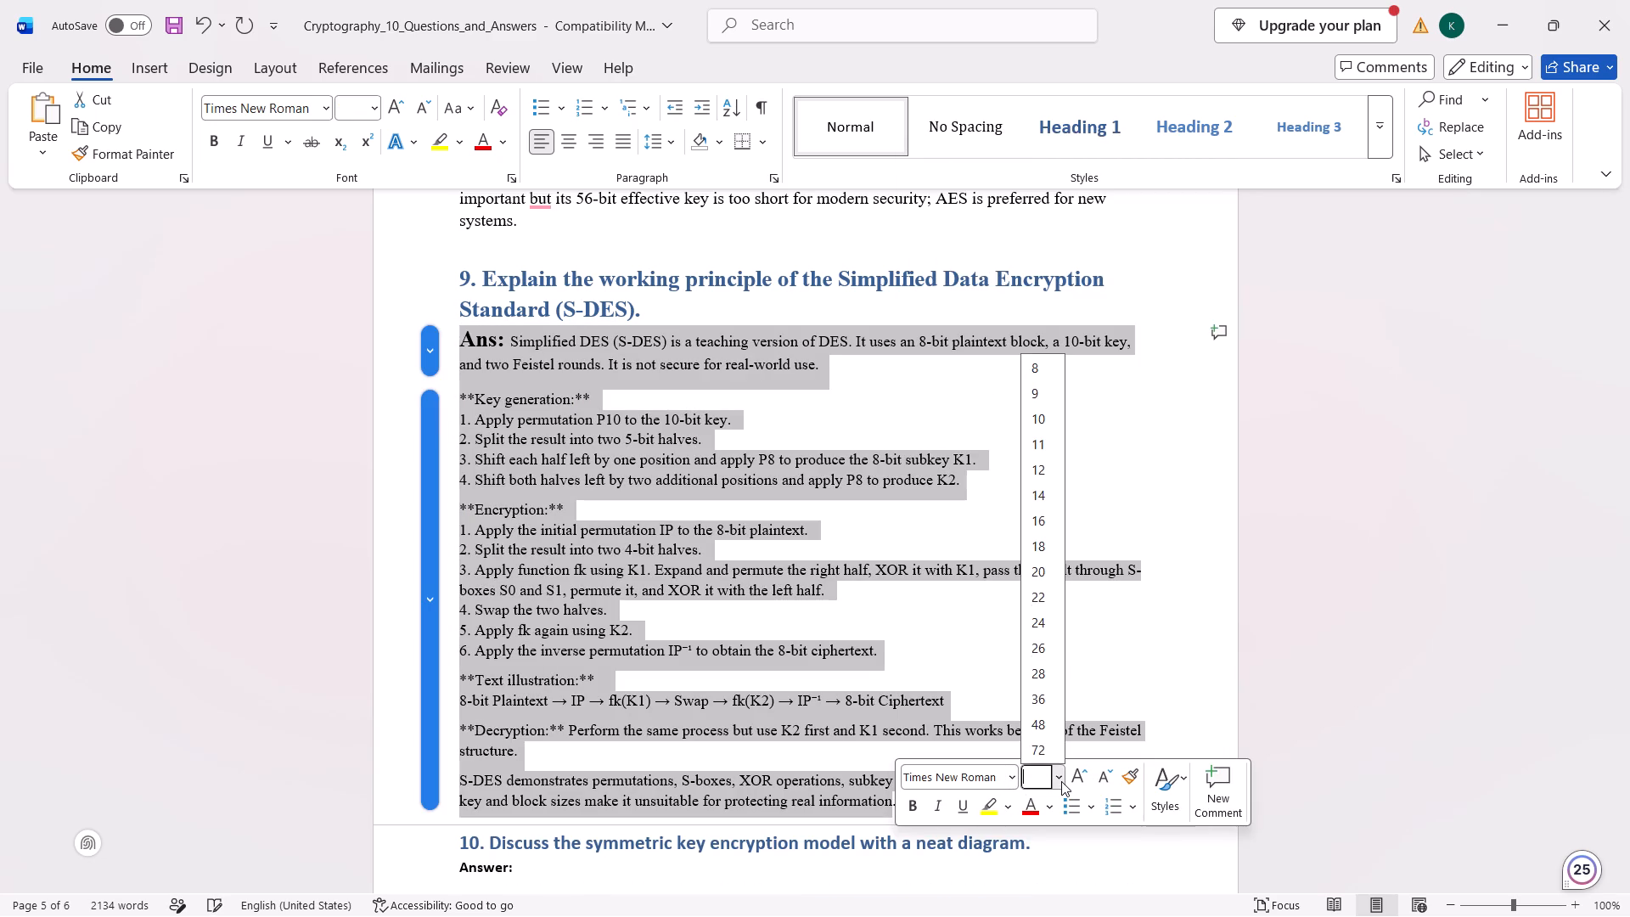
{"action": "left_click", "coordinate": [1035, 475]}
{"action": "left_click", "coordinate": [895, 488]}
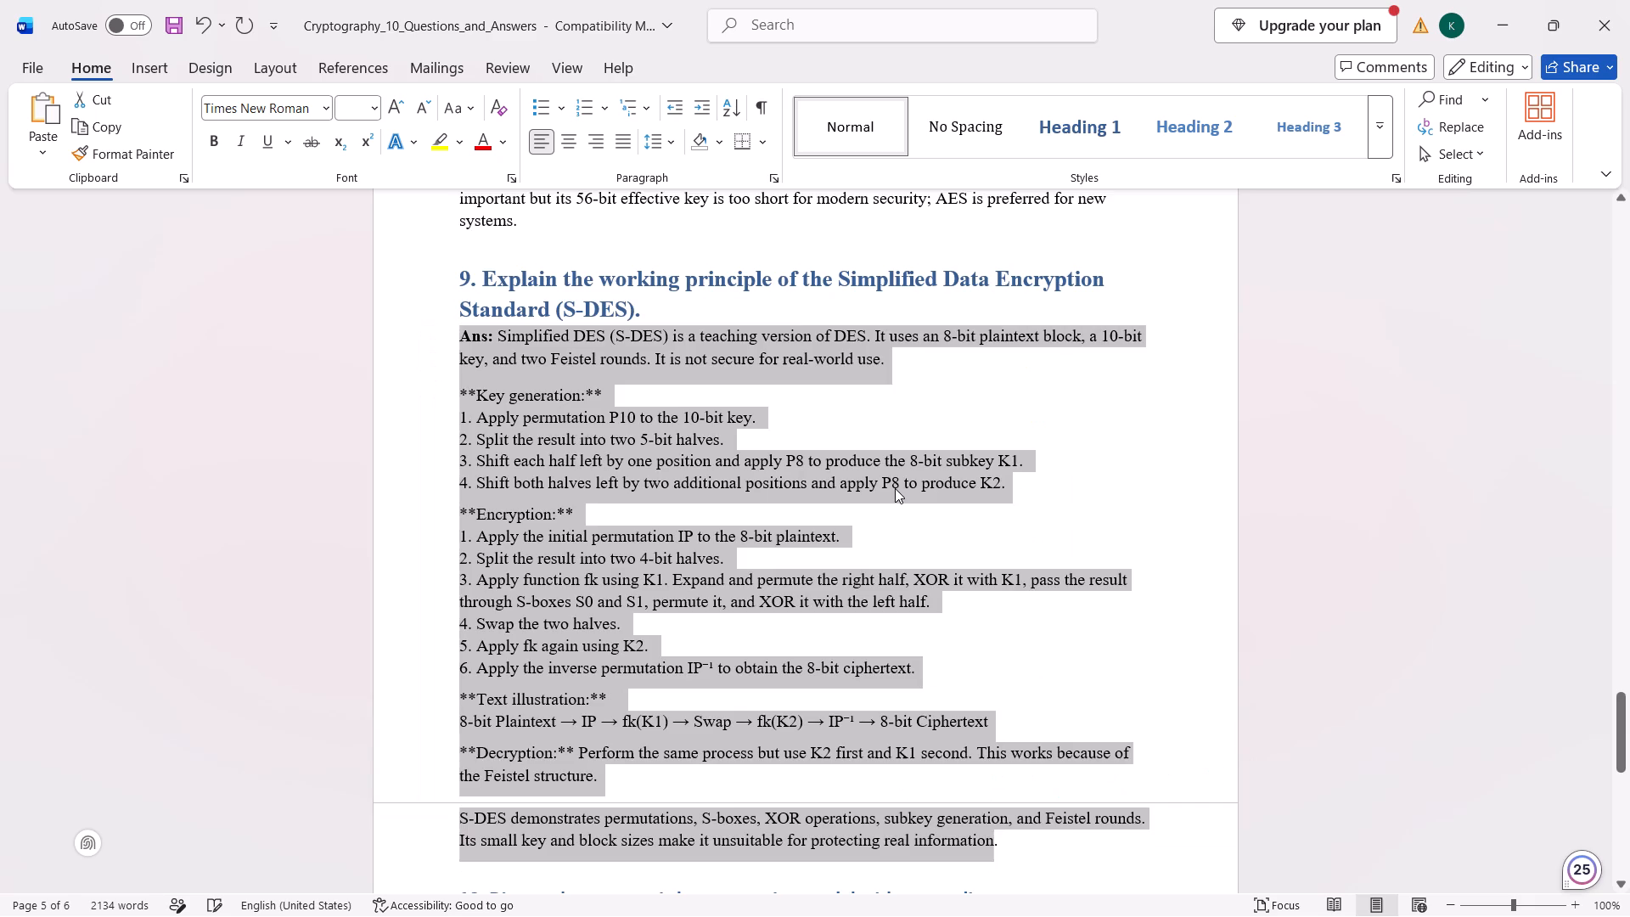
Format question 10's heading about the symmetric key encryption model as size 16 Times New Roman.
{"action": "scroll", "coordinate": [895, 488], "scroll_direction": "down", "scroll_amount": 4}
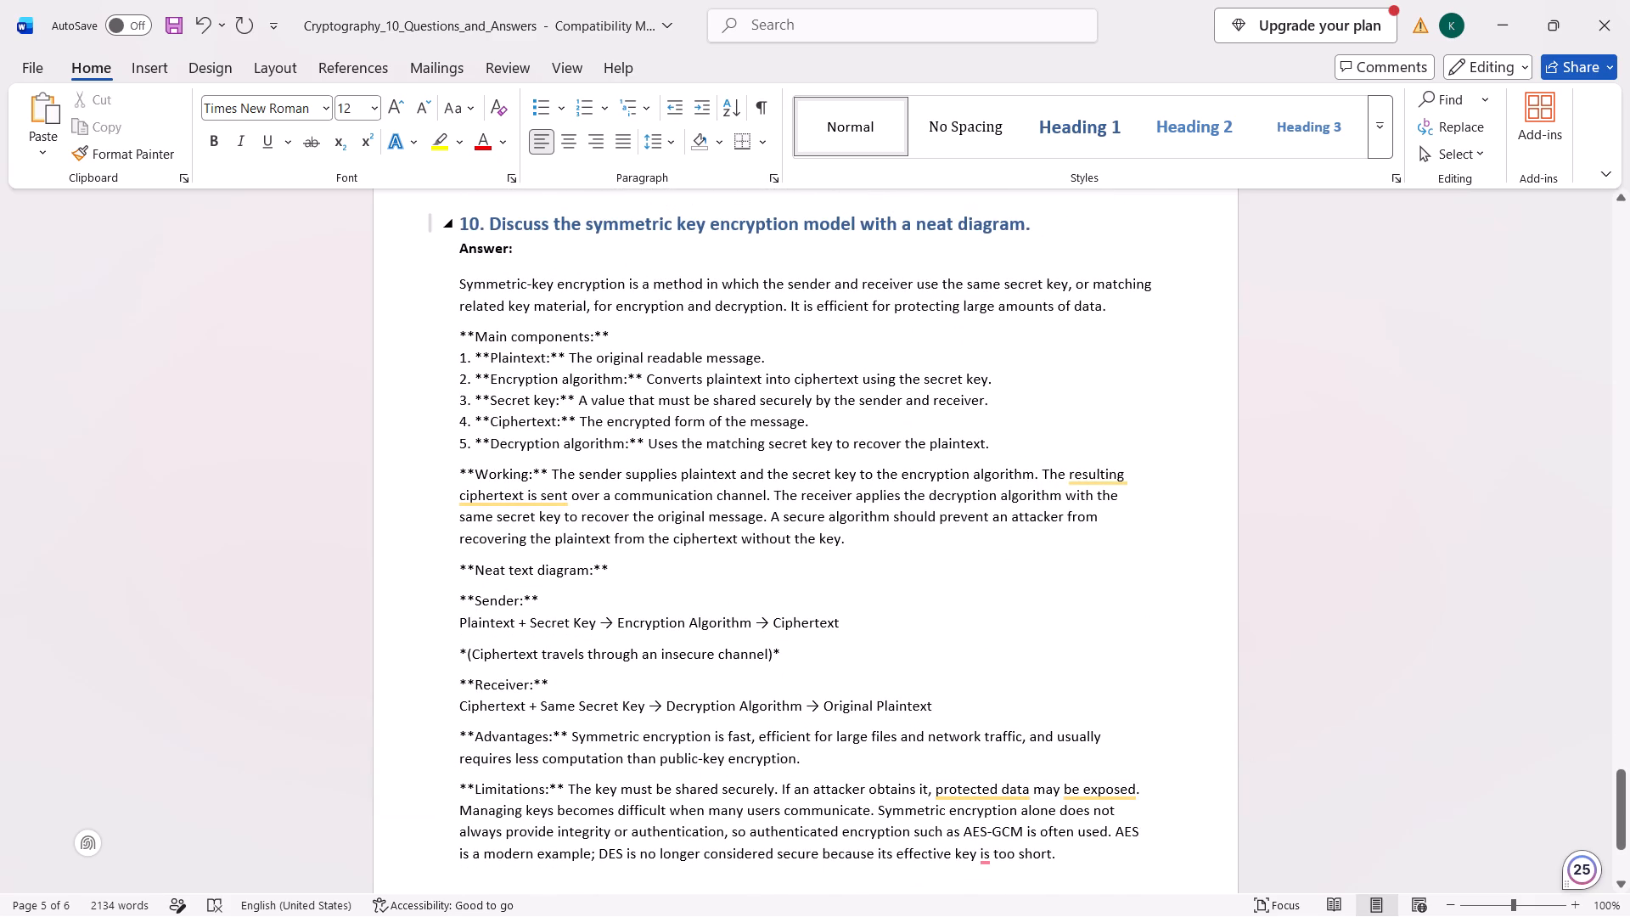
{"action": "left_click_drag", "start_coordinate": [462, 230], "coordinate": [1045, 235]}
{"action": "left_click", "coordinate": [1159, 166]}
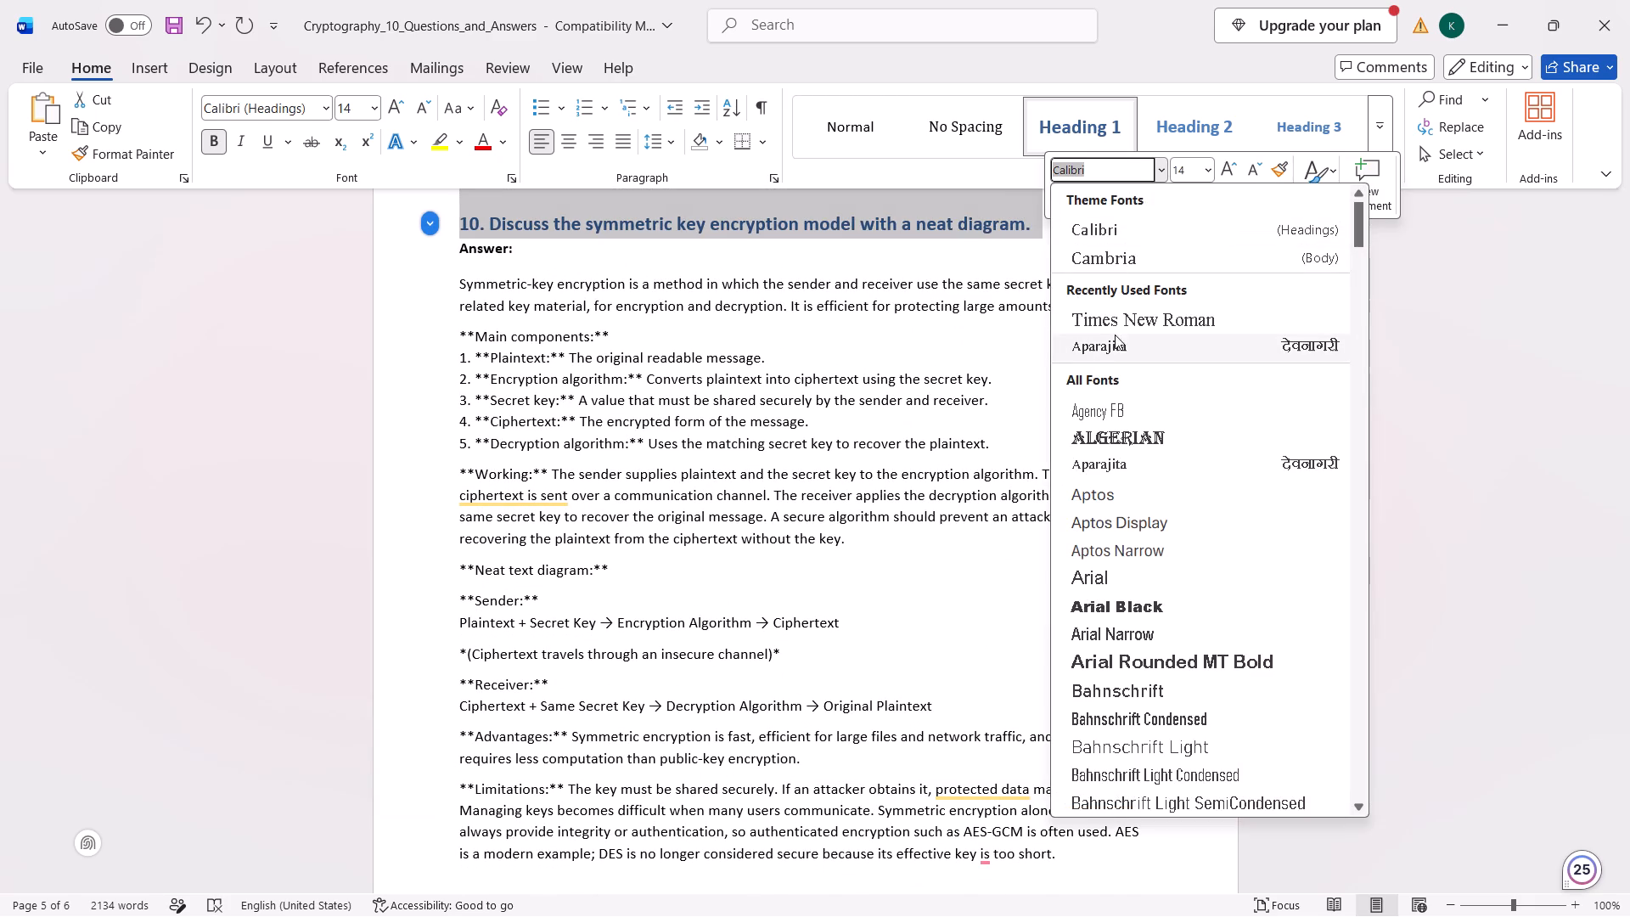
{"action": "left_click", "coordinate": [1116, 326]}
{"action": "left_click", "coordinate": [1204, 167]}
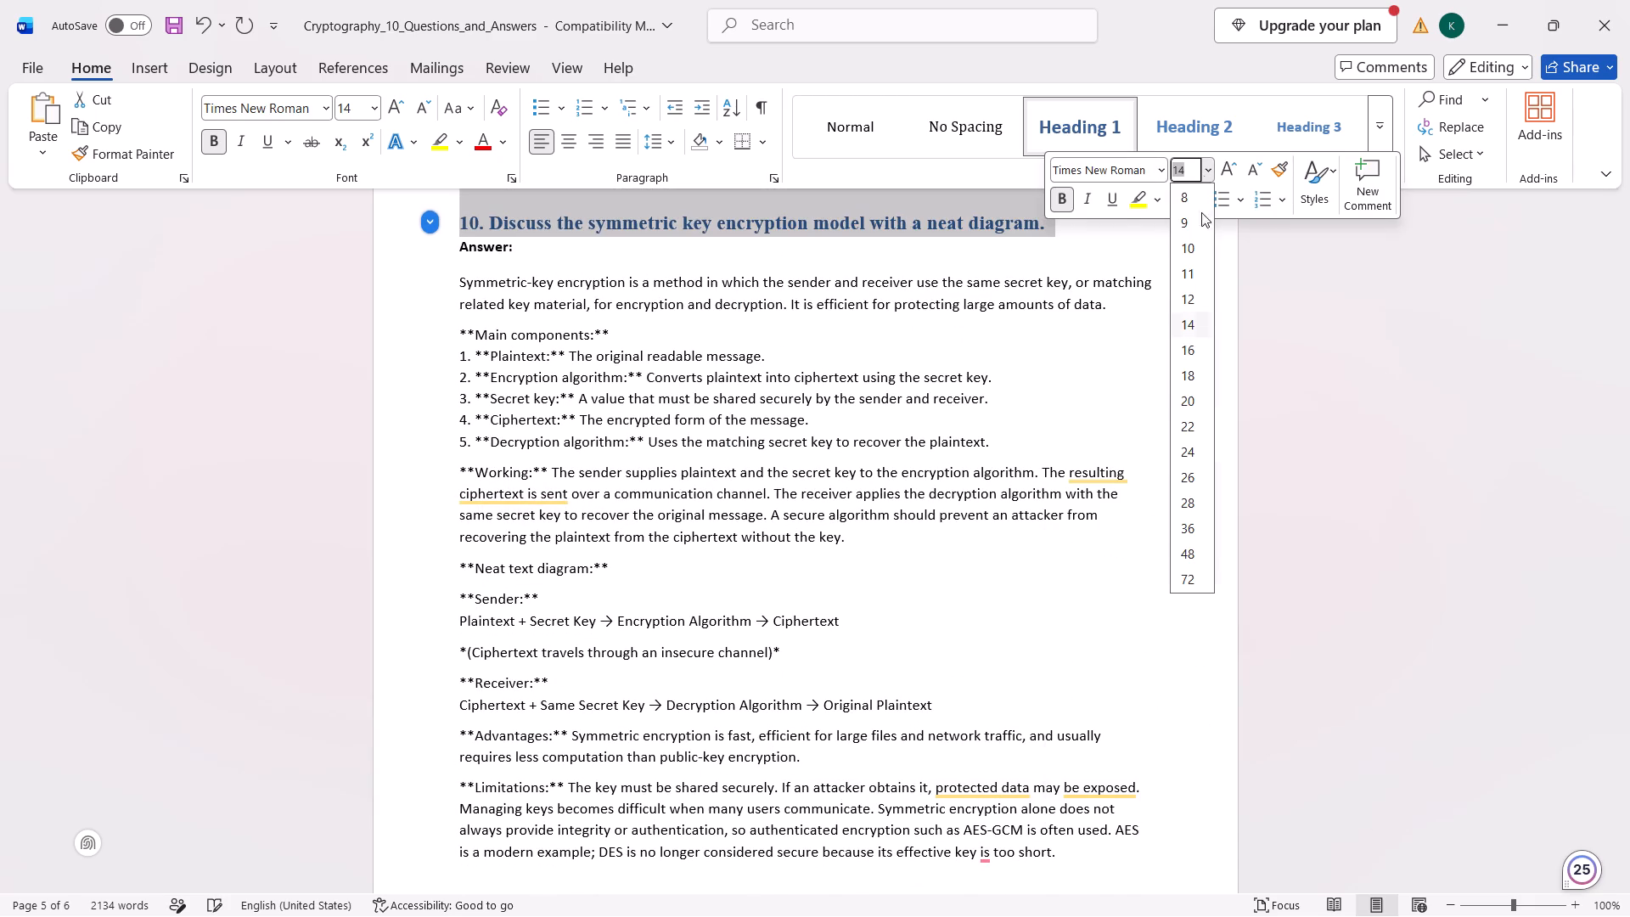
{"action": "left_click", "coordinate": [1192, 345]}
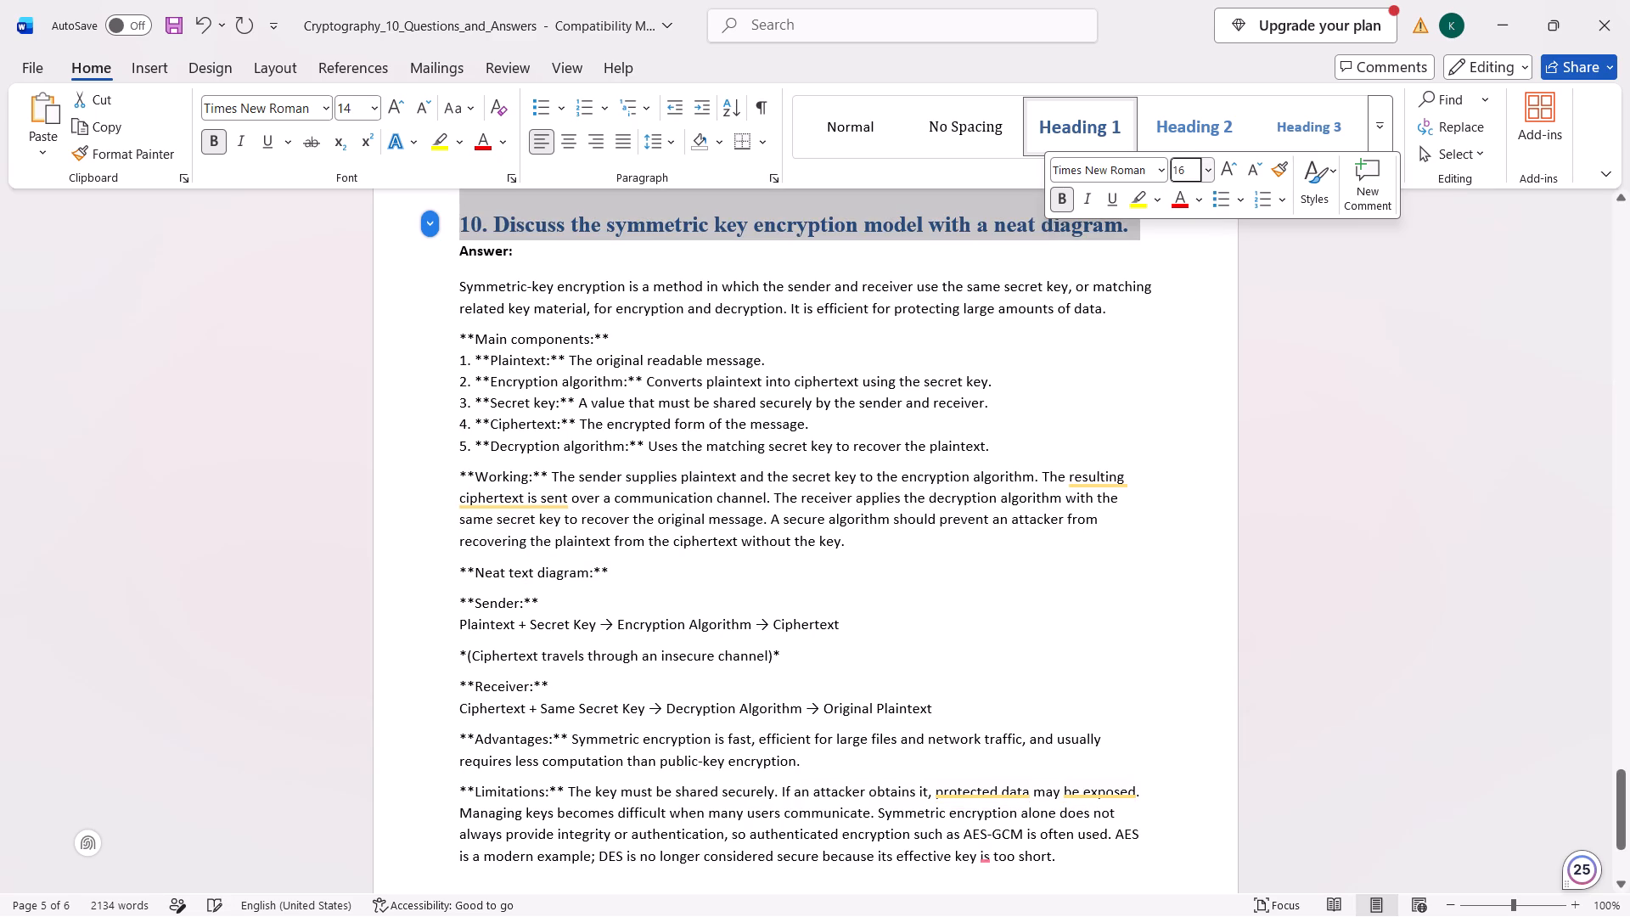
Replace question 10's "Answer:" label with "Ans:" on the same line as the answer's opening sentence.
{"action": "left_click", "coordinate": [459, 289]}
{"action": "key", "text": "BackSpace"}
{"action": "key", "text": "BackSpace"}
{"action": "key", "text": "BackSpace"}
{"action": "key", "text": "BackSpace"}
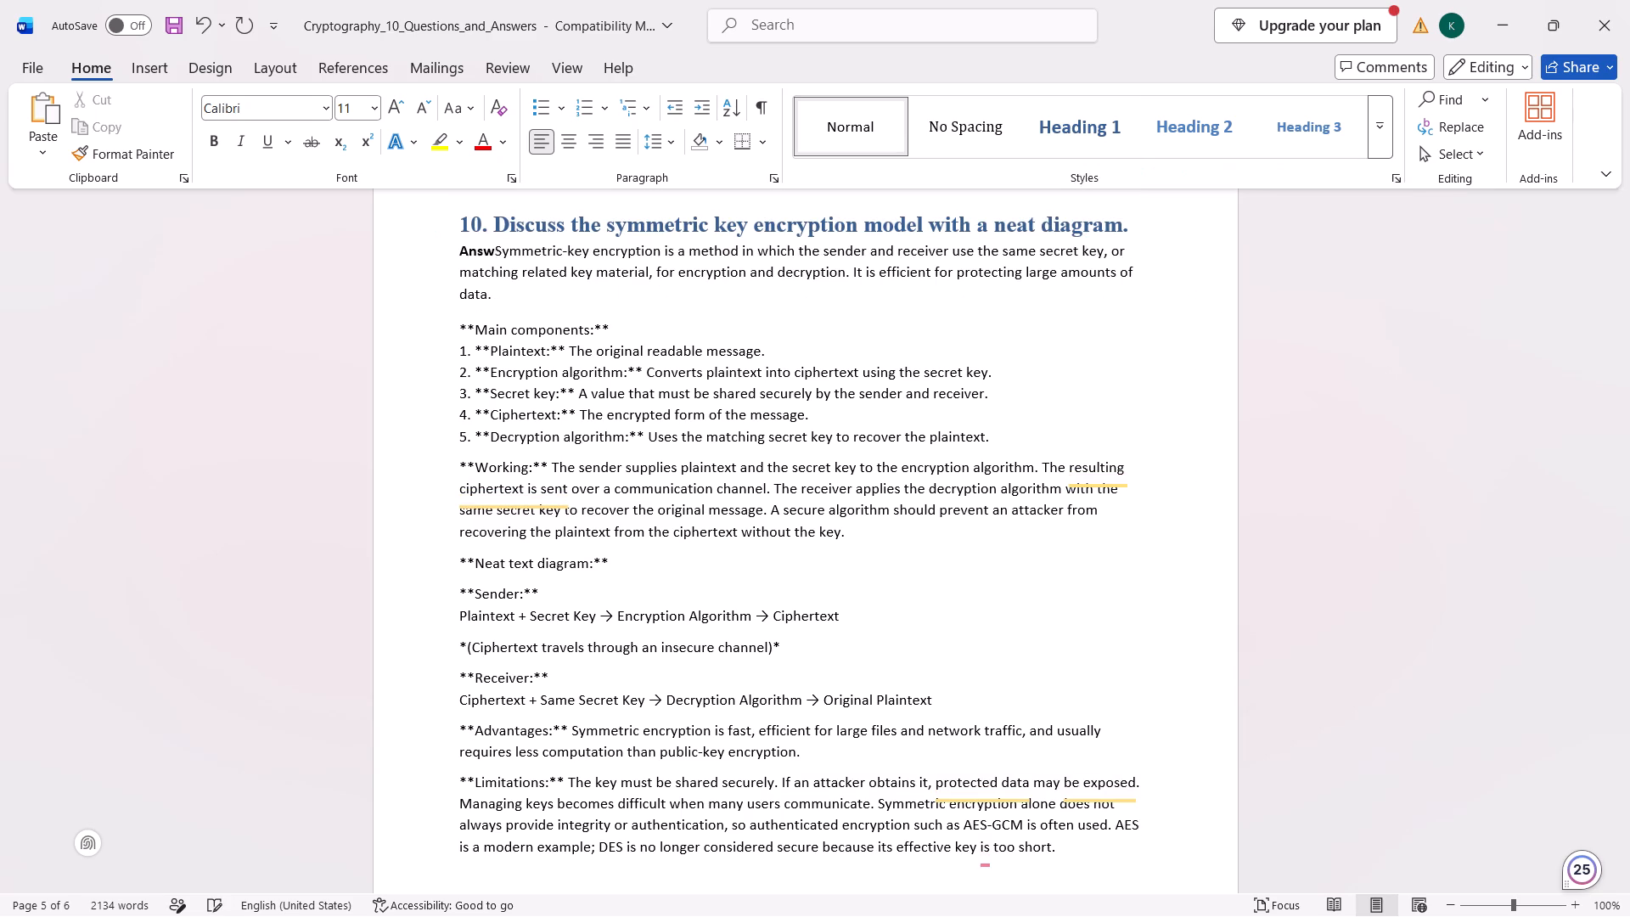
{"action": "key", "text": "BackSpace"}
{"action": "key", "text": "BackSpace"}
{"action": "key", "text": "BackSpace"}
{"action": "key", "text": "BackSpace"}
{"action": "type", "text": "Ans:"}
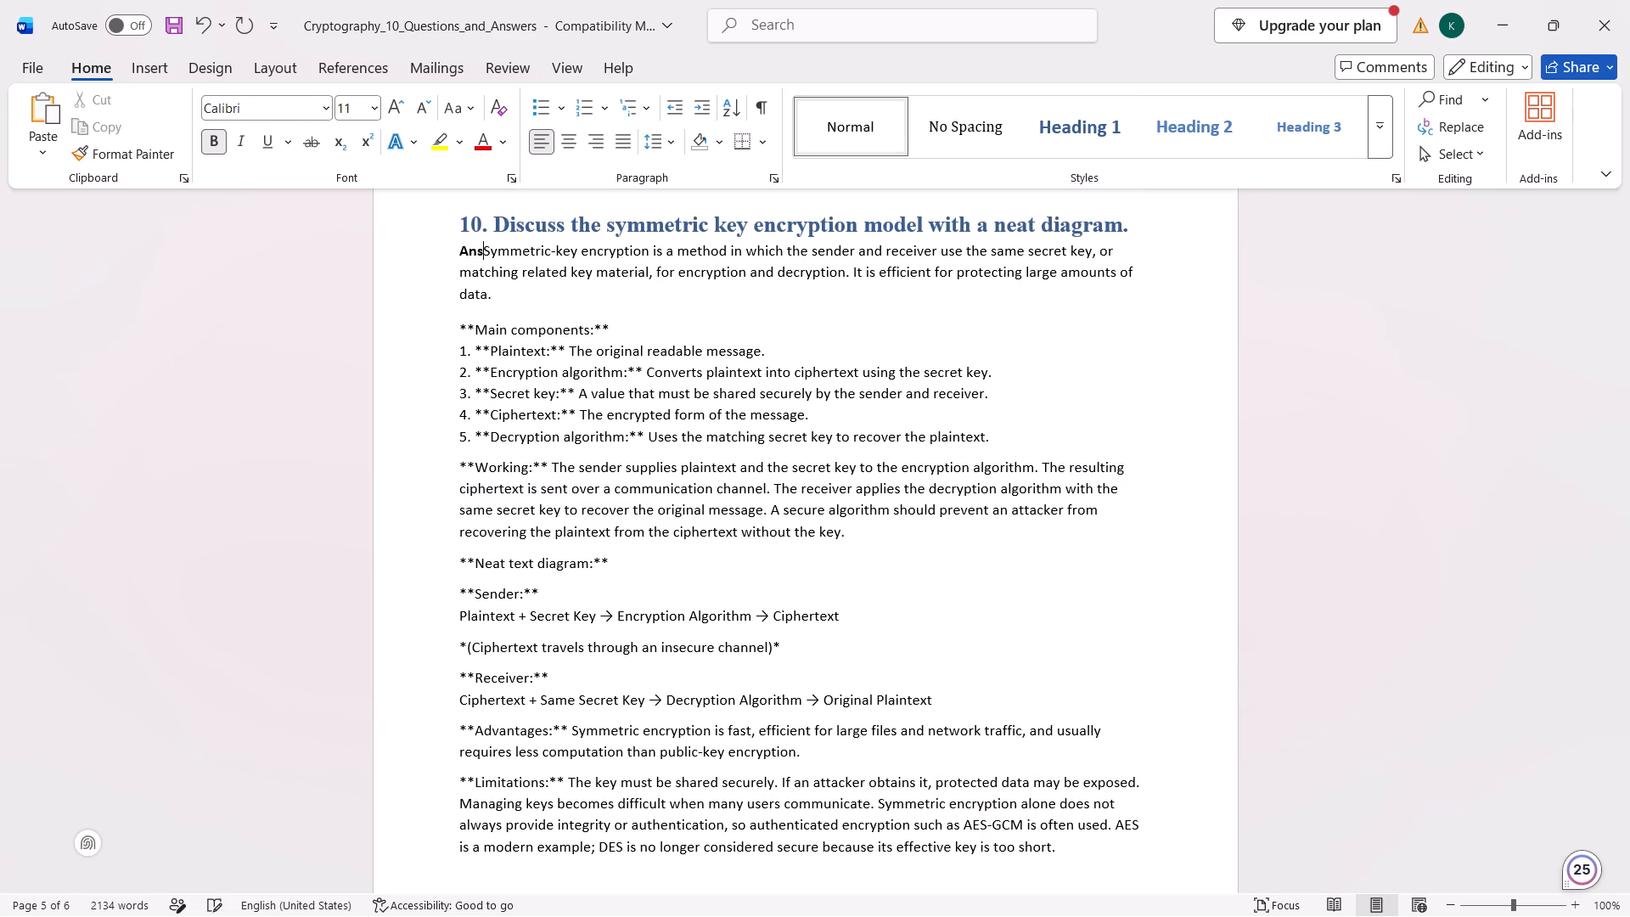
{"action": "key", "text": "space"}
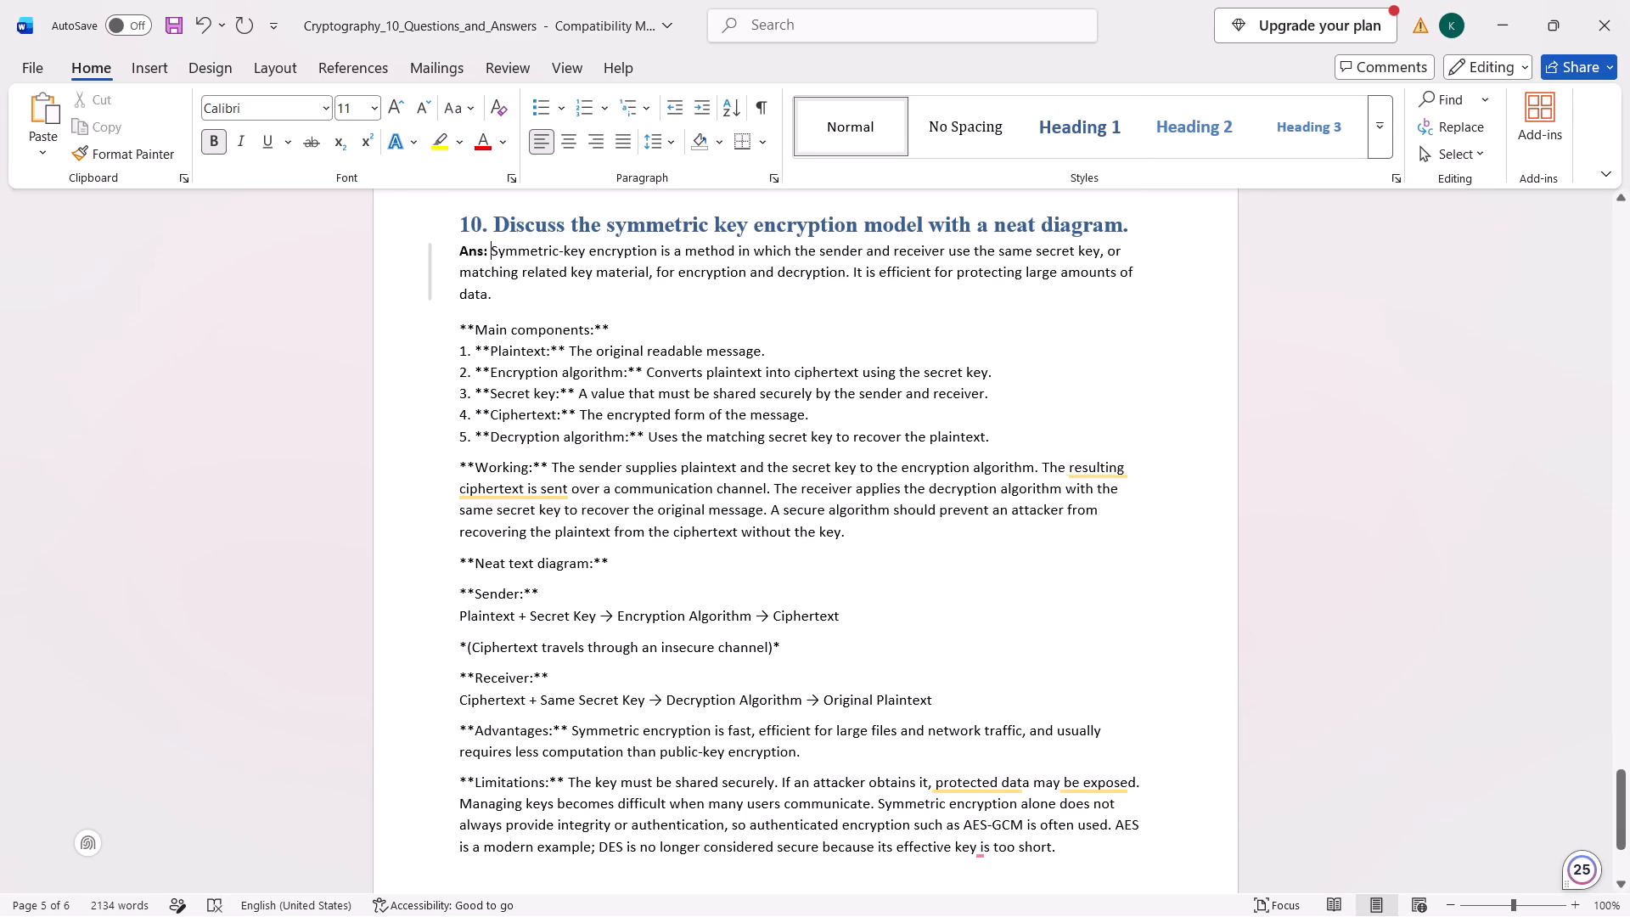
Format question 10's whole answer, from "Ans:" through the limitations paragraph, as size 12 Times New Roman.
{"action": "left_click_drag", "start_coordinate": [458, 254], "coordinate": [821, 637]}
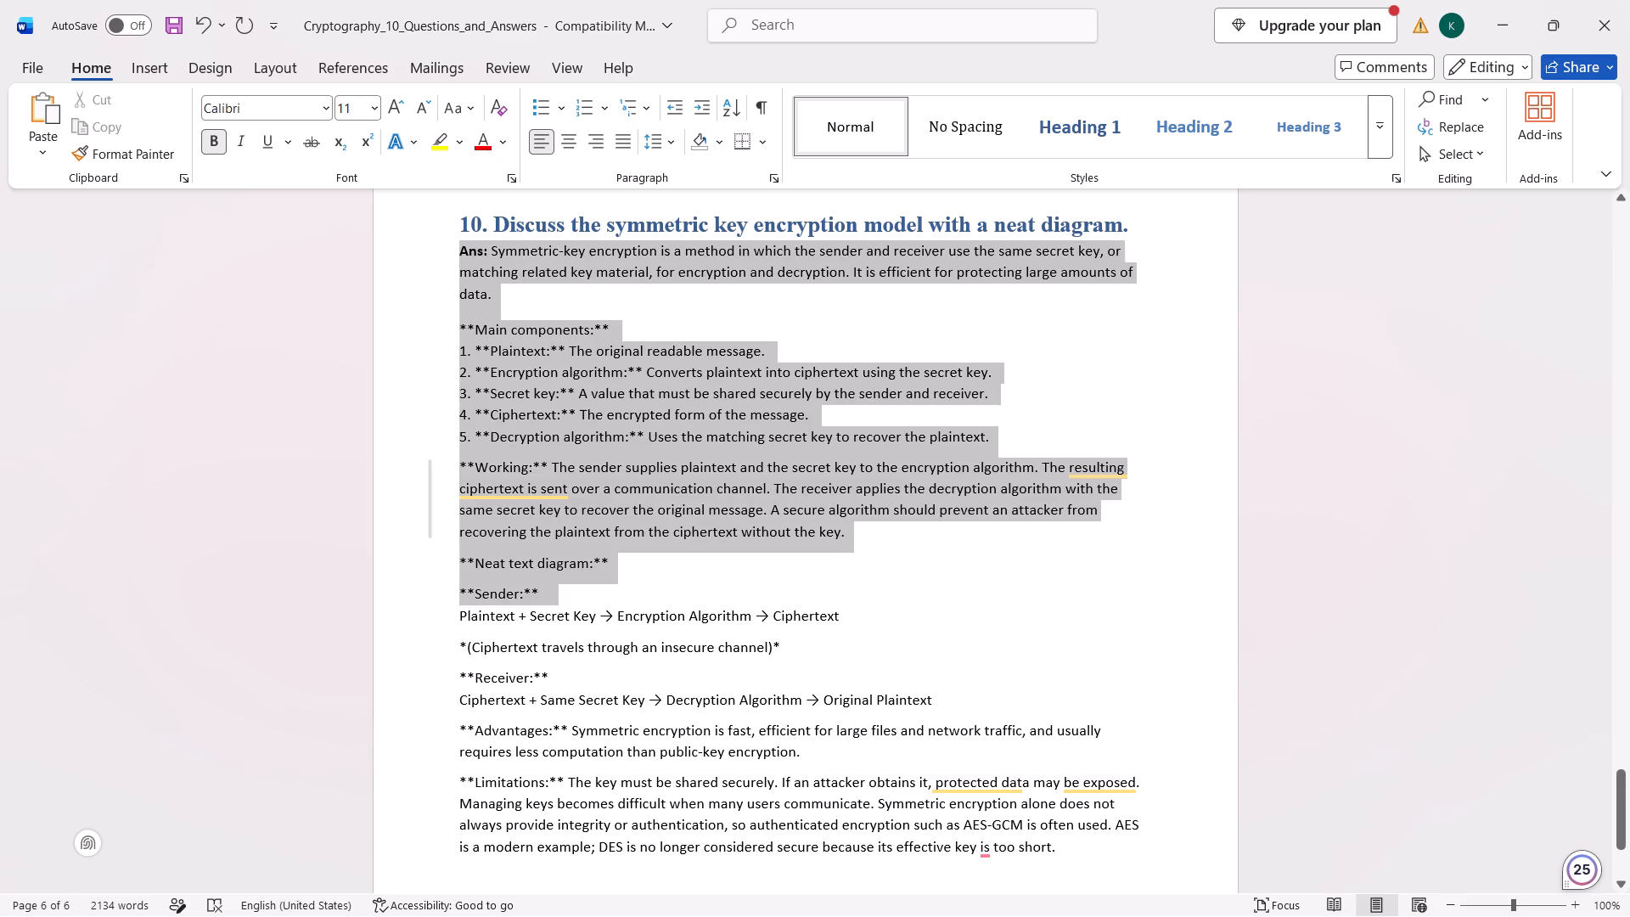
{"action": "left_click_drag", "start_coordinate": [821, 637], "coordinate": [975, 801]}
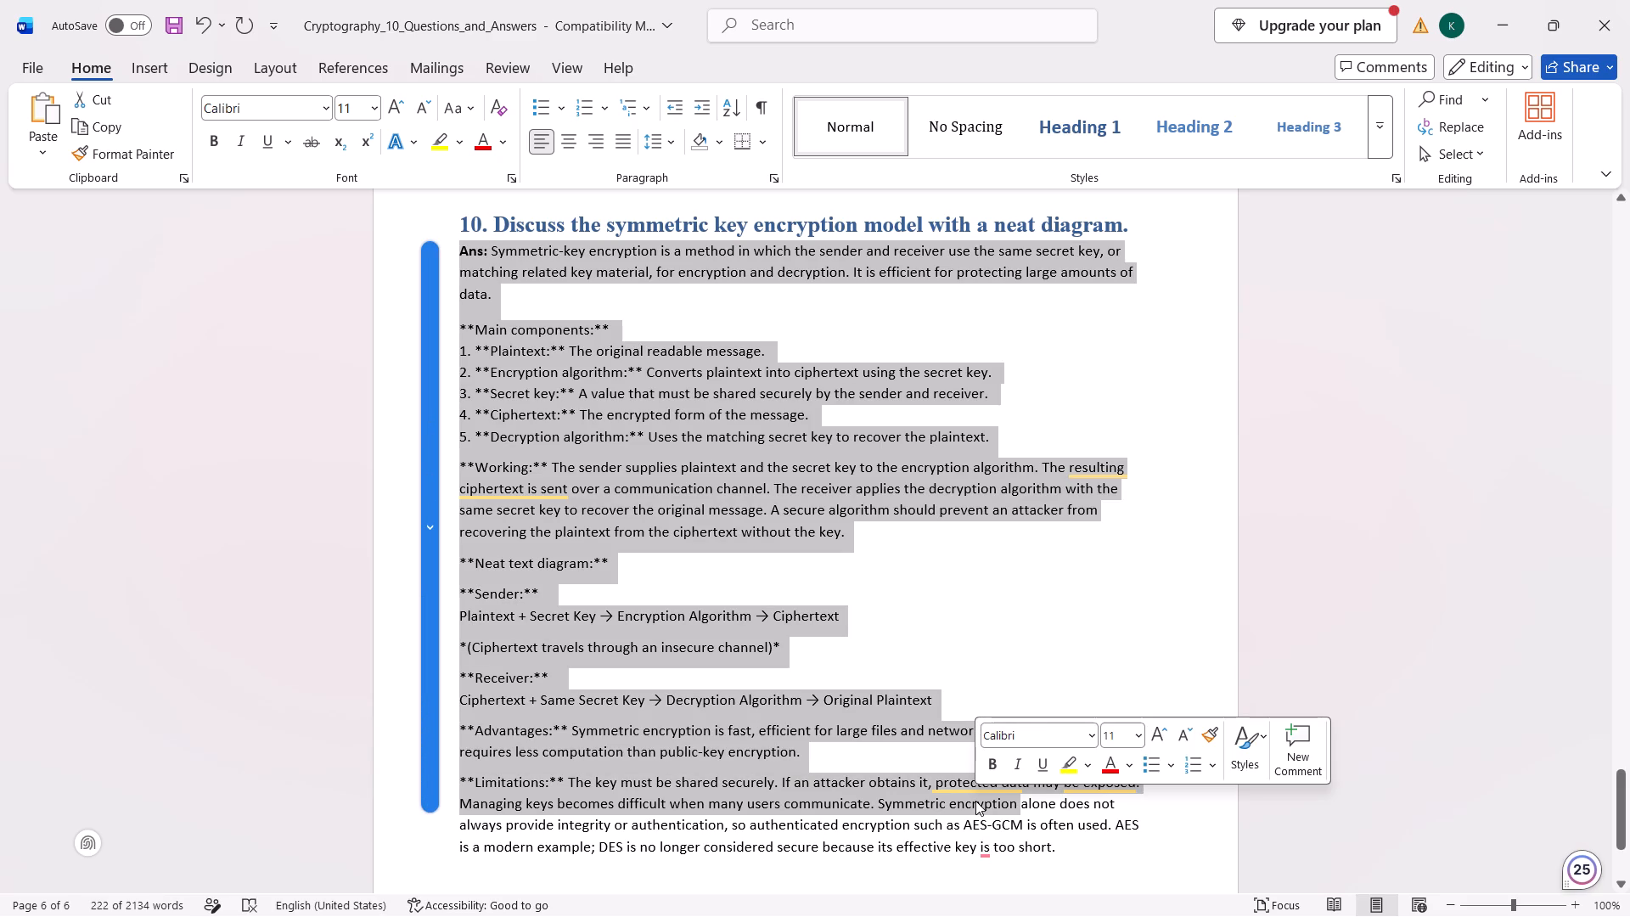
{"action": "left_click", "coordinate": [800, 595]}
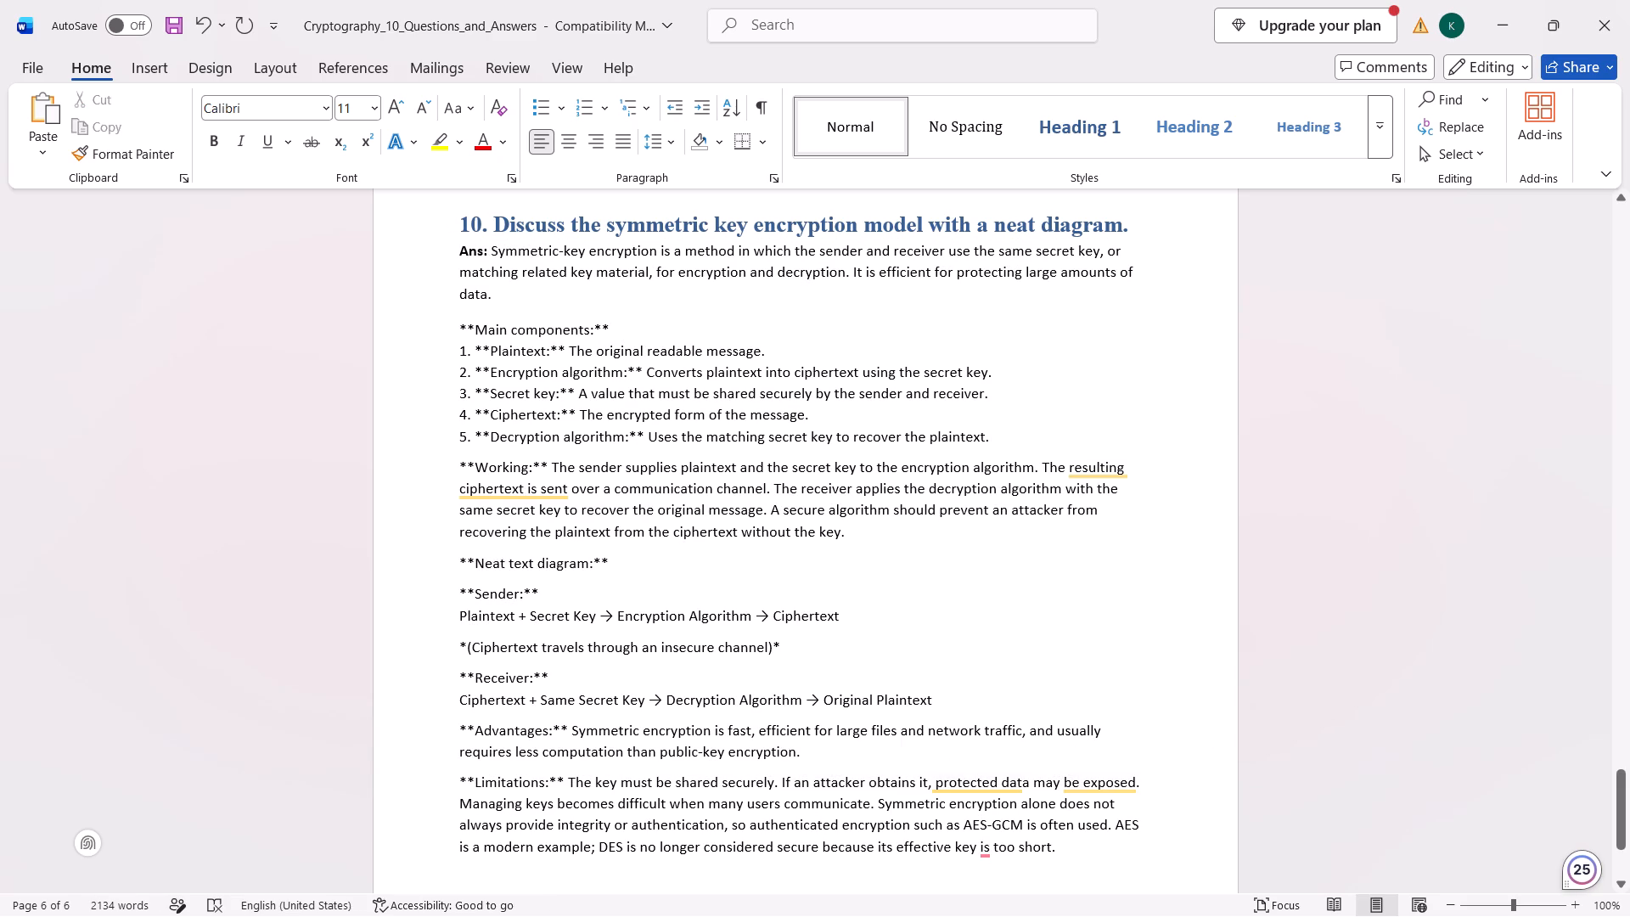
{"action": "left_click_drag", "start_coordinate": [458, 249], "coordinate": [1086, 807]}
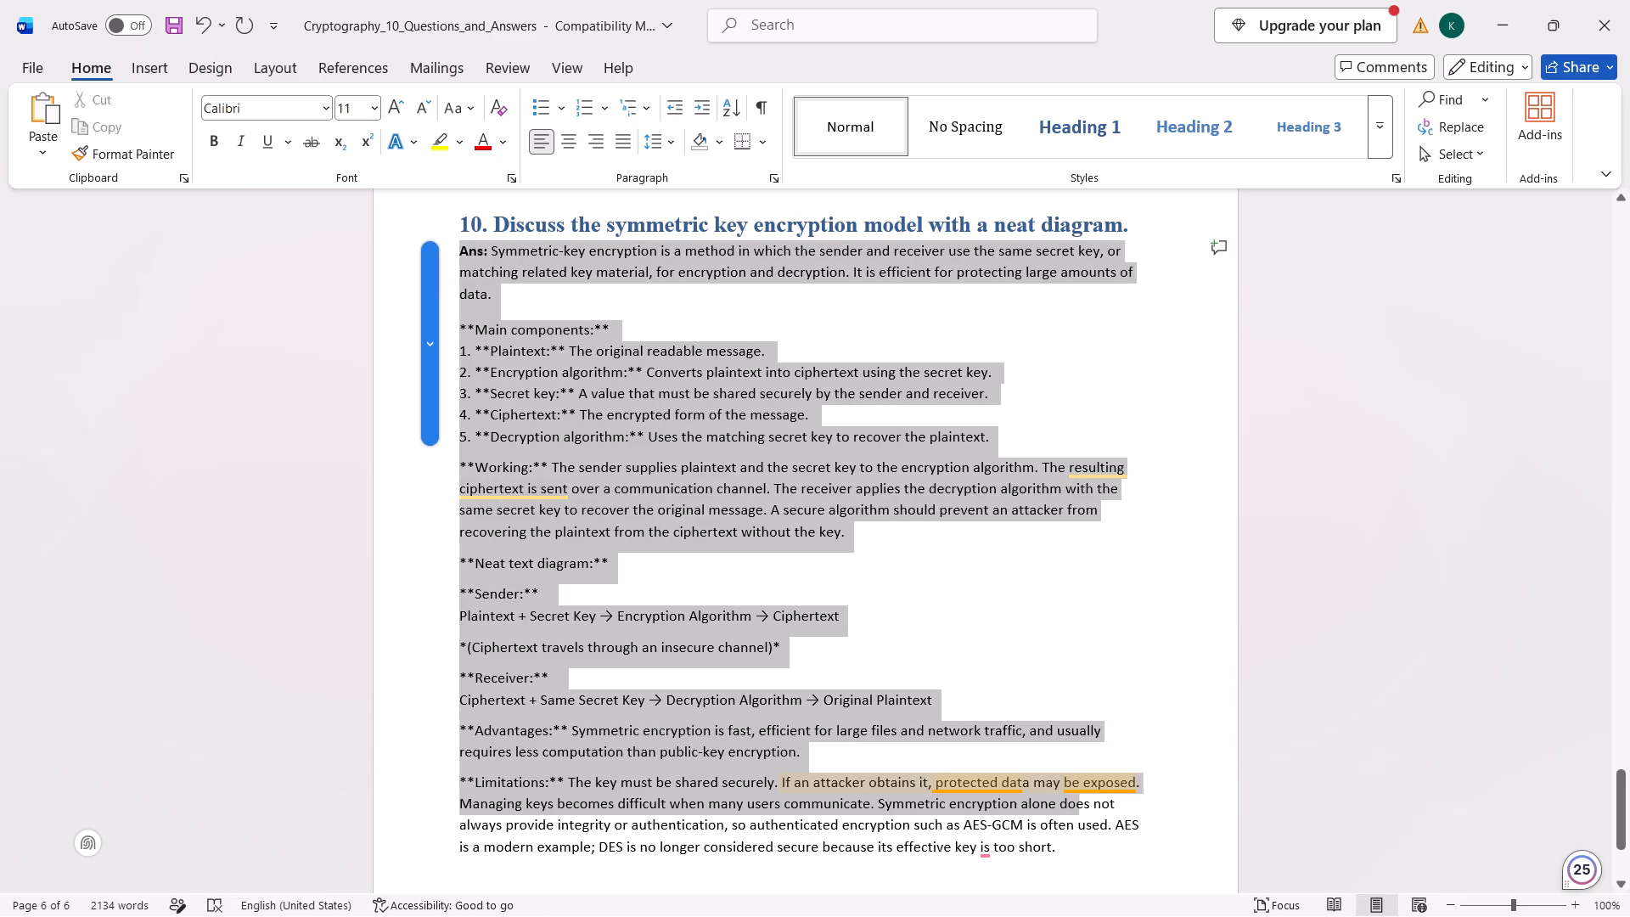
{"action": "left_click_drag", "start_coordinate": [1086, 807], "coordinate": [1073, 902]}
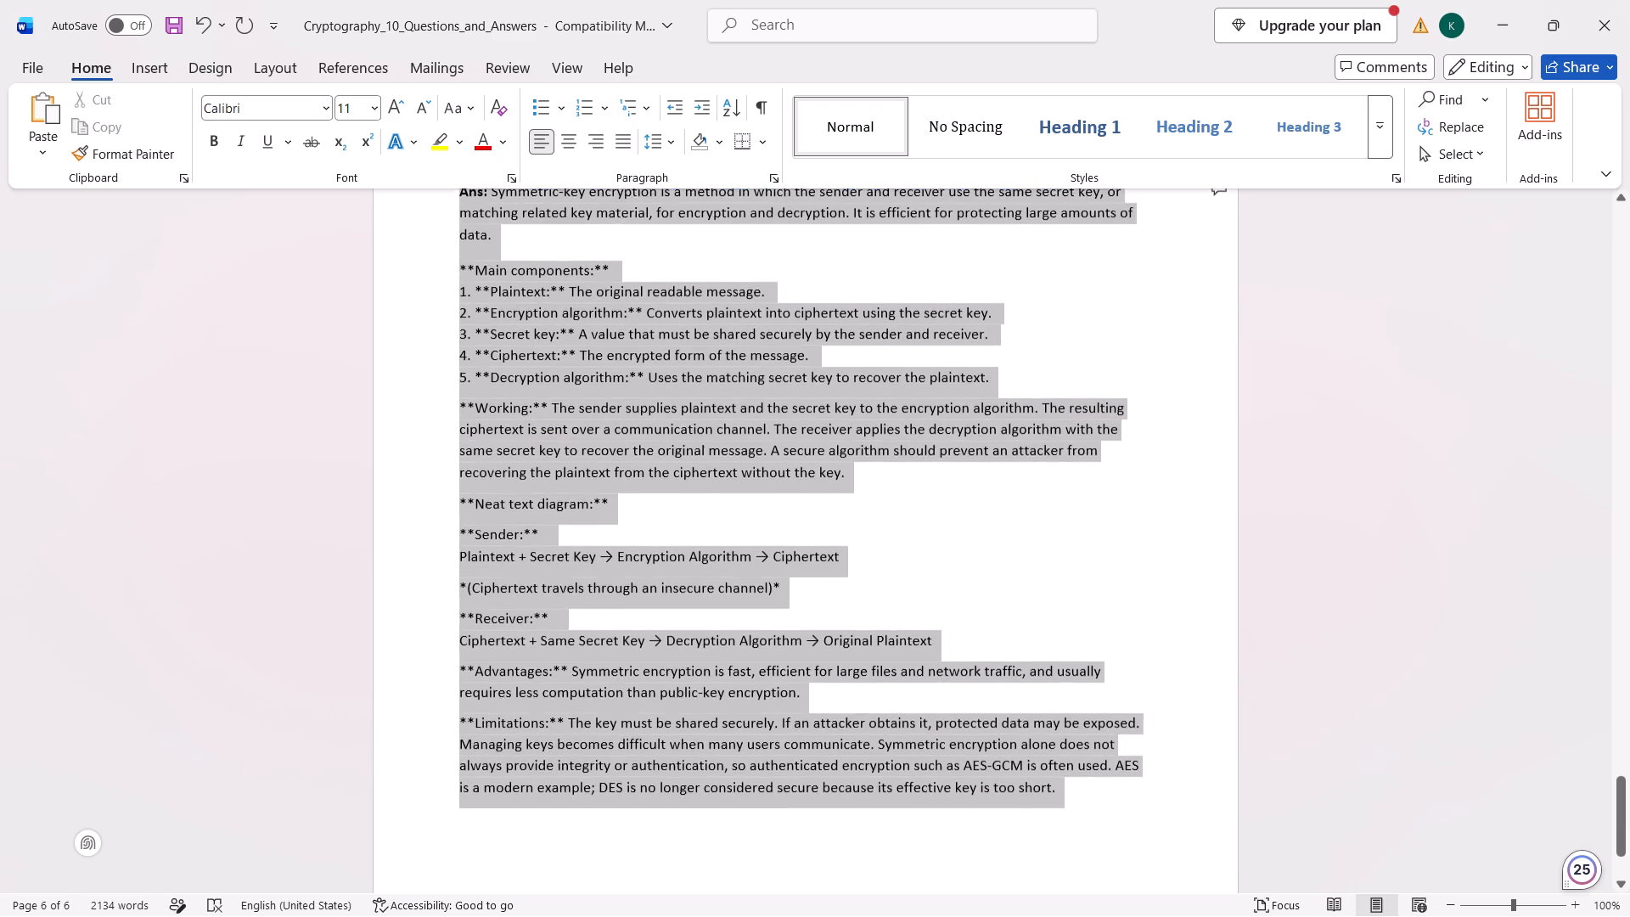
{"action": "left_click", "coordinate": [1197, 838]}
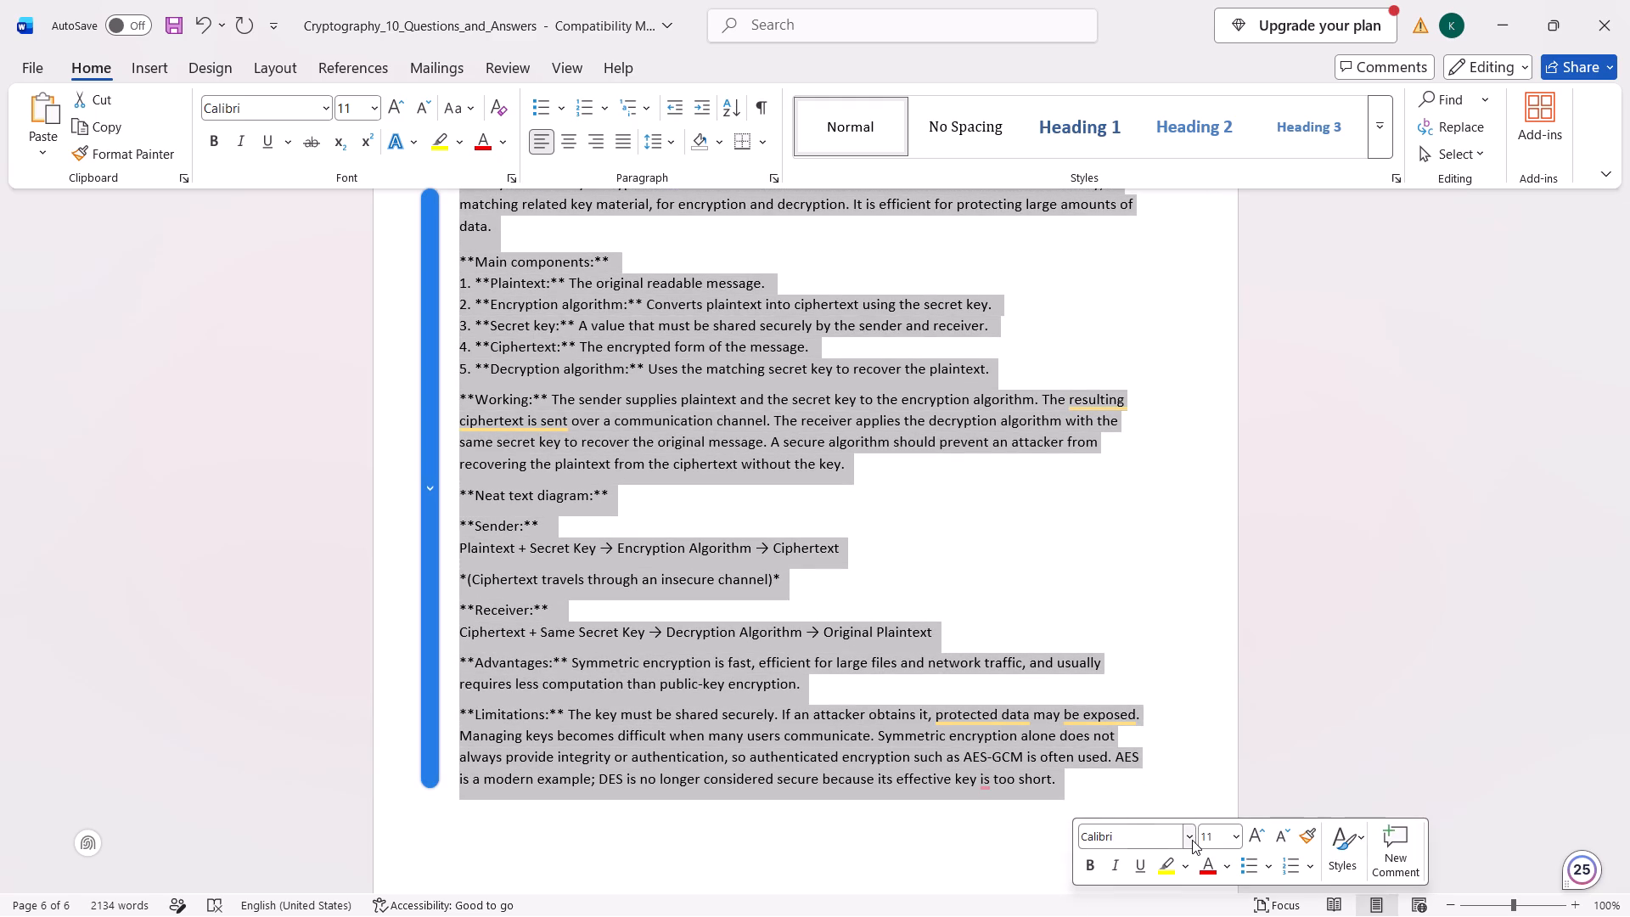
{"action": "left_click", "coordinate": [1192, 840]}
{"action": "scroll", "coordinate": [1139, 348], "scroll_direction": "up", "scroll_amount": 6}
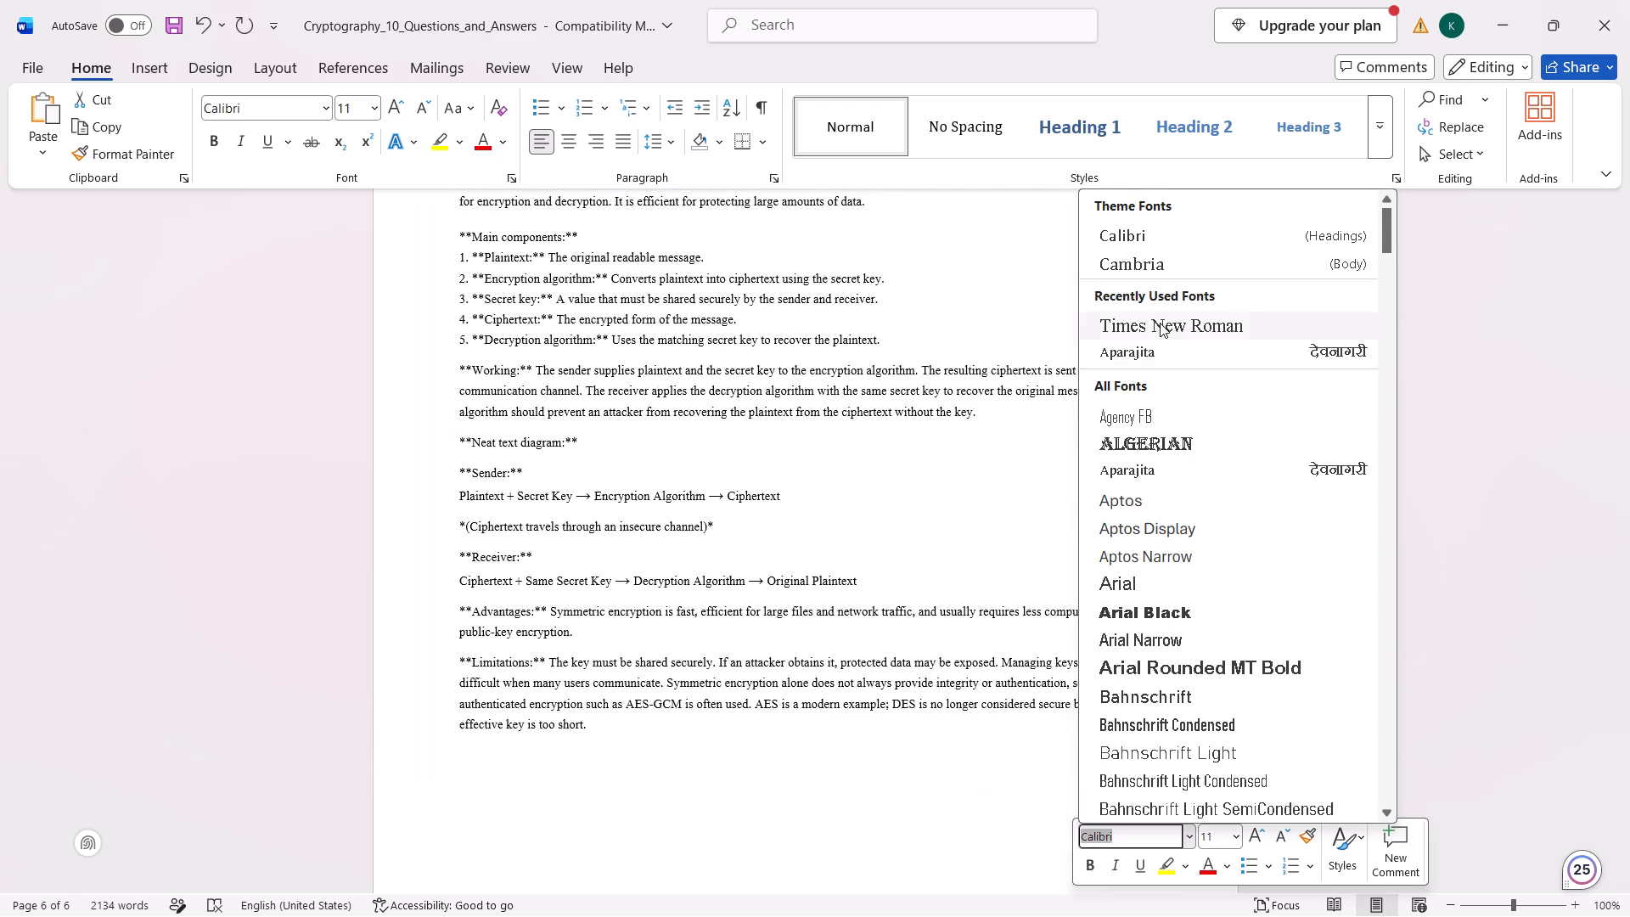
{"action": "left_click", "coordinate": [1161, 321]}
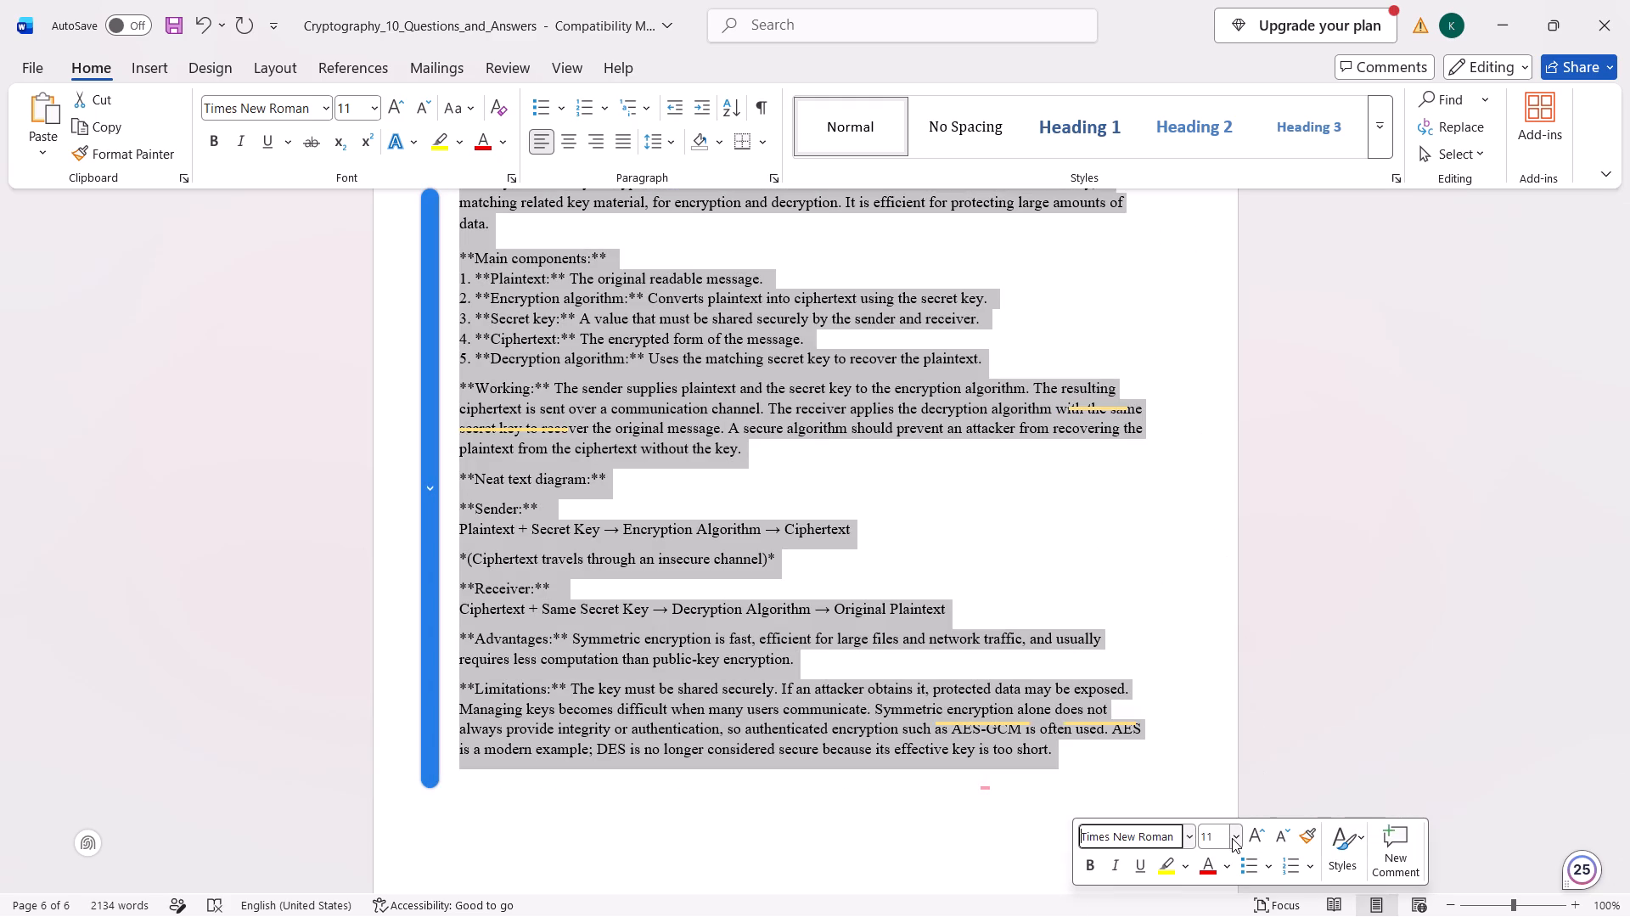
{"action": "left_click", "coordinate": [1232, 838]}
{"action": "left_click", "coordinate": [1217, 529]}
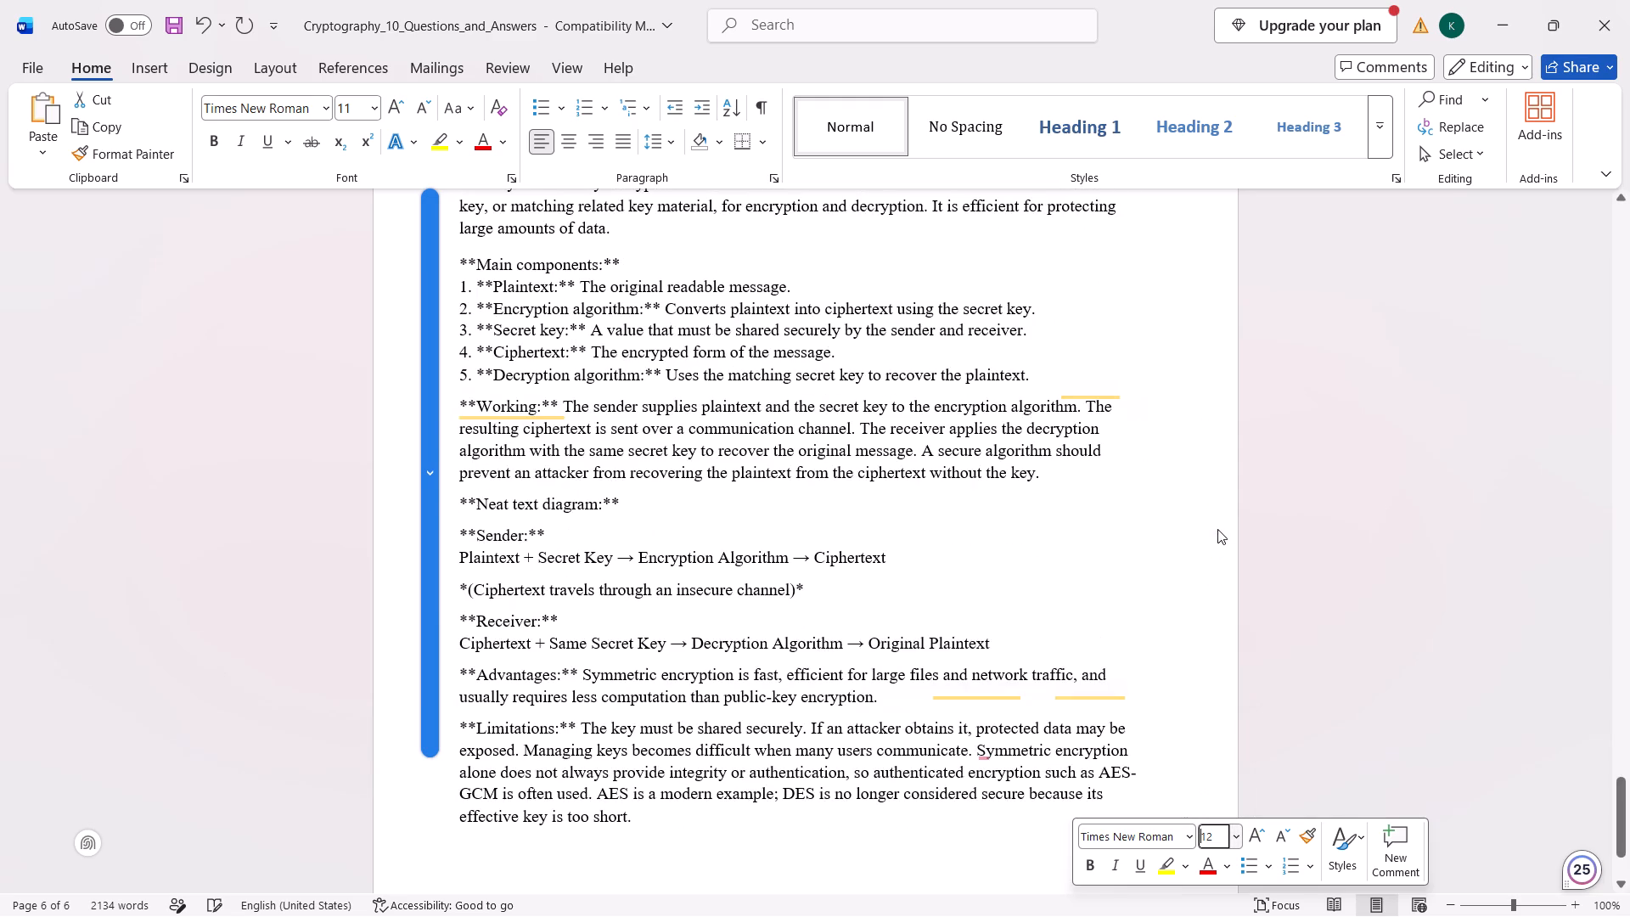
{"action": "left_click", "coordinate": [587, 458]}
Insert 15 blank lines above question 1's heading at the start of the document, leaving the first page empty.
{"action": "scroll", "coordinate": [587, 458], "scroll_direction": "up", "scroll_amount": 20}
{"action": "scroll", "coordinate": [587, 458], "scroll_direction": "up", "scroll_amount": 8}
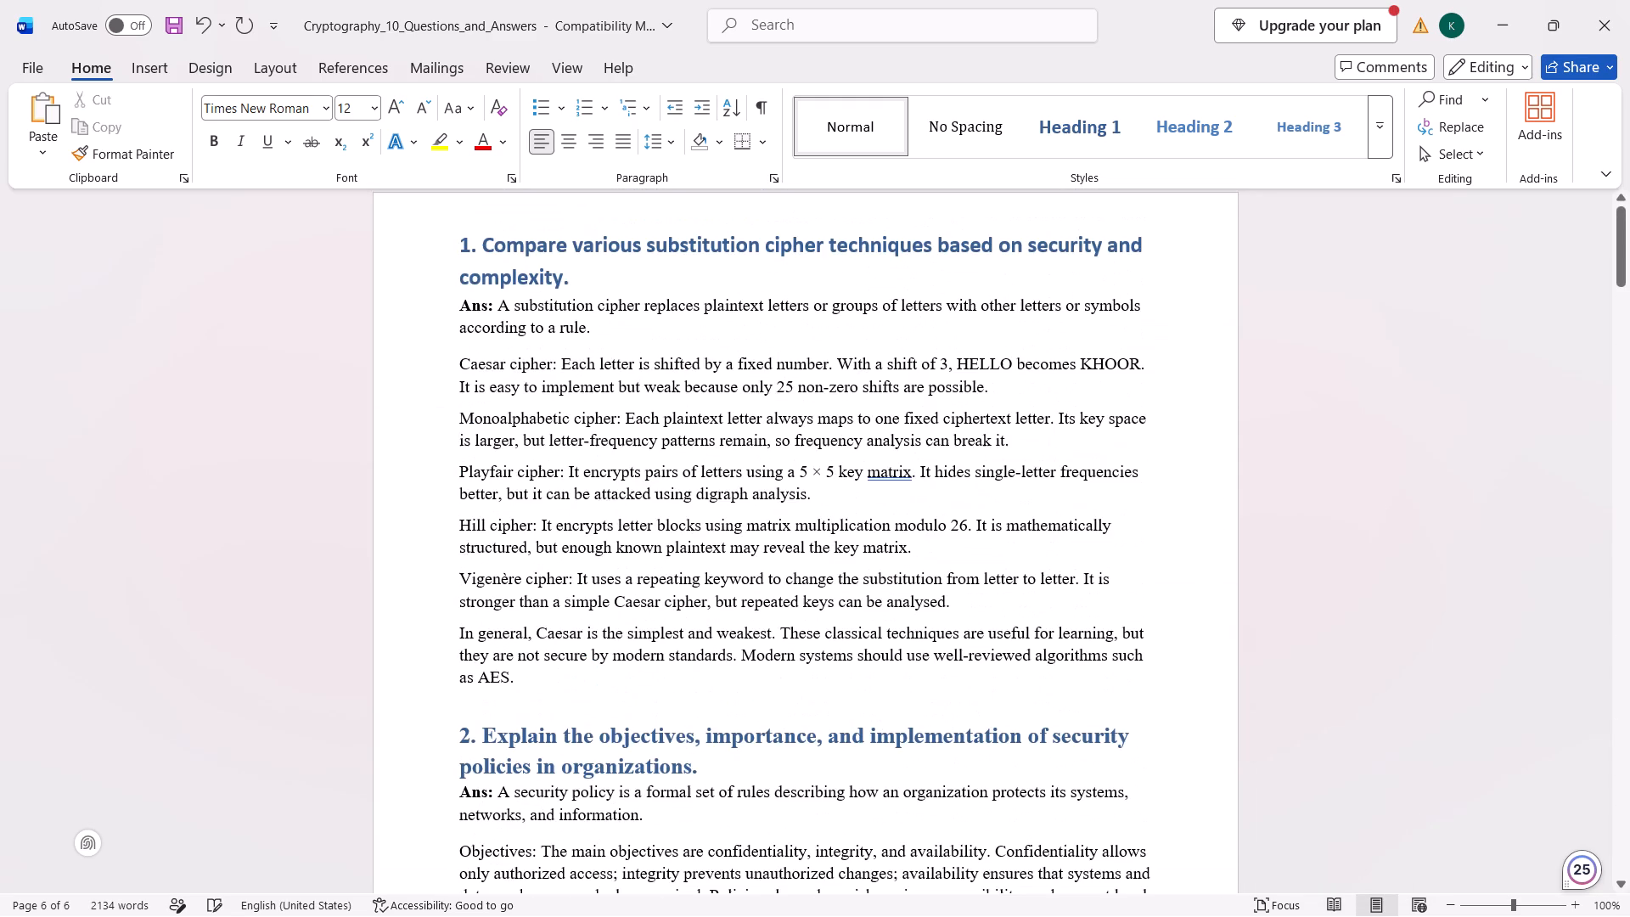
{"action": "scroll", "coordinate": [587, 458], "scroll_direction": "up", "scroll_amount": 11}
{"action": "left_click", "coordinate": [475, 229]}
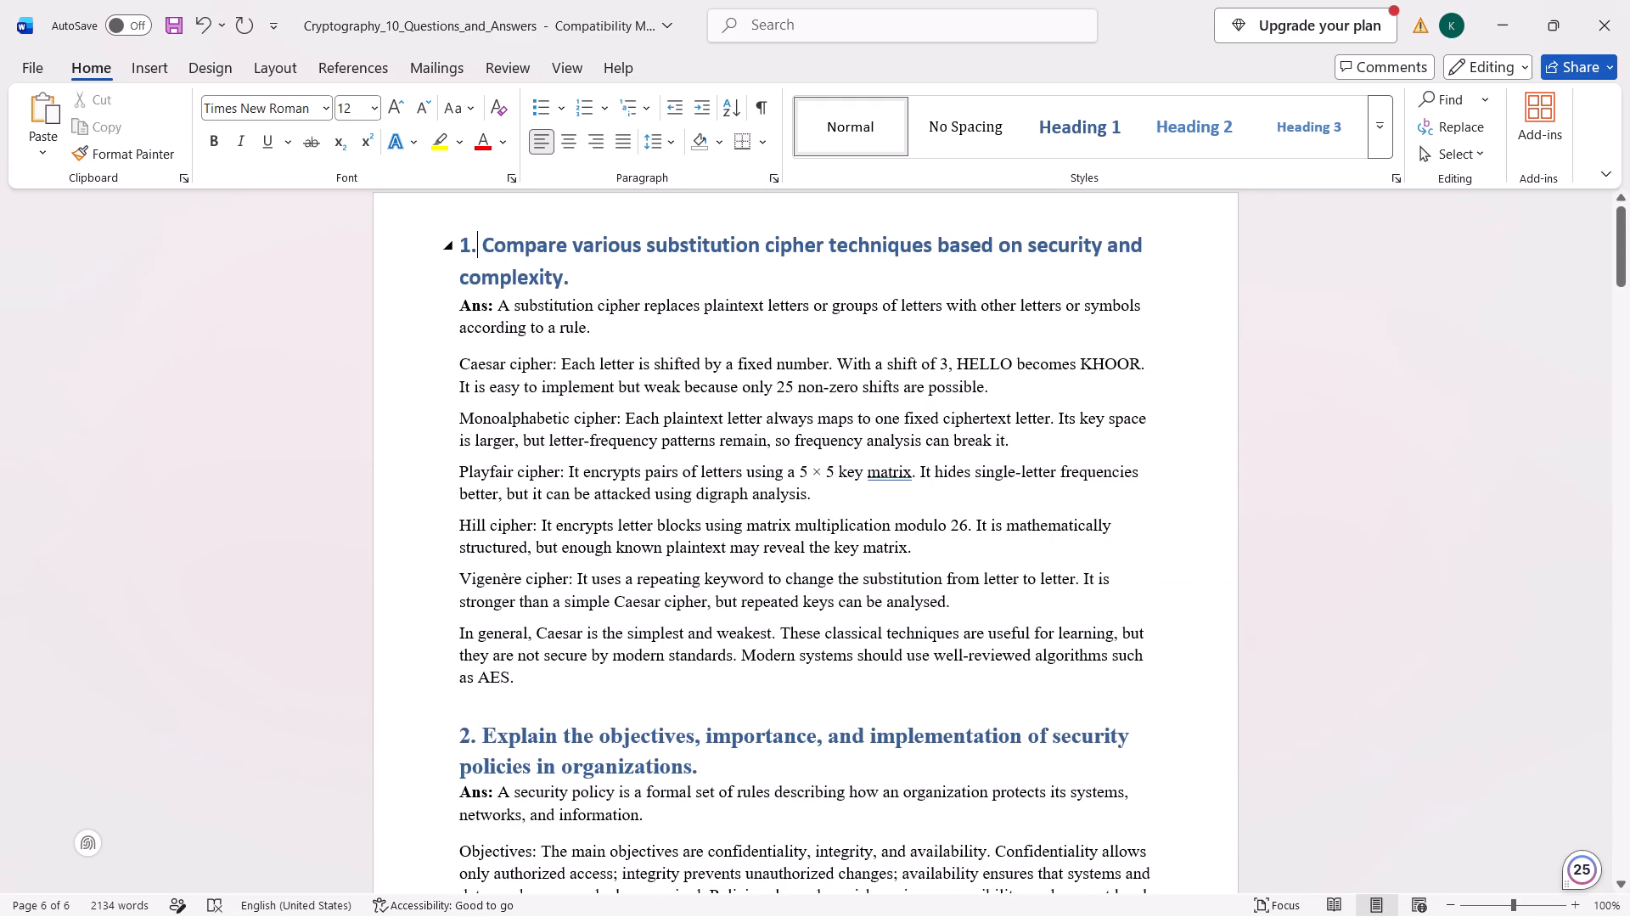
{"action": "left_click", "coordinate": [460, 245]}
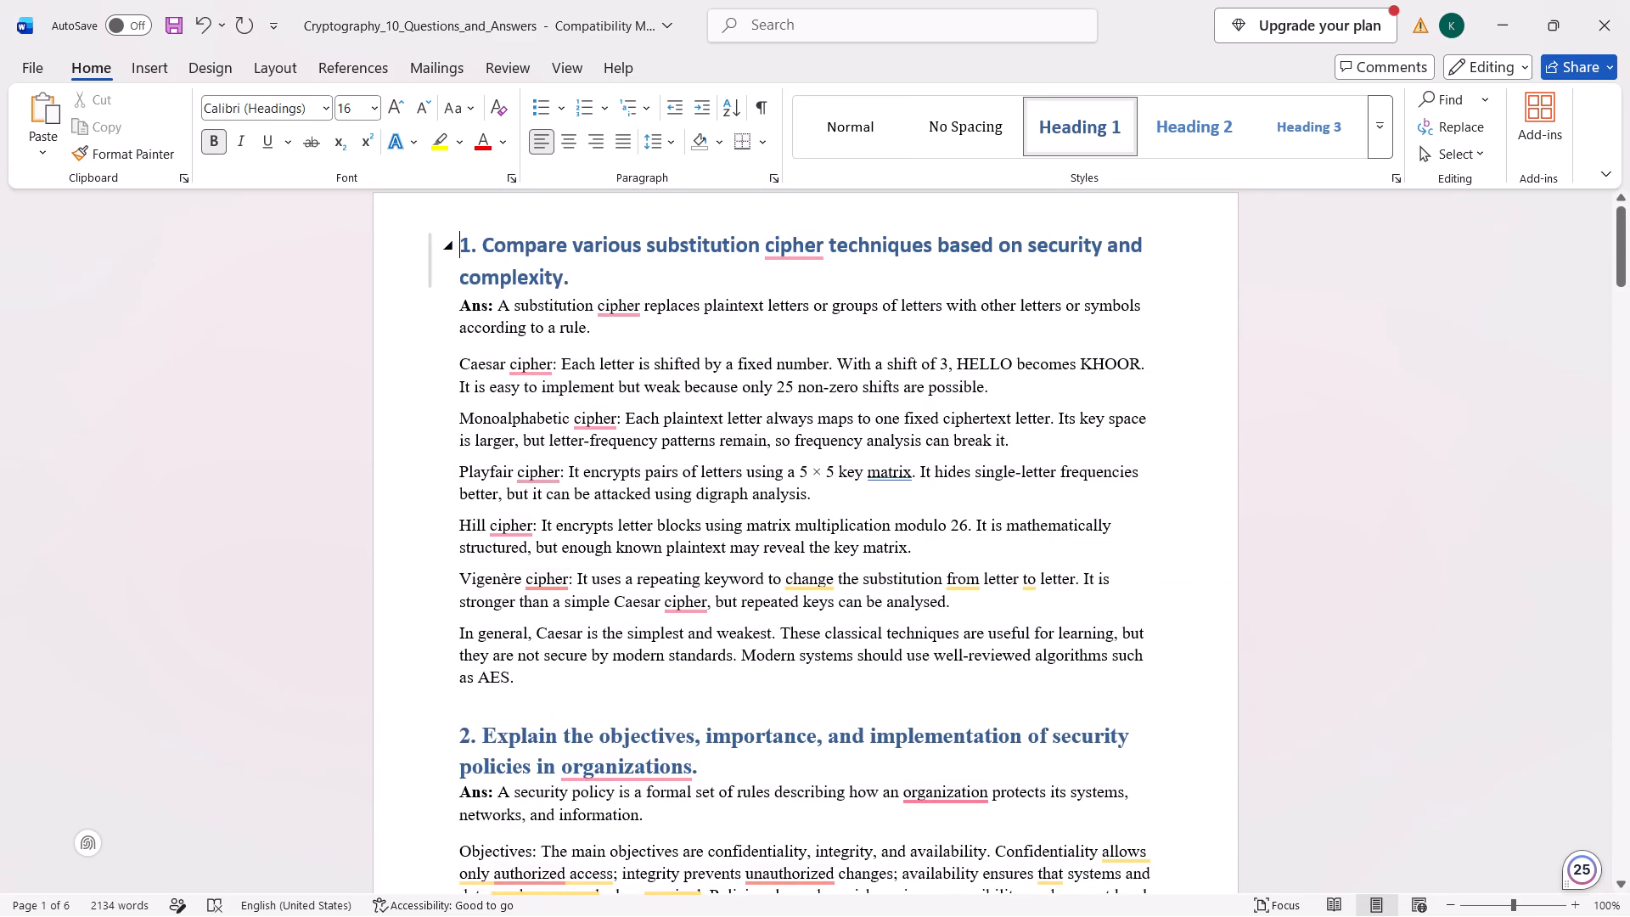
{"action": "key", "text": "Return"}
{"action": "key", "text": "Return"}
{"action": "key", "text": "Return"}
{"action": "key", "text": "Return"}
{"action": "key", "text": "Return"}
{"action": "key", "text": "Return"}
{"action": "key", "text": "Return"}
{"action": "key", "text": "Return"}
{"action": "key", "text": "Return"}
{"action": "key", "text": "Return"}
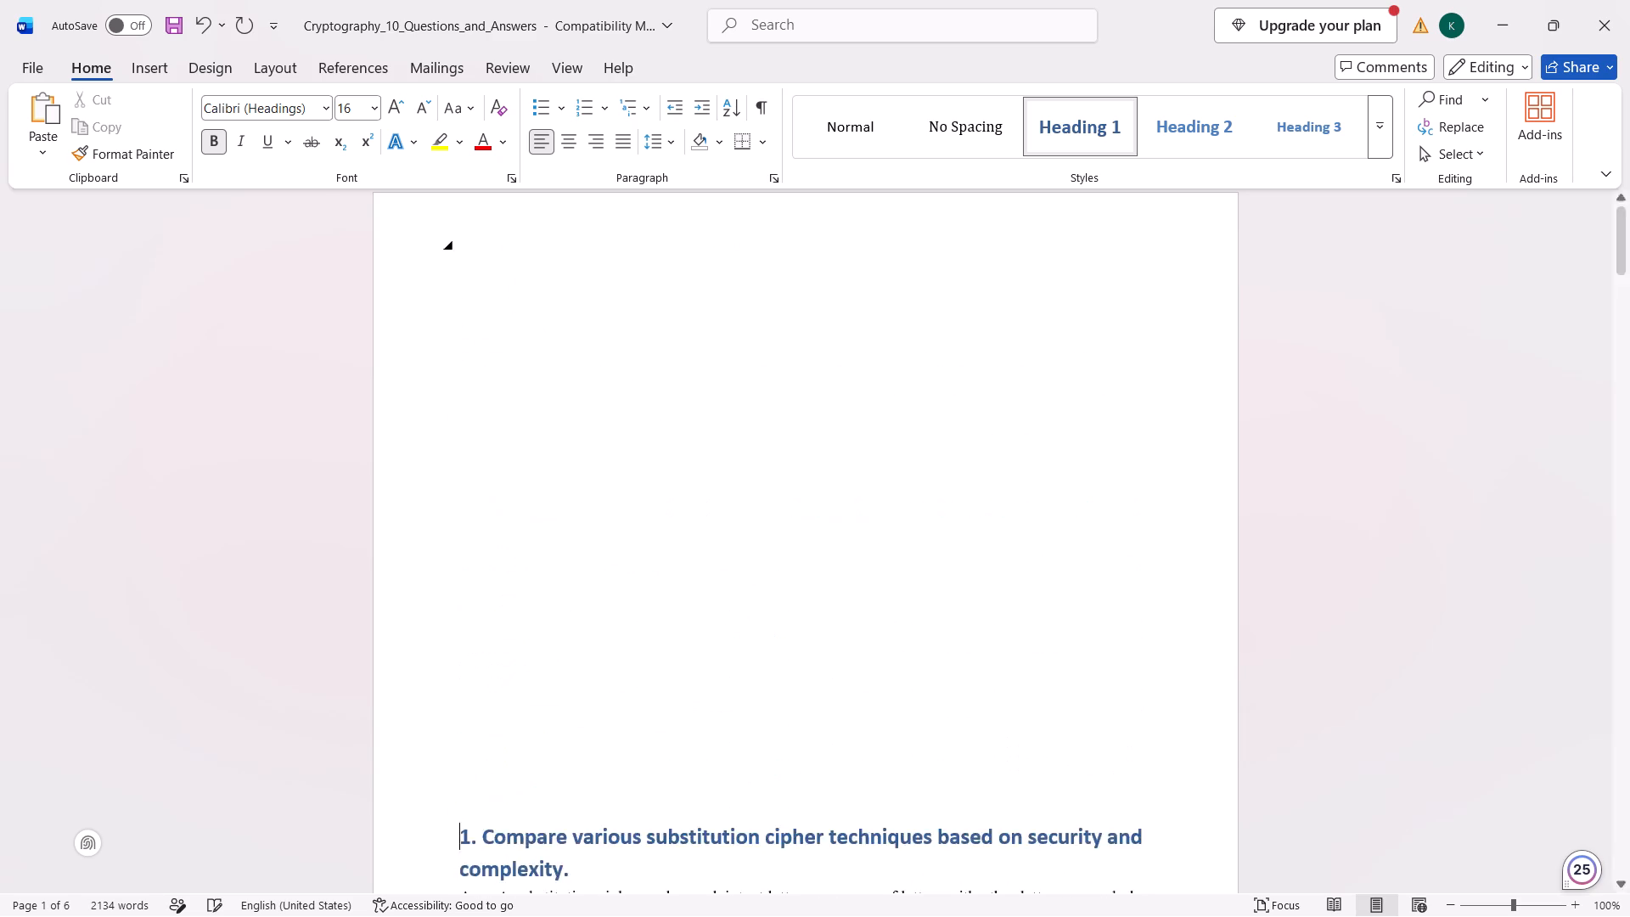
{"action": "key", "text": "Return"}
{"action": "key", "text": "Return"}
{"action": "key", "text": "Return"}
{"action": "key", "text": "Return"}
{"action": "key", "text": "Return"}
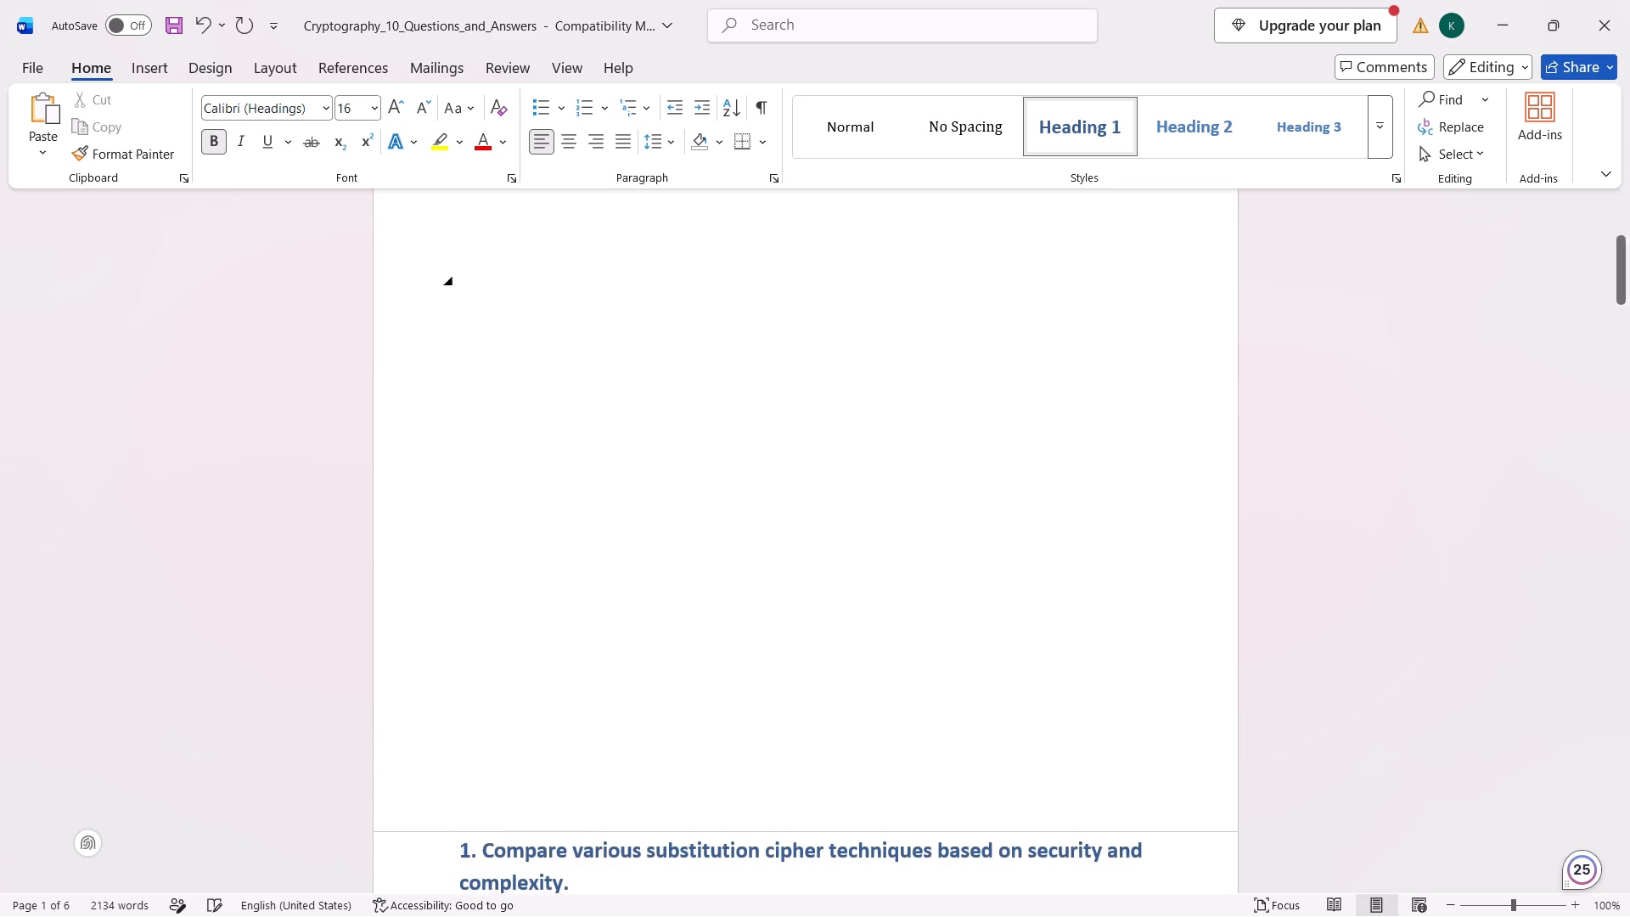
Save the document as Cryptography_10_Questions_and_Answers in Downloads as a Word Document, accepting the upgrade to the newest file format.
{"action": "scroll", "coordinate": [460, 245], "scroll_direction": "up", "scroll_amount": 6}
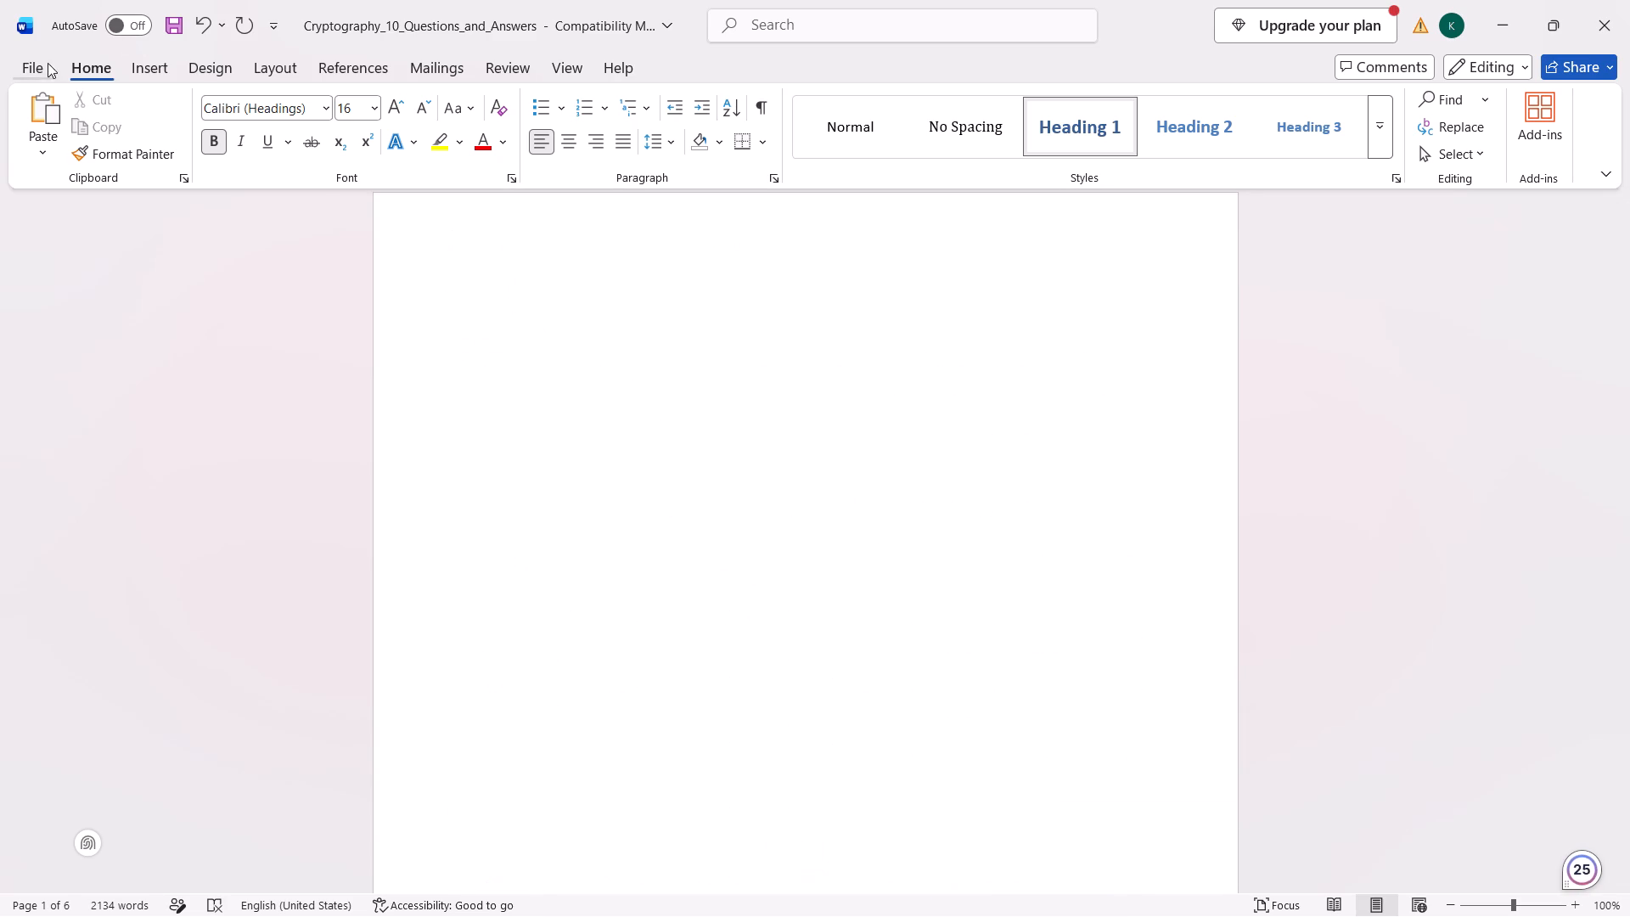
{"action": "left_click", "coordinate": [37, 66]}
{"action": "left_click", "coordinate": [74, 402]}
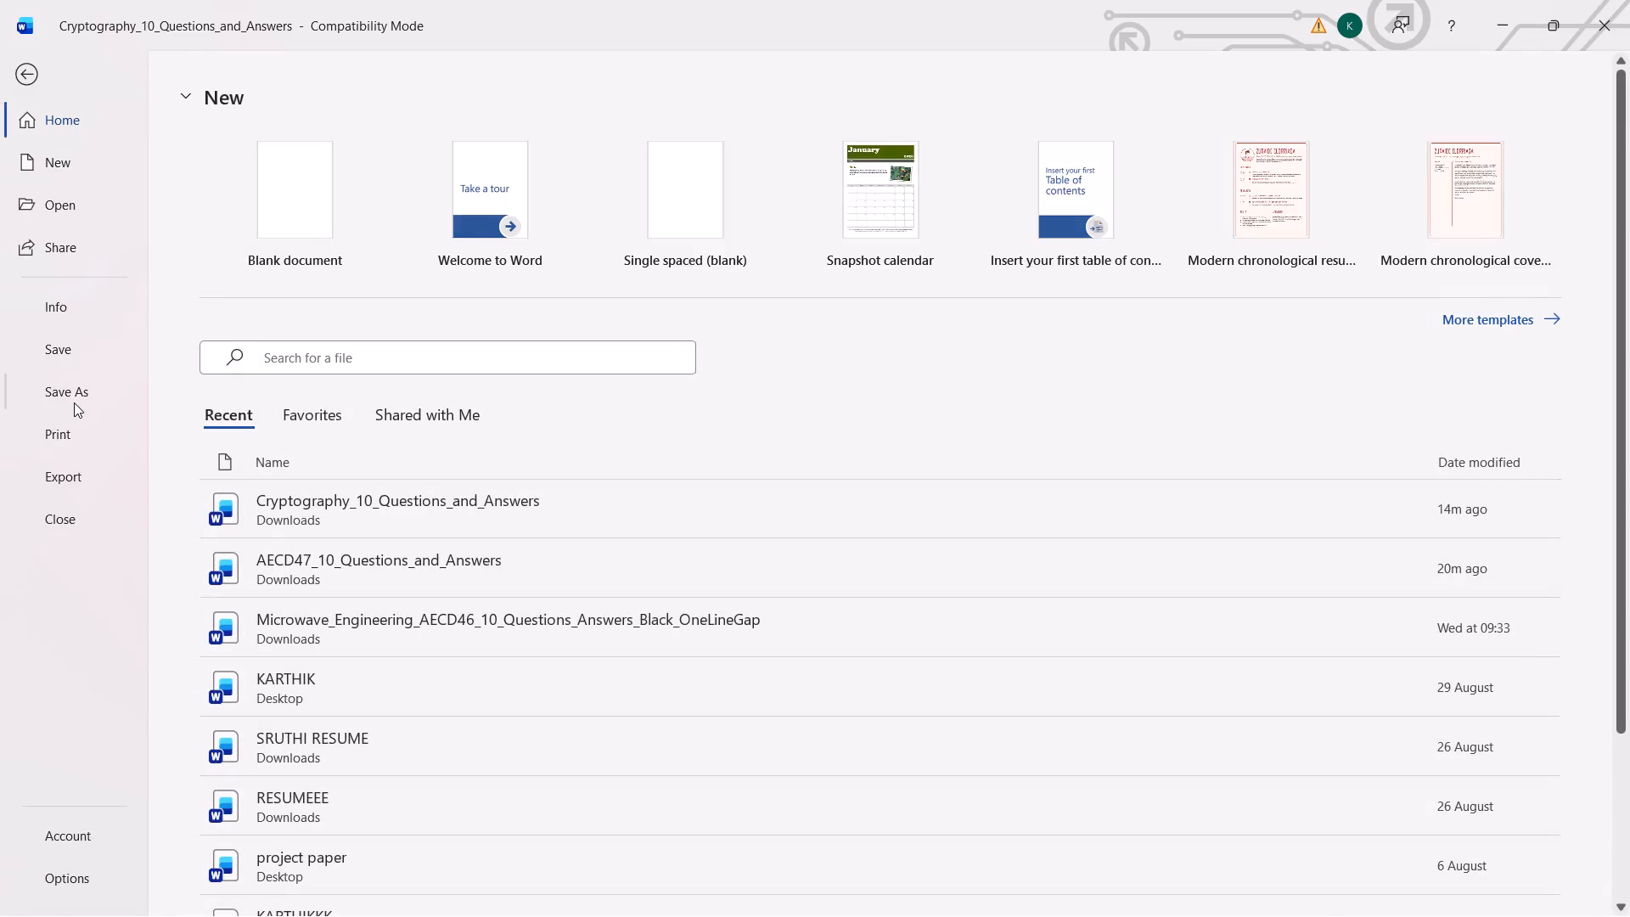
{"action": "left_click", "coordinate": [662, 245]}
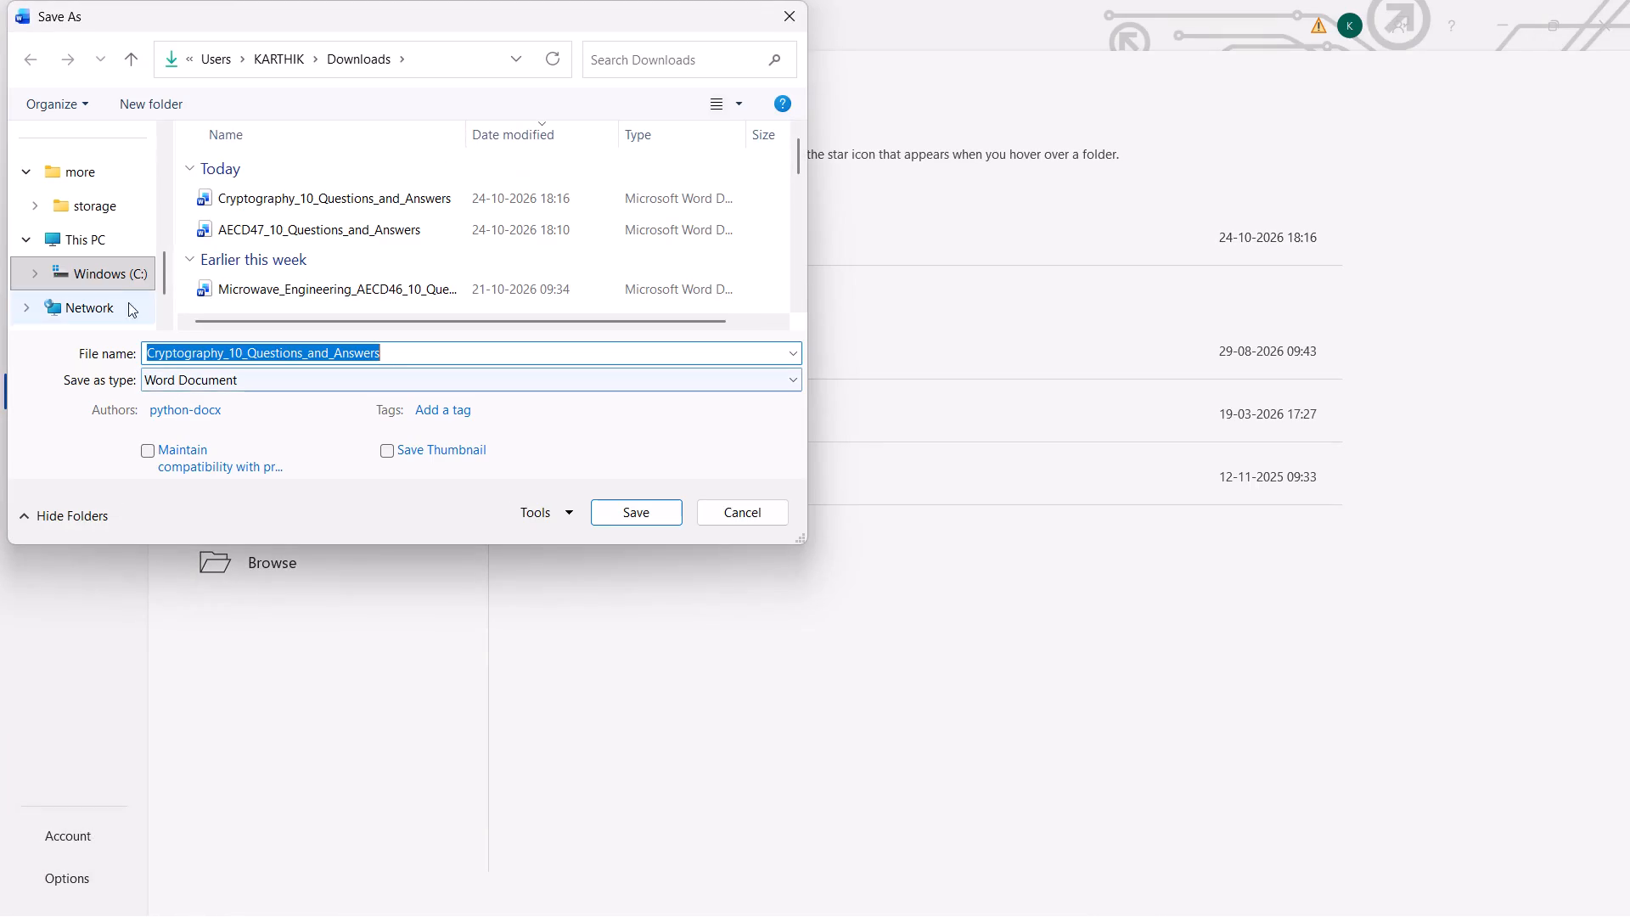
{"action": "scroll", "coordinate": [99, 267], "scroll_direction": "up", "scroll_amount": 1}
{"action": "left_click", "coordinate": [88, 317]}
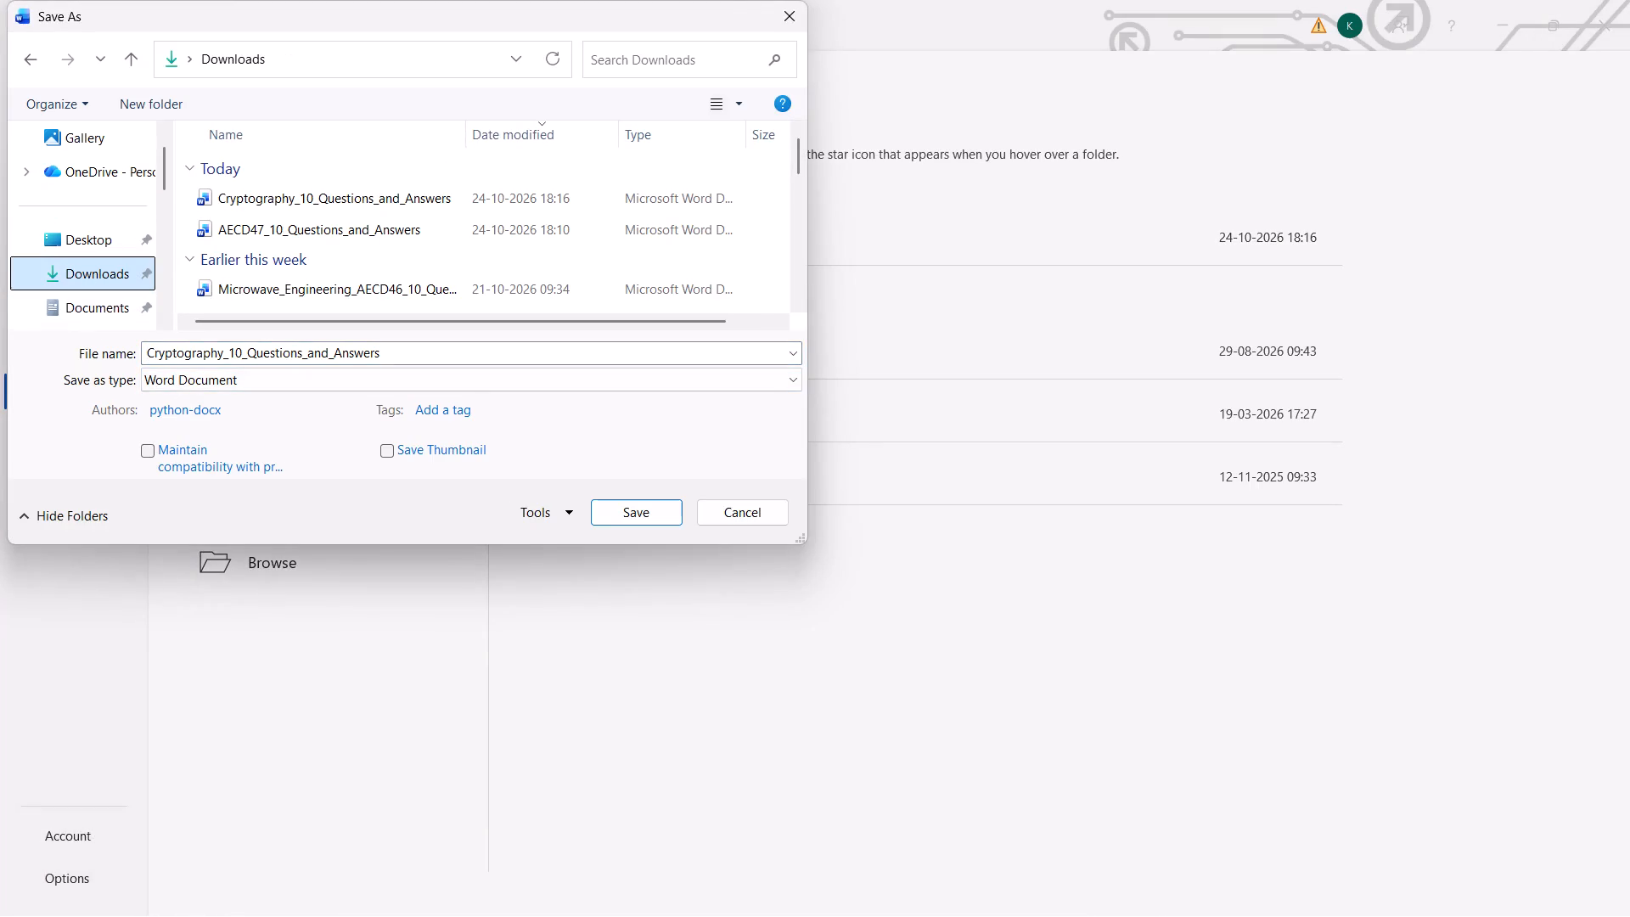
{"action": "left_click", "coordinate": [647, 514]}
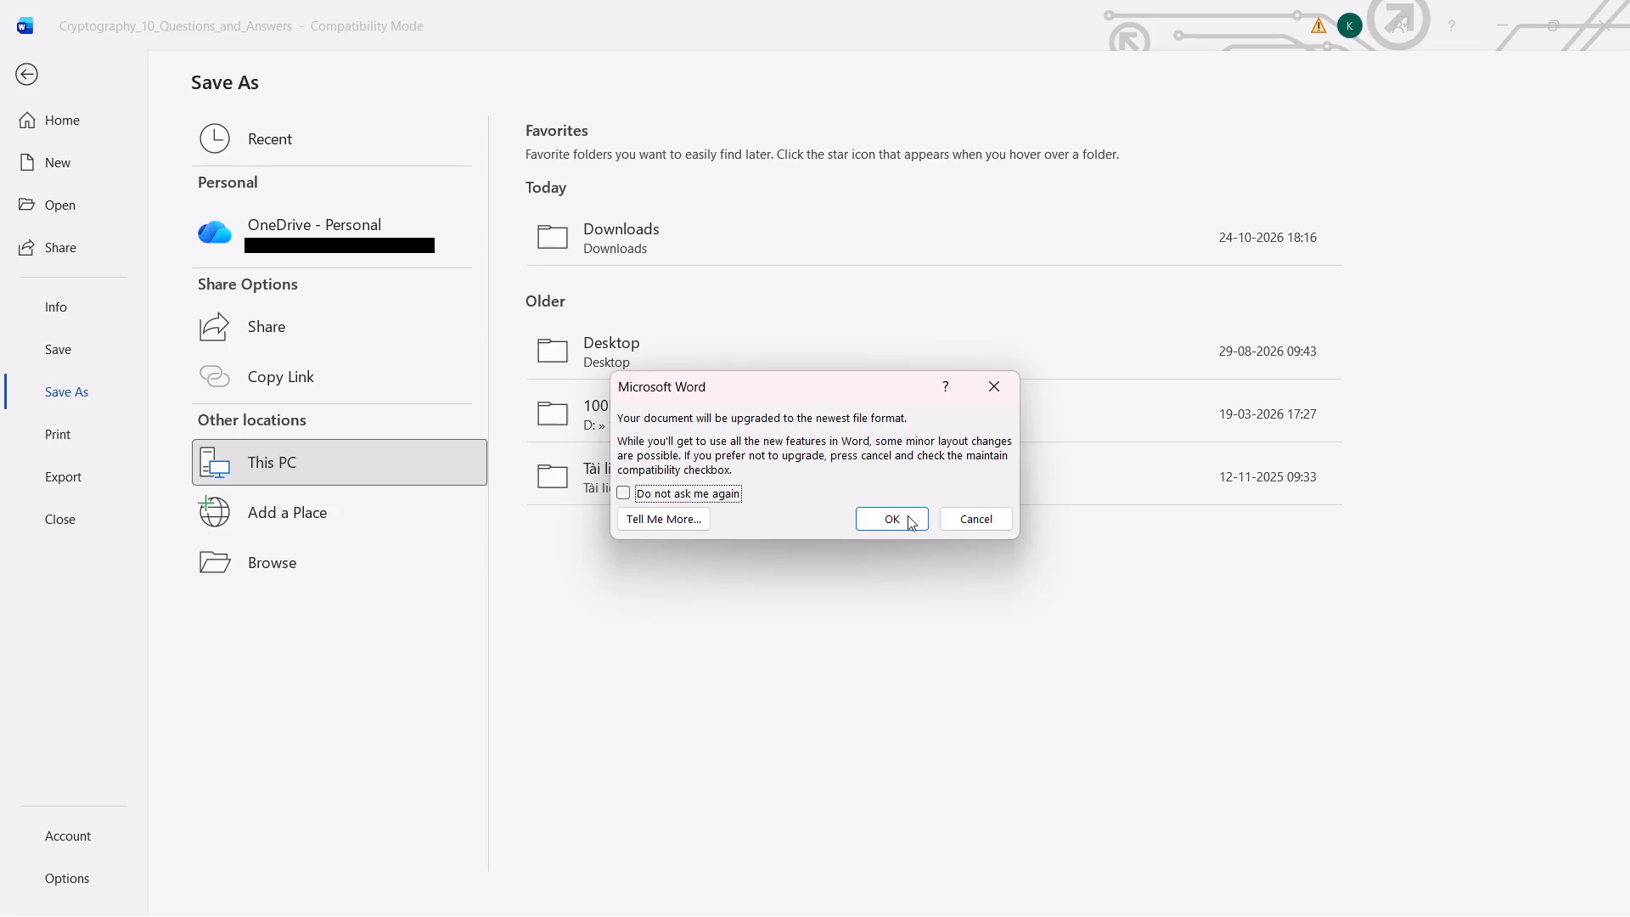
{"action": "left_click", "coordinate": [908, 515]}
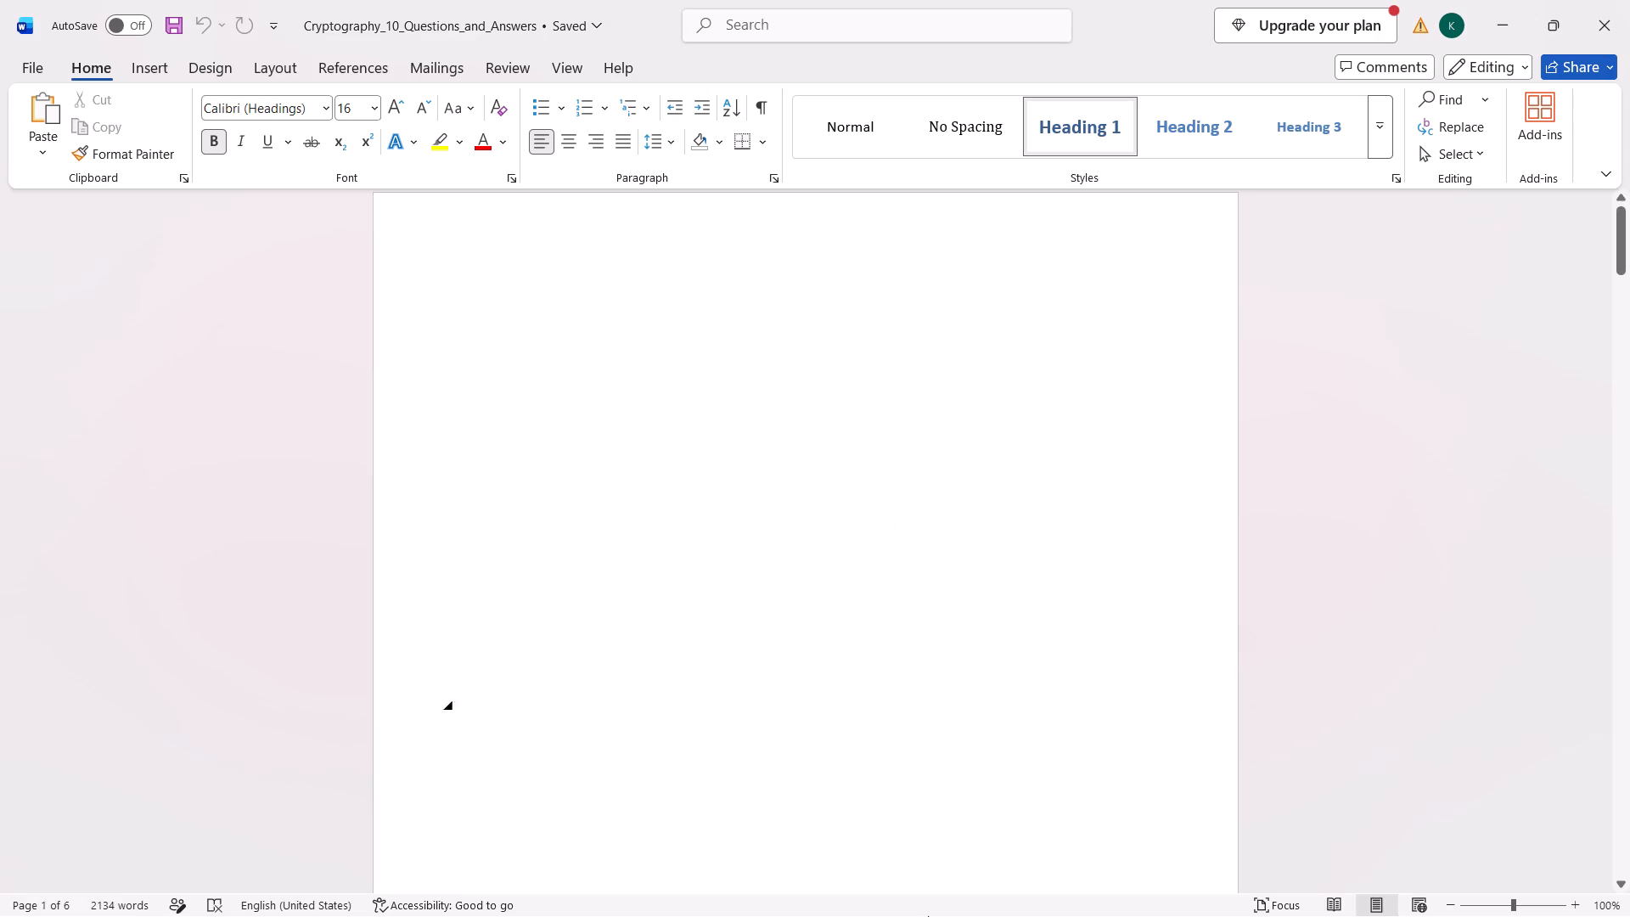
{"action": "left_click", "coordinate": [827, 895]}
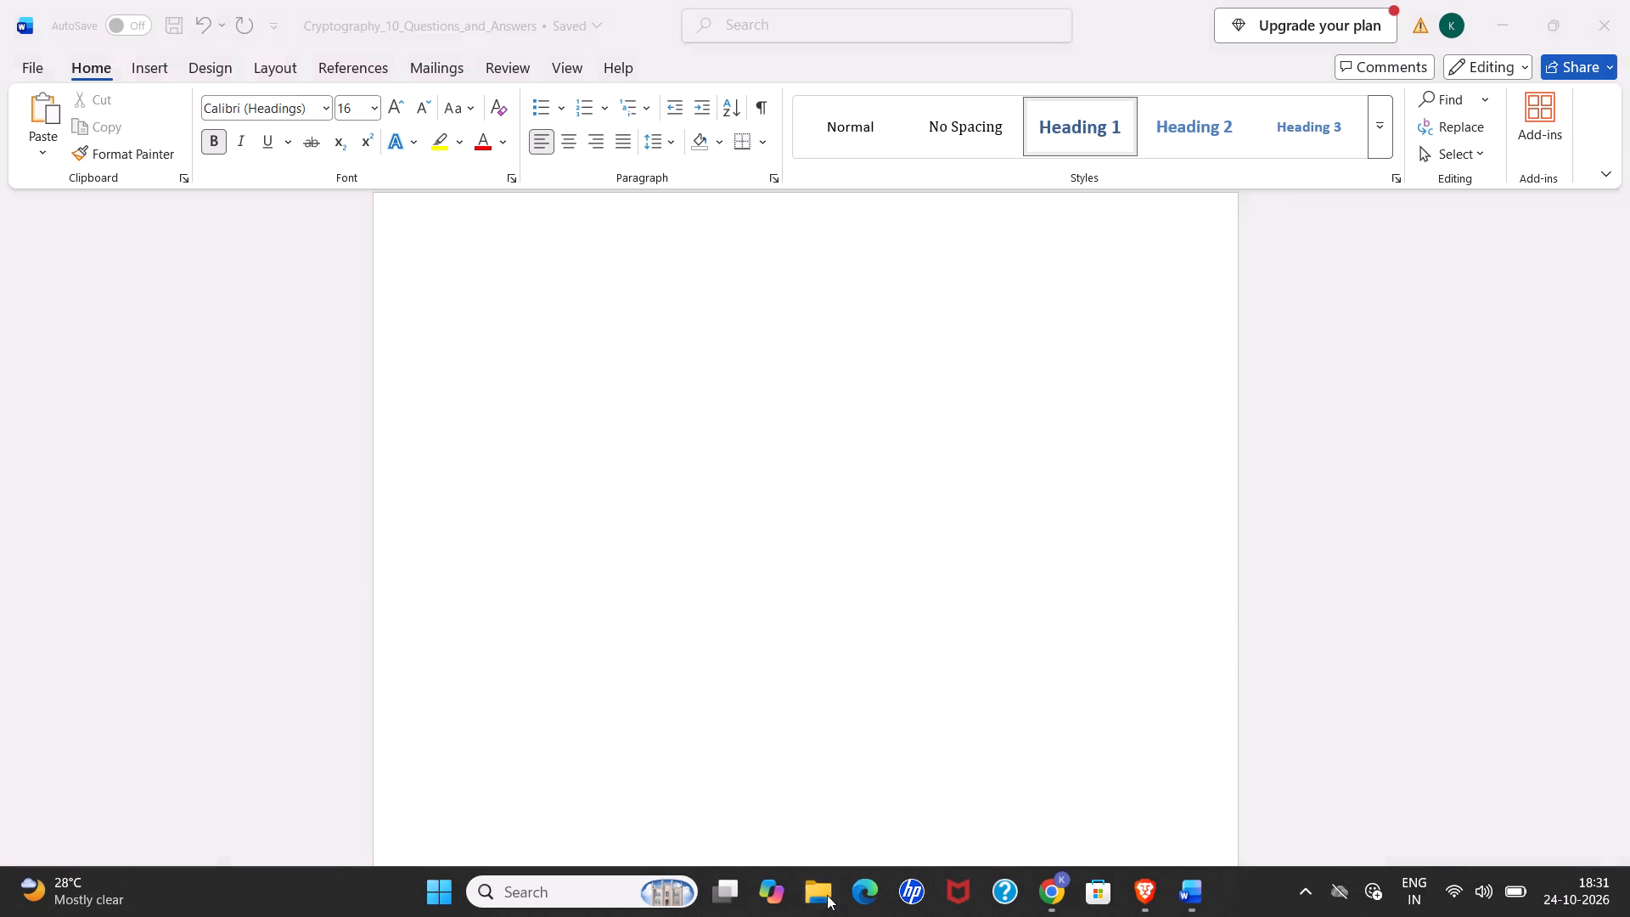